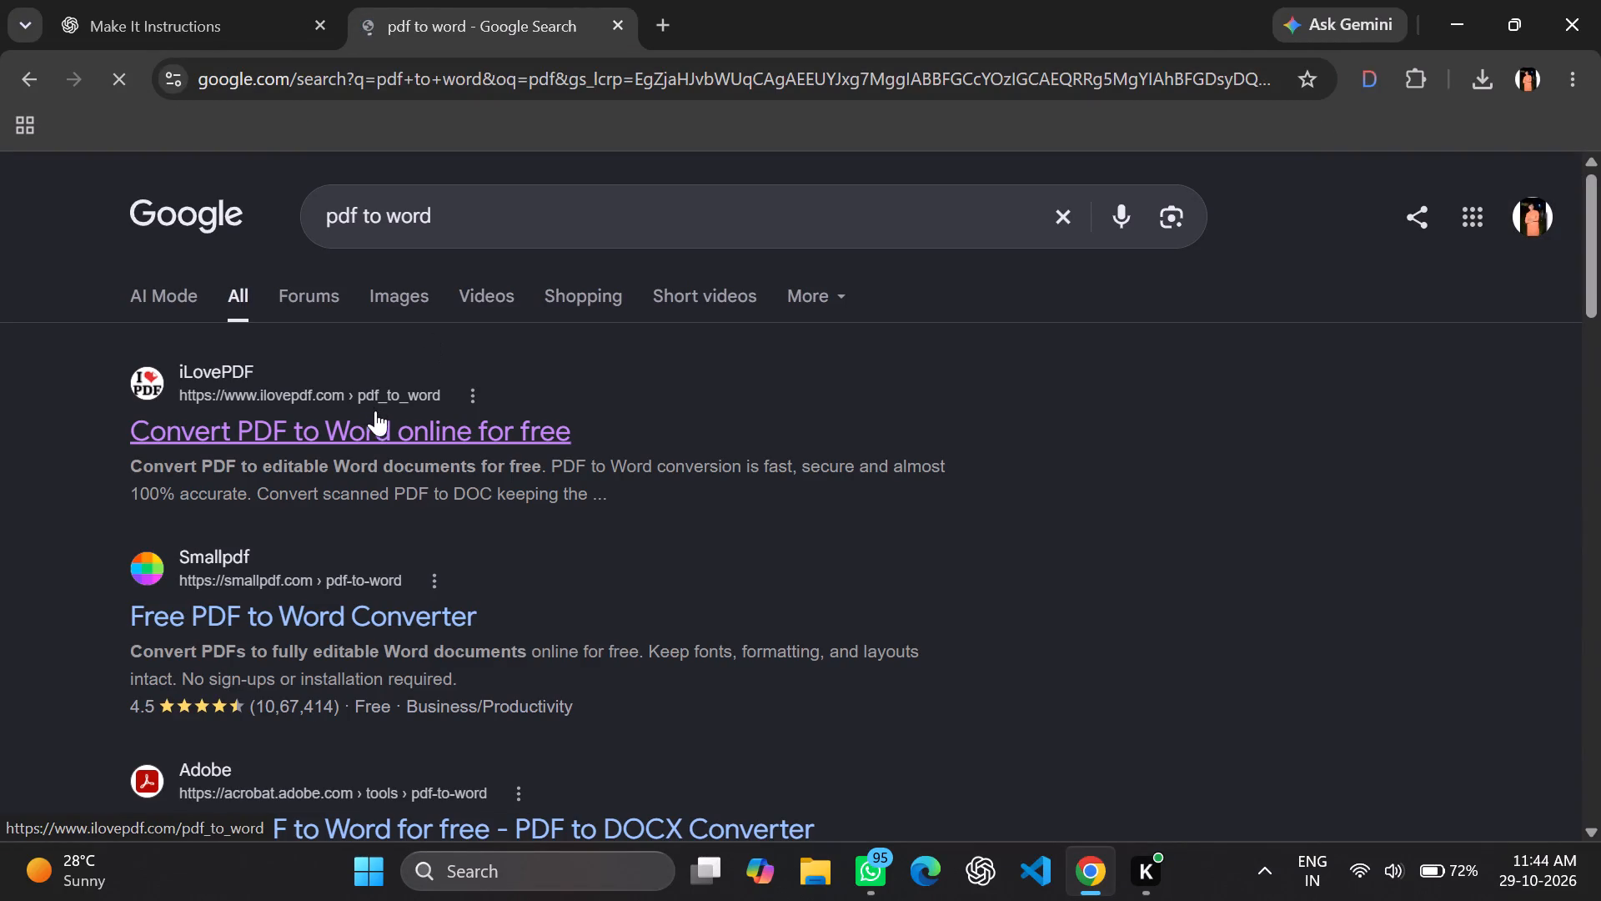
pyautogui.click(370, 423)
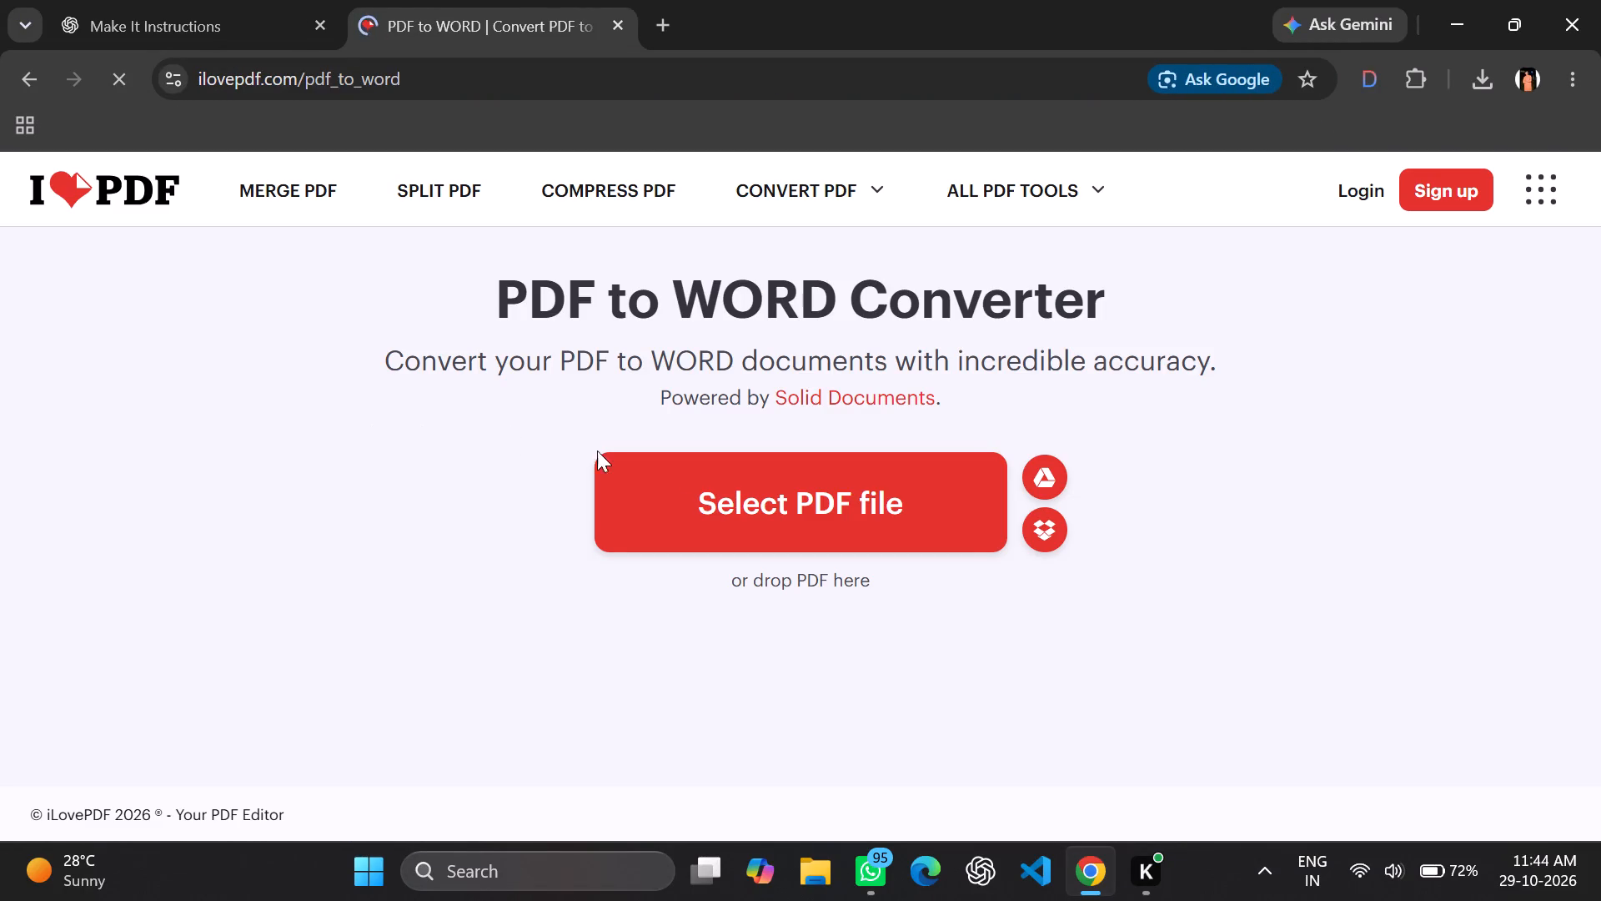
# Load Cardboard_Apartment_Building_Model_Report from the Downloads folder into the PDF to Word converter.
pyautogui.click(734, 516)
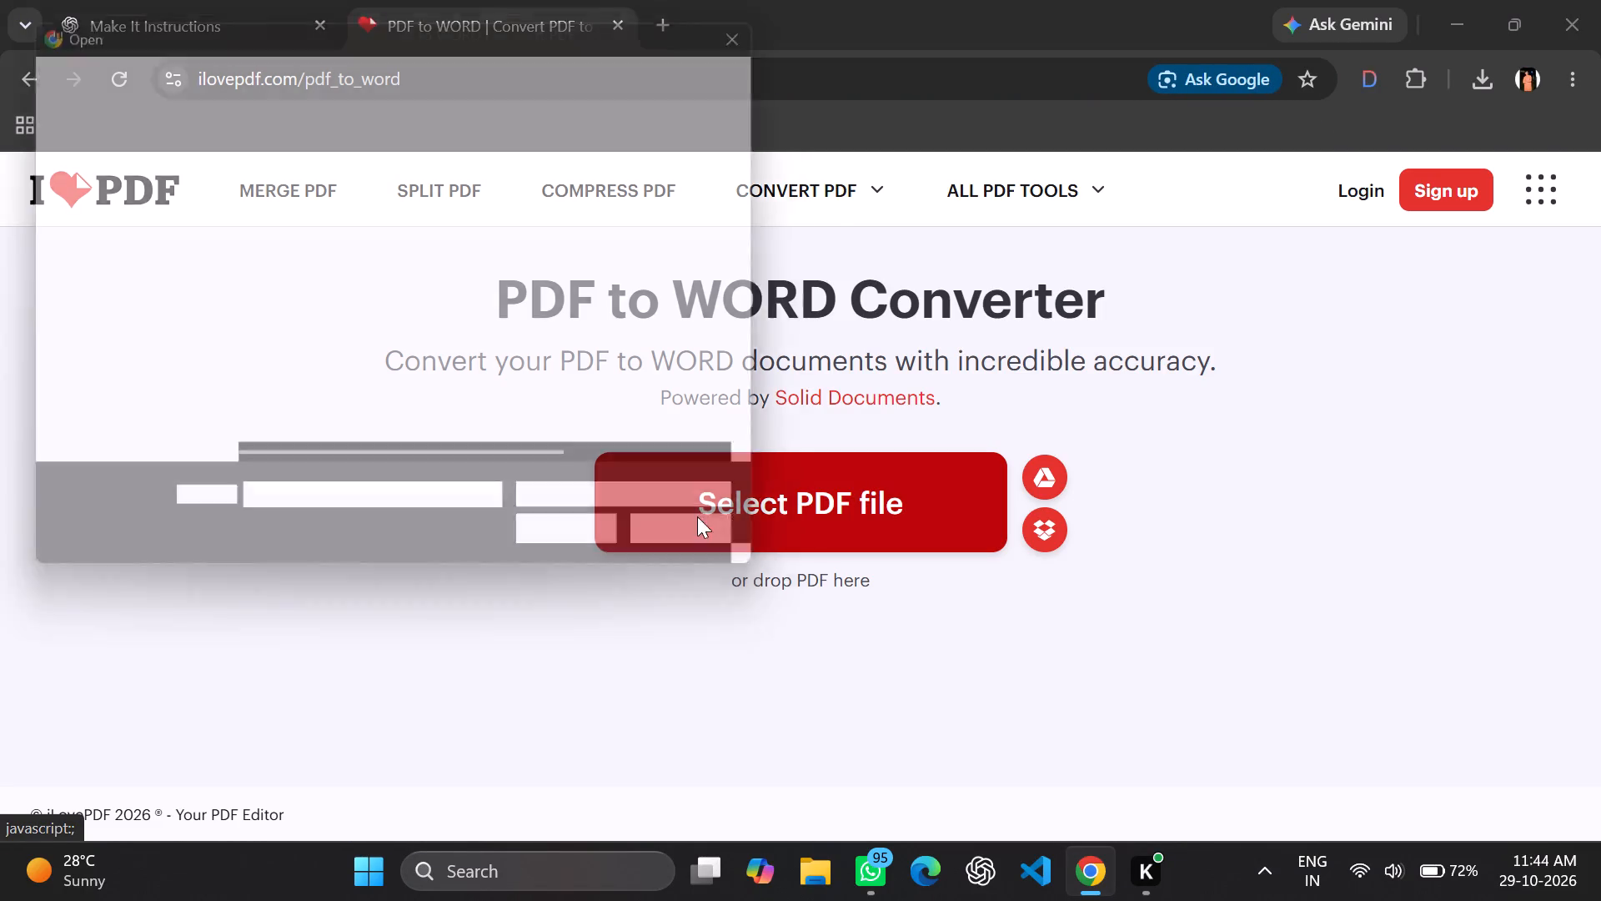
pyautogui.click(311, 234)
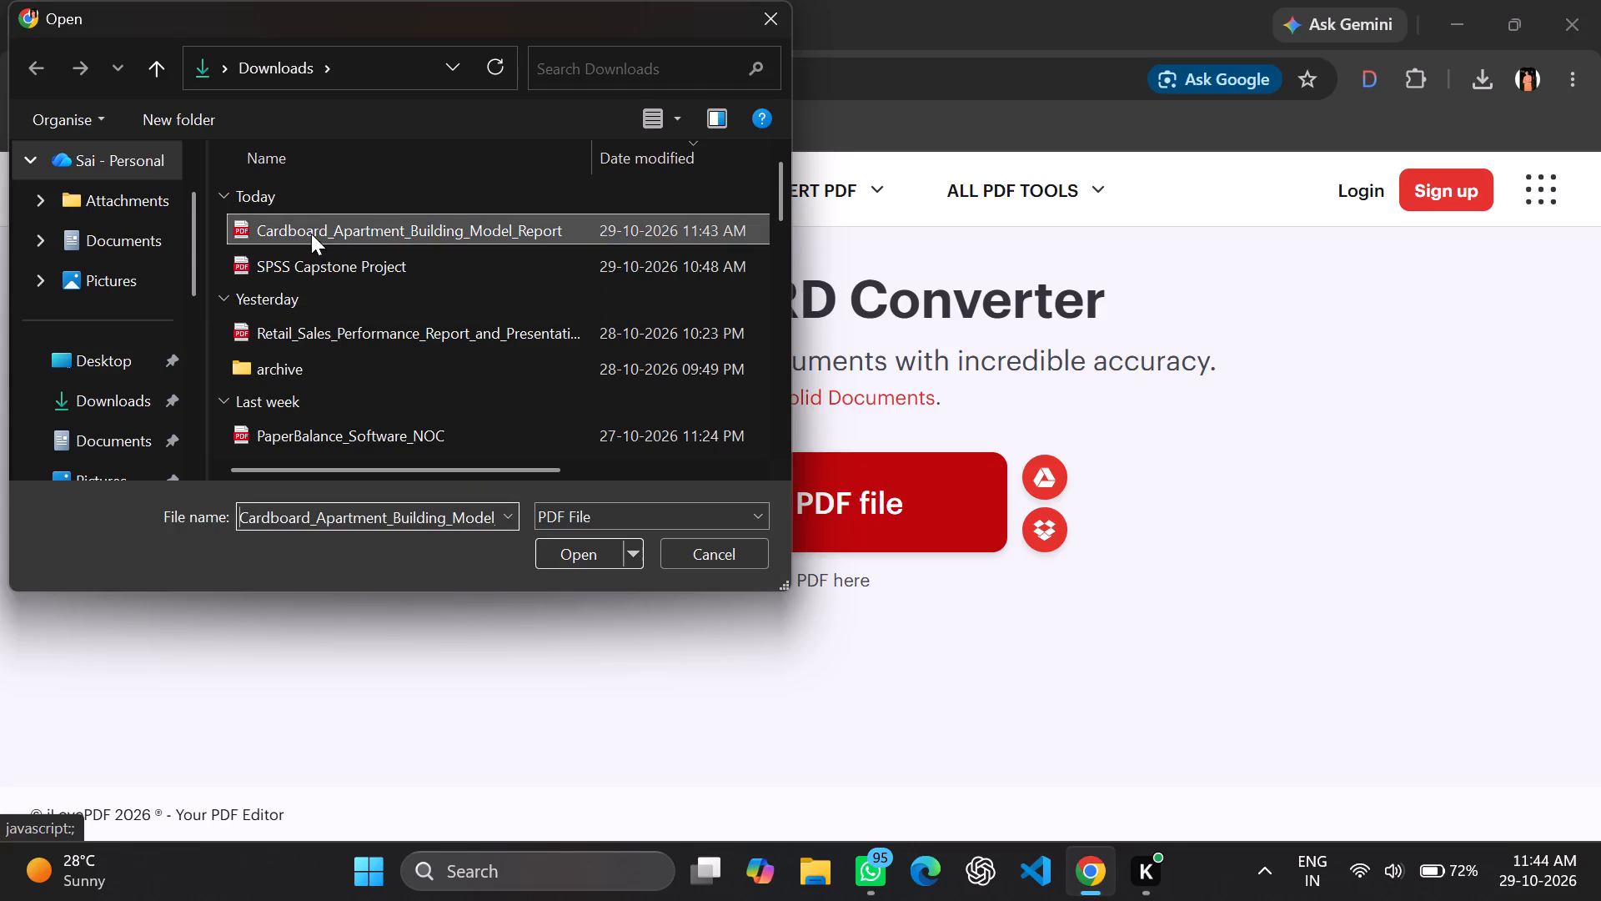
pyautogui.click(584, 559)
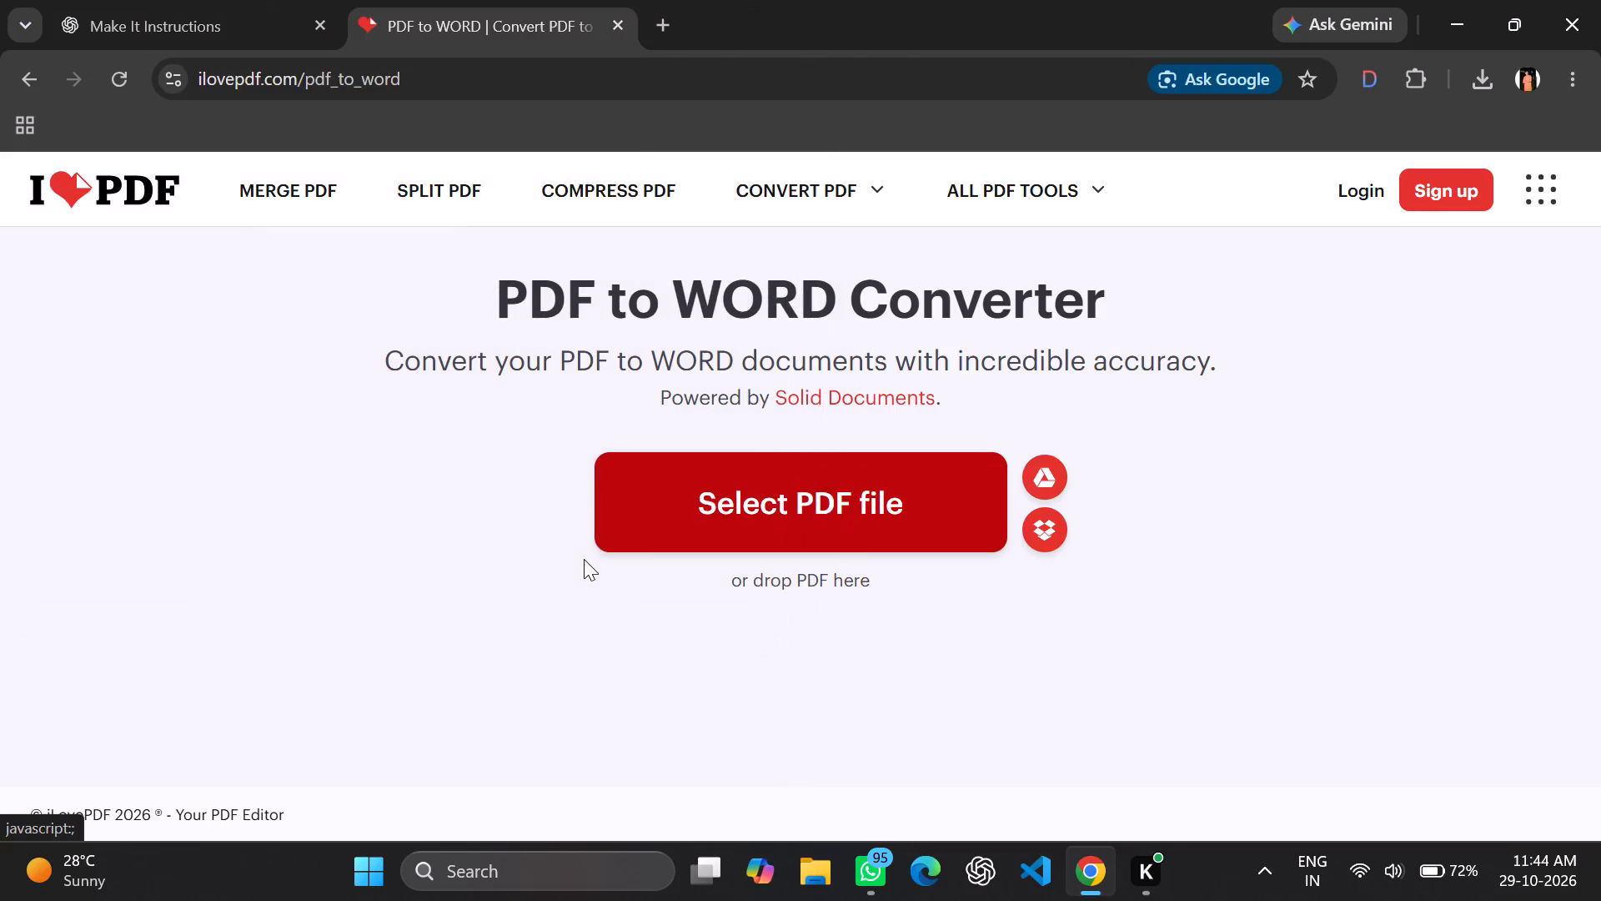
# Search Google for "MMIT logo" in a new browser tab.
pyautogui.click(654, 24)
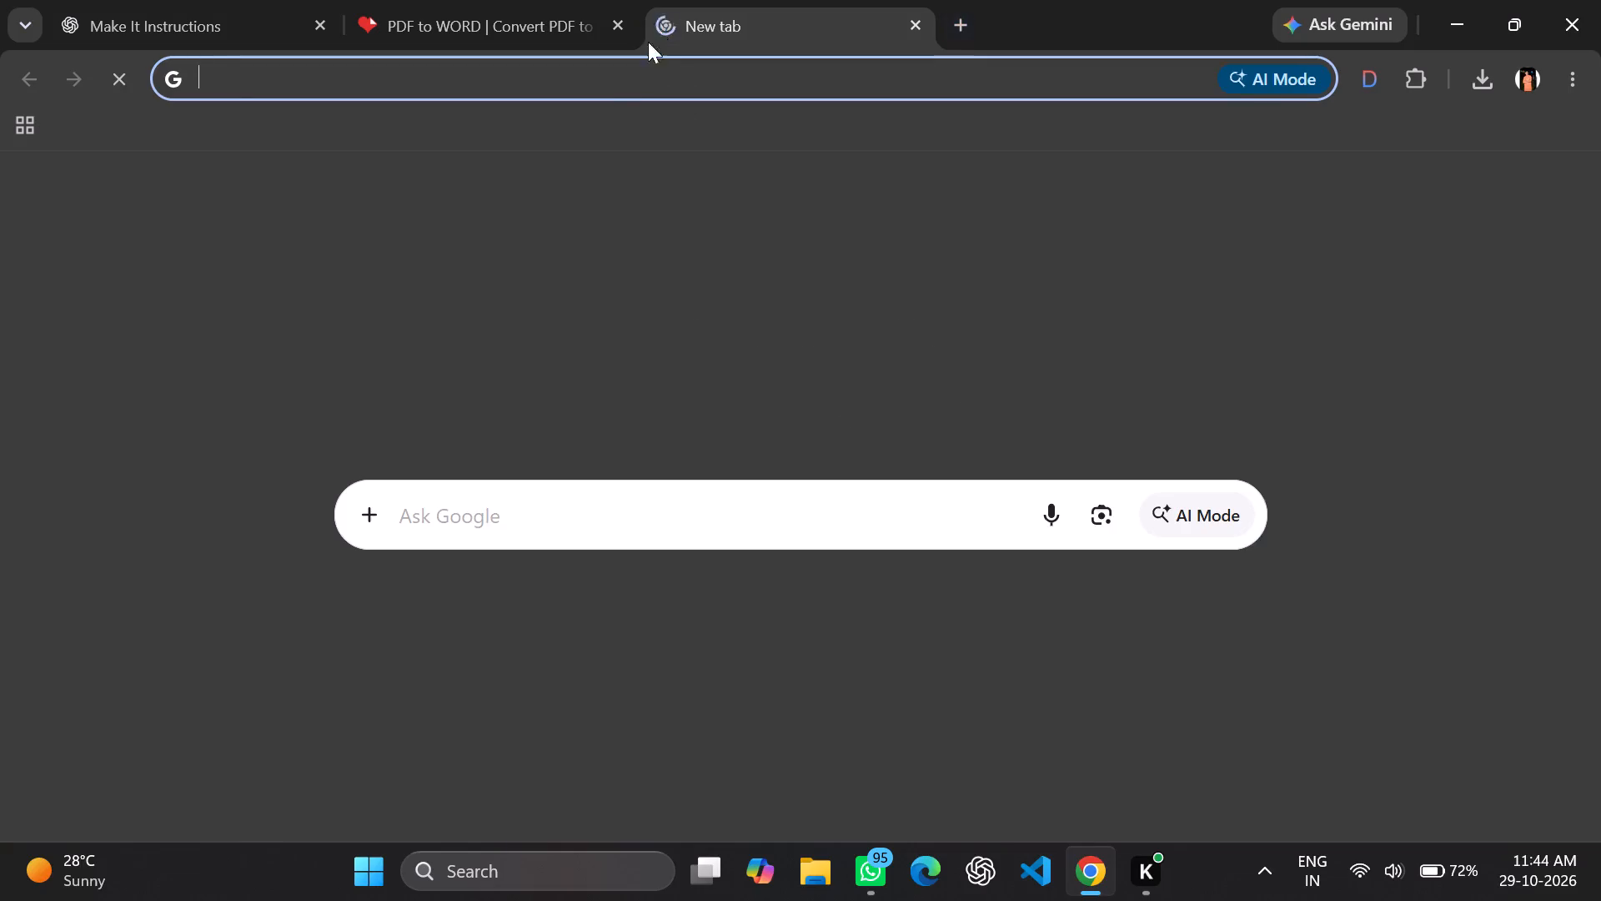
pyautogui.write('MM')
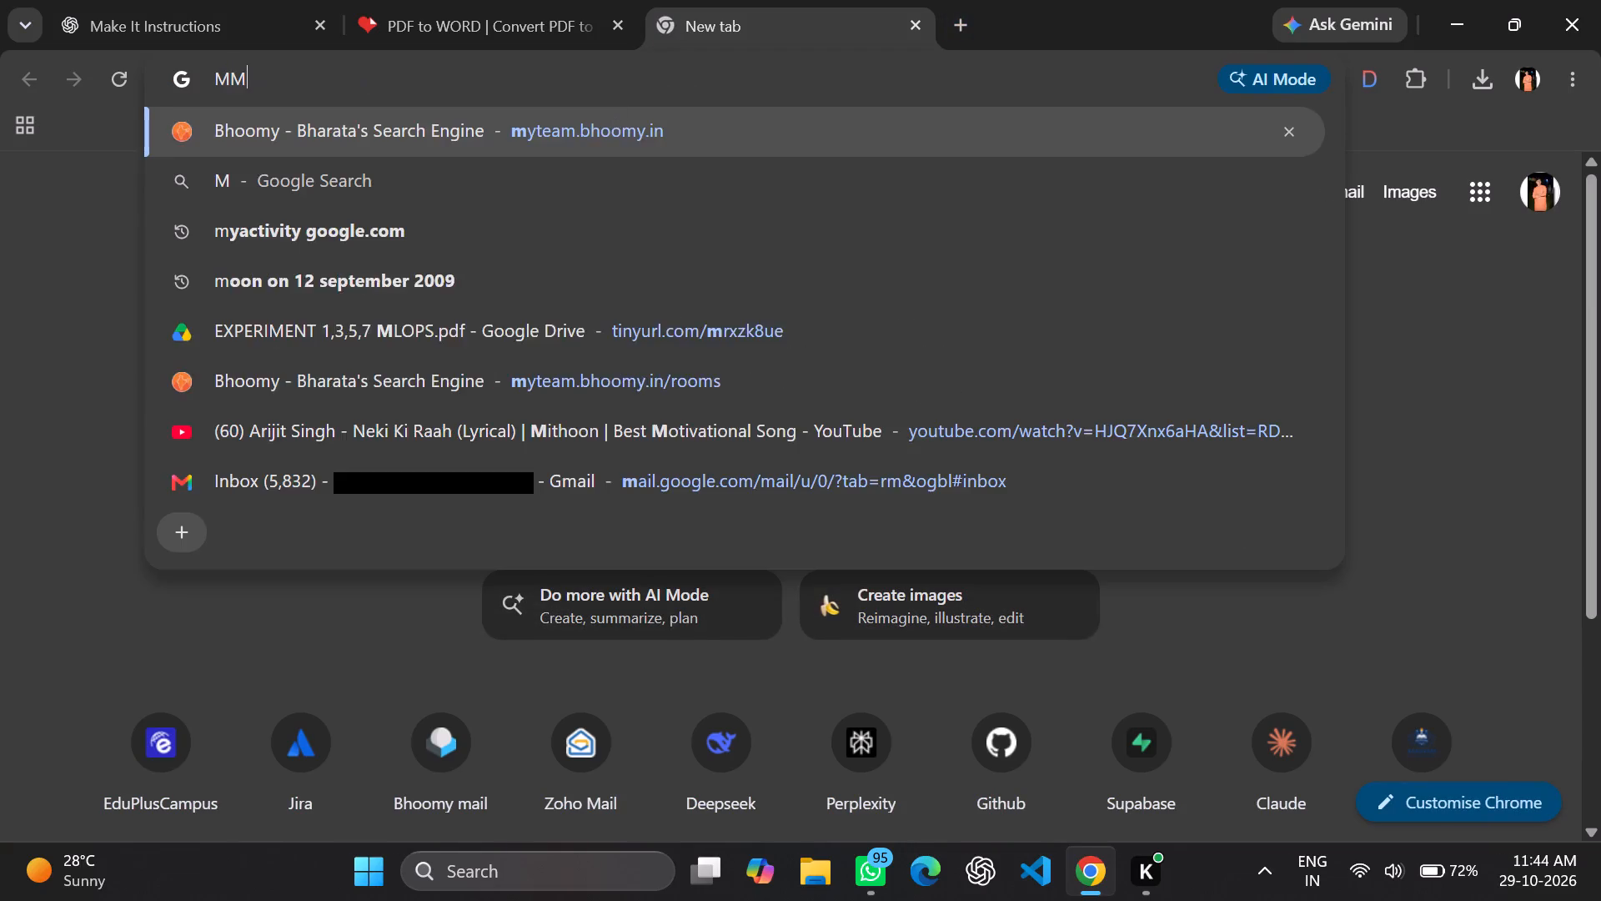
pyautogui.write('IT')
pyautogui.press('space')
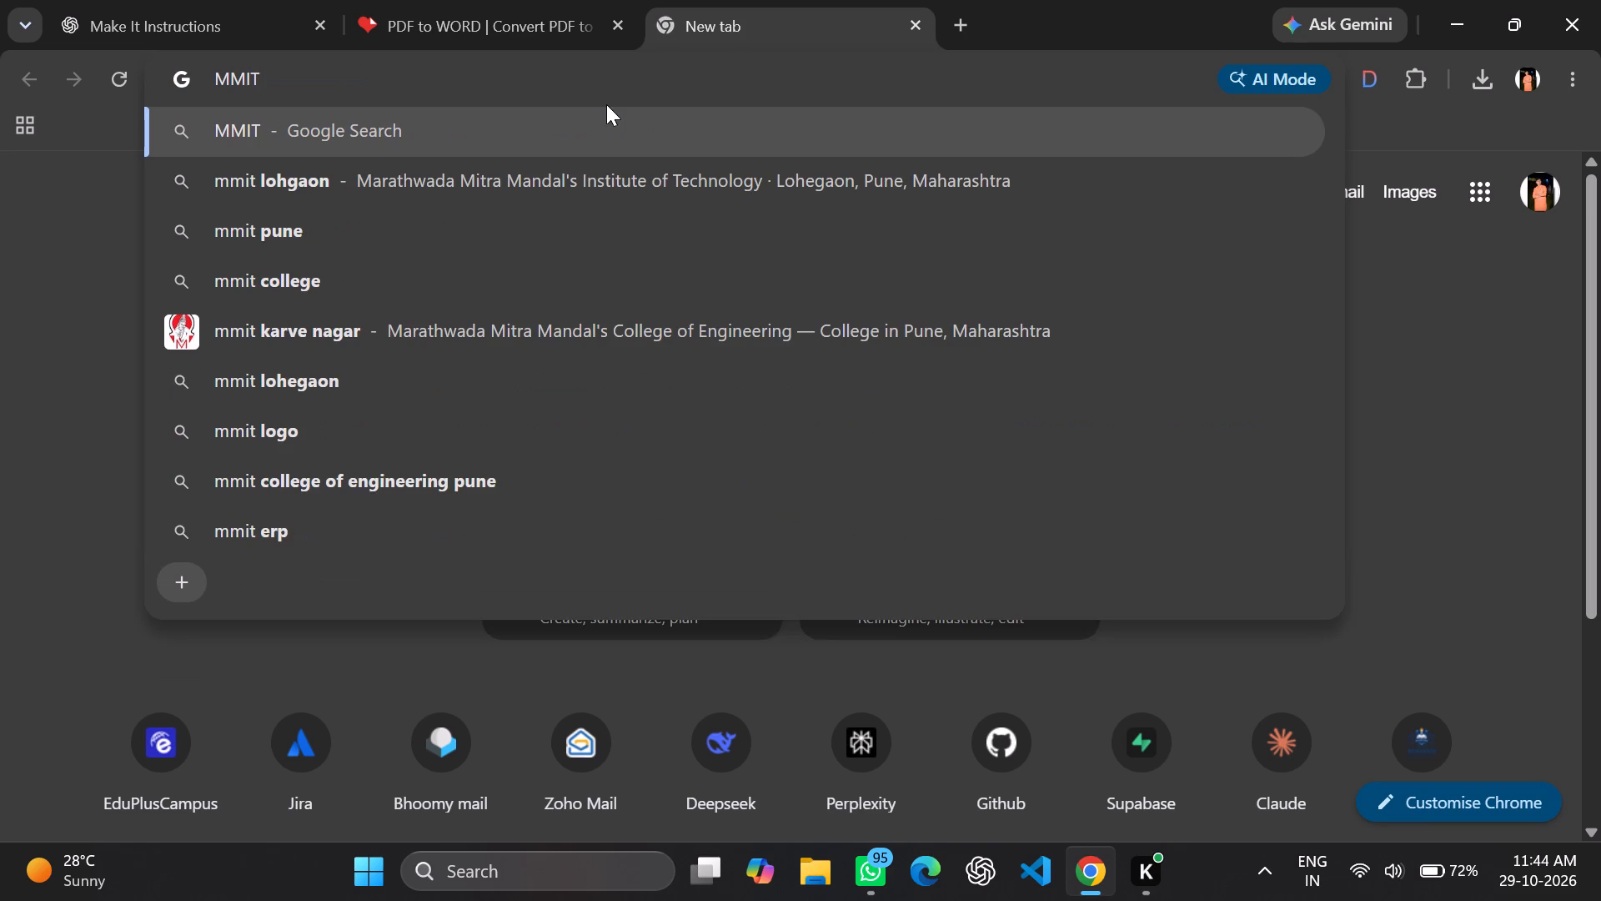
pyautogui.write('logo')
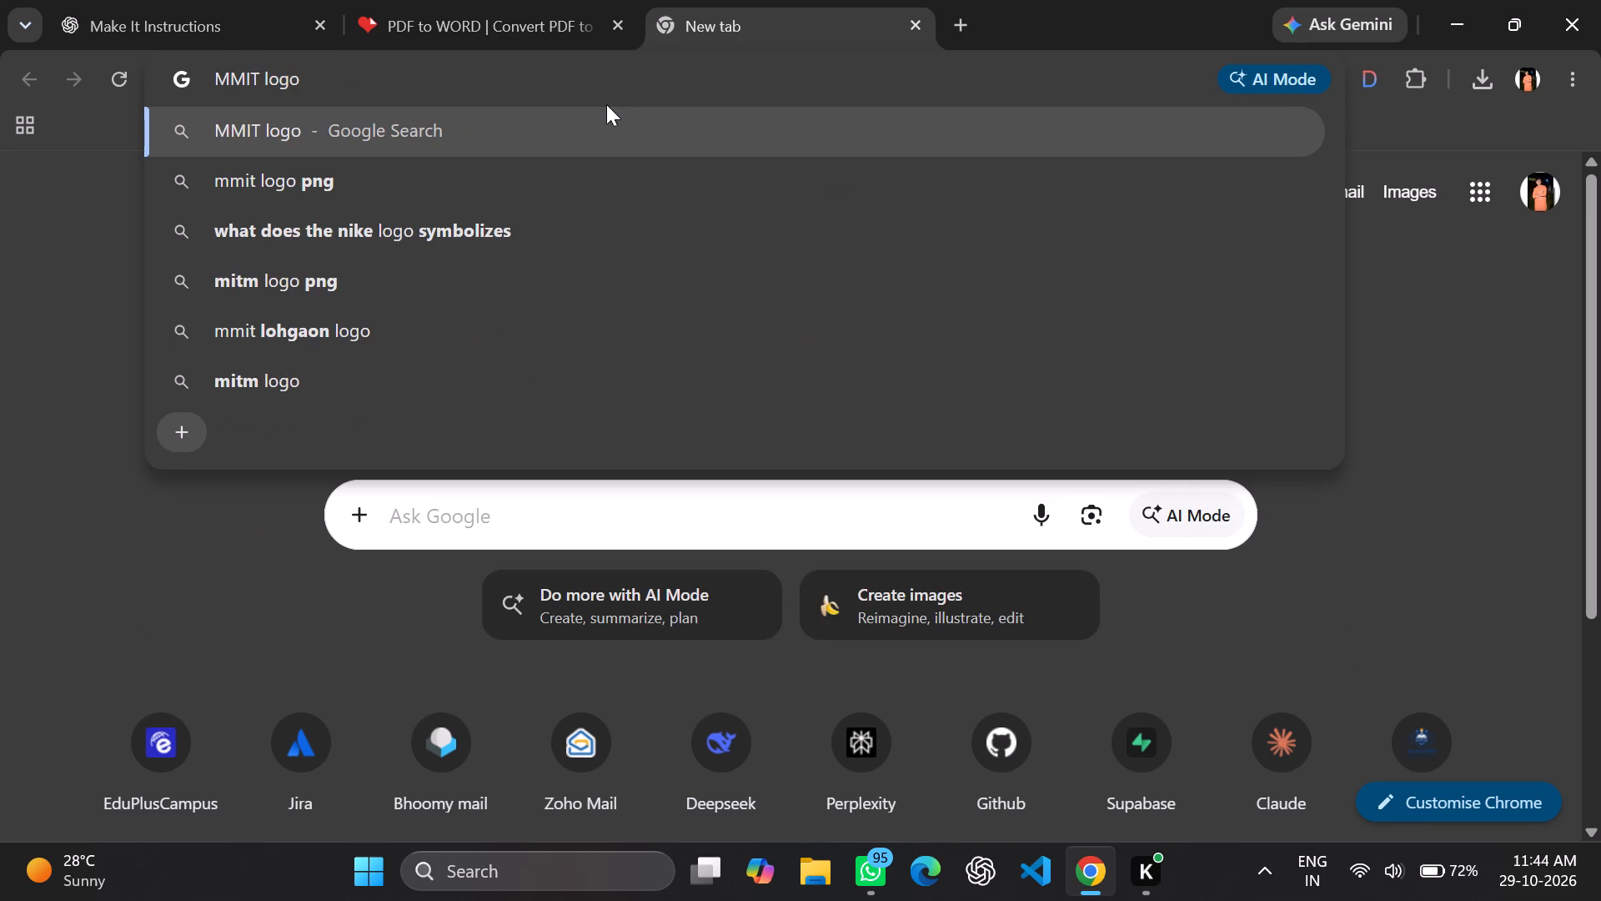
pyautogui.press('space')
pyautogui.press('Return')
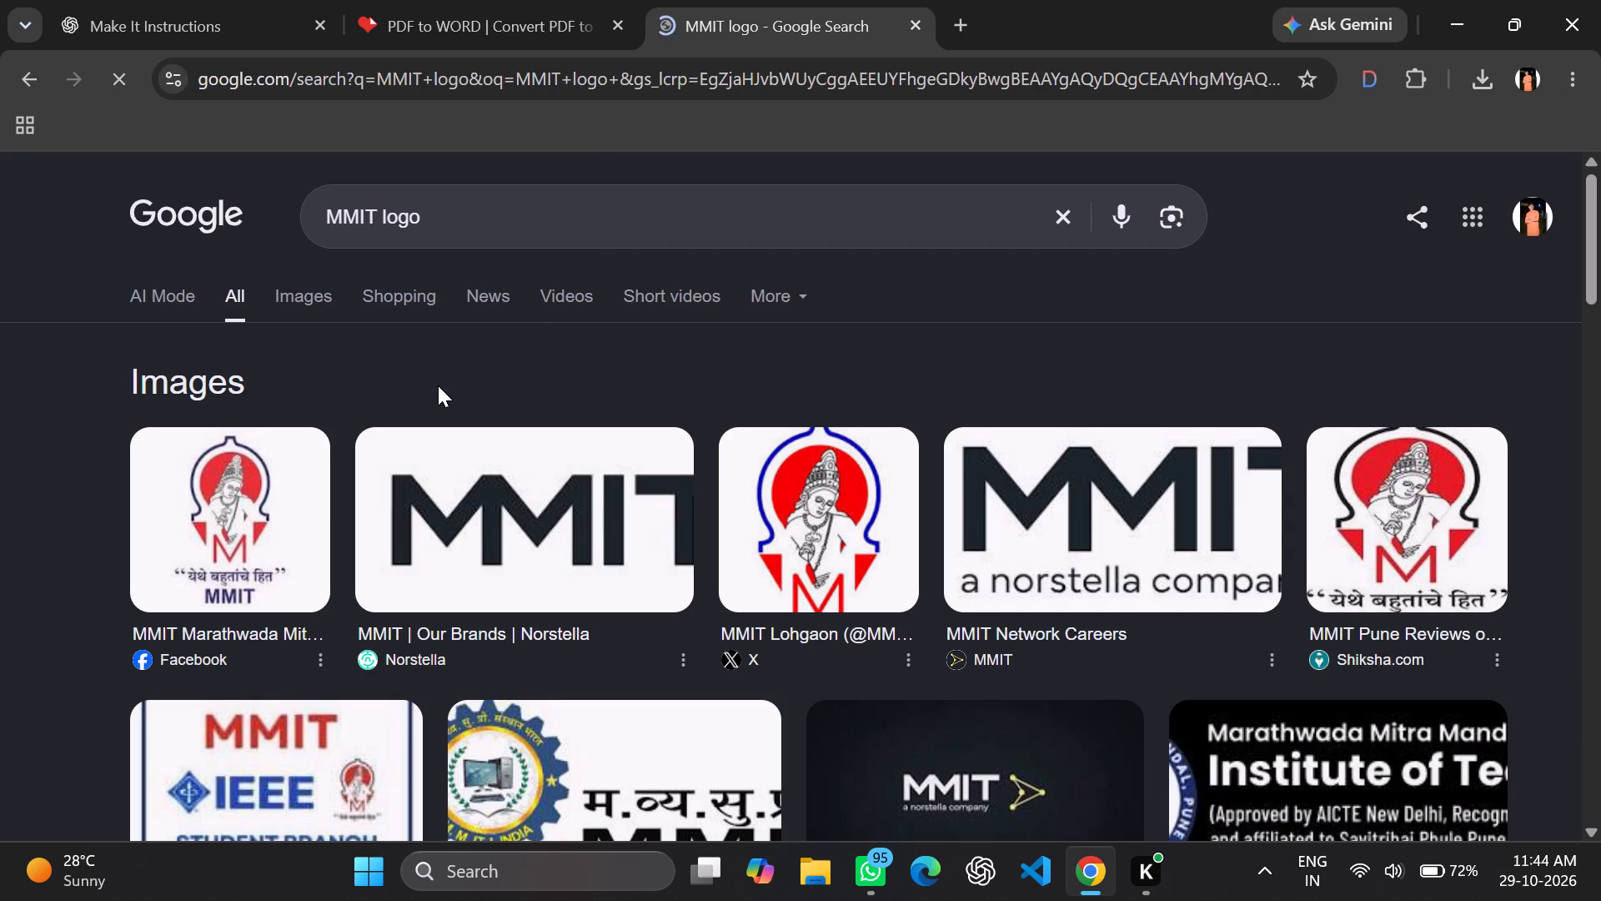
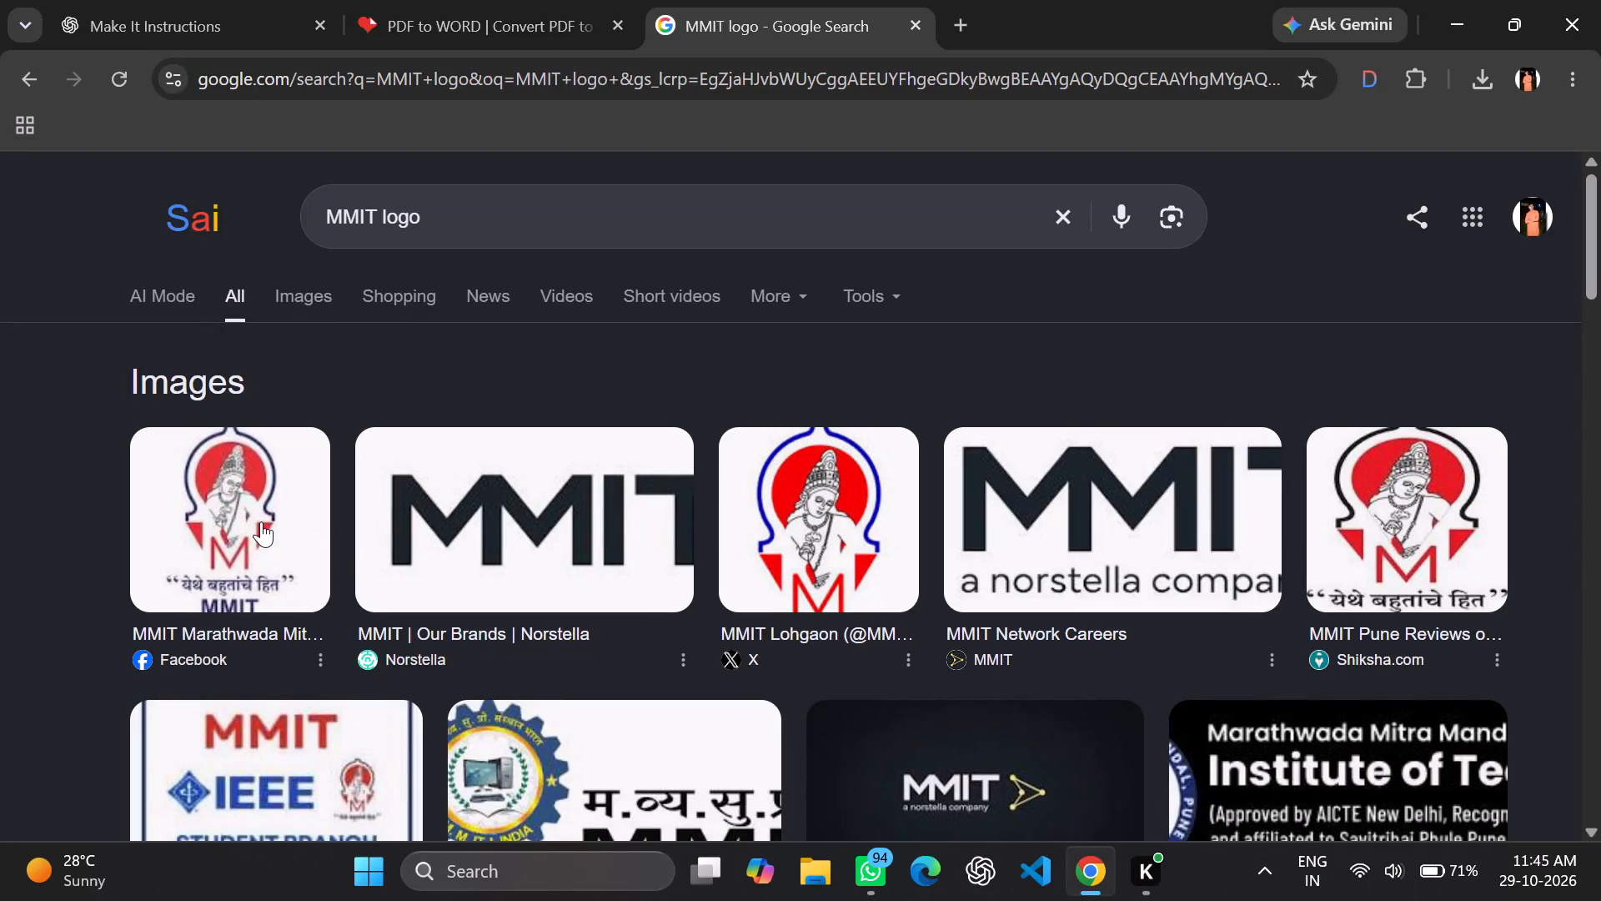
# Copy the MMIT Marathwada Mitramandal logo image from the Facebook result in the image results.
pyautogui.rightClick(201, 509)
pyautogui.click(301, 607)
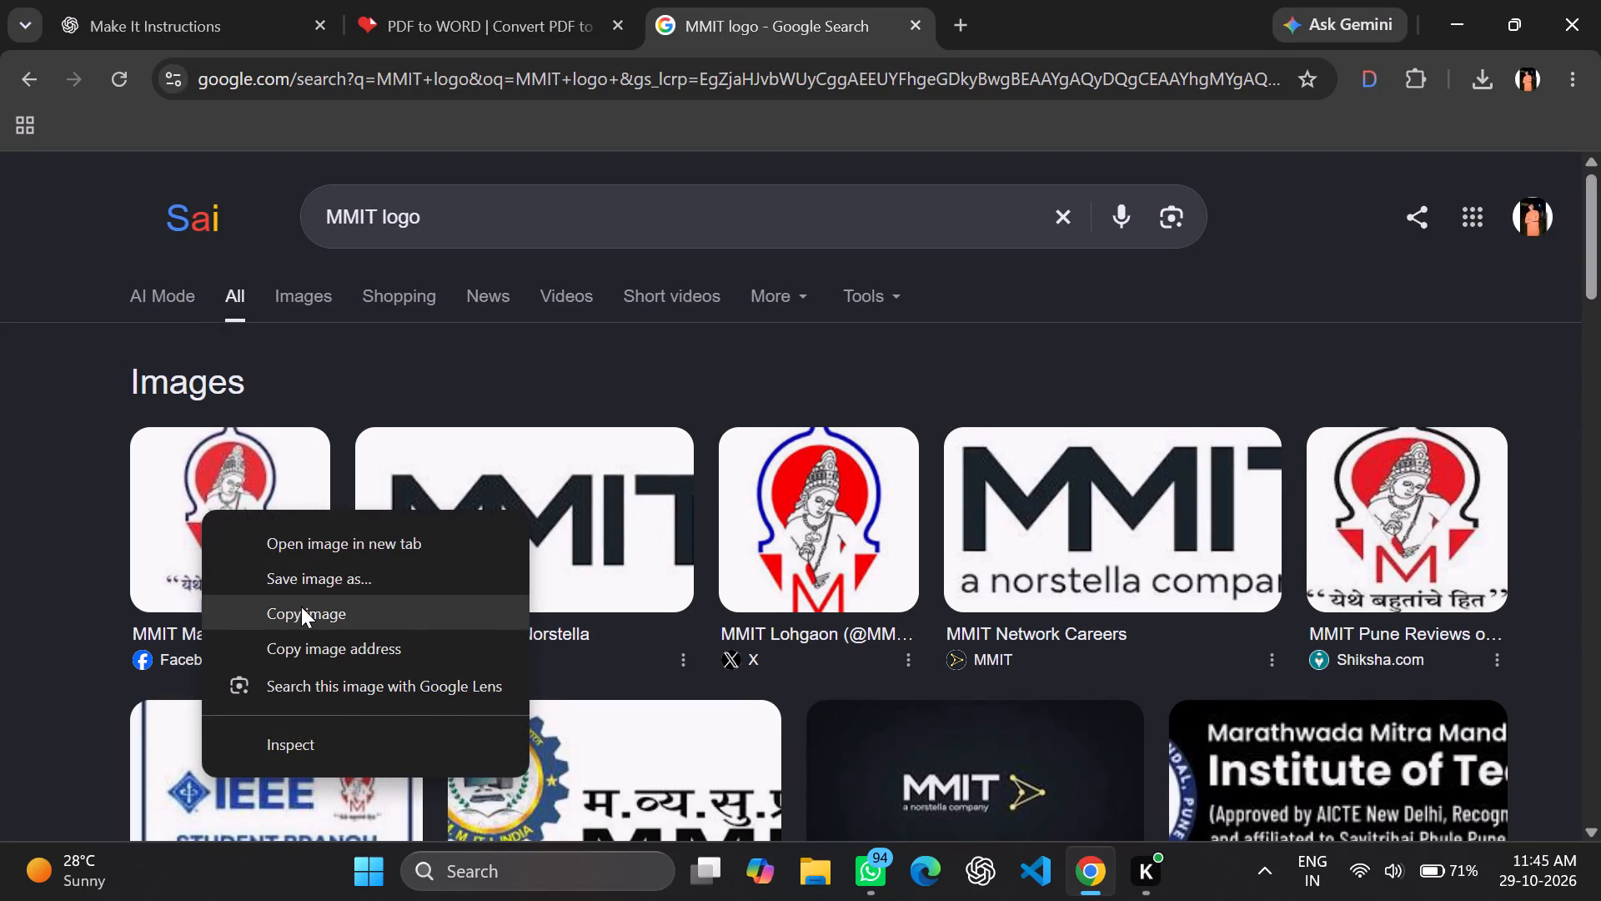
# Convert the loaded report PDF to Word with No OCR in iLovePDF and open the downloaded document.
pyautogui.click(479, 0)
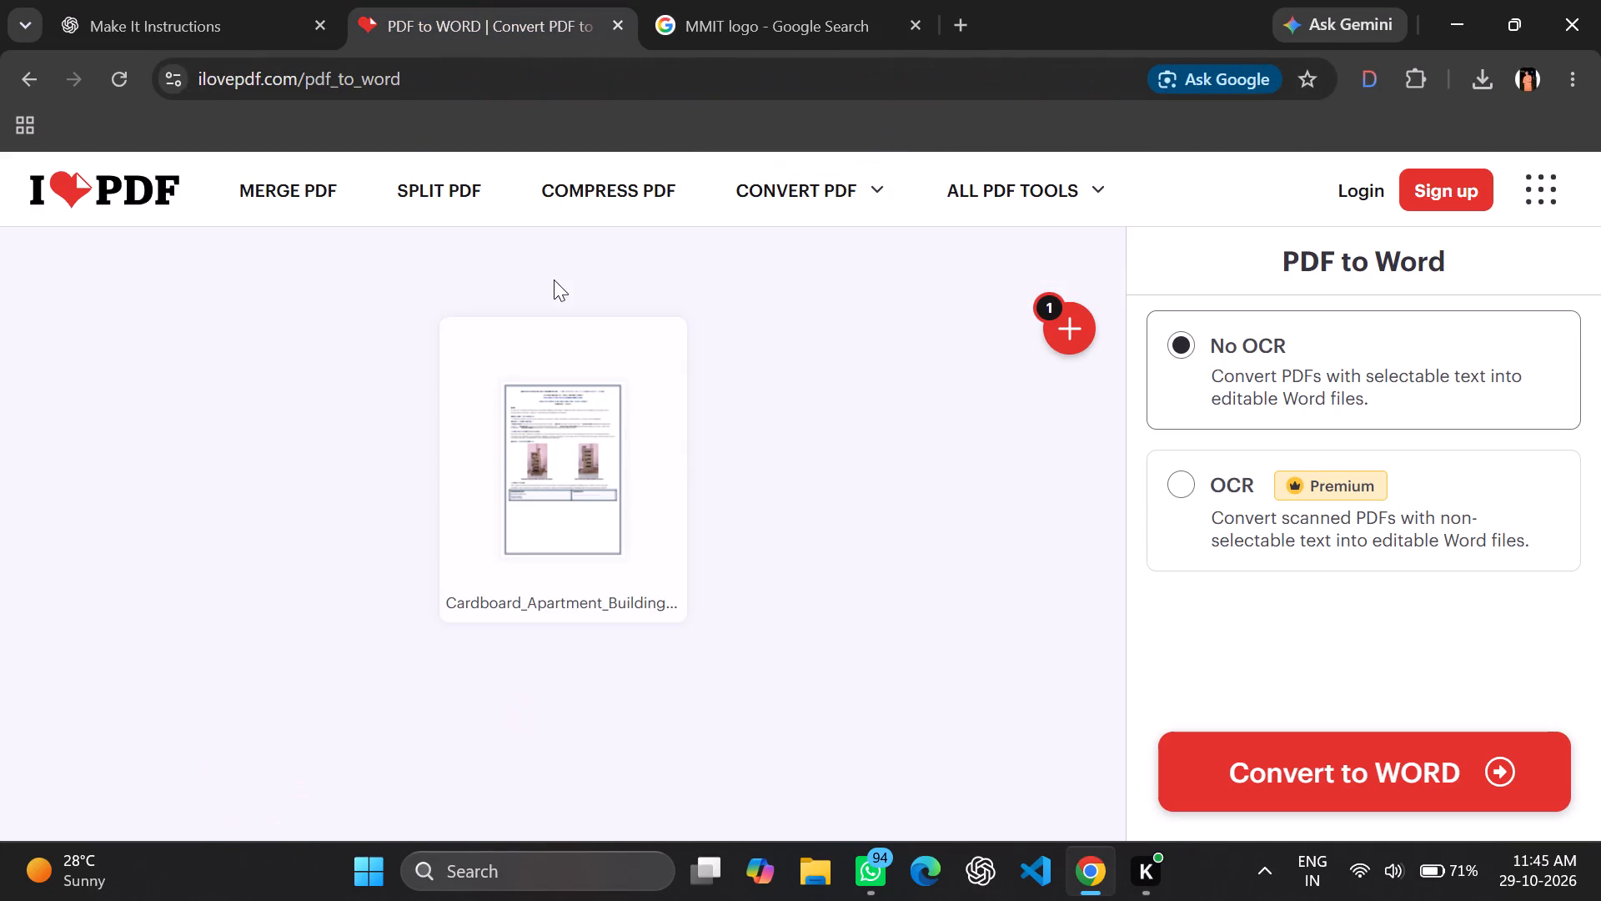
pyautogui.click(1330, 783)
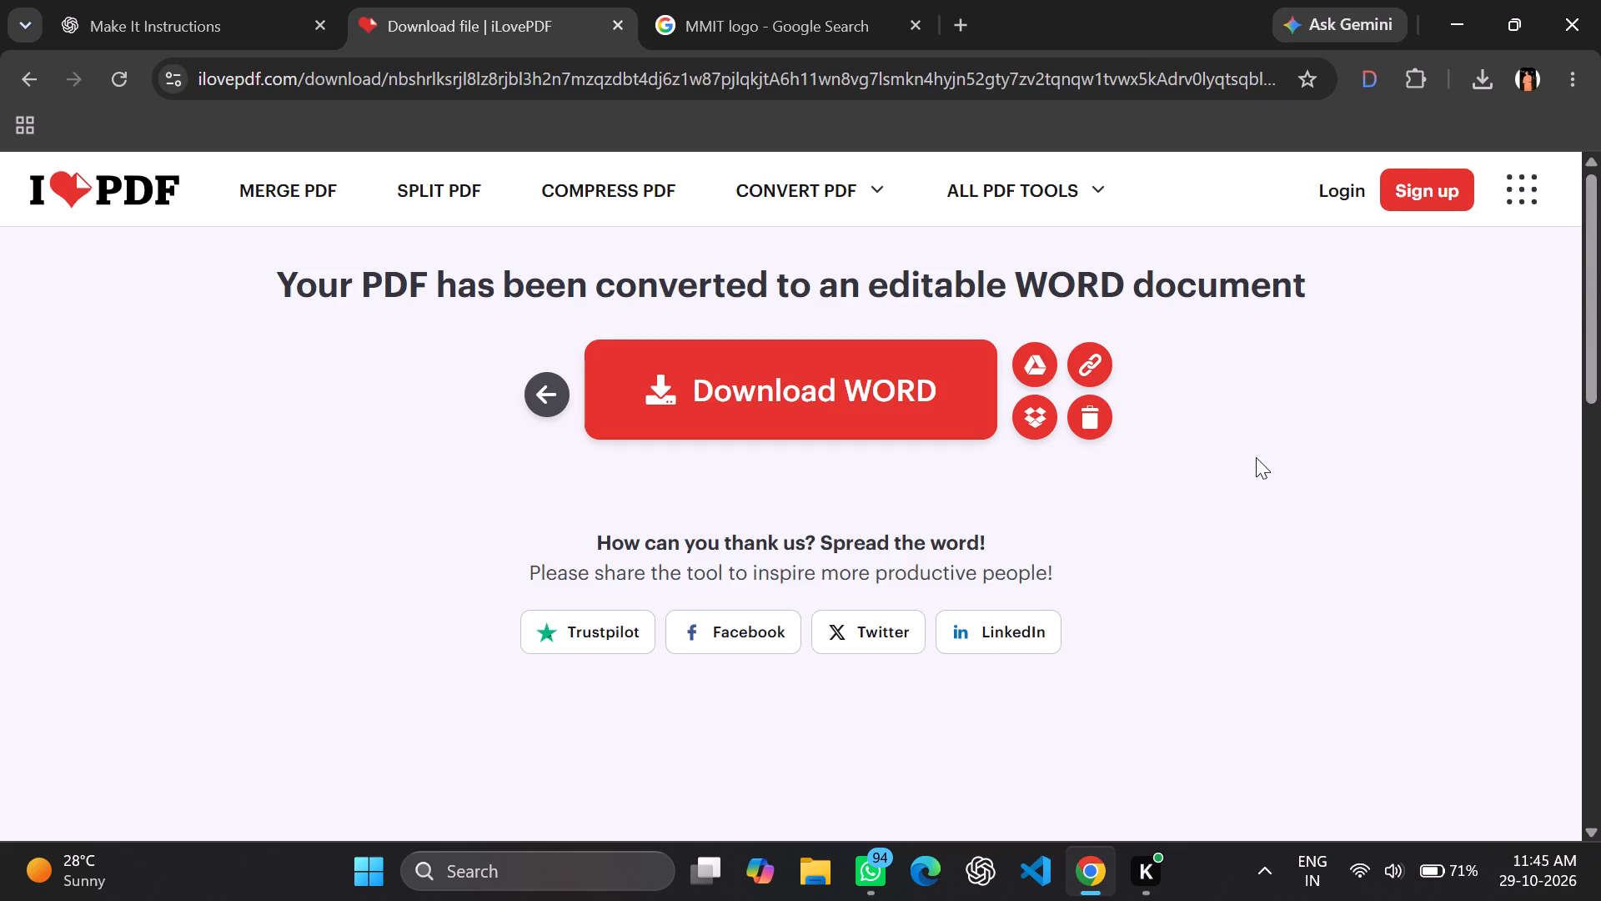
pyautogui.click(861, 384)
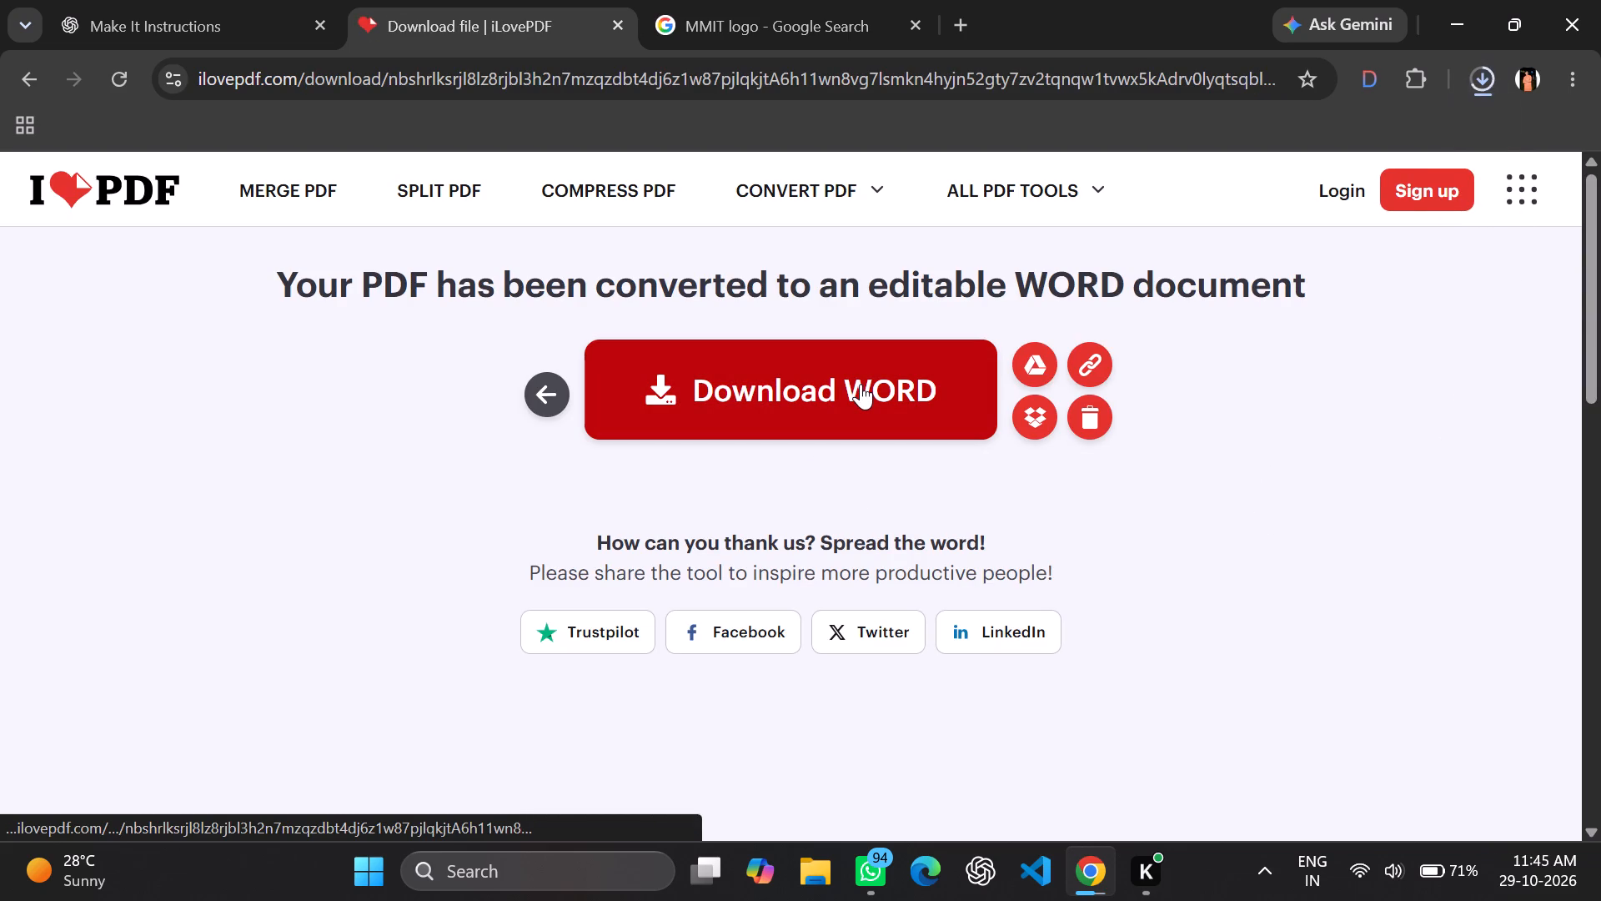
pyautogui.doubleClick(1324, 158)
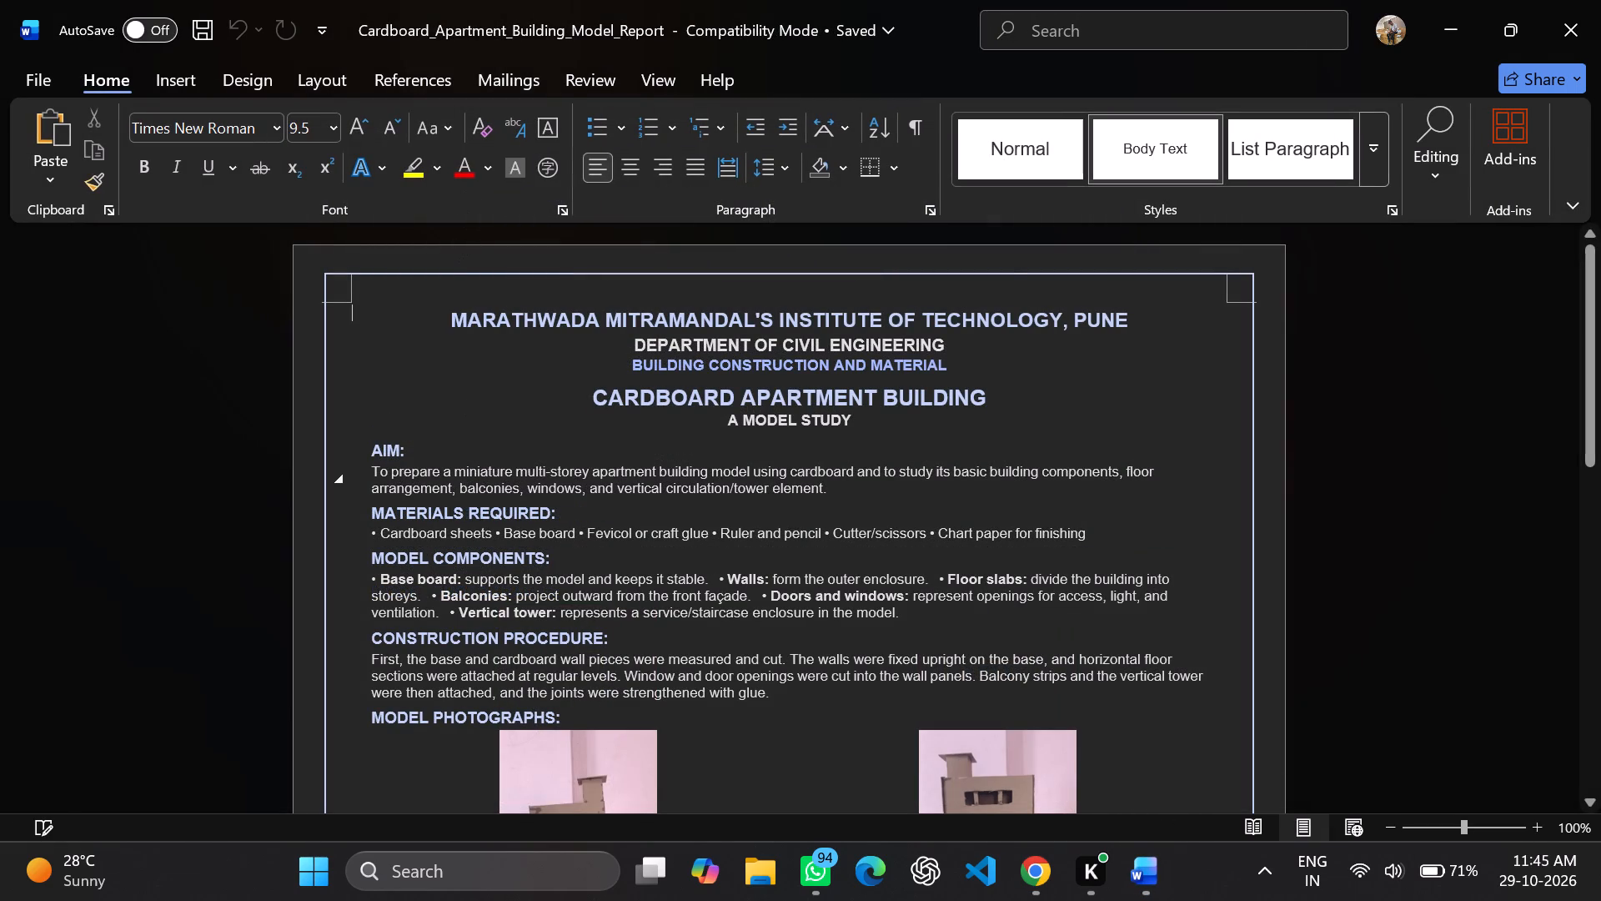
# Add an empty line above the Marathwada Mitramandal's Institute of Technology heading and paste the copied logo there.
pyautogui.click(453, 305)
pyautogui.press('Return')
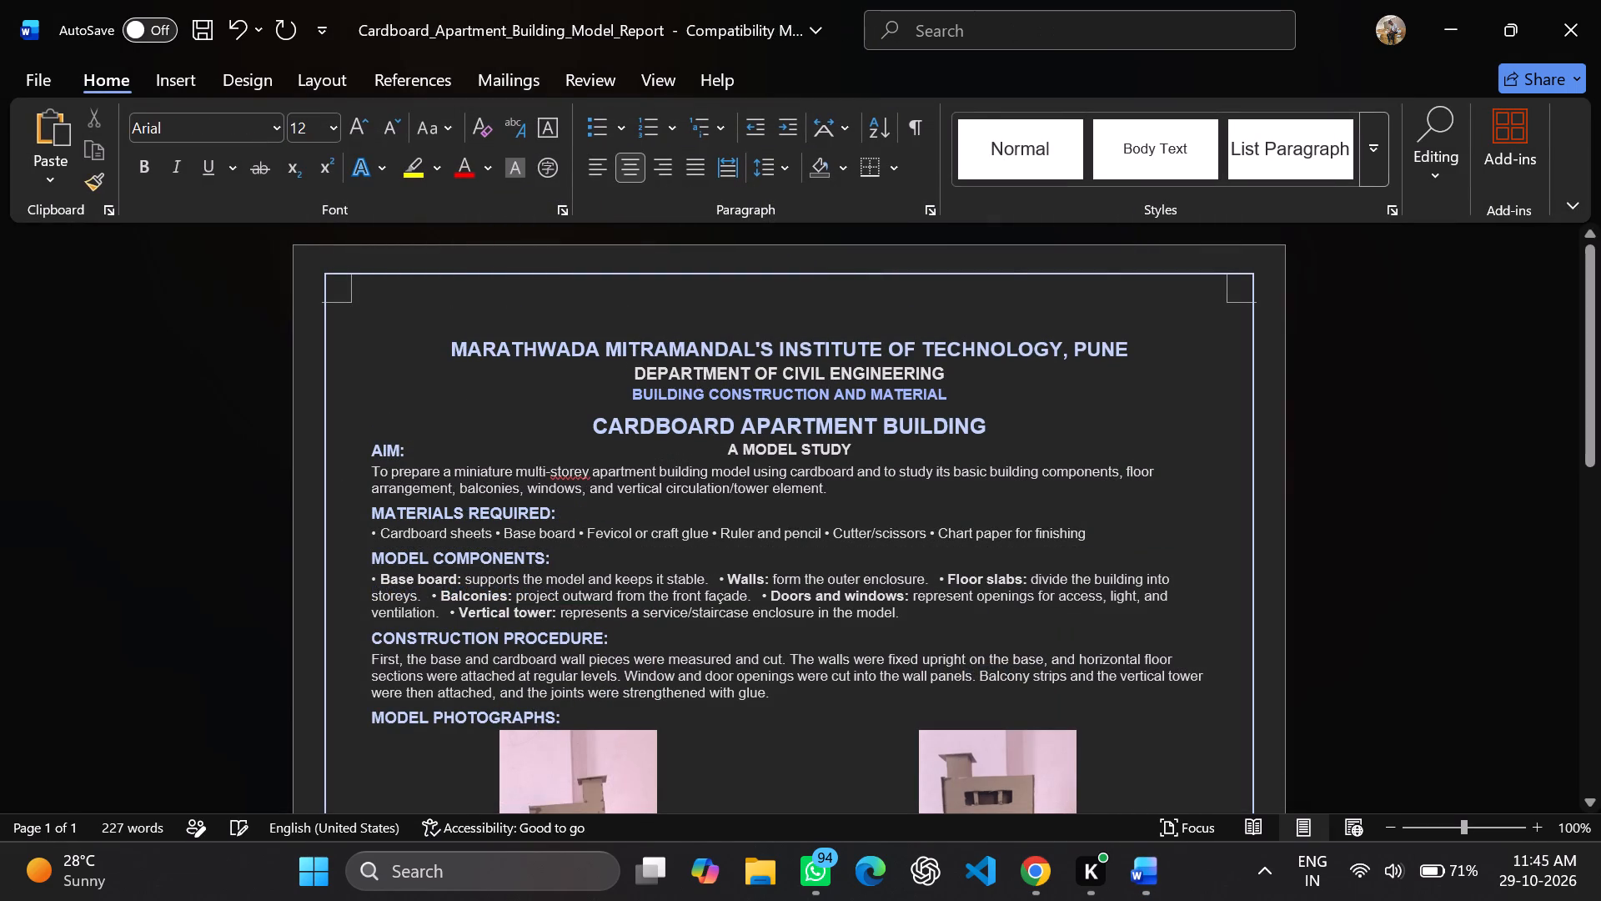
pyautogui.click(793, 318)
pyautogui.hotkey('ctrl', 'v')
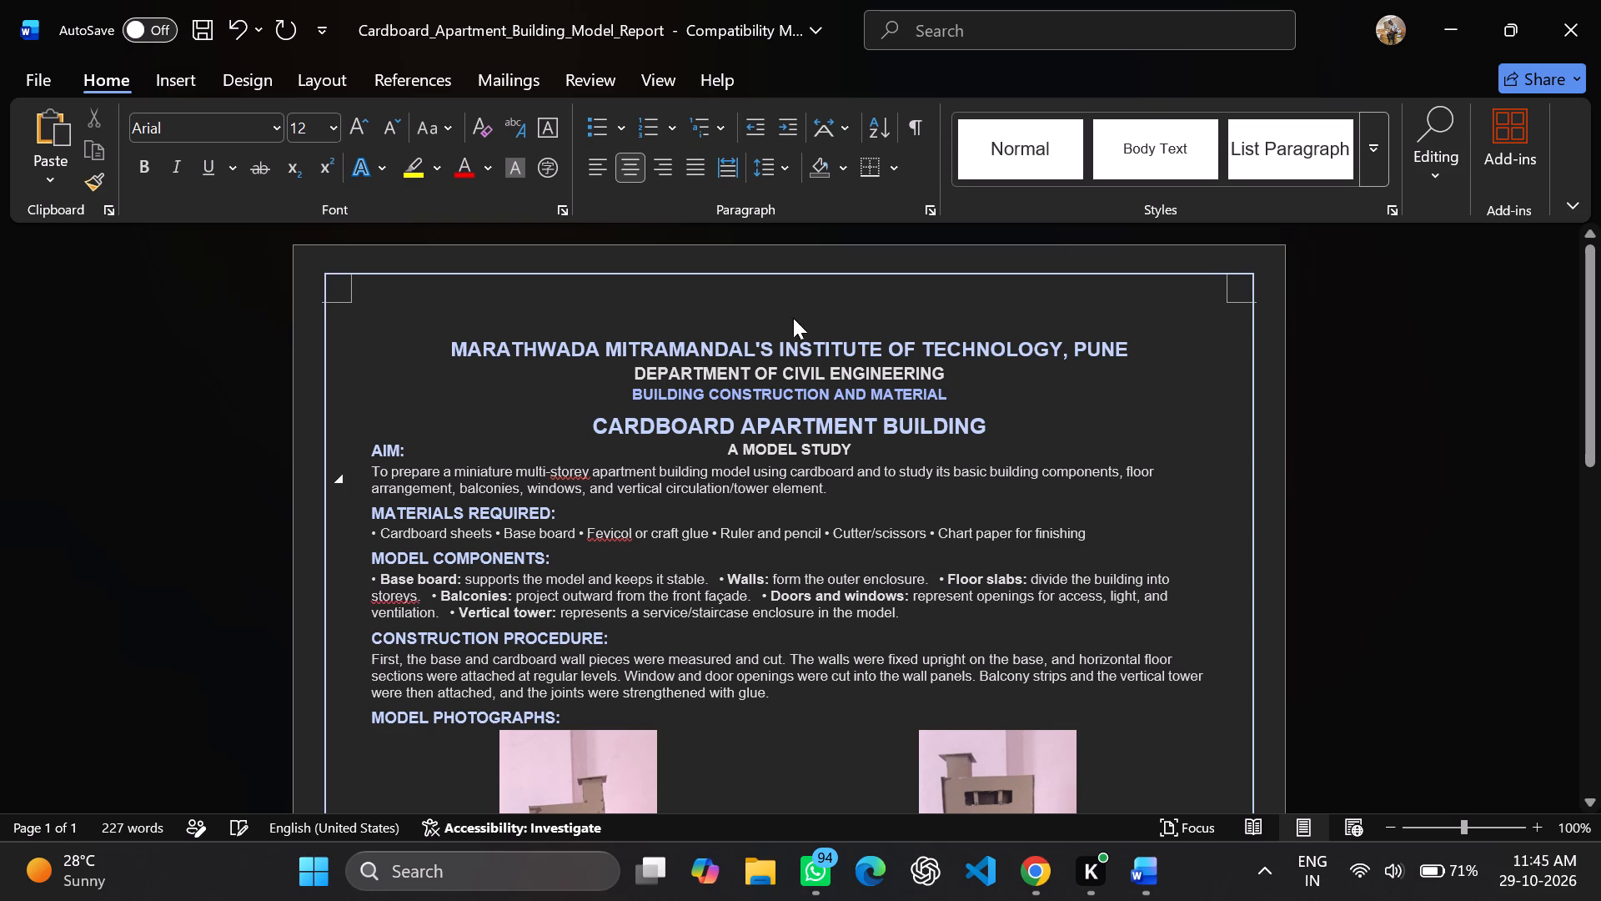
pyautogui.click(914, 337)
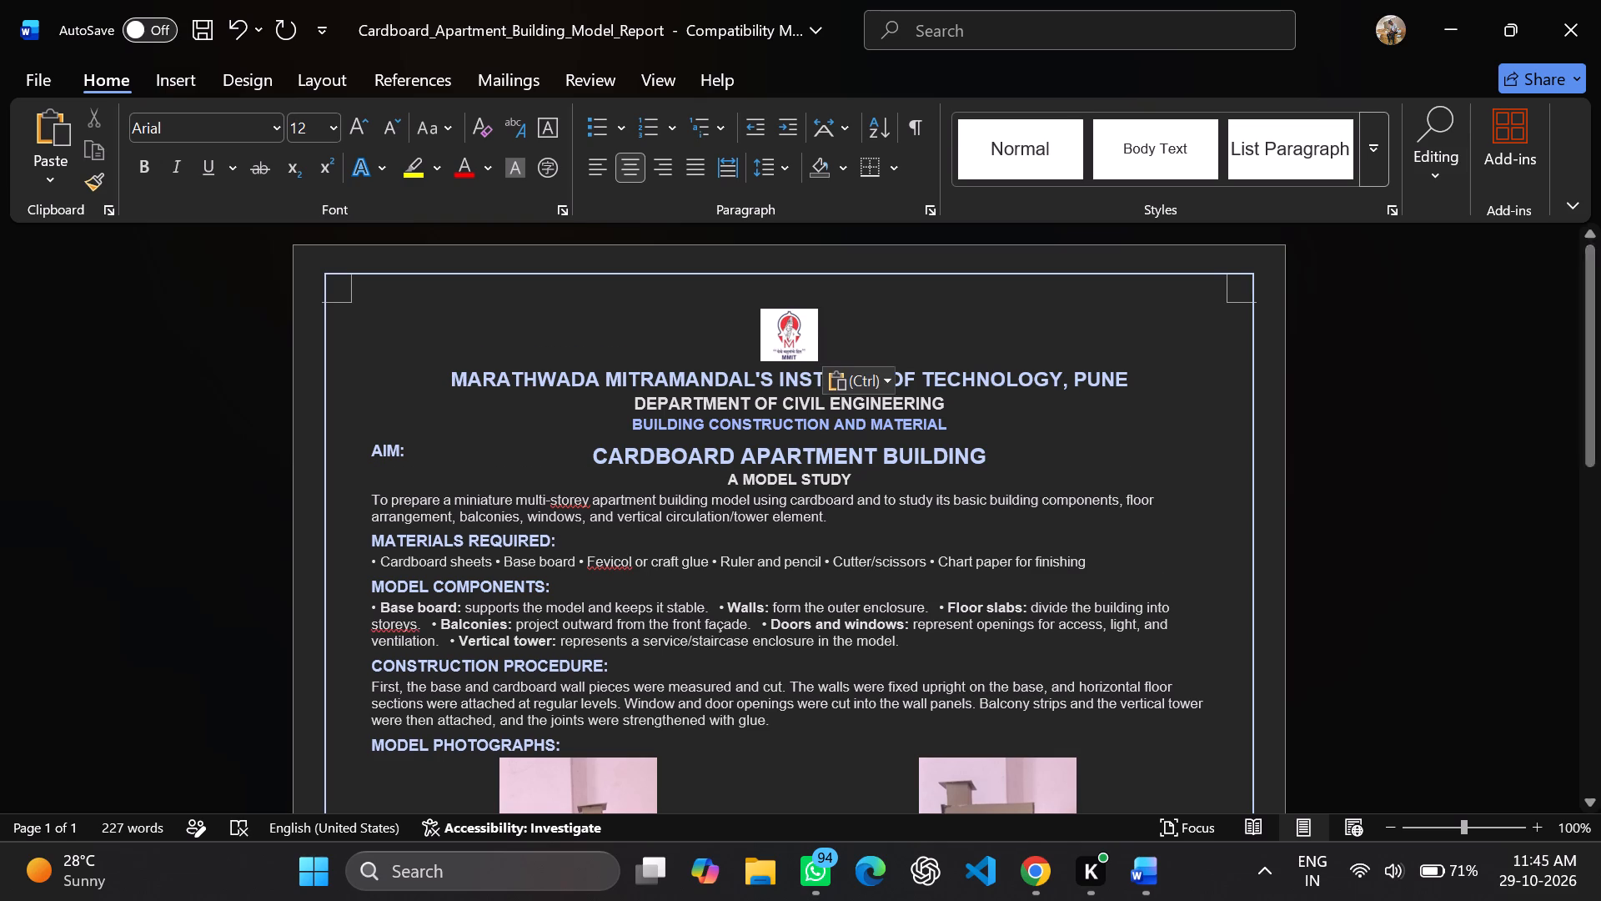
# Insert three line breaks before the AIM heading to move it down from the title block.
pyautogui.click(410, 446)
pyautogui.click(374, 452)
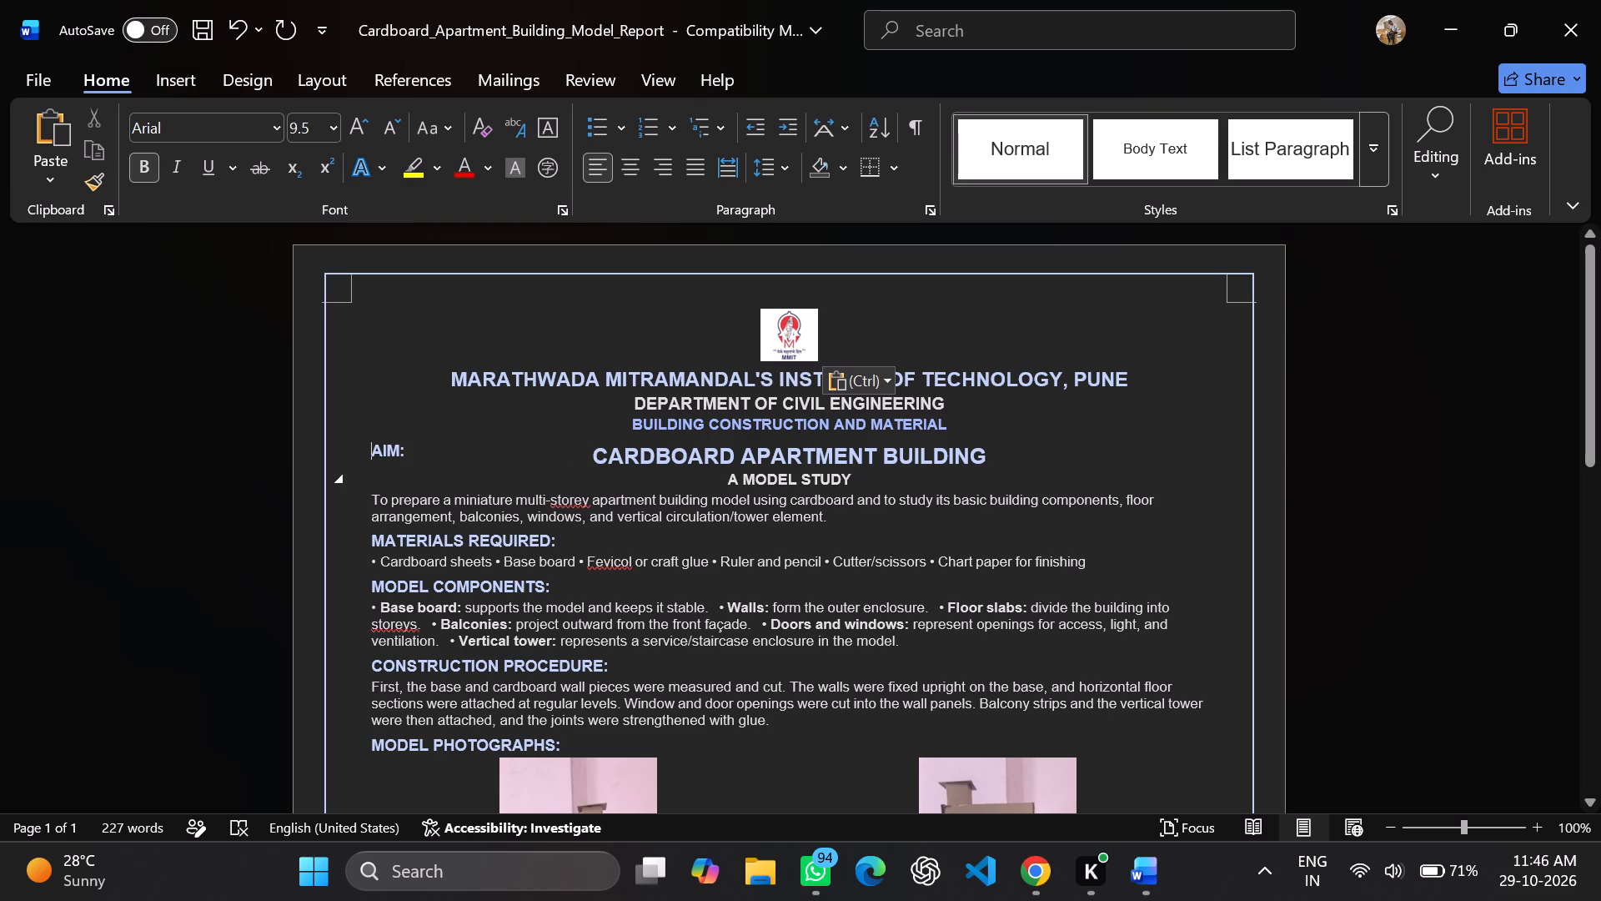
pyautogui.press('Return')
pyautogui.press('Return')
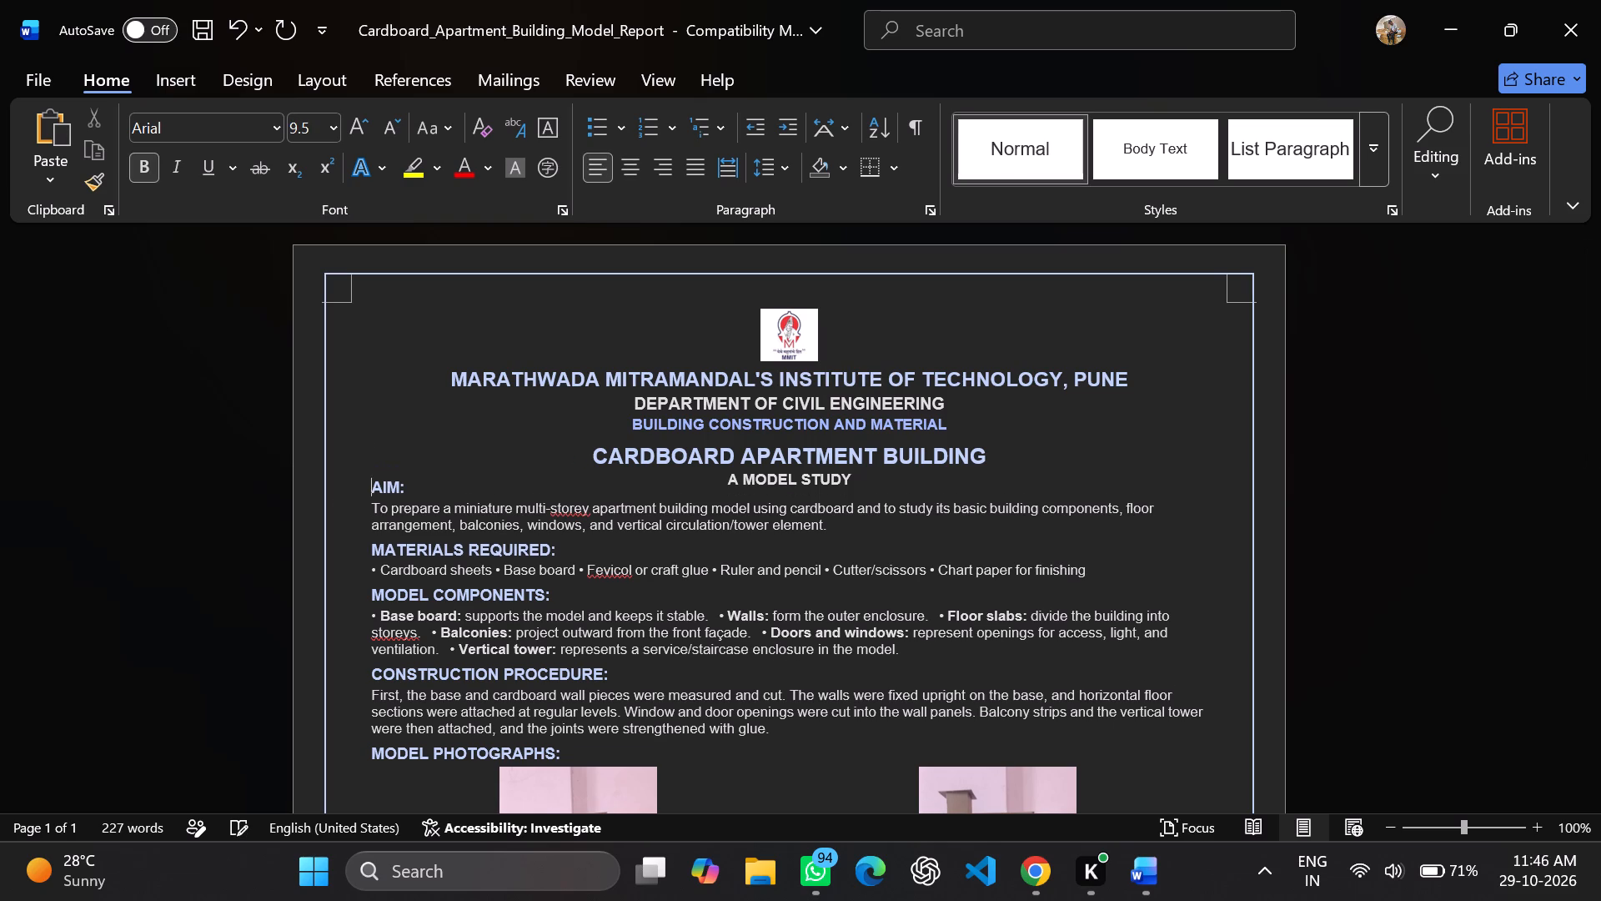
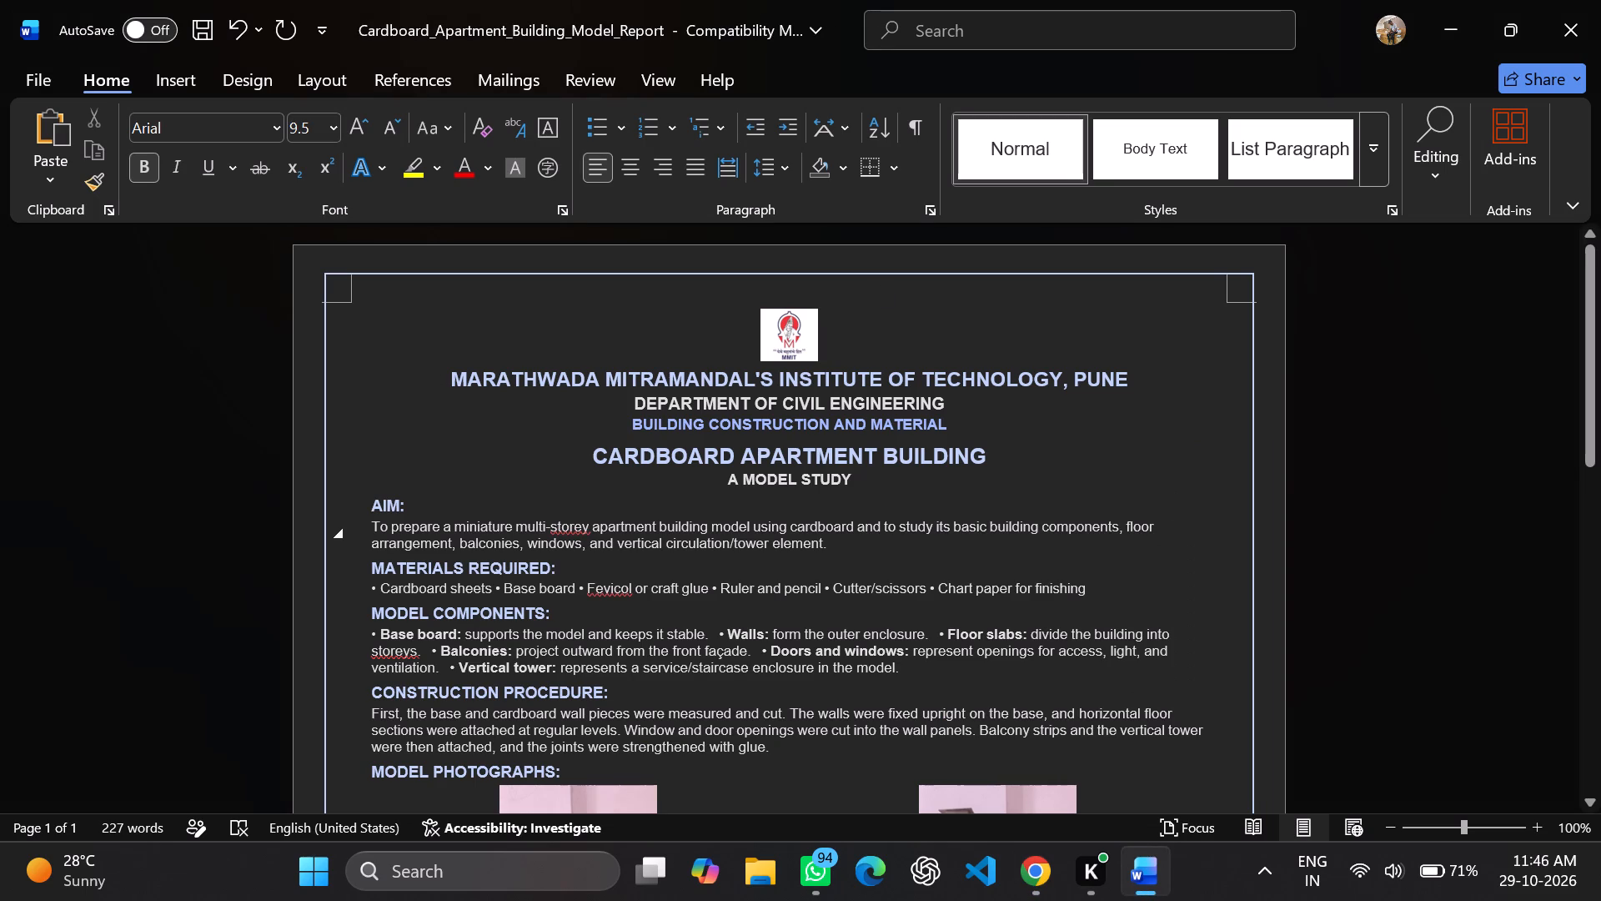
# In the Word report, change the font color of the BUILDING CONSTRUCTION AND MATERIAL line to red.
pyautogui.moveTo(637, 425); pyautogui.dragTo(950, 426)
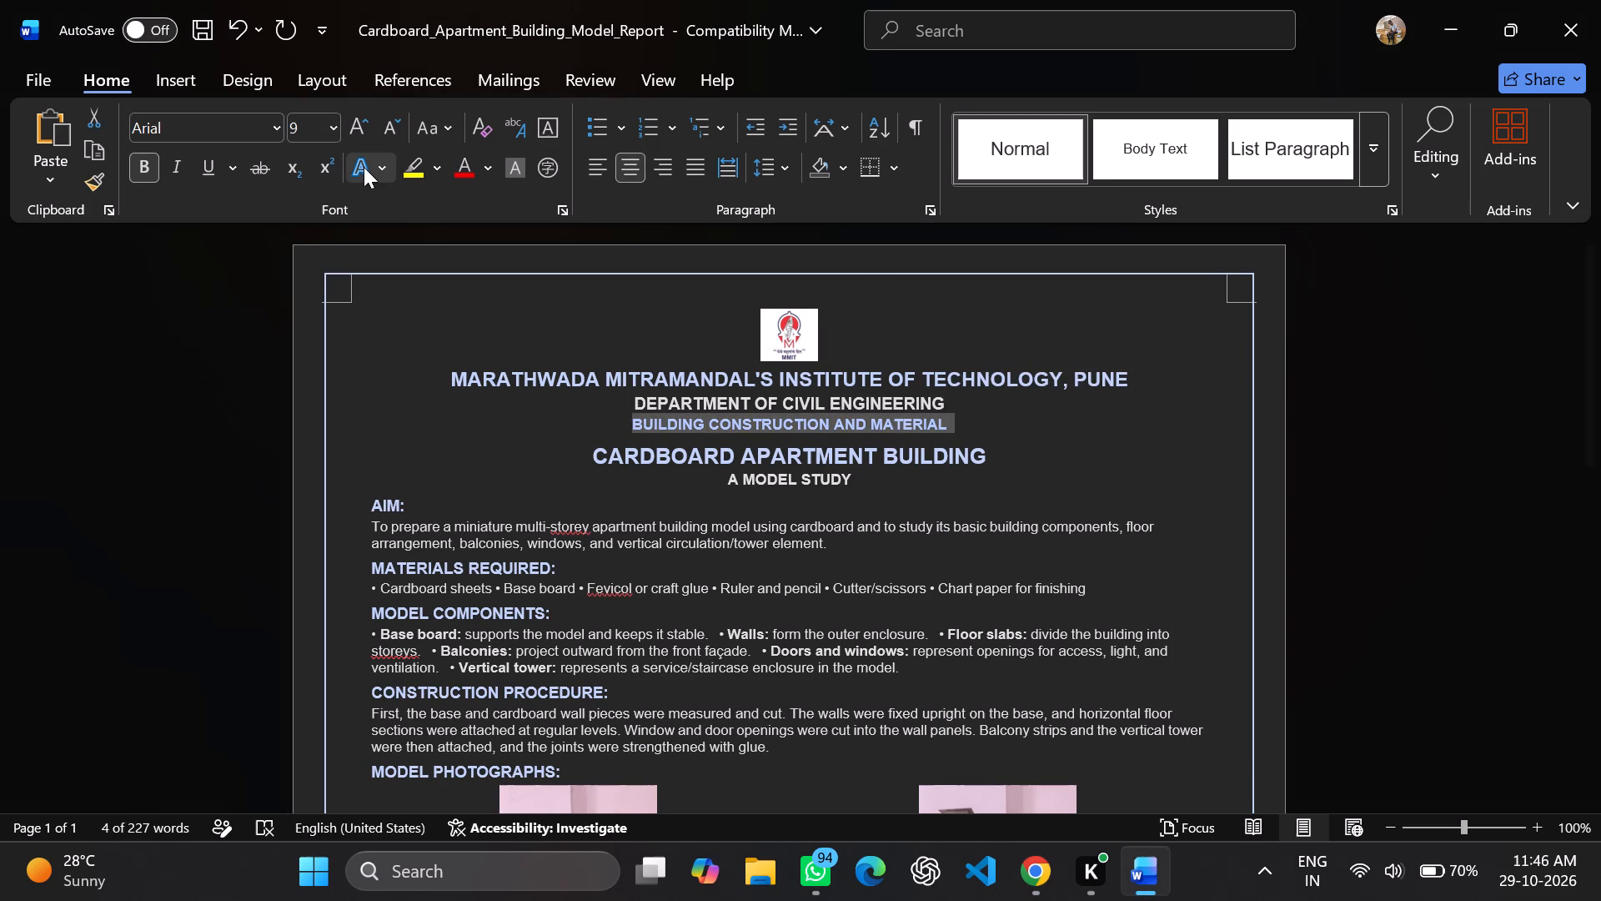
pyautogui.click(364, 167)
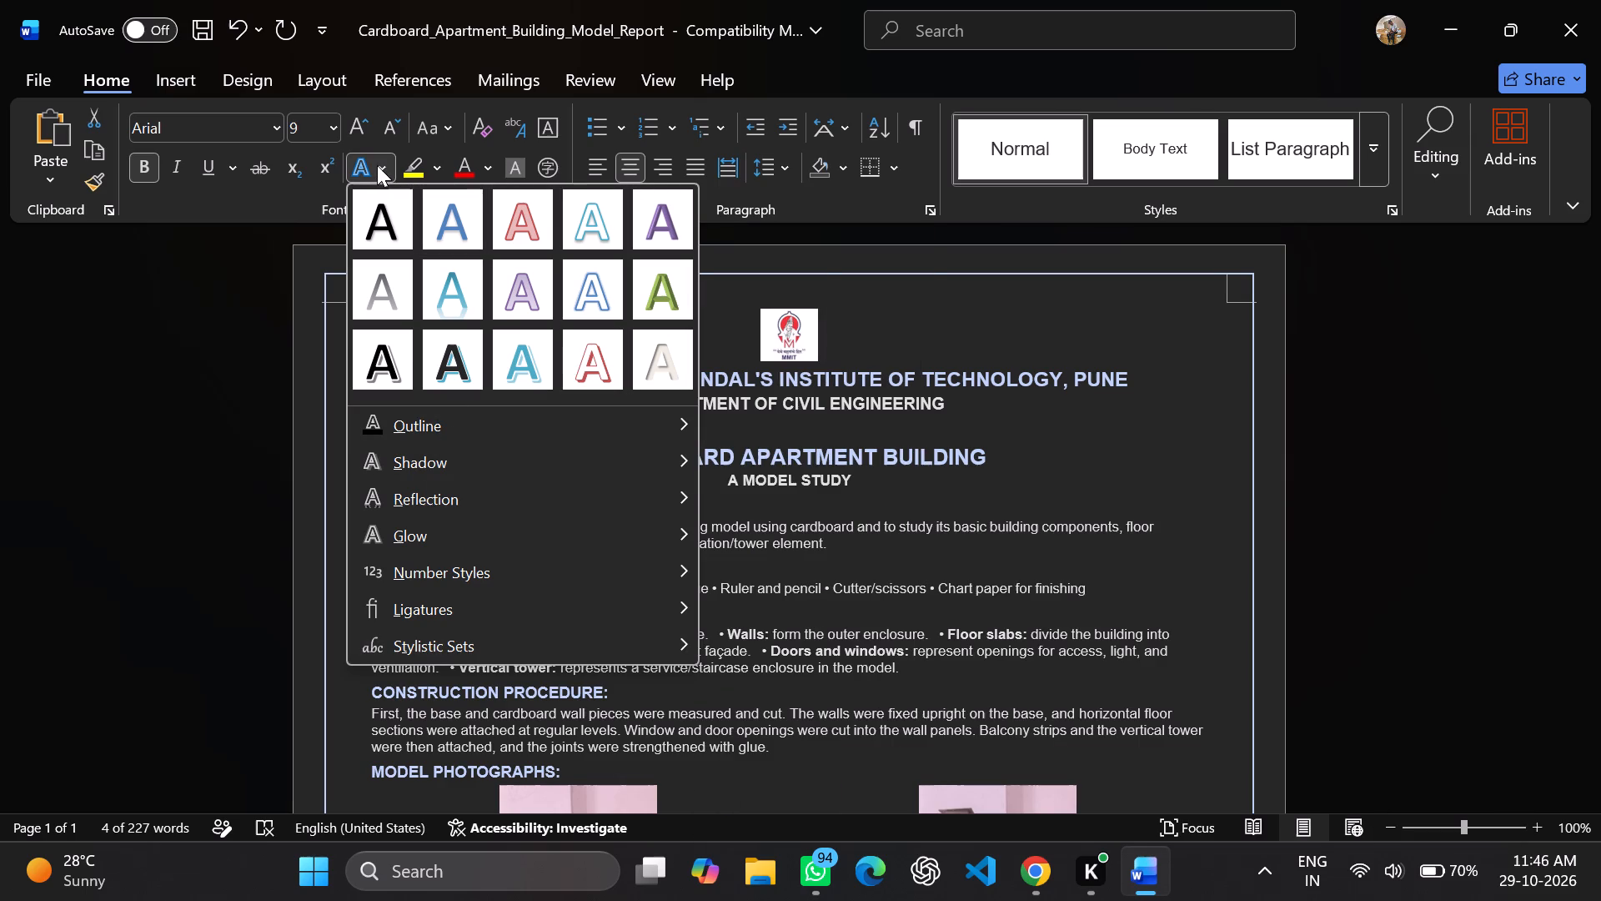
pyautogui.click(462, 160)
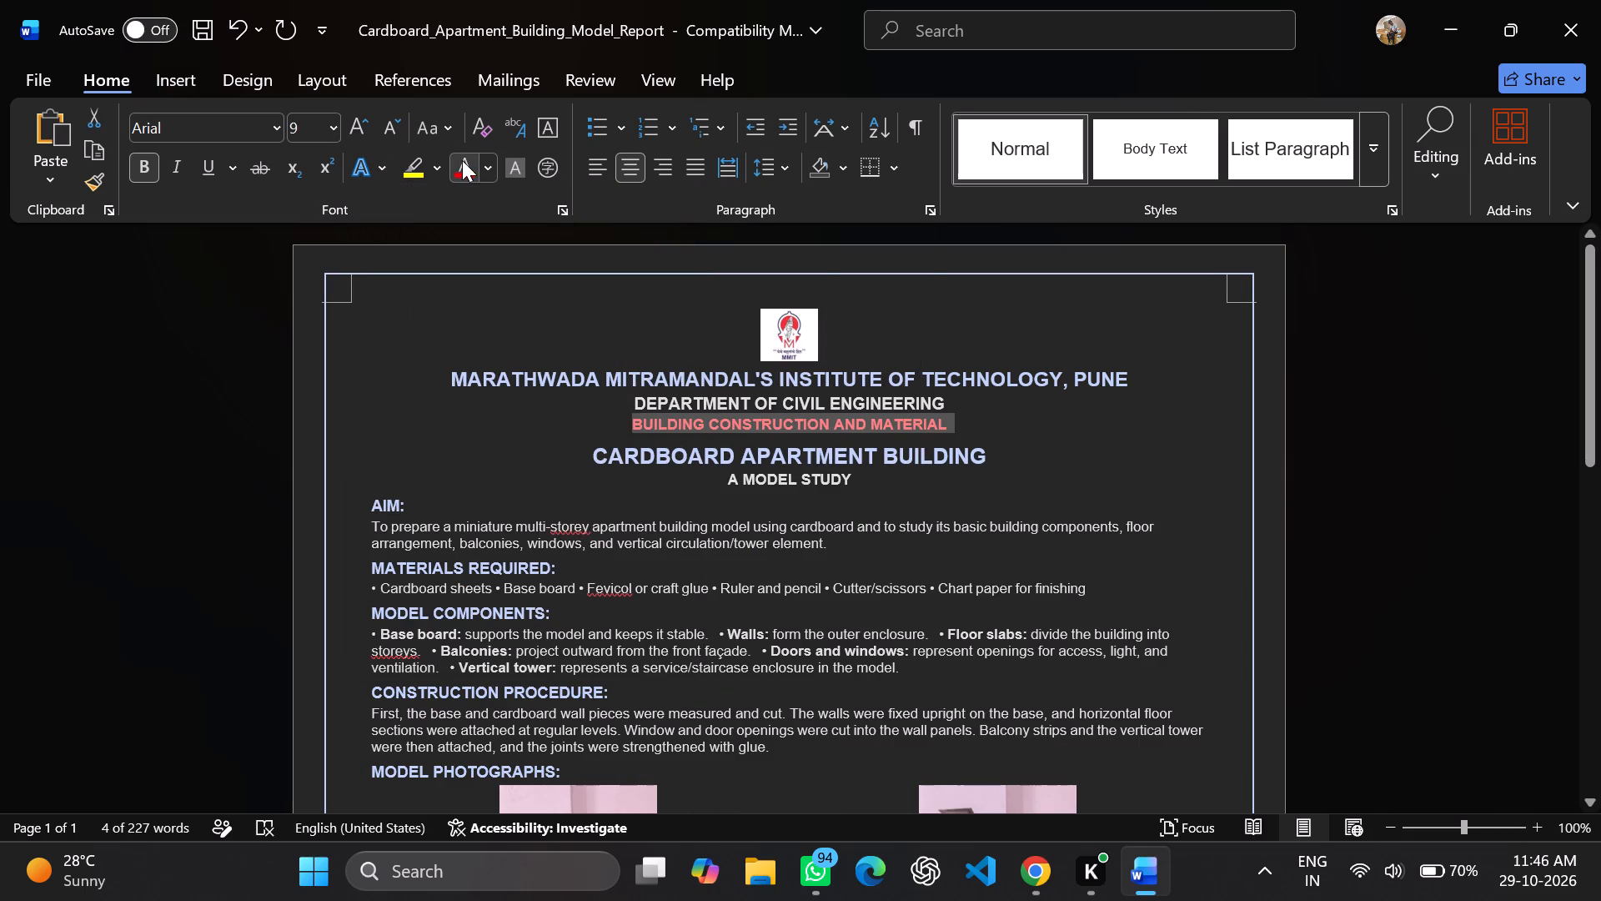
pyautogui.click(1001, 457)
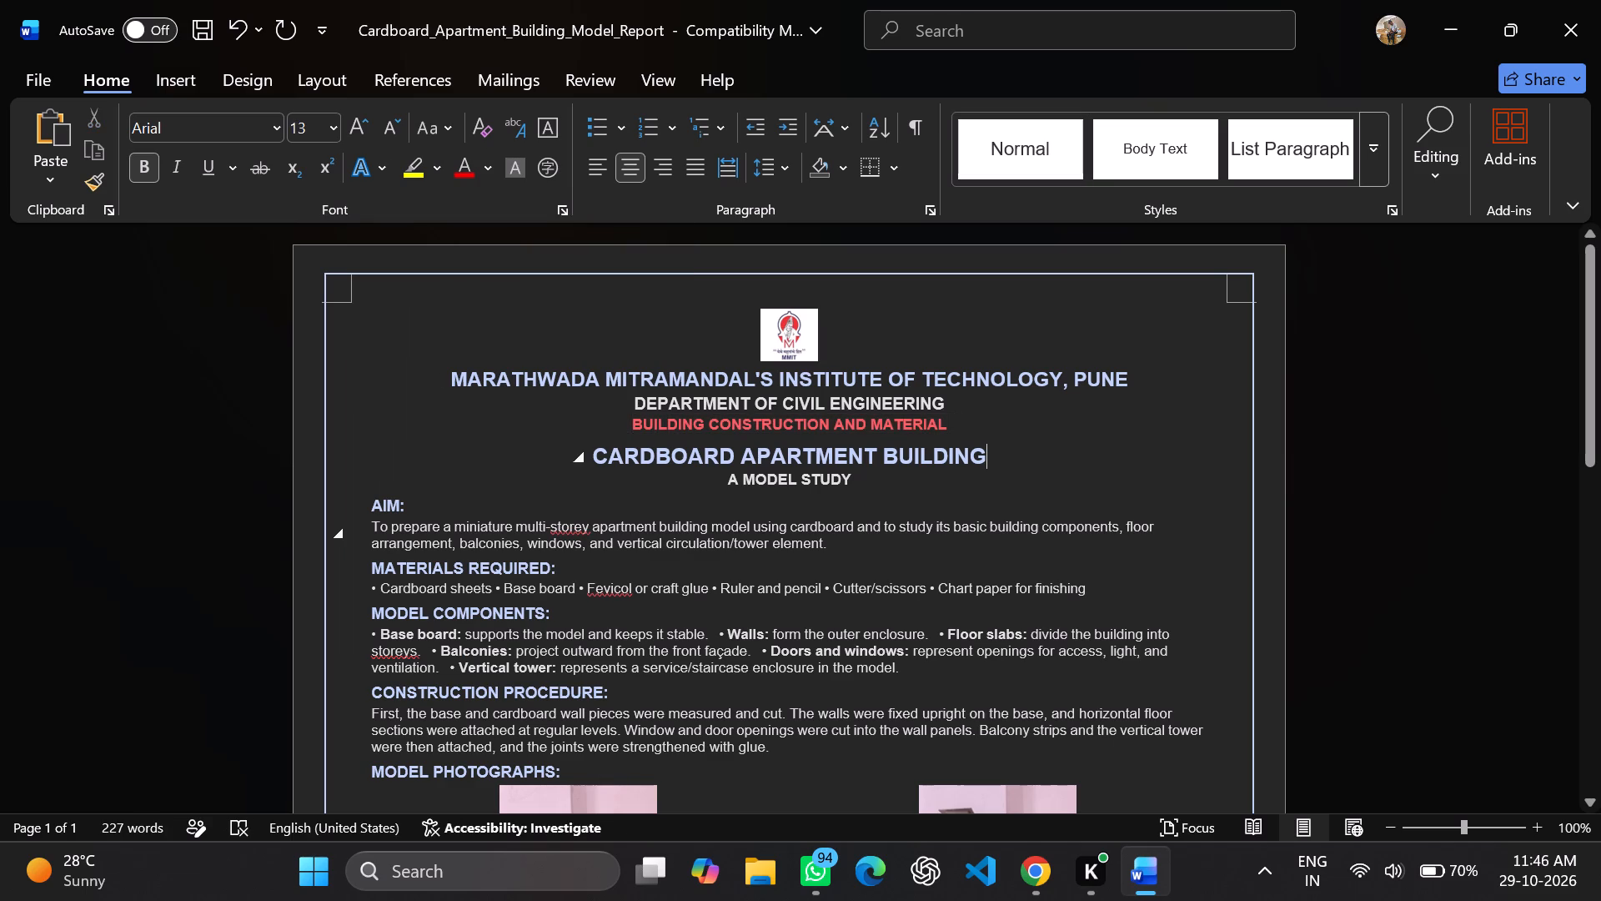
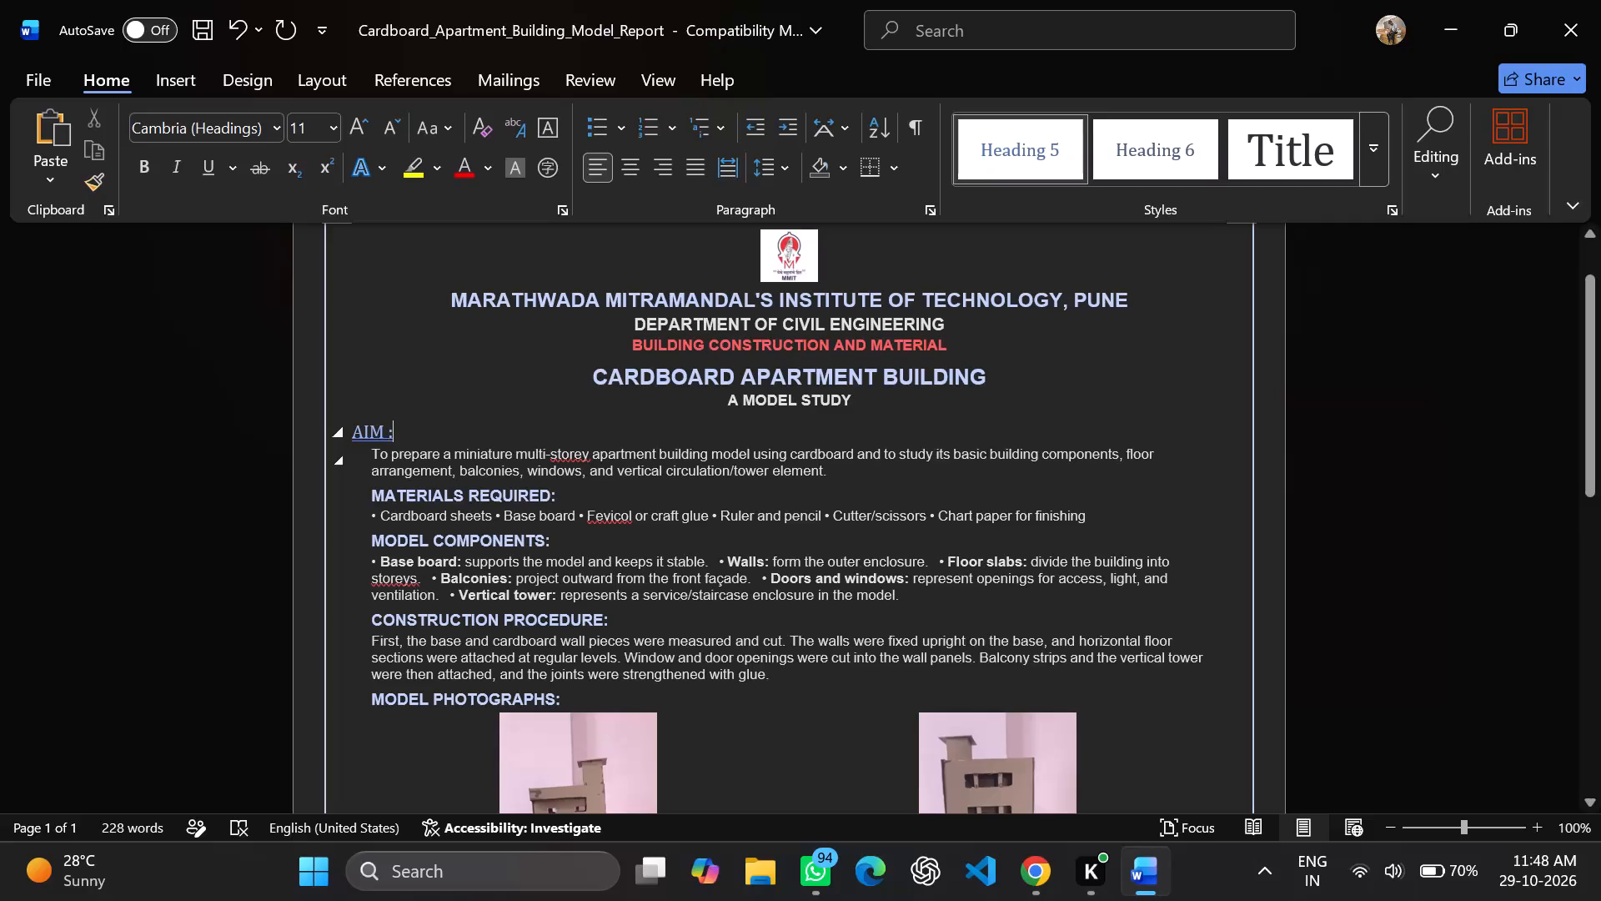
# Add a hyphen after the colon of the AIM heading so that it reads "AIM :-".
pyautogui.press('-')
# Set the font size of the paragraph under the AIM heading to 12.
pyautogui.moveTo(374, 452); pyautogui.dragTo(825, 472)
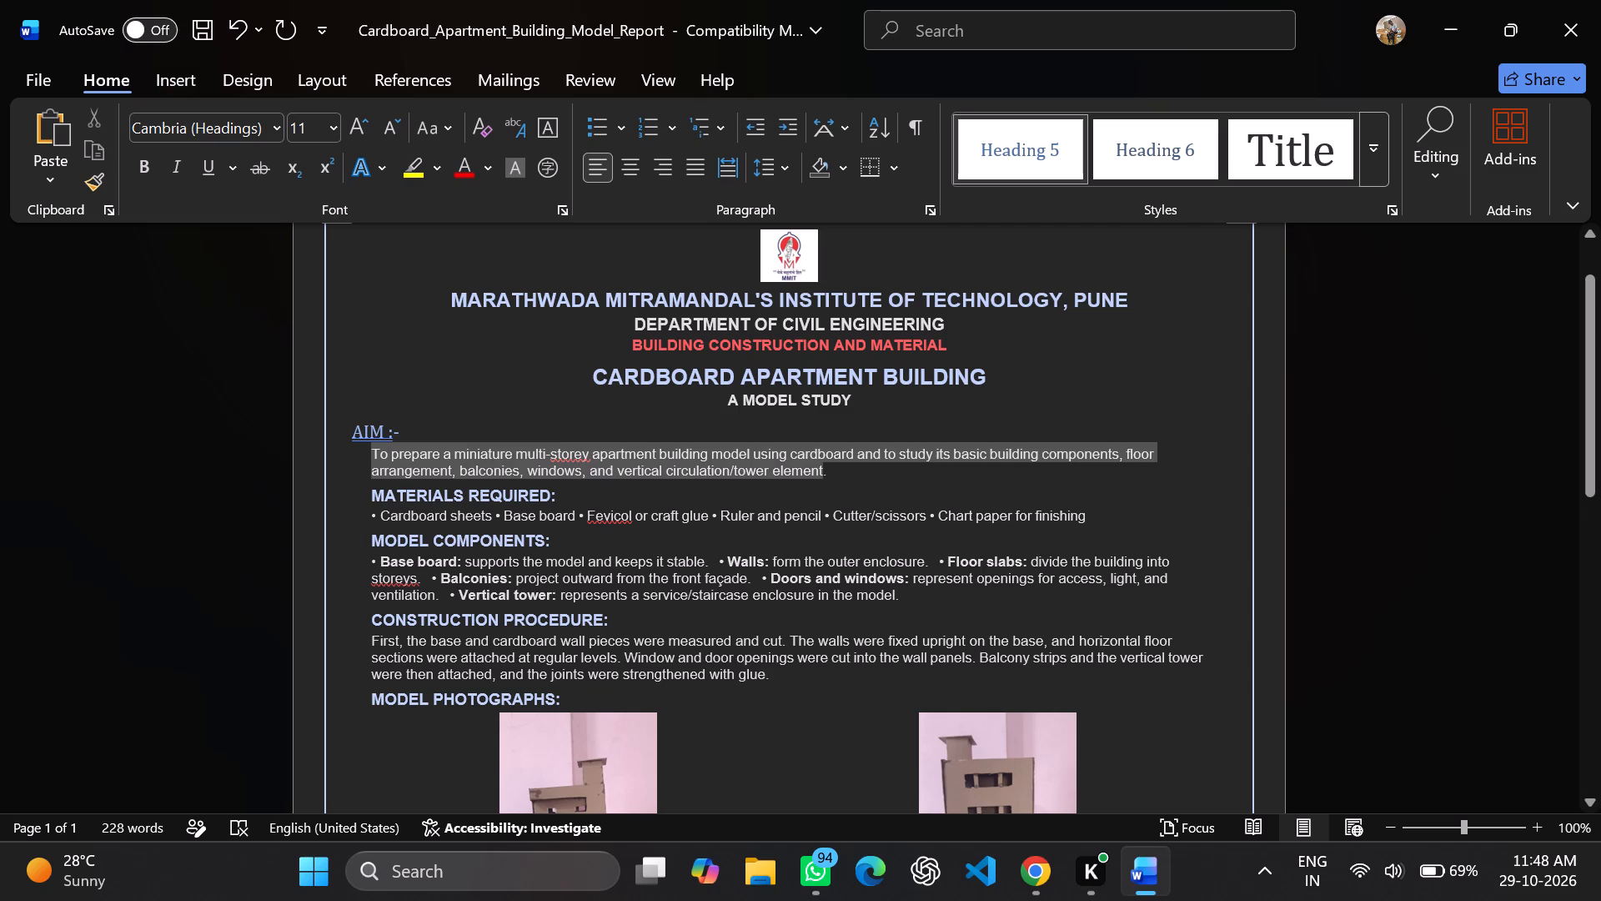
pyautogui.moveTo(825, 472); pyautogui.dragTo(834, 472)
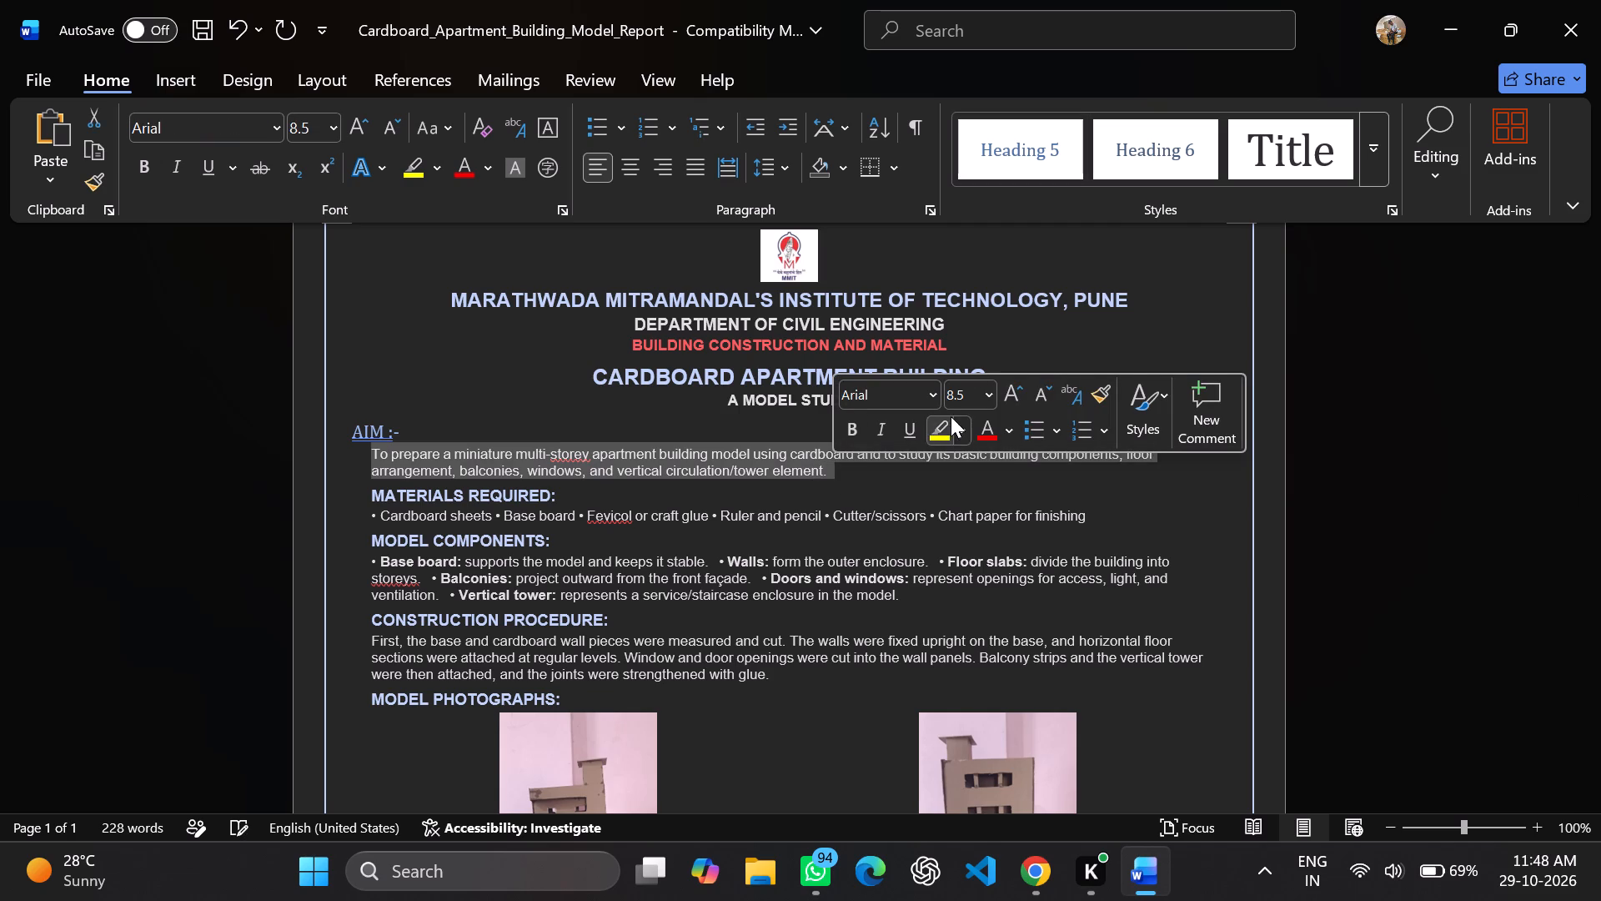
pyautogui.click(986, 395)
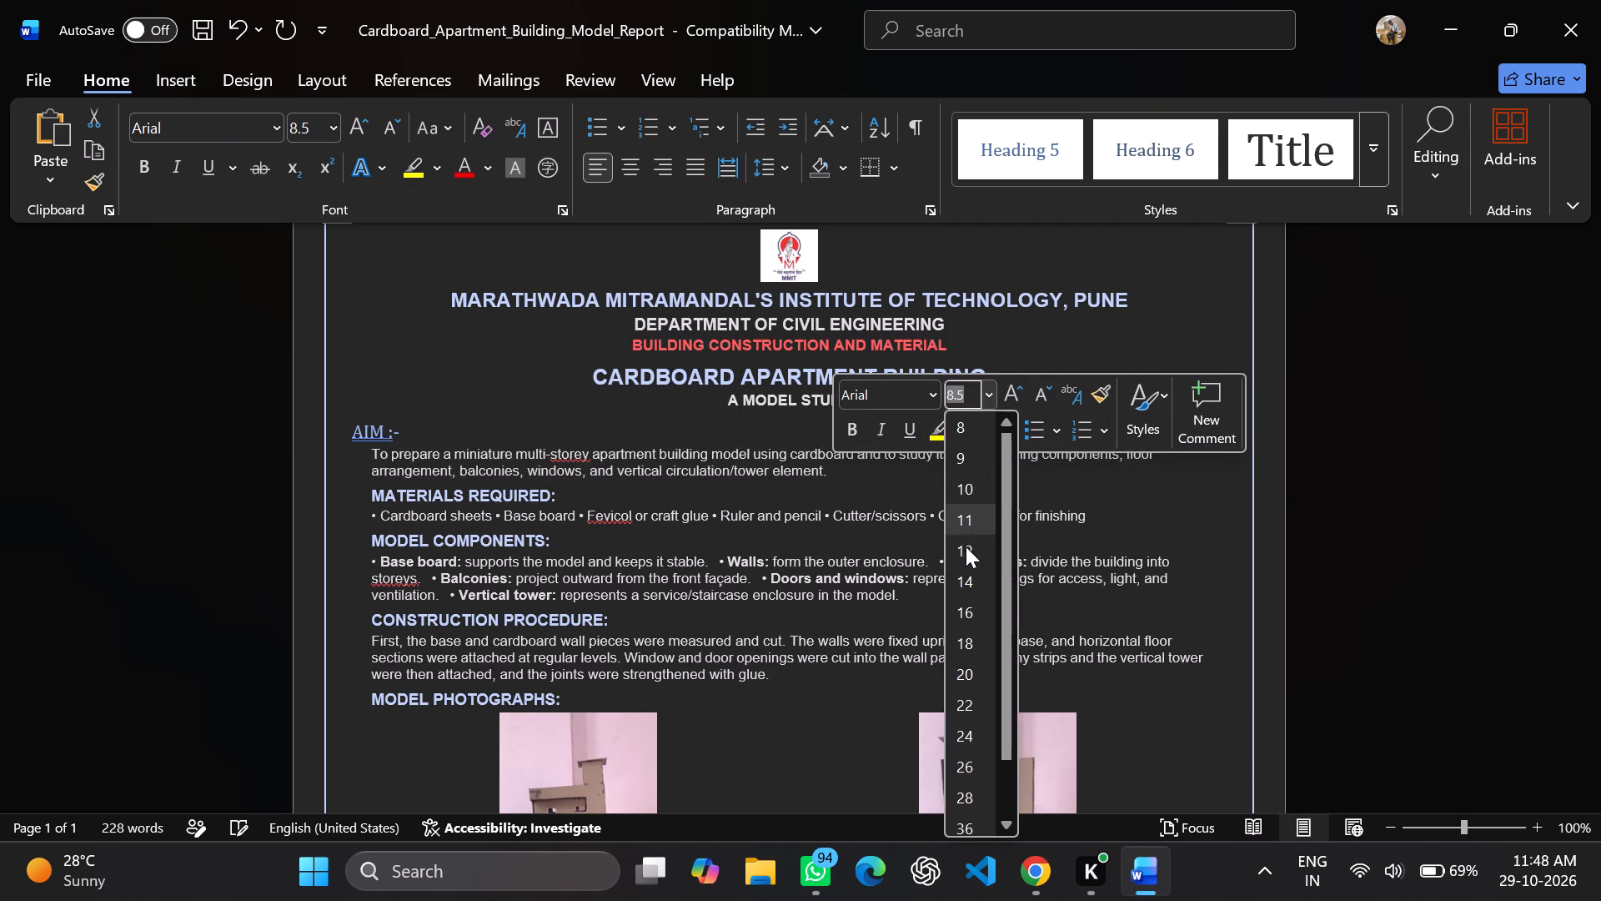
pyautogui.click(965, 547)
pyautogui.click(568, 496)
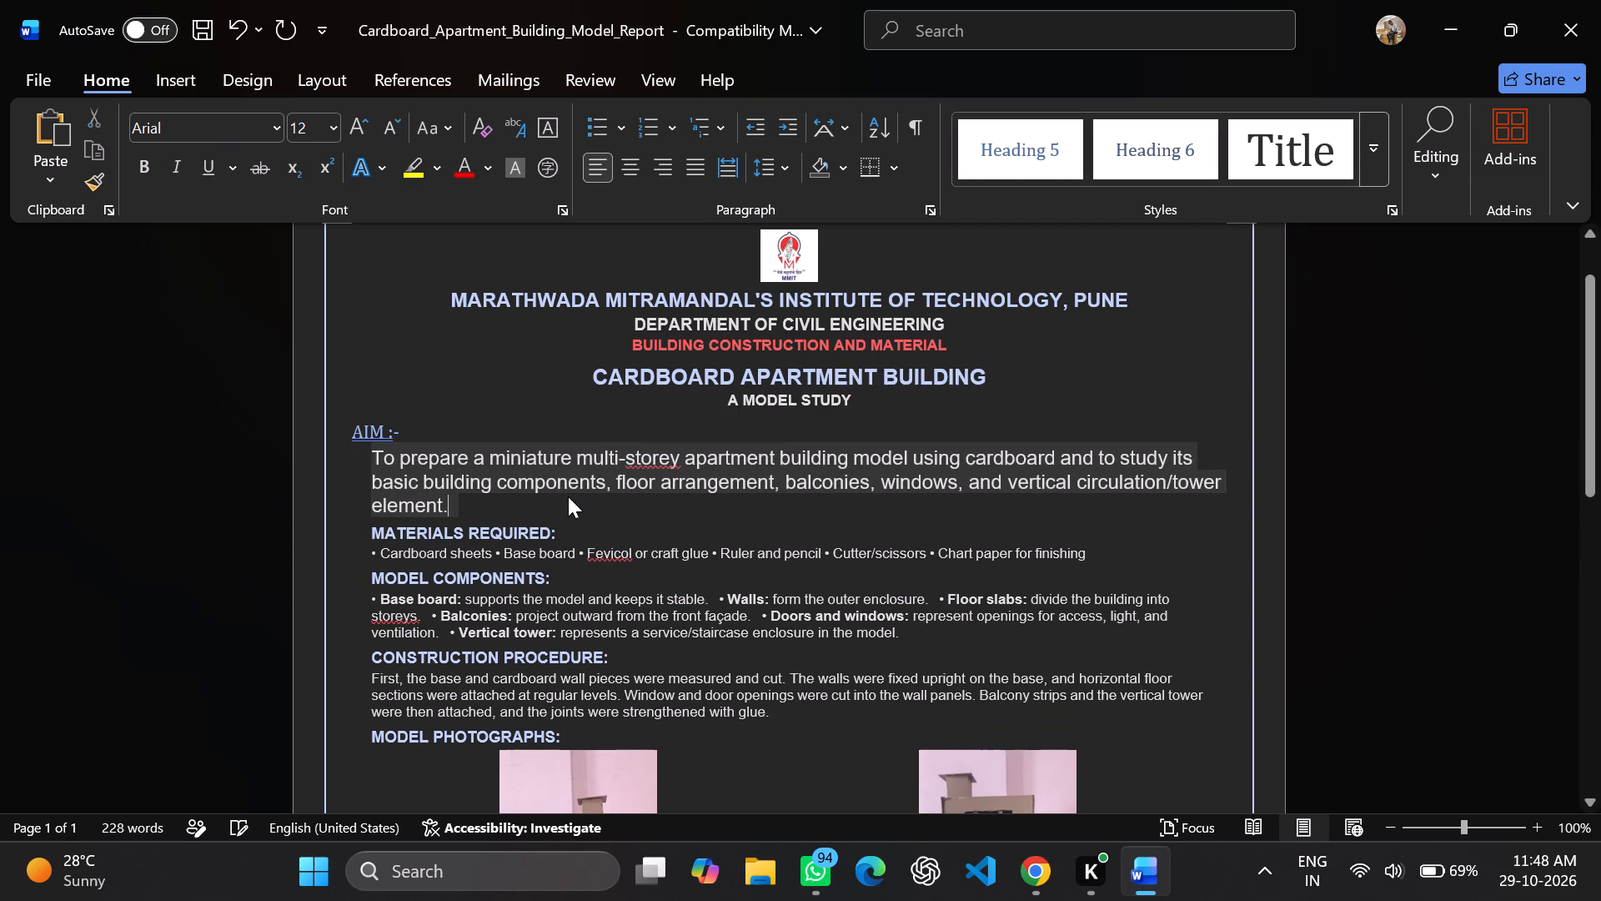
# Add a hyphen after the colon of the MATERIALS REQUIRED heading.
pyautogui.click(565, 529)
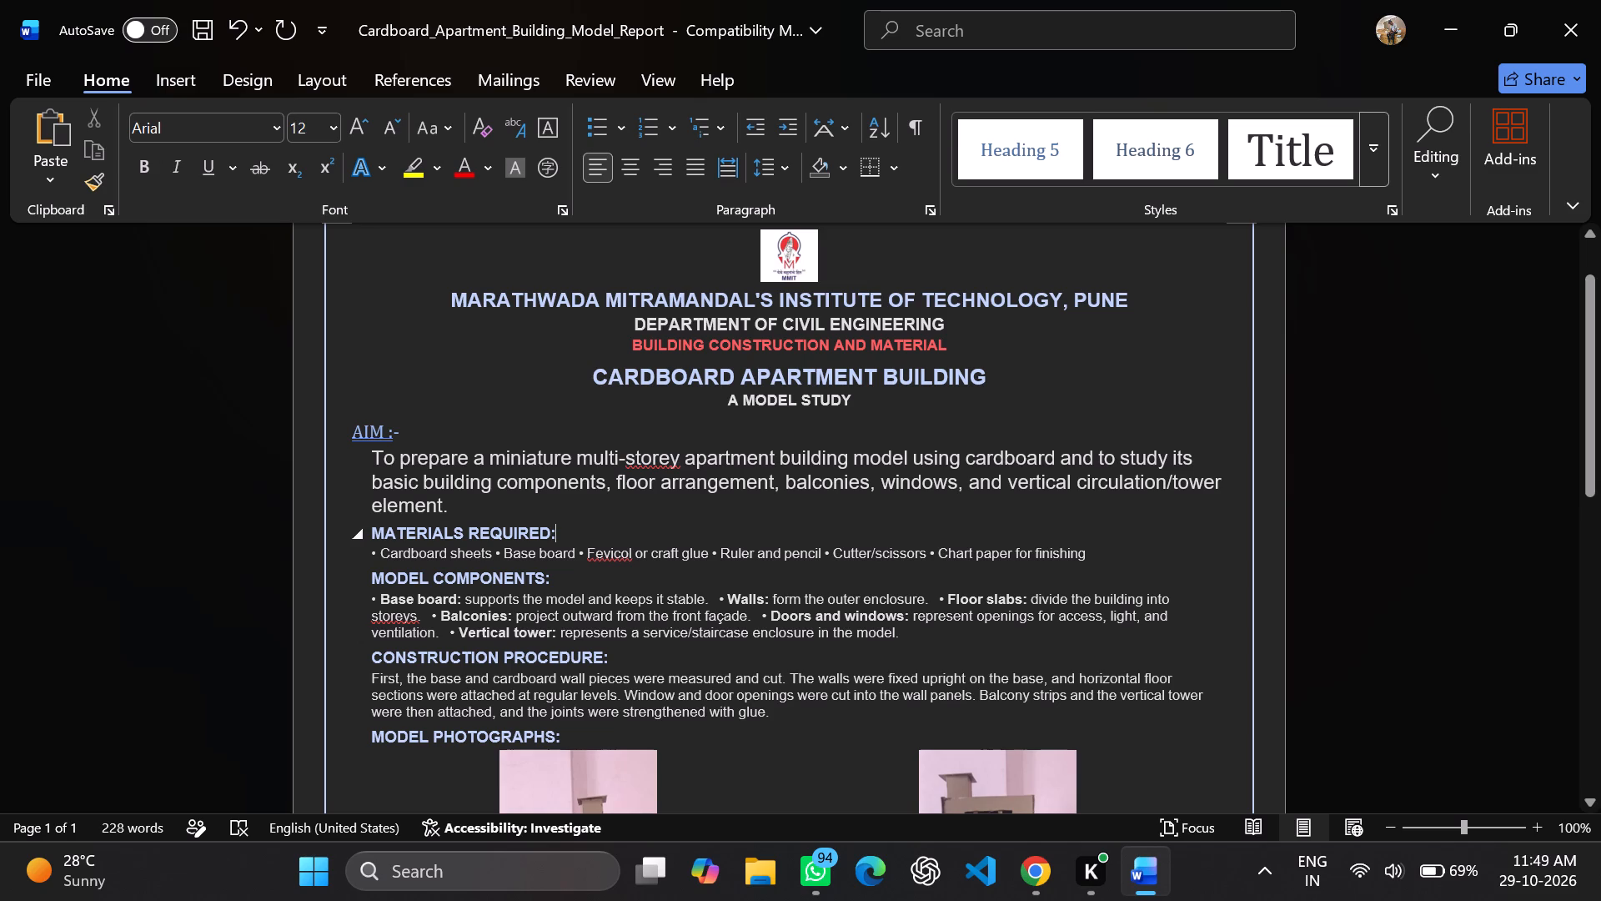
pyautogui.press('-')
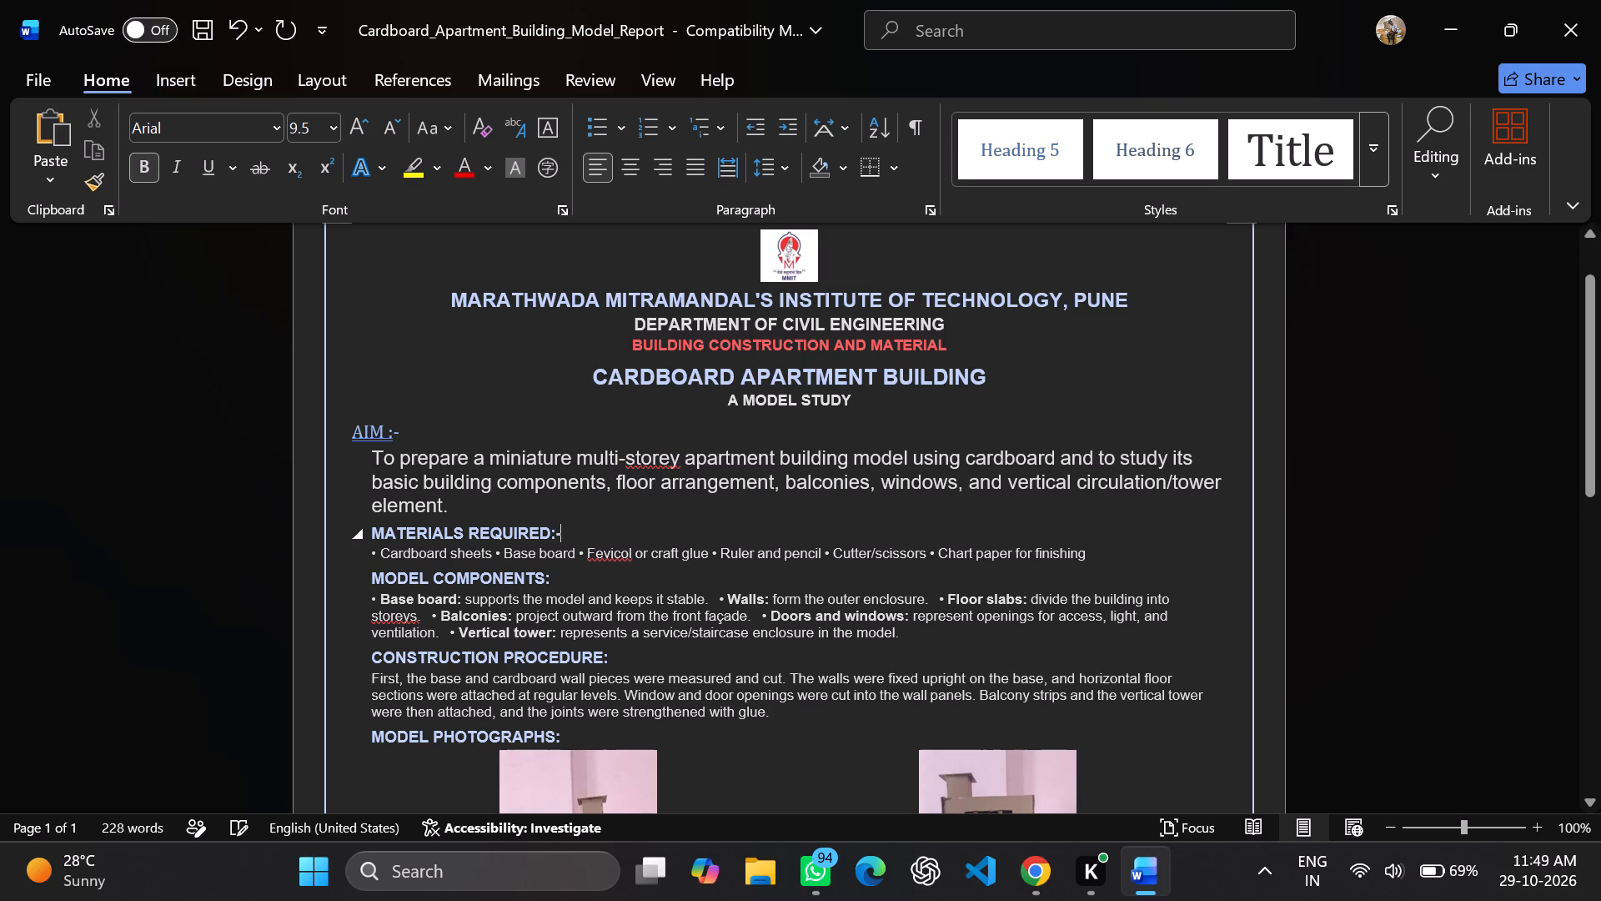
# Change the font of the AIM heading to Times New Roman.
pyautogui.click(371, 433)
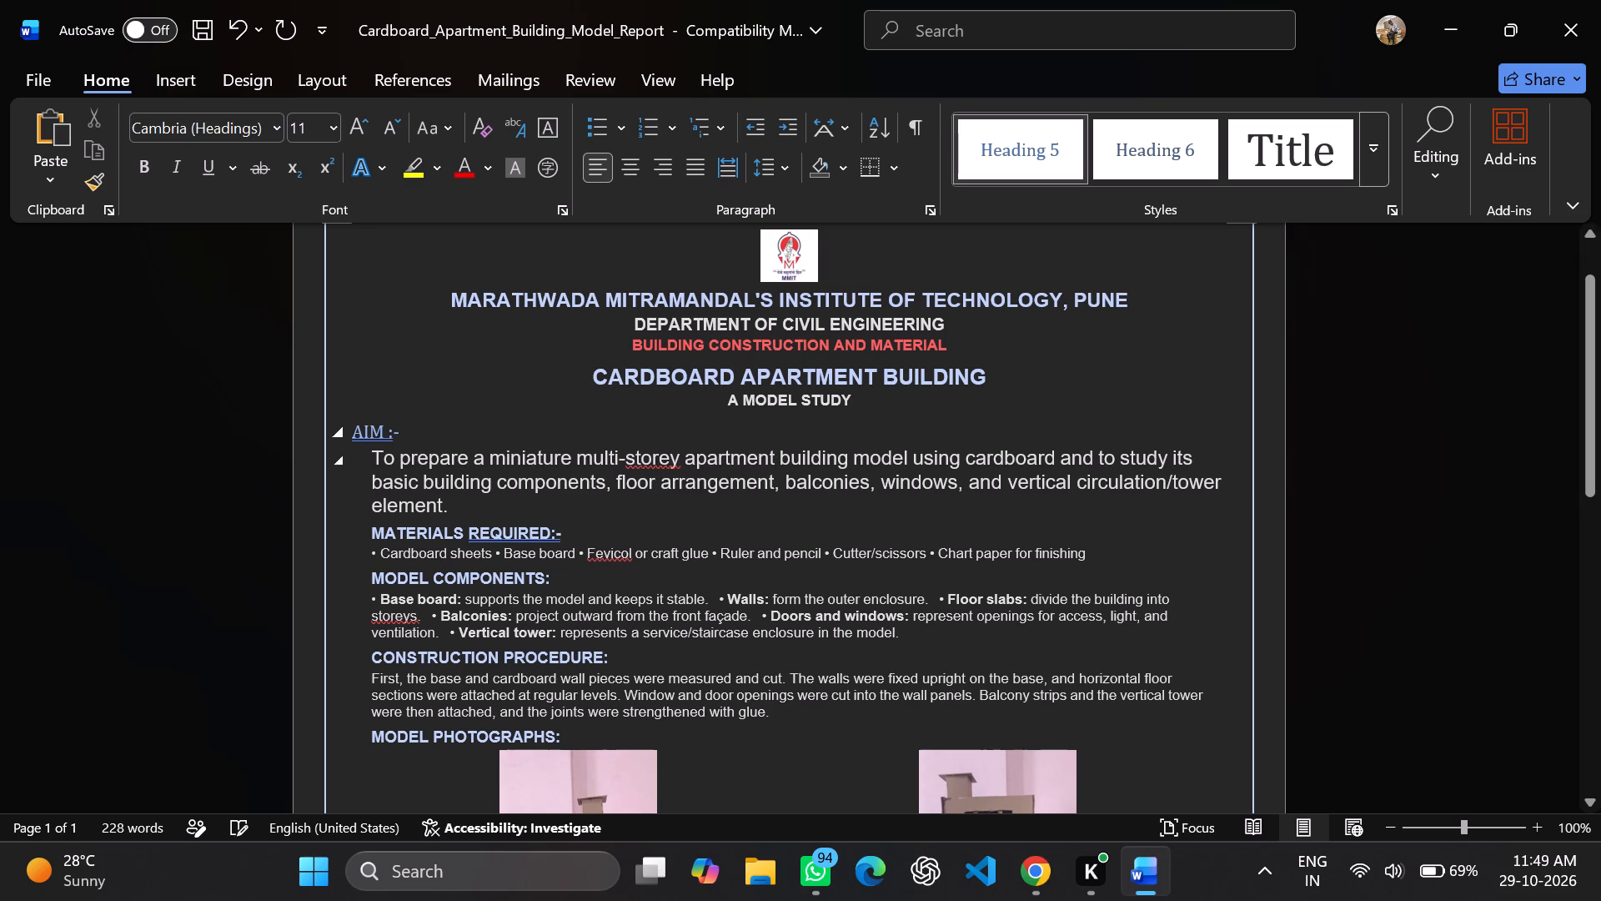
pyautogui.moveTo(407, 431); pyautogui.dragTo(357, 436)
pyautogui.click(451, 355)
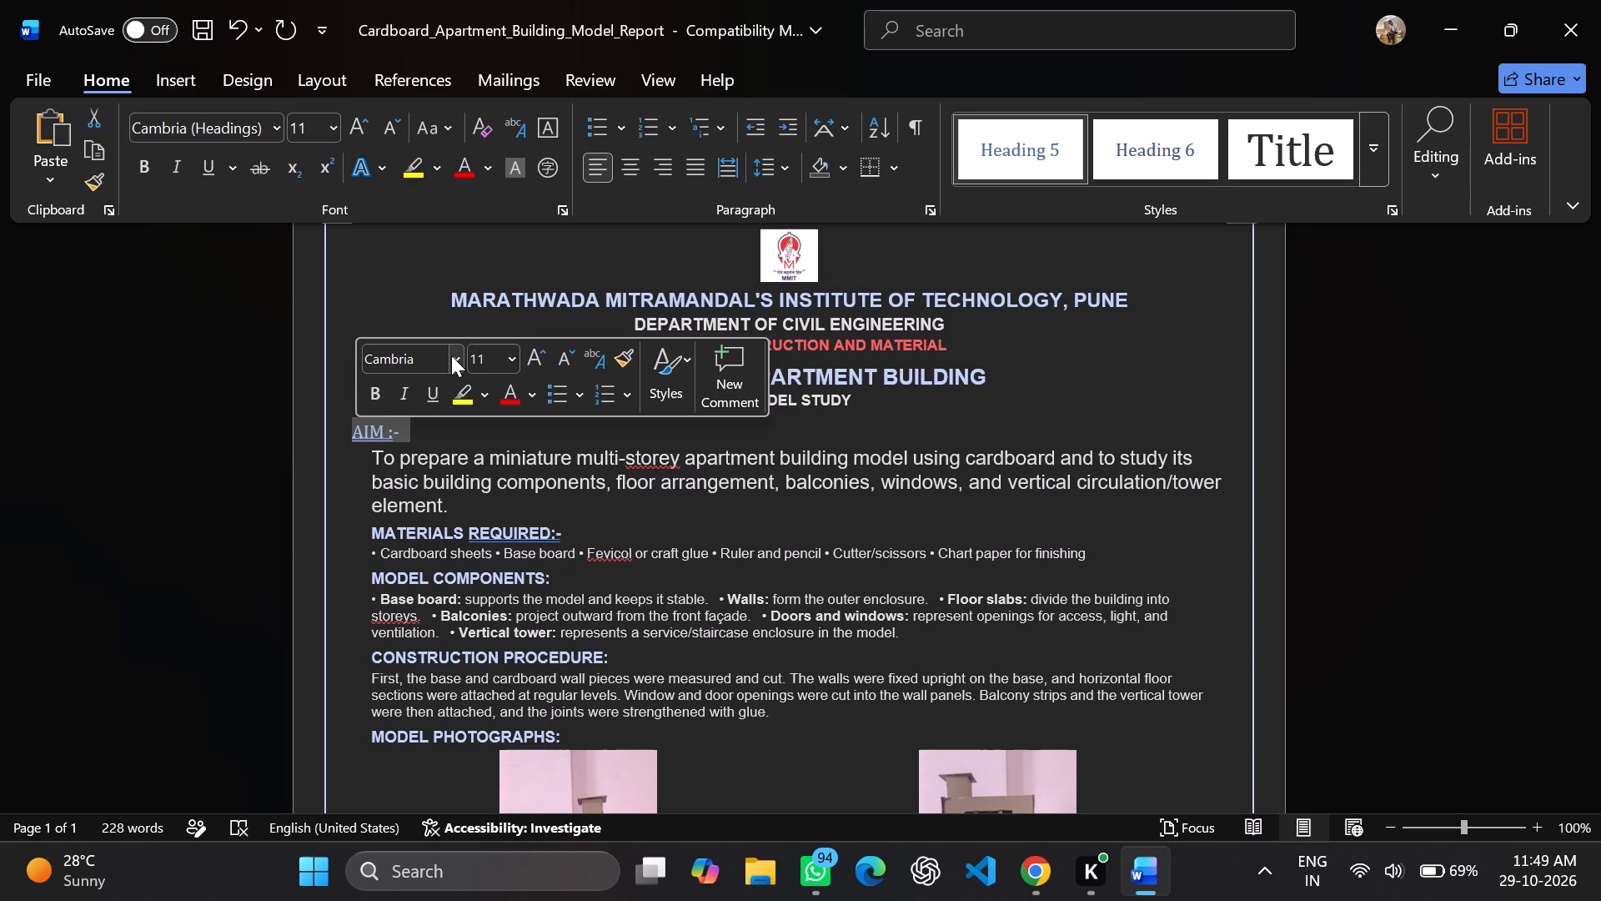
pyautogui.click(438, 687)
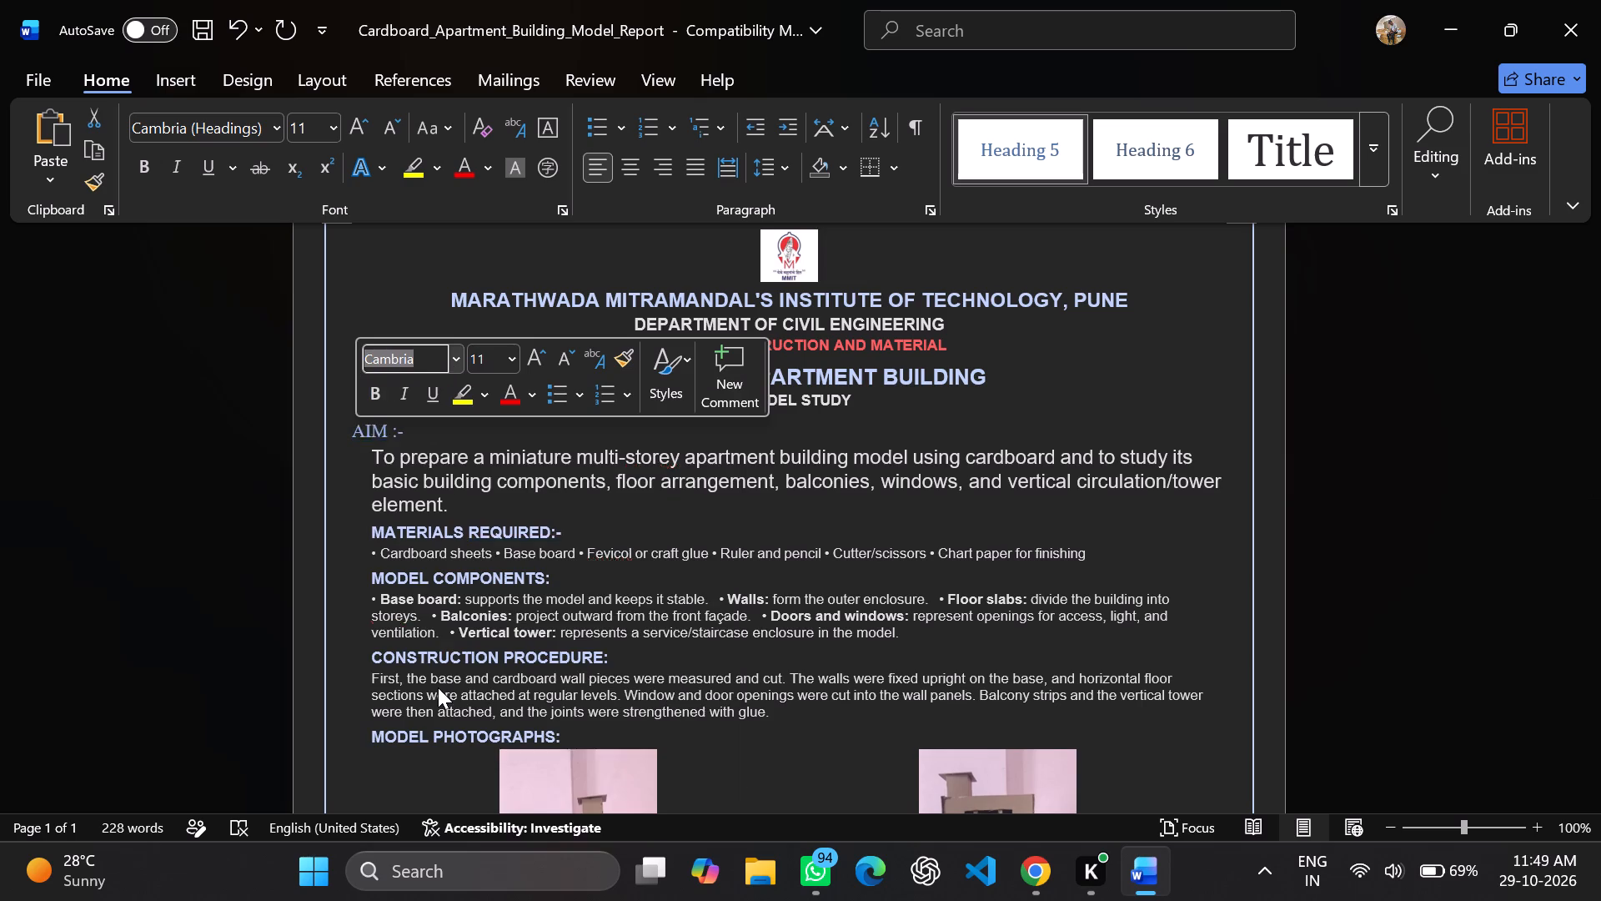
pyautogui.moveTo(572, 511); pyautogui.dragTo(567, 492)
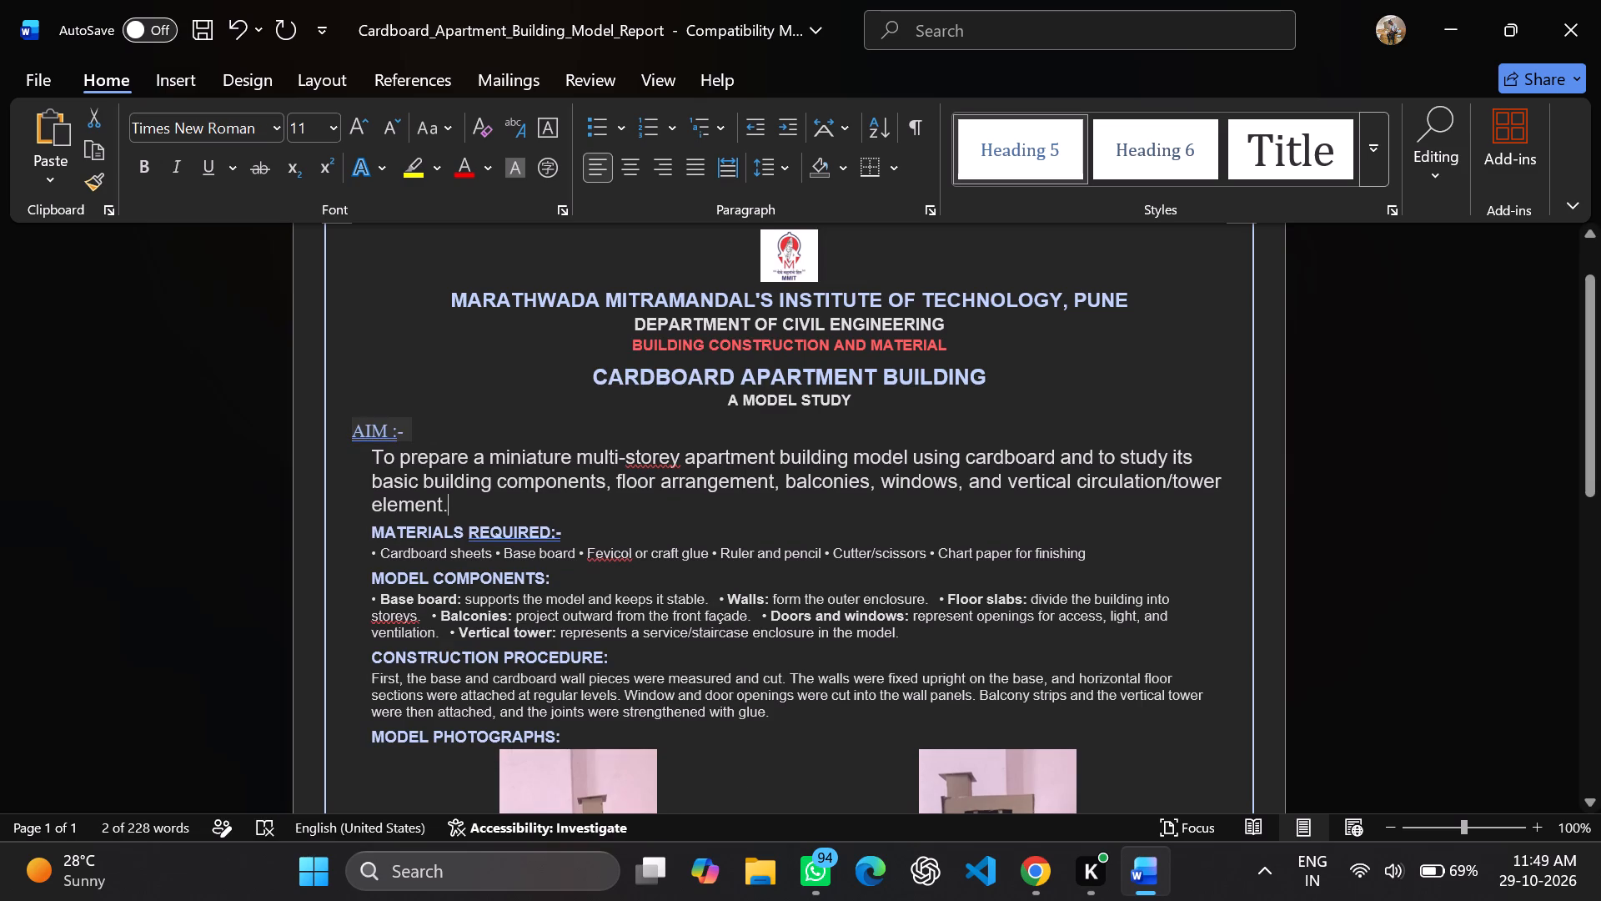
pyautogui.moveTo(567, 492); pyautogui.dragTo(566, 488)
pyautogui.click(566, 488)
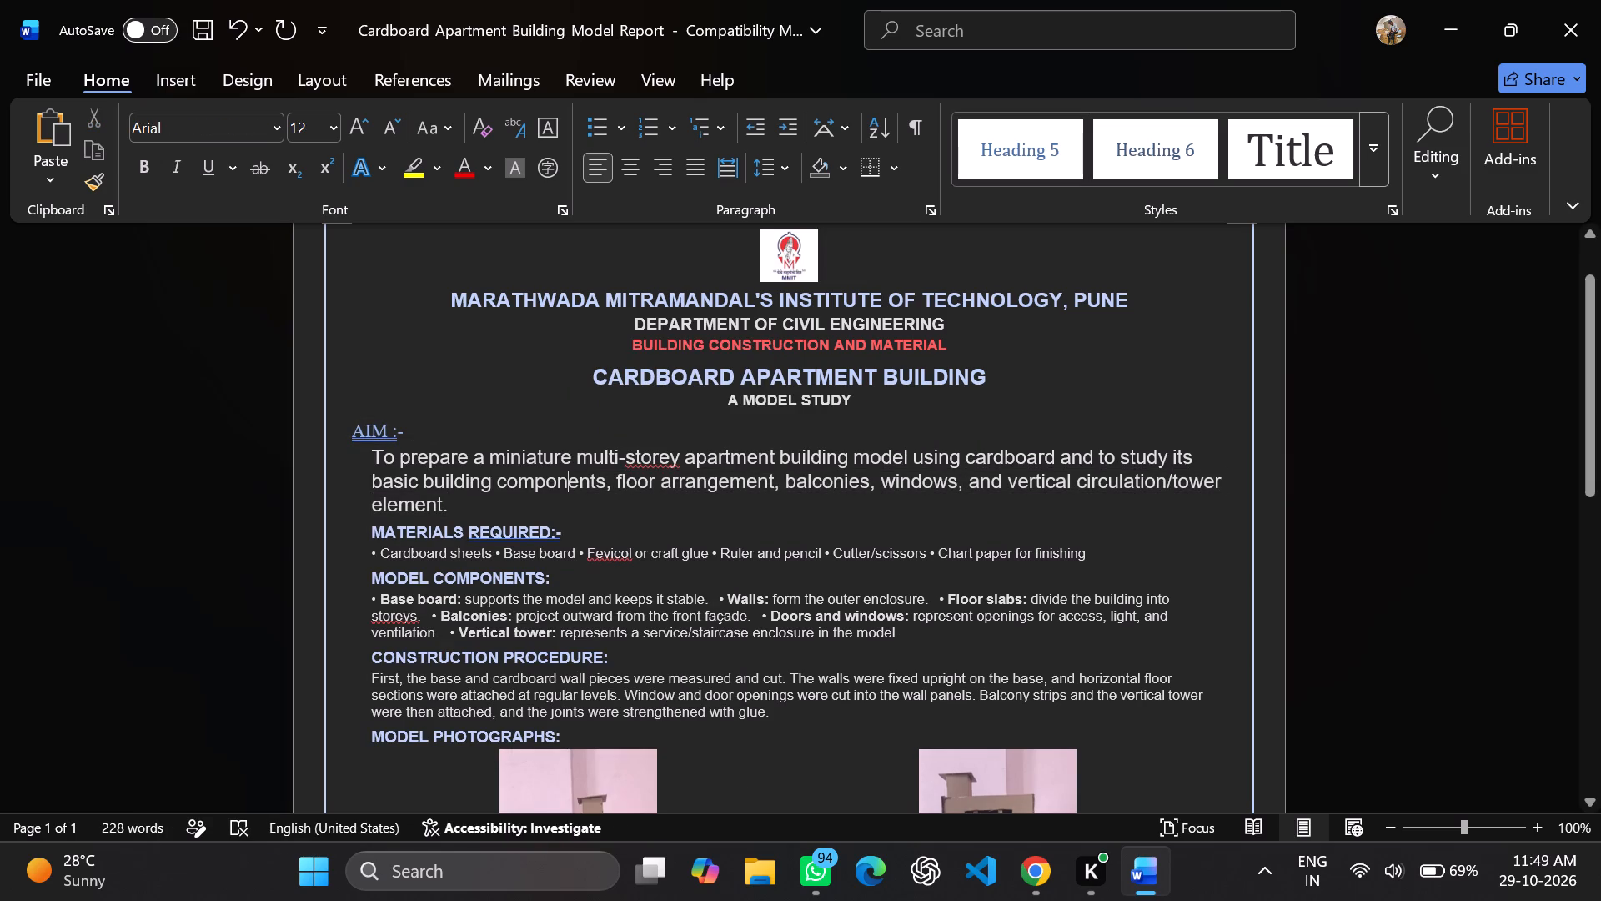
# Change the font of the paragraph under the AIM heading to Times New Roman.
pyautogui.moveTo(445, 502); pyautogui.dragTo(387, 466)
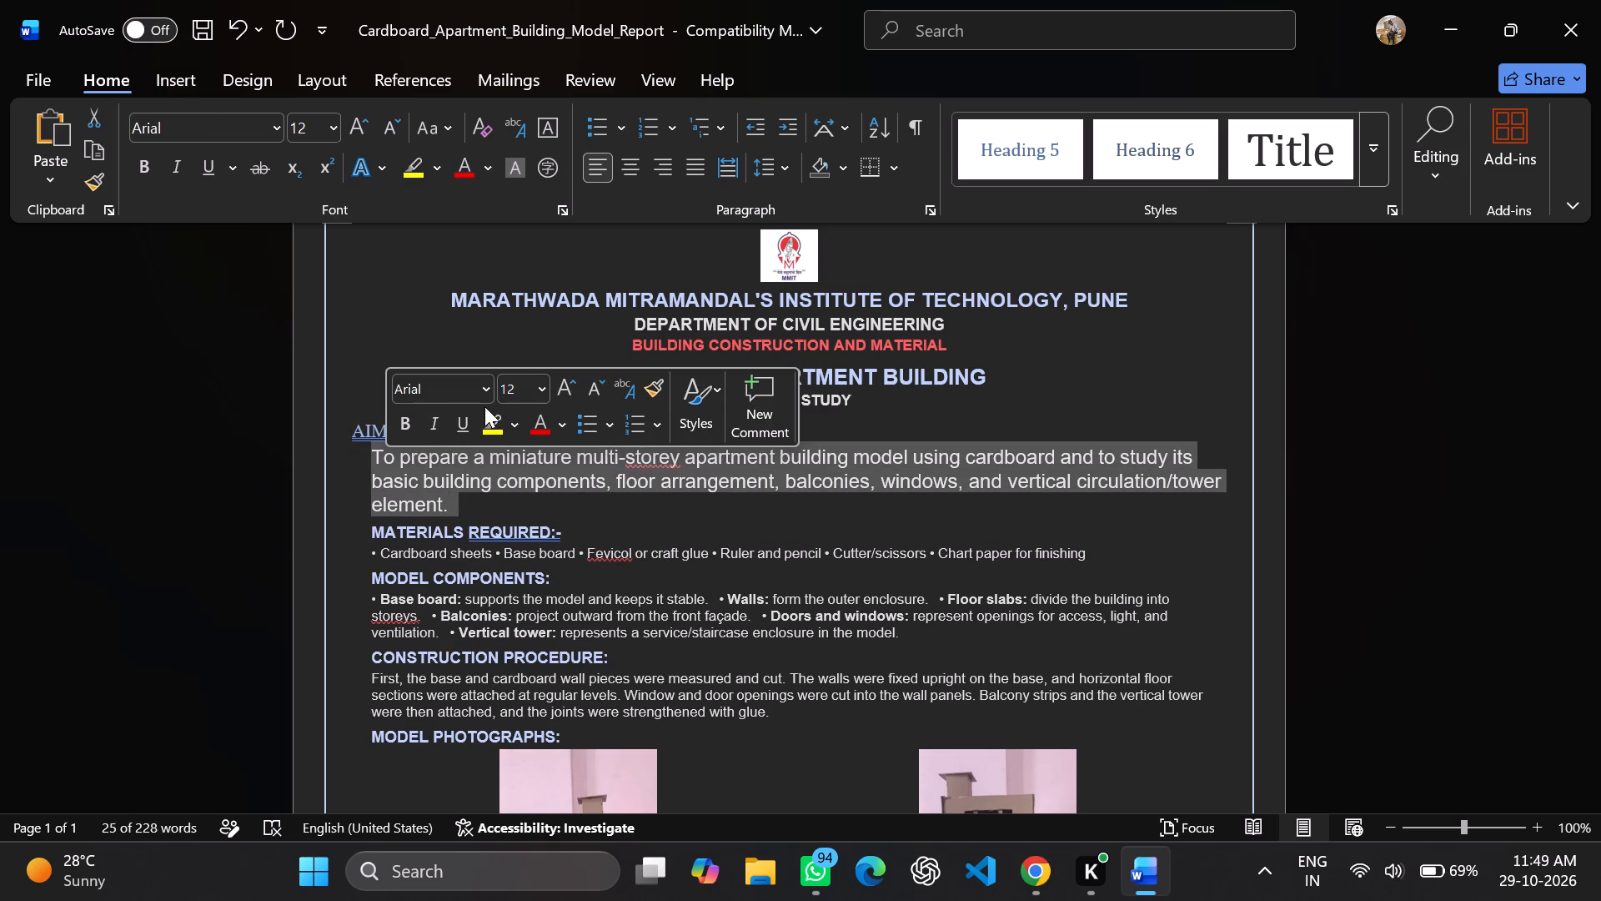
pyautogui.click(483, 383)
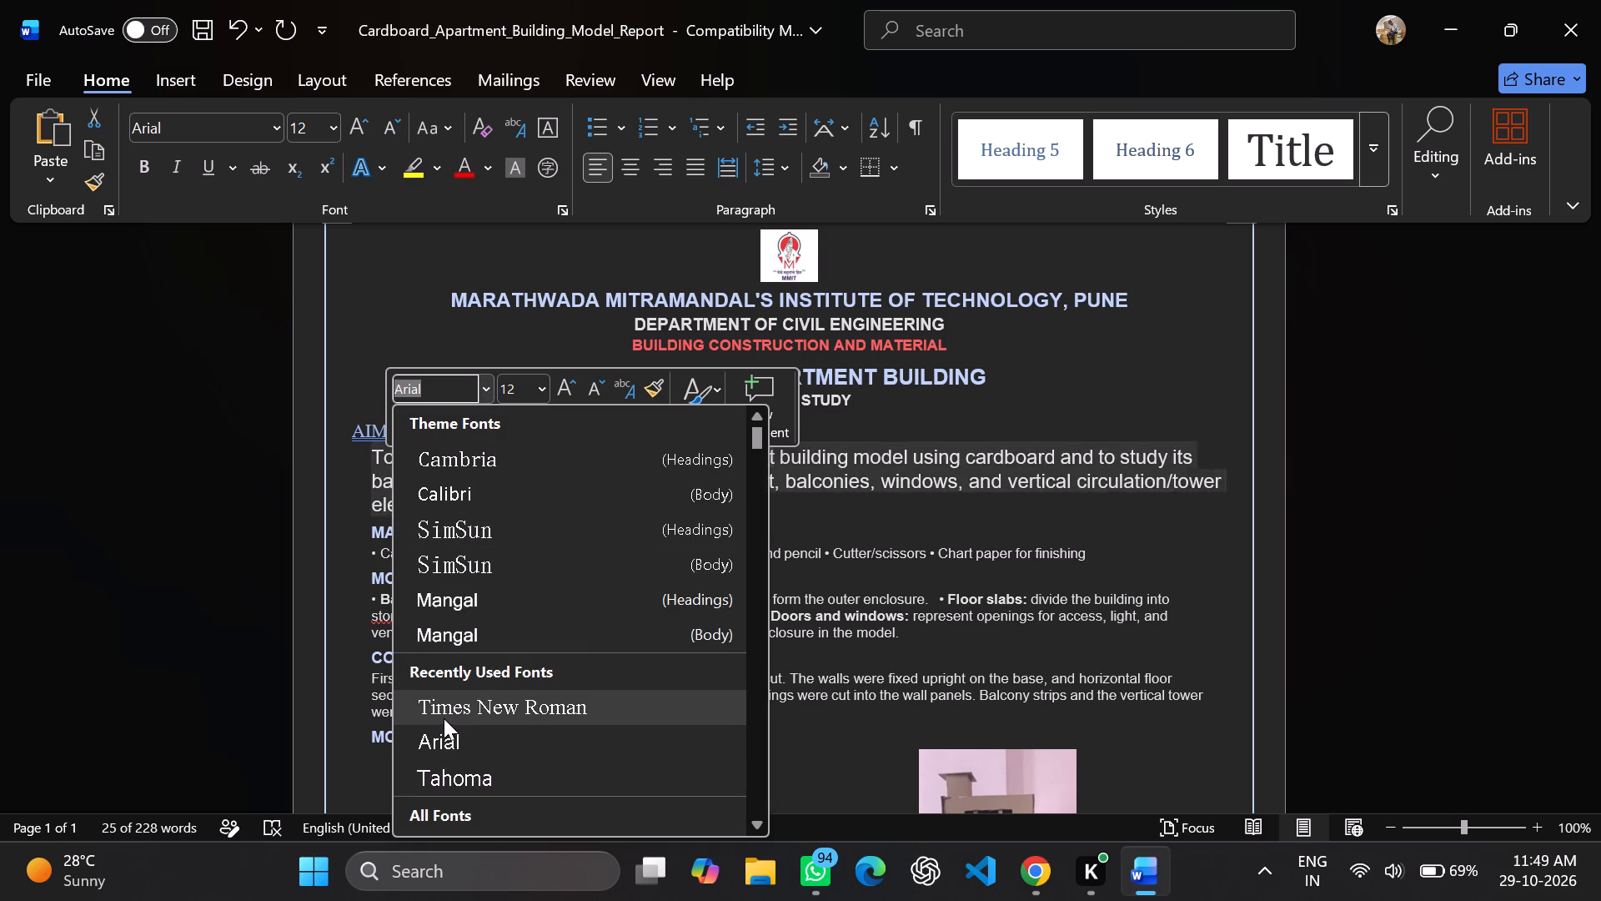
pyautogui.click(443, 713)
pyautogui.click(719, 346)
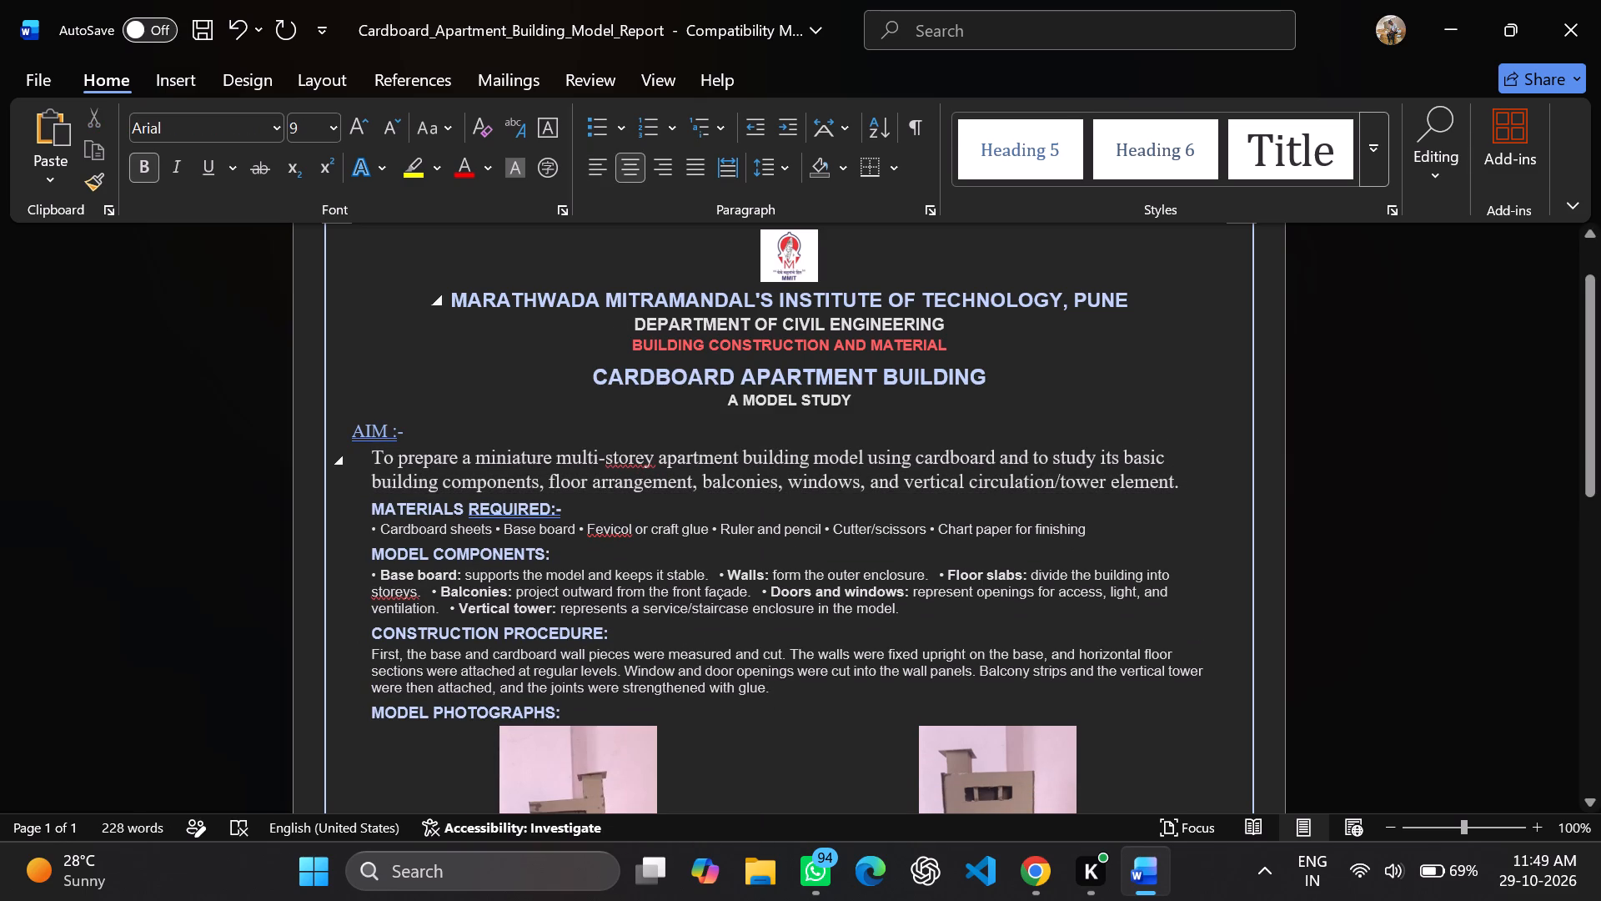
# Change the title block from the institute name through A MODEL STUDY to Times New Roman.
pyautogui.moveTo(453, 296); pyautogui.dragTo(849, 408)
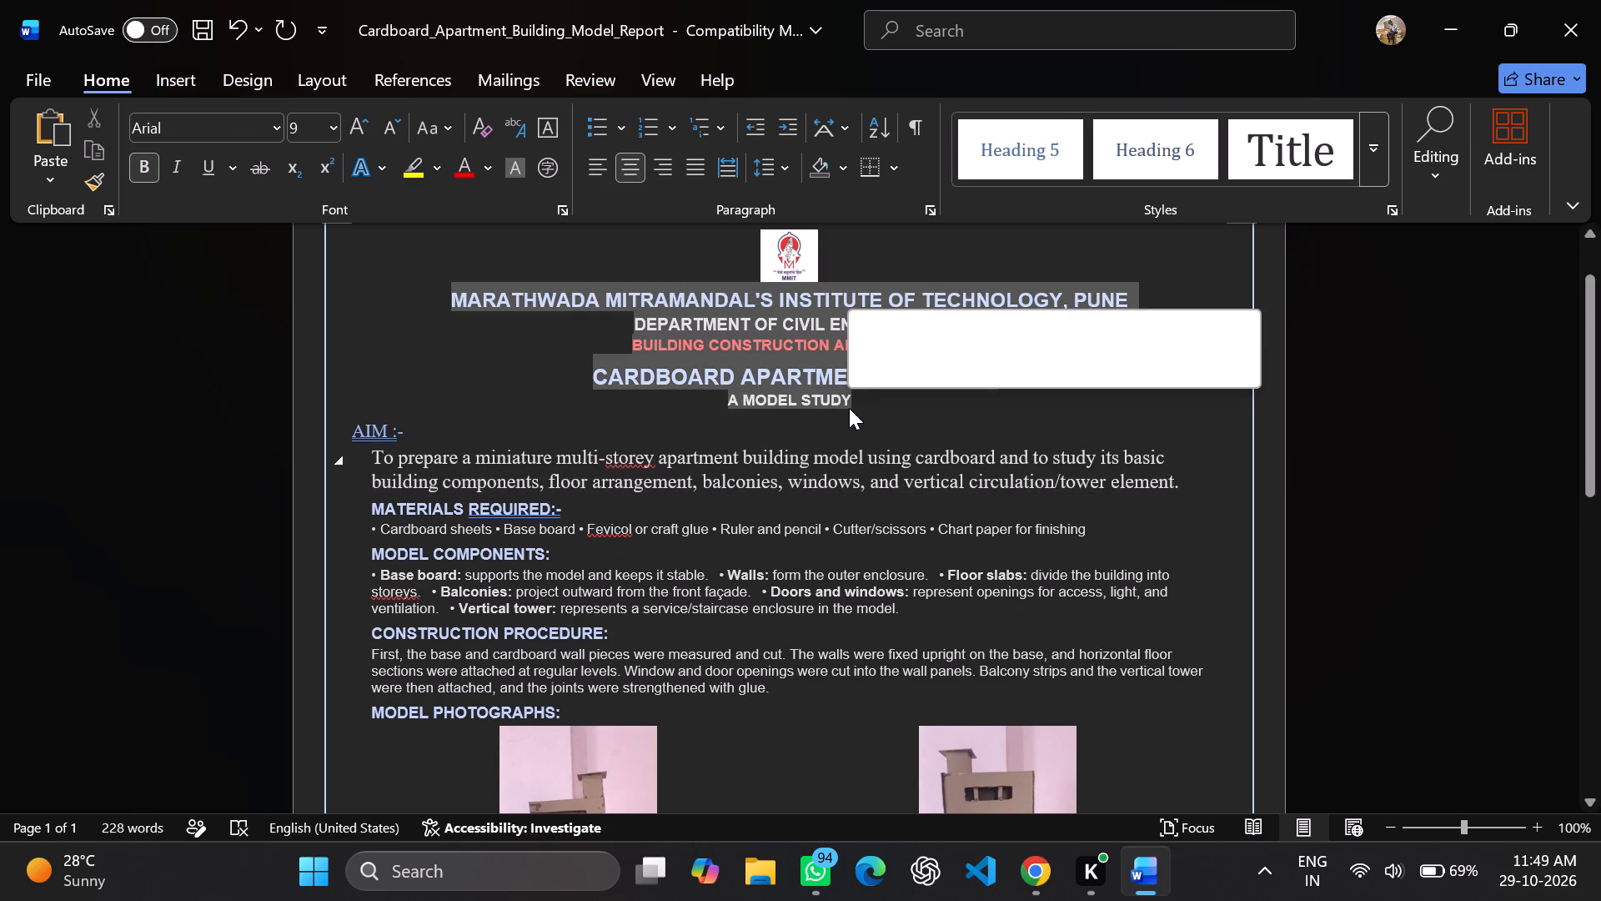
pyautogui.click(943, 330)
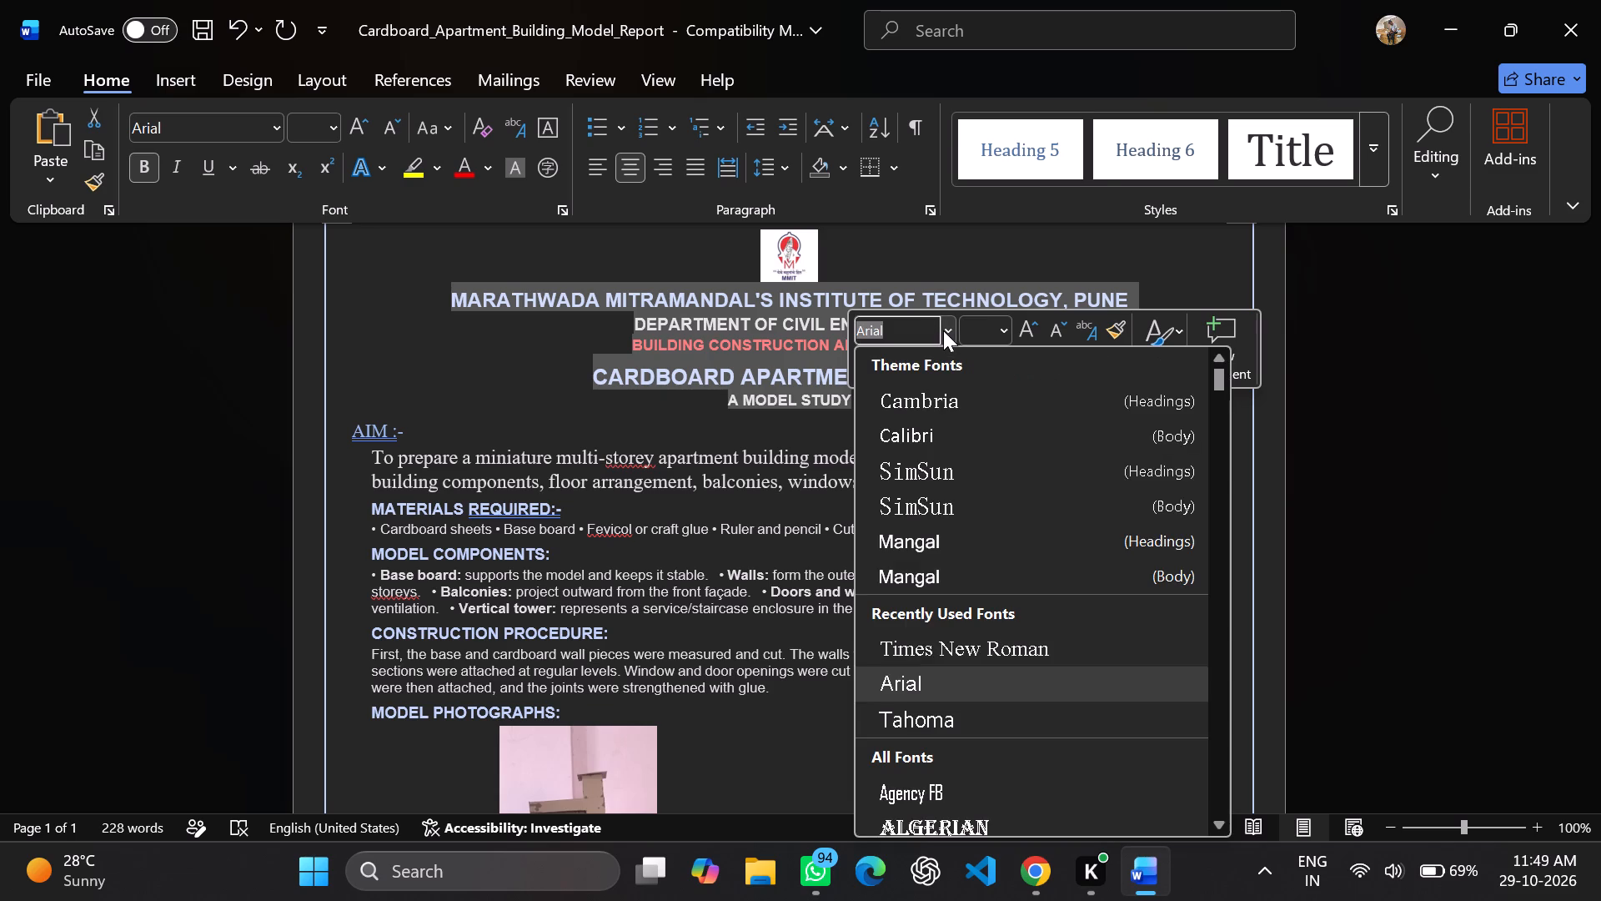
pyautogui.click(911, 637)
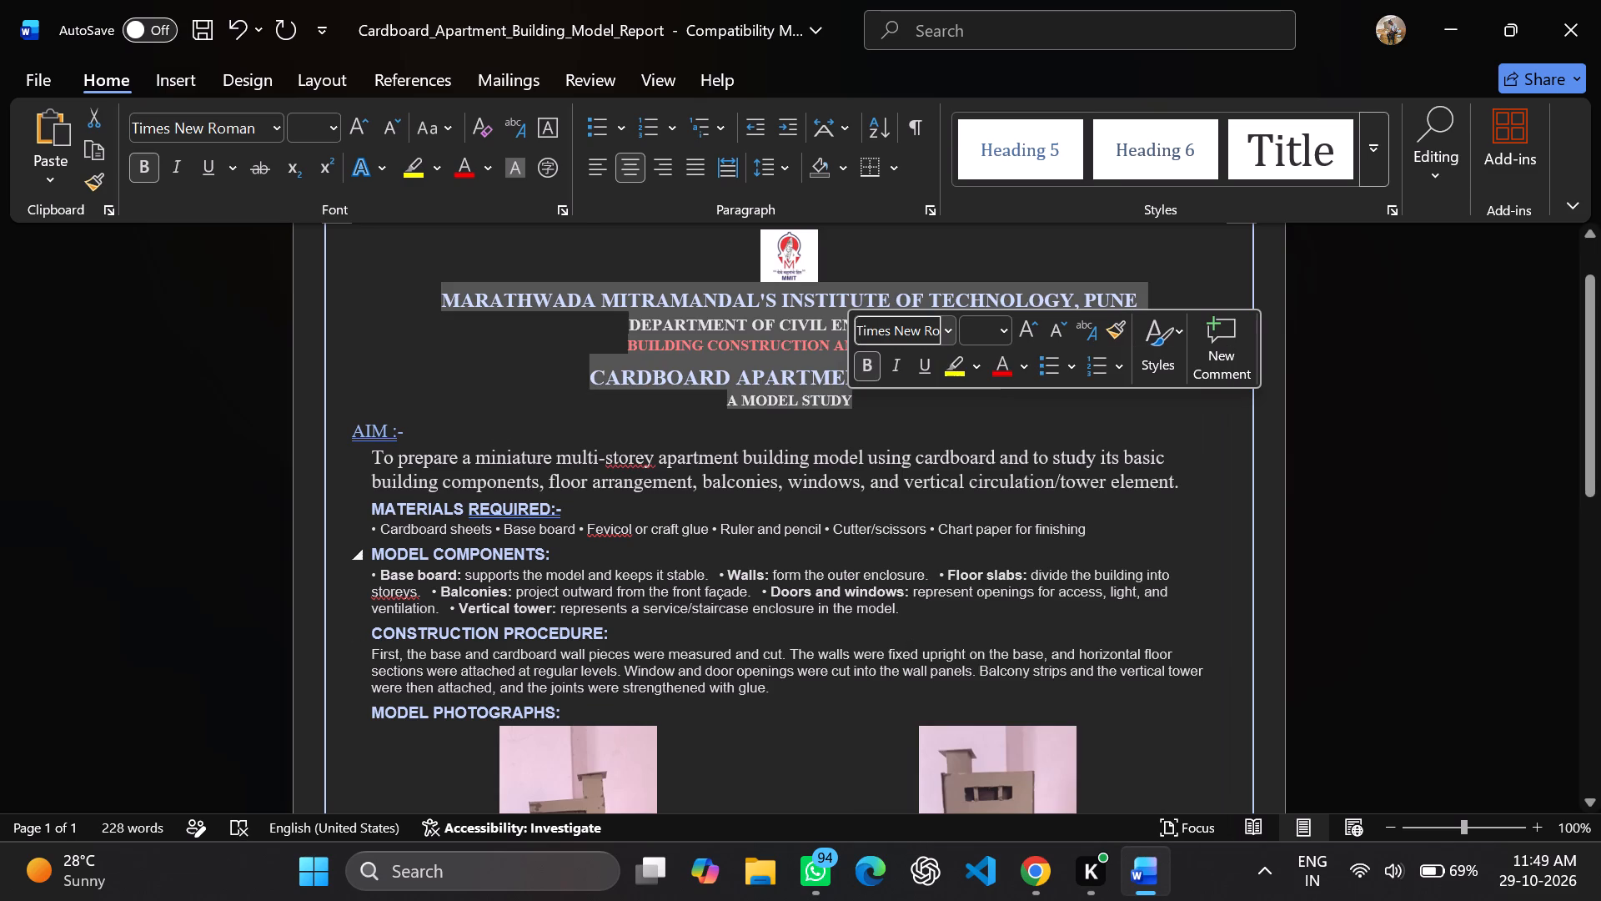
pyautogui.click(690, 550)
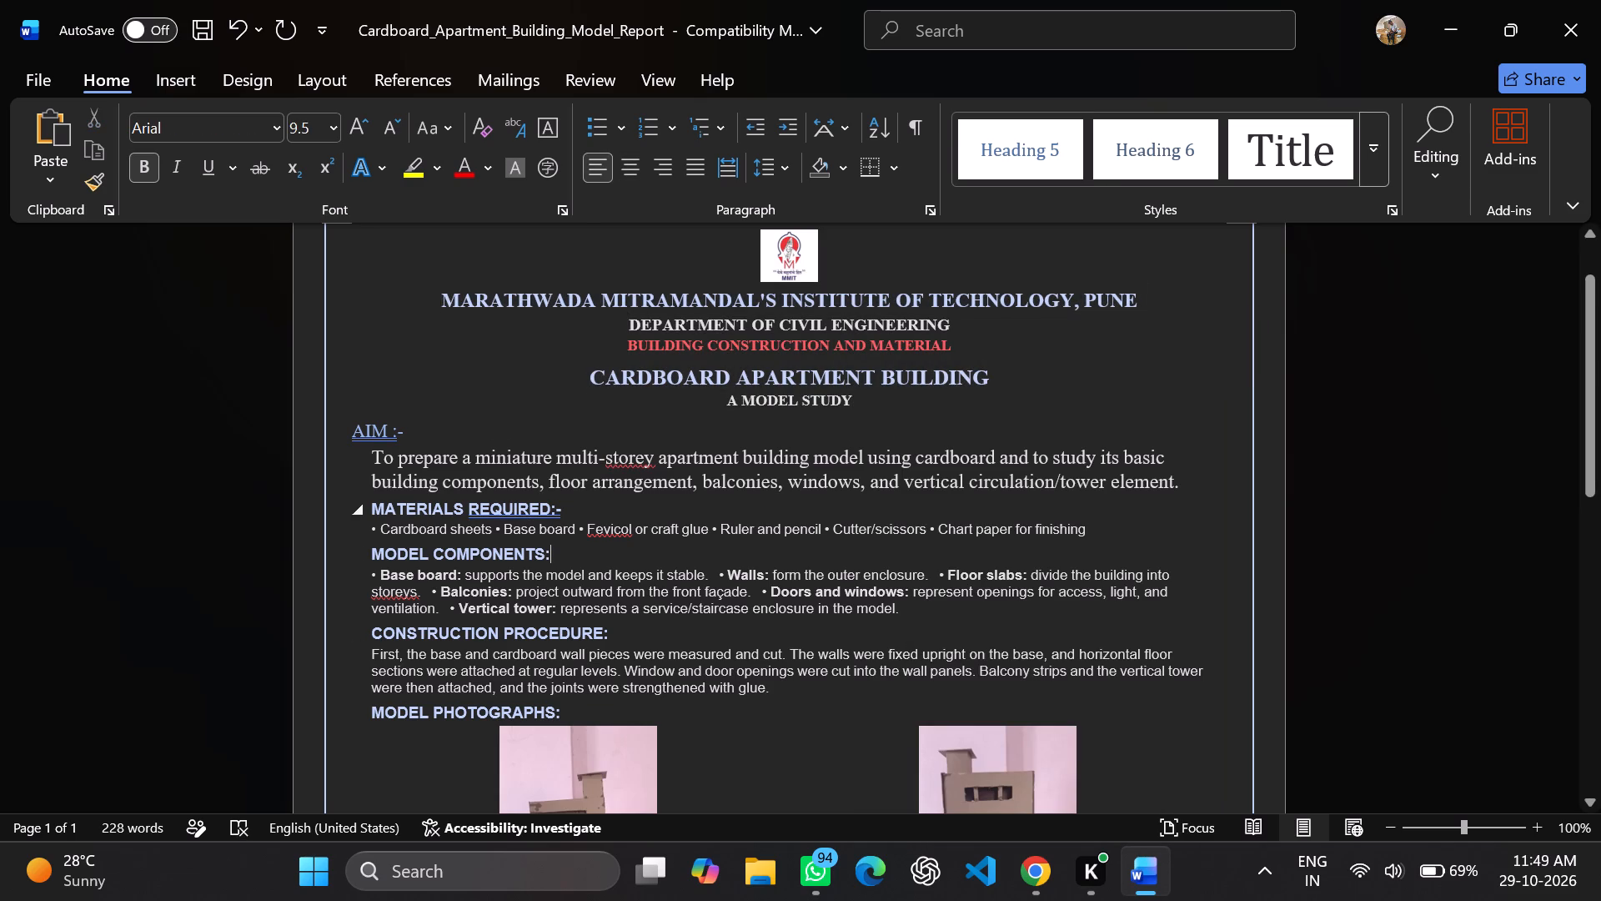
# Change the text from the MATERIALS REQUIRED heading through the end of the construction procedure paragraph to Times New Roman.
pyautogui.moveTo(373, 507); pyautogui.dragTo(563, 715)
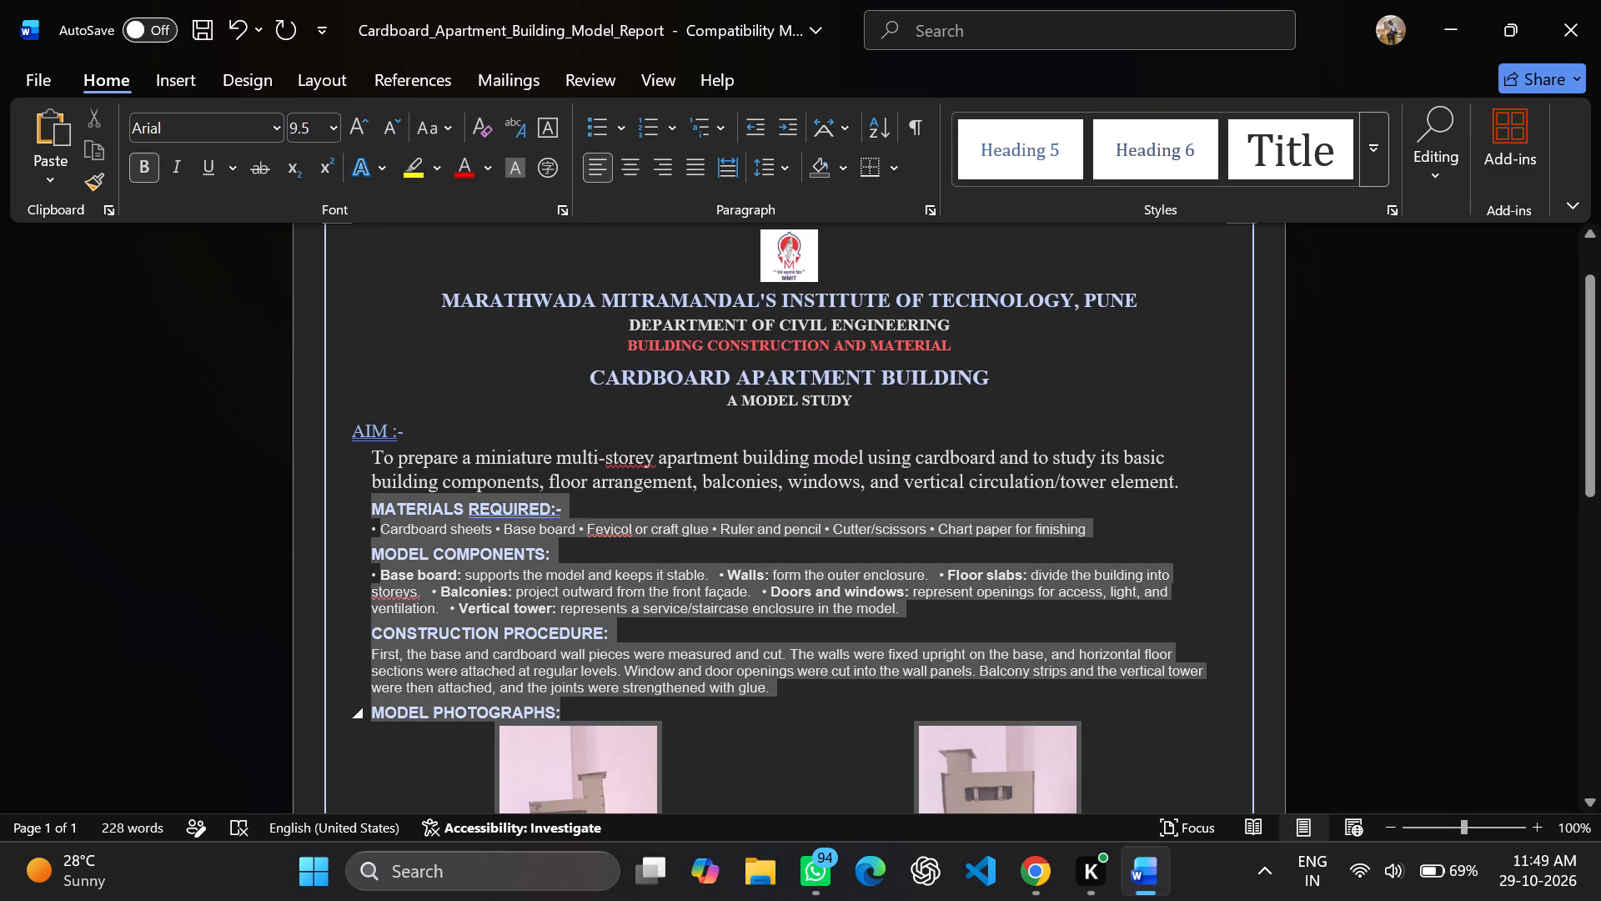
pyautogui.moveTo(563, 715); pyautogui.dragTo(596, 691)
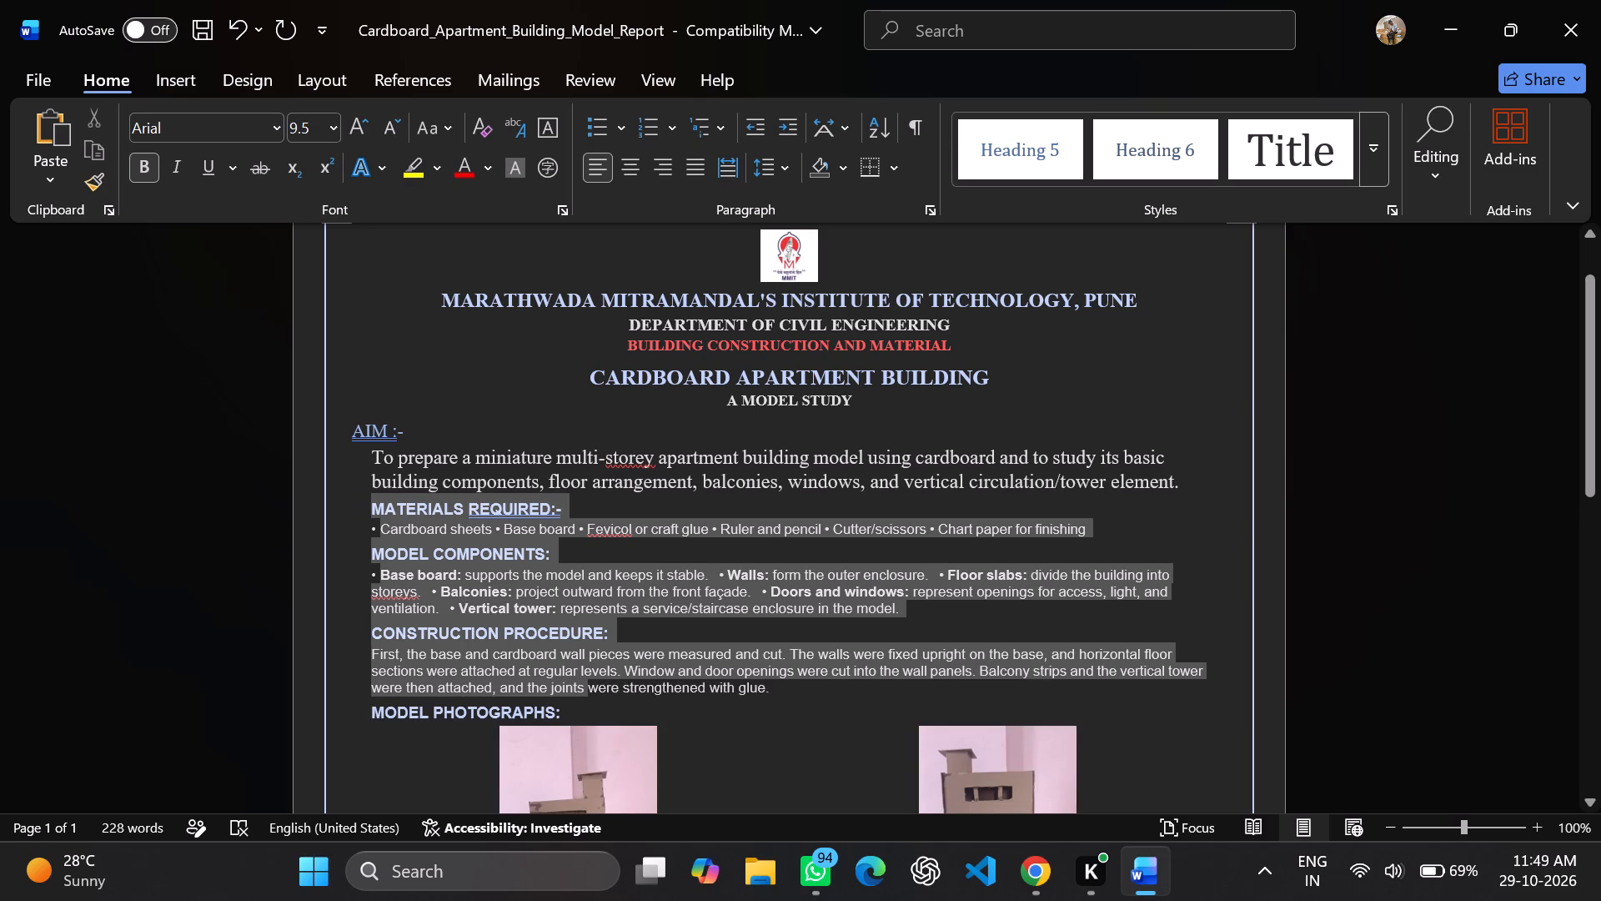
pyautogui.moveTo(596, 691); pyautogui.dragTo(773, 689)
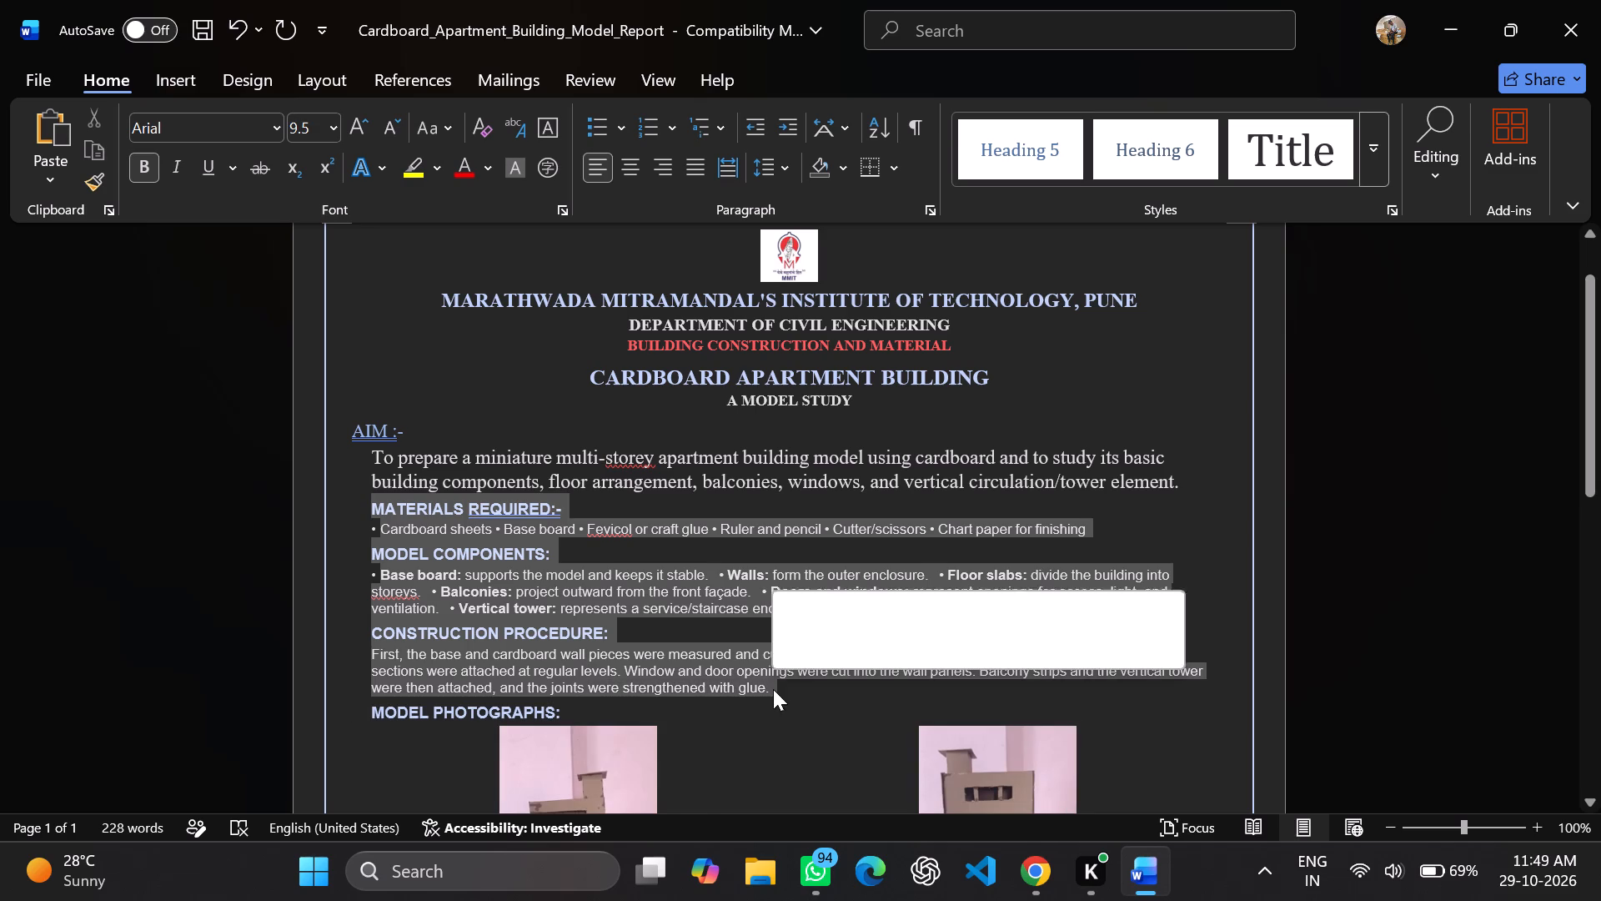
pyautogui.click(876, 612)
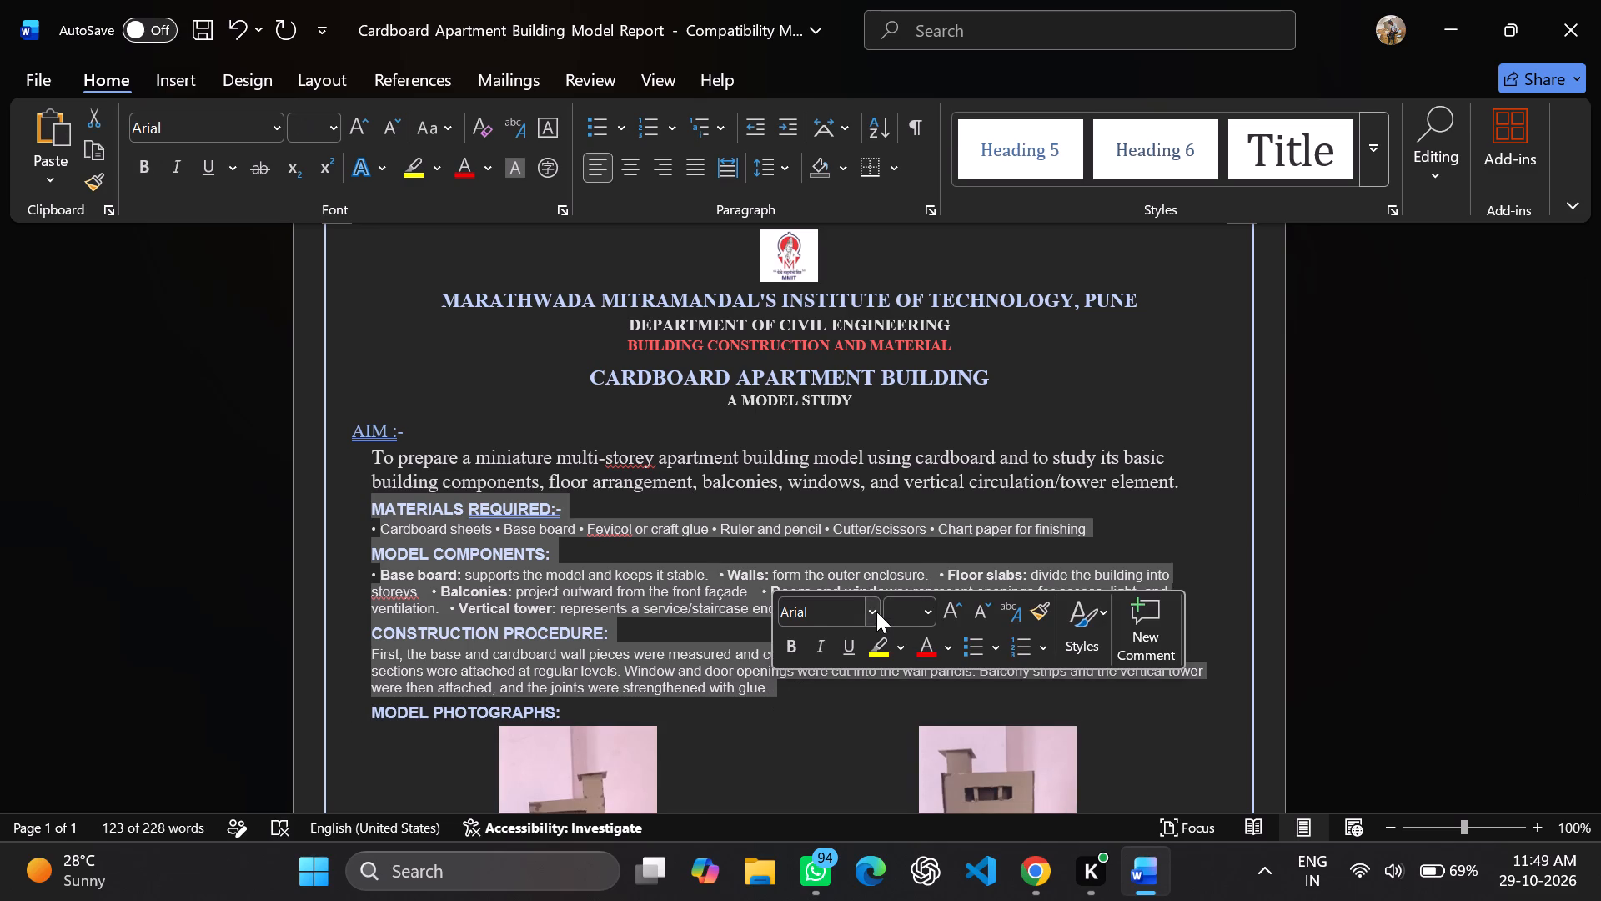
pyautogui.click(884, 289)
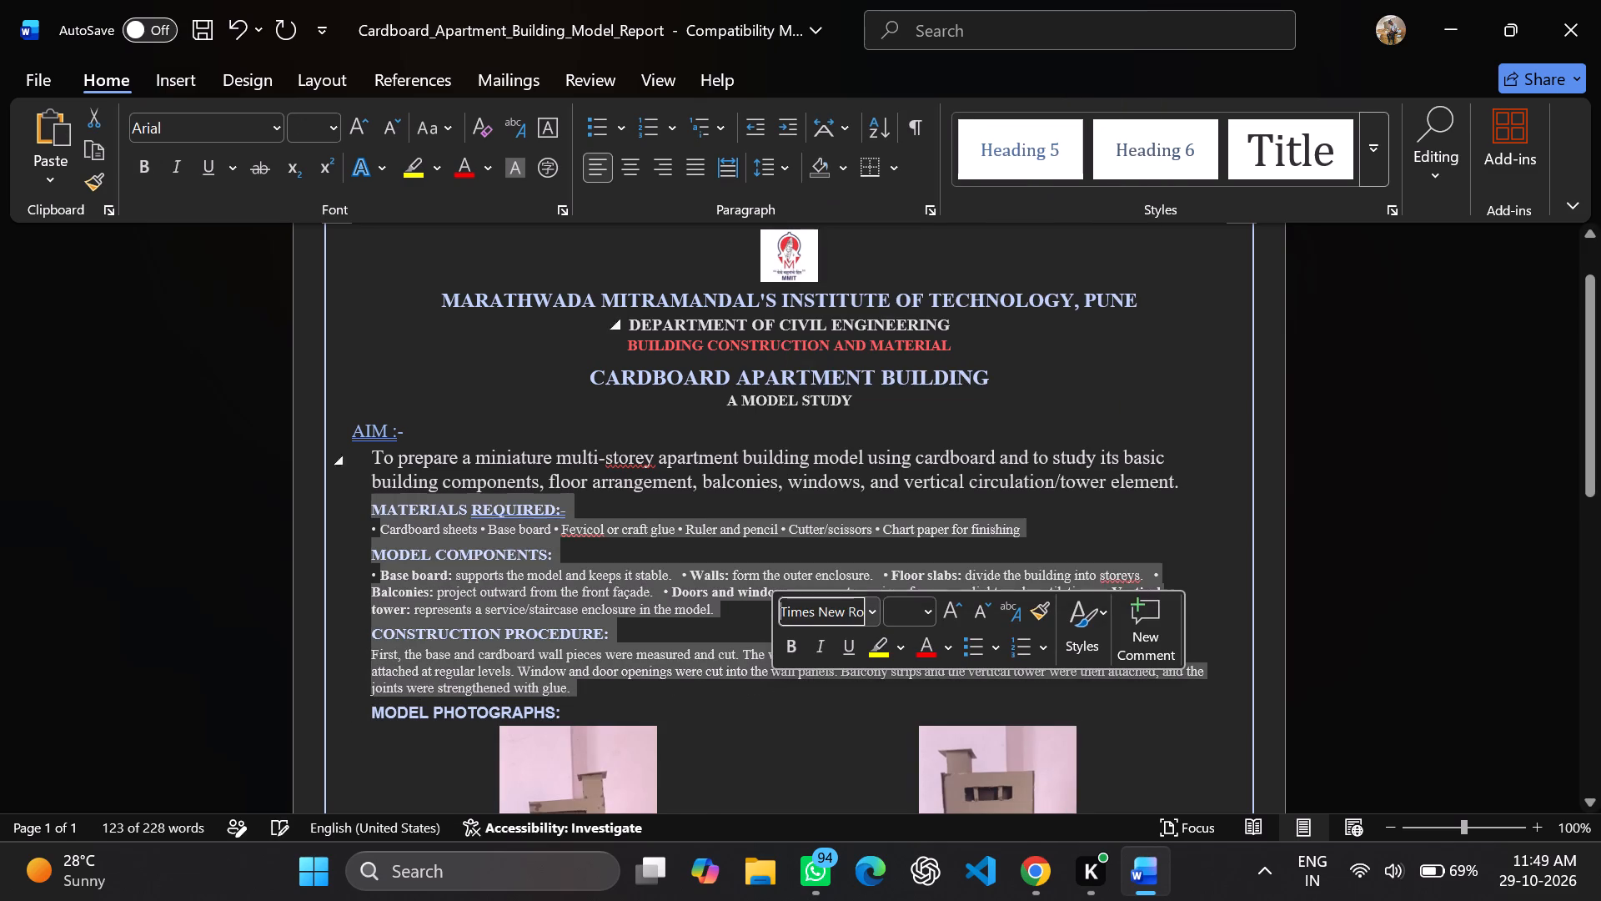
pyautogui.click(598, 568)
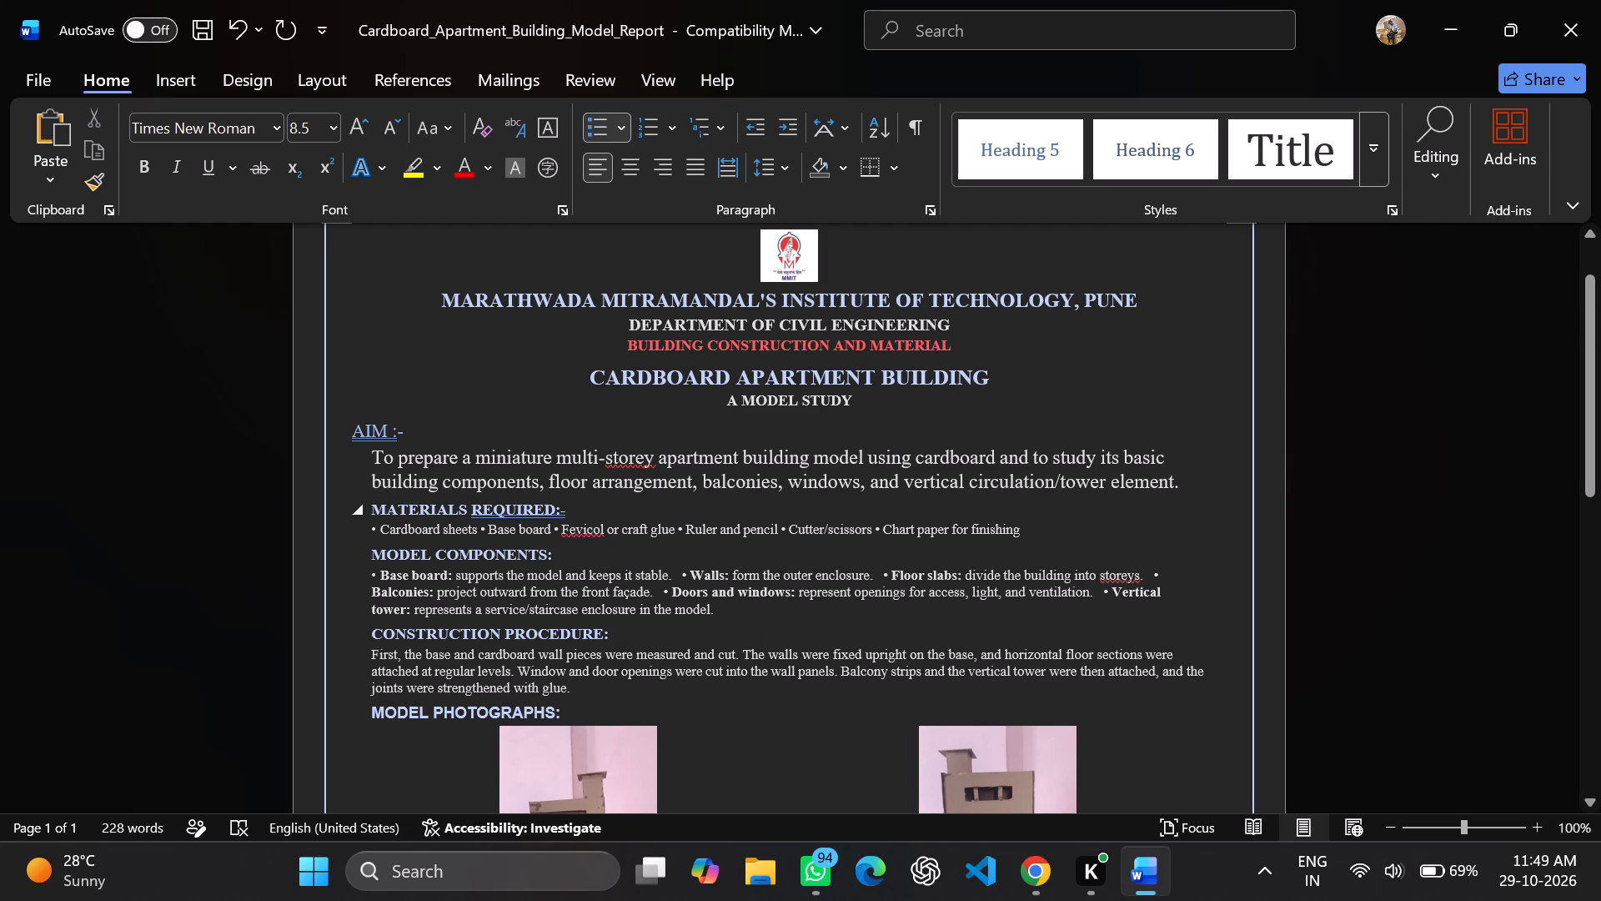
# Apply the Heading 5 style to the MATERIALS REQUIRED heading.
pyautogui.moveTo(563, 513); pyautogui.dragTo(375, 512)
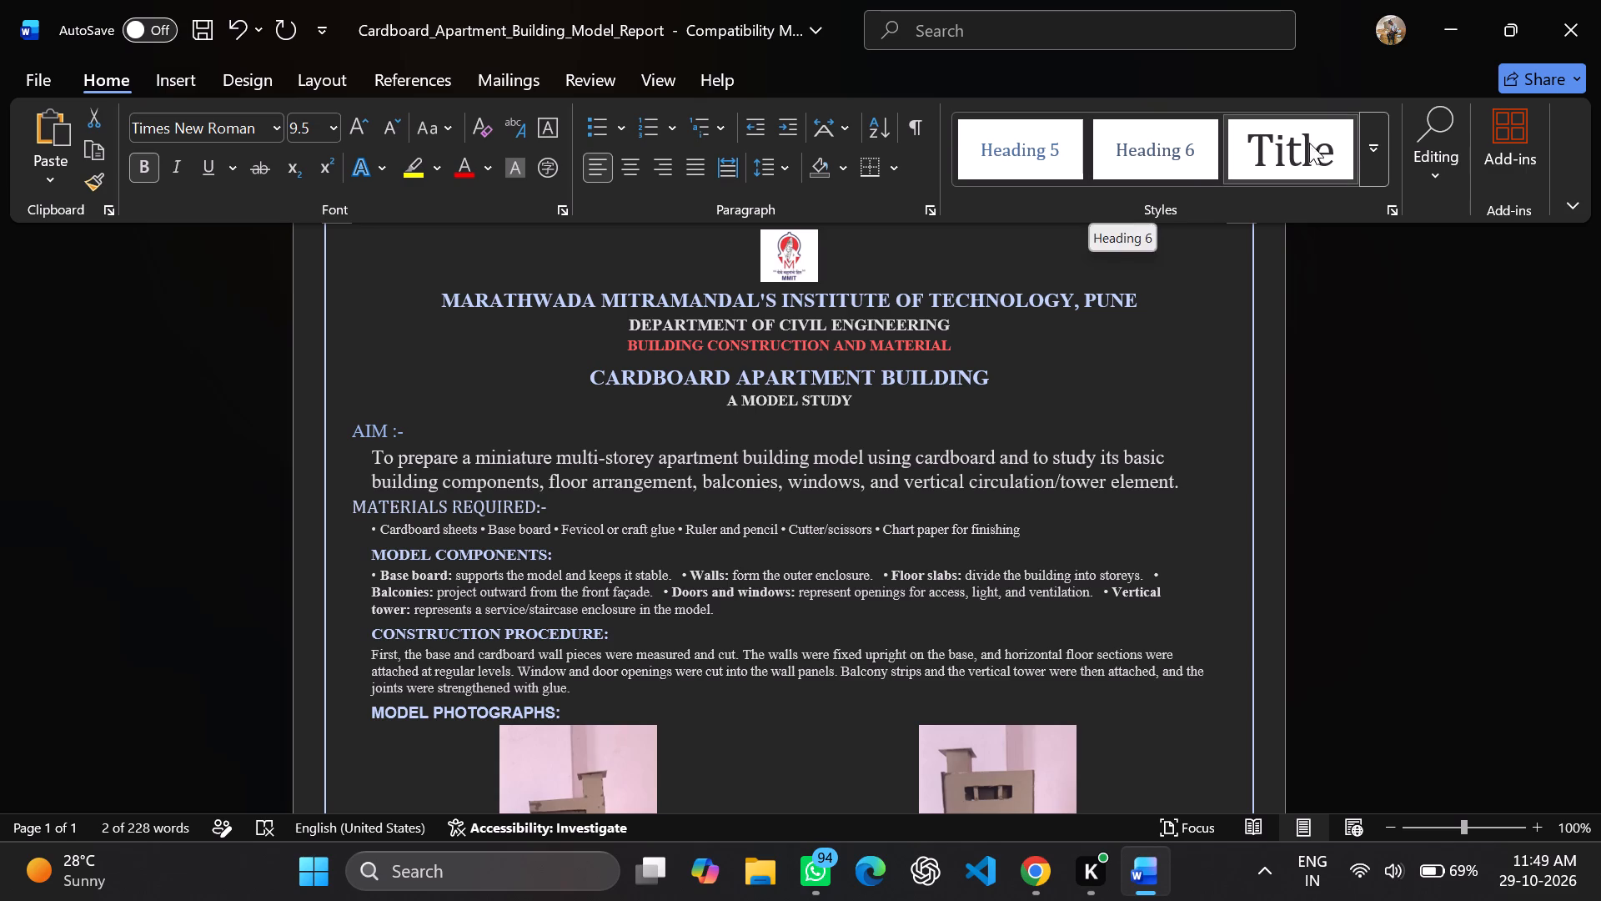
pyautogui.click(1374, 143)
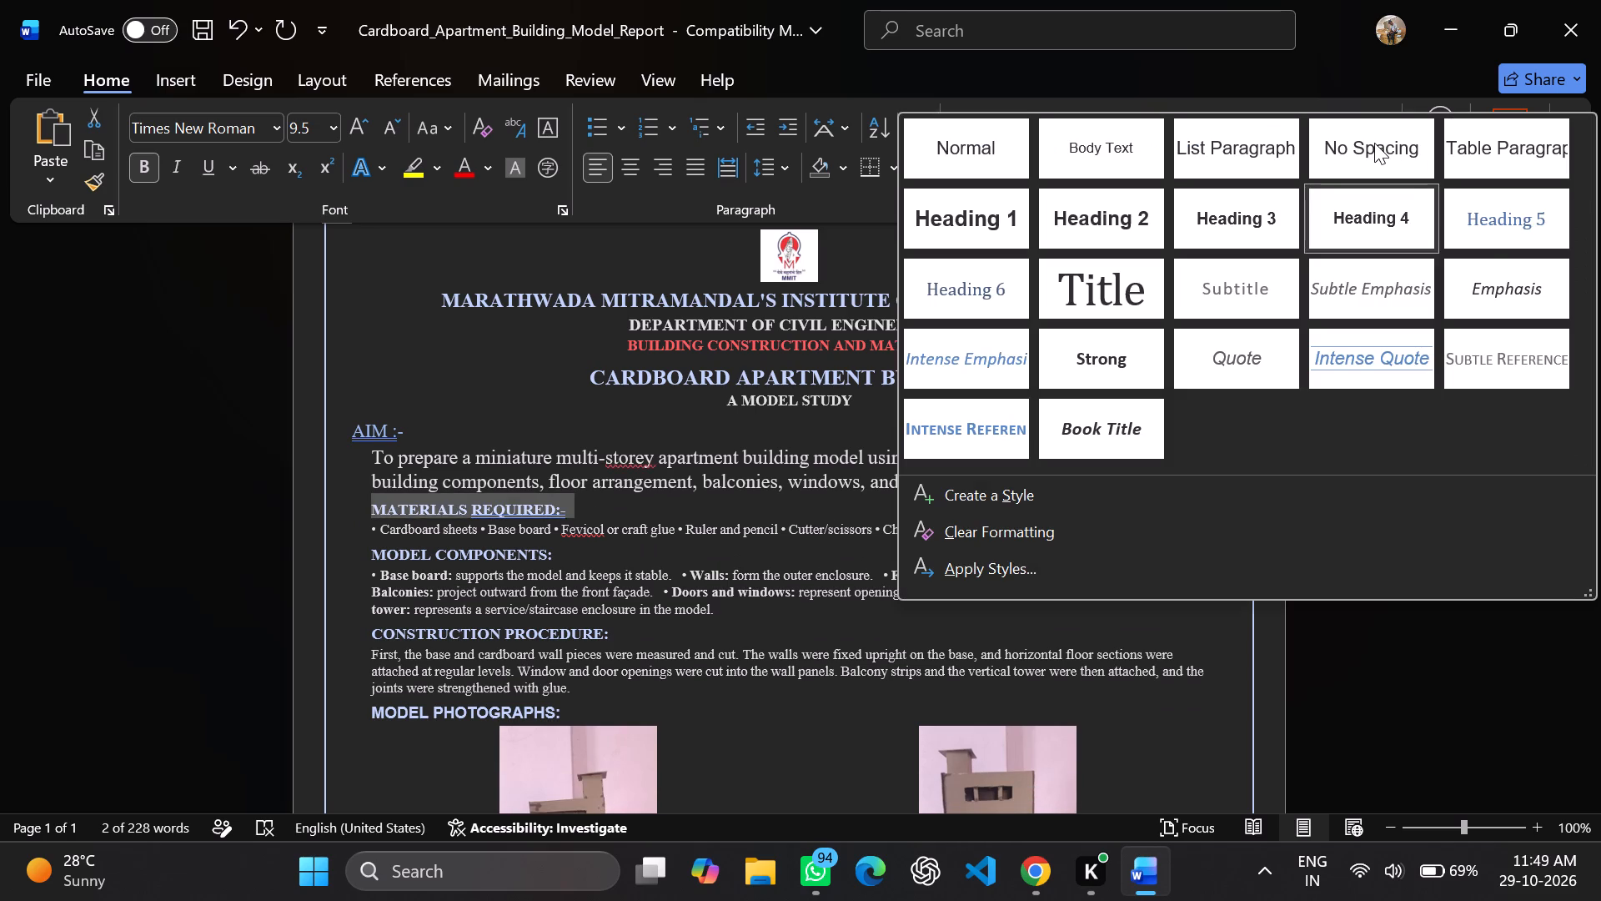
pyautogui.click(1493, 224)
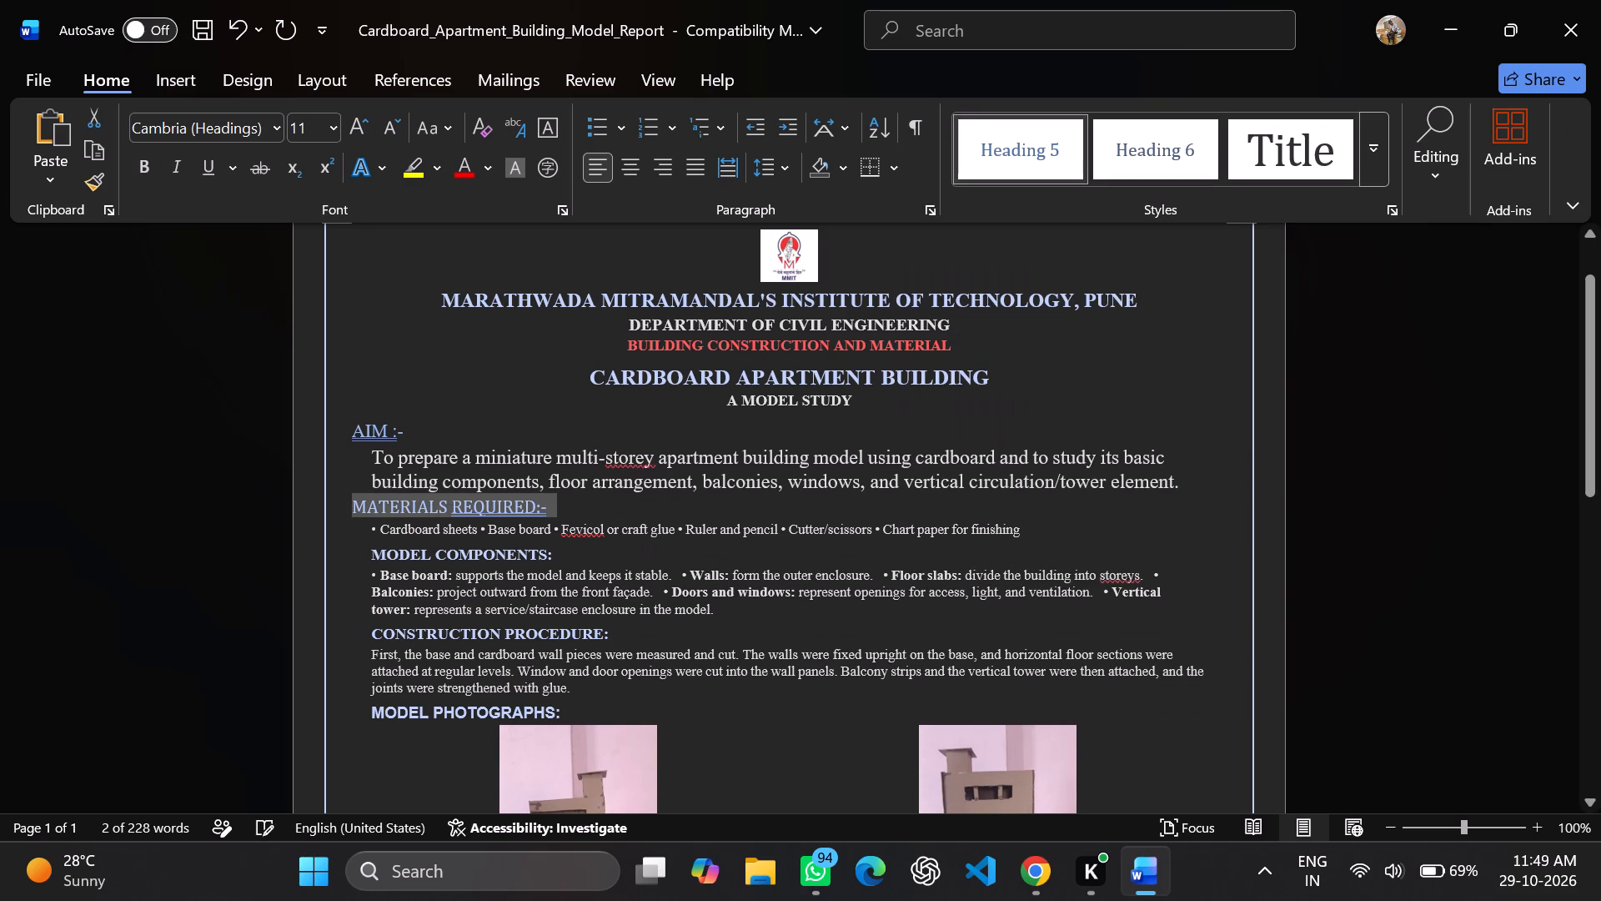
pyautogui.click(858, 503)
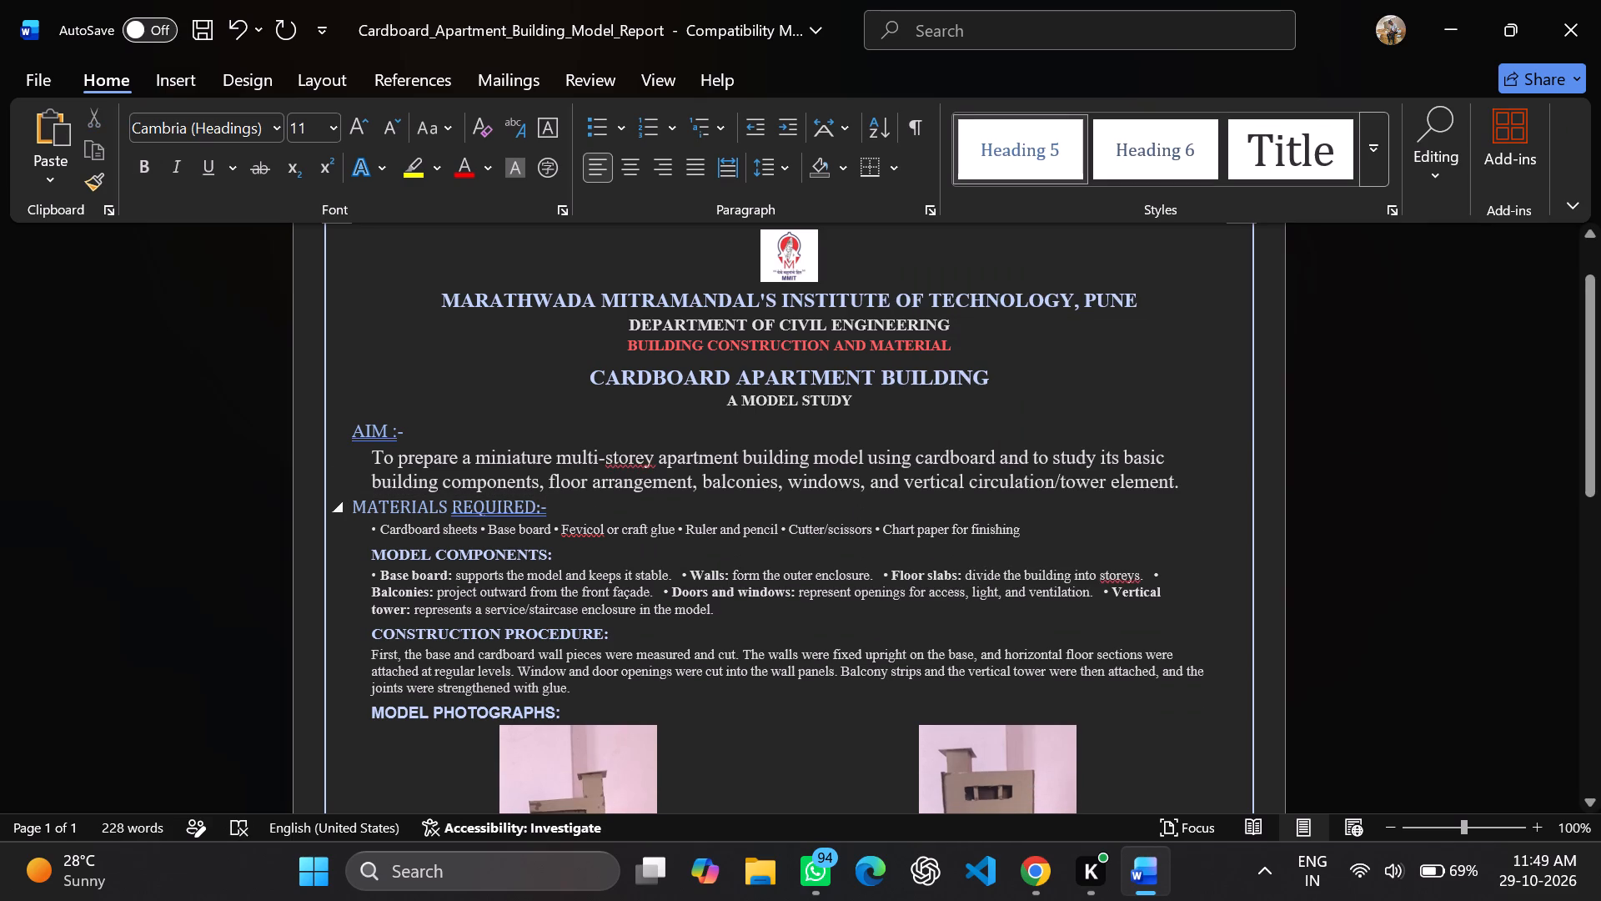
# Set the font size of the MATERIALS REQUIRED heading to 12.
pyautogui.click(452, 517)
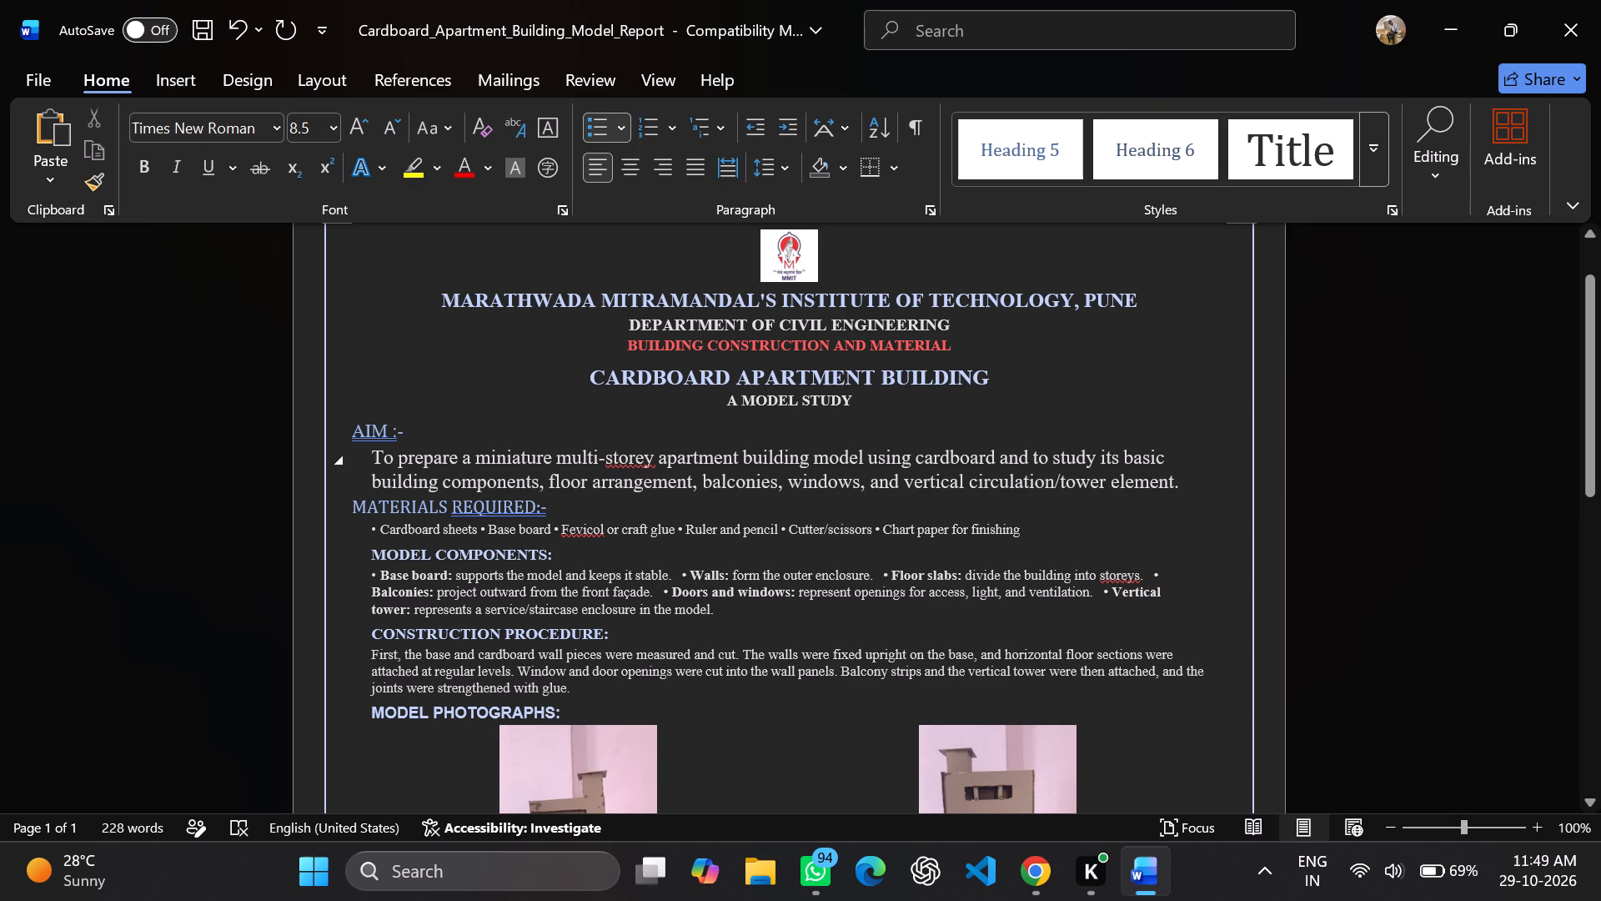
pyautogui.click(380, 435)
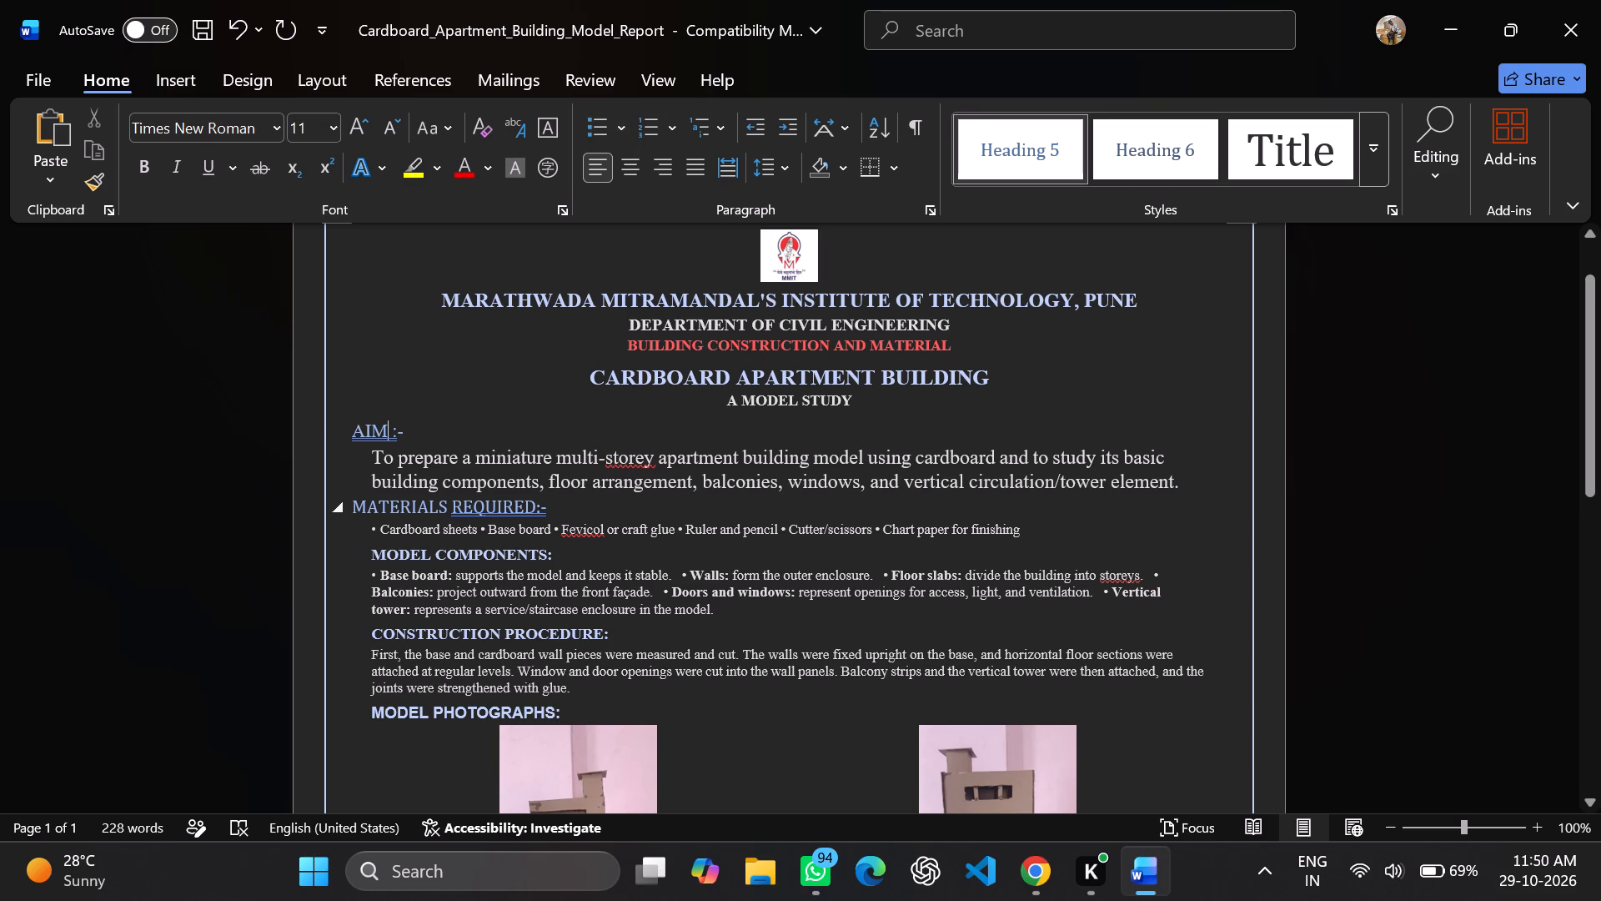
pyautogui.moveTo(550, 507); pyautogui.dragTo(357, 509)
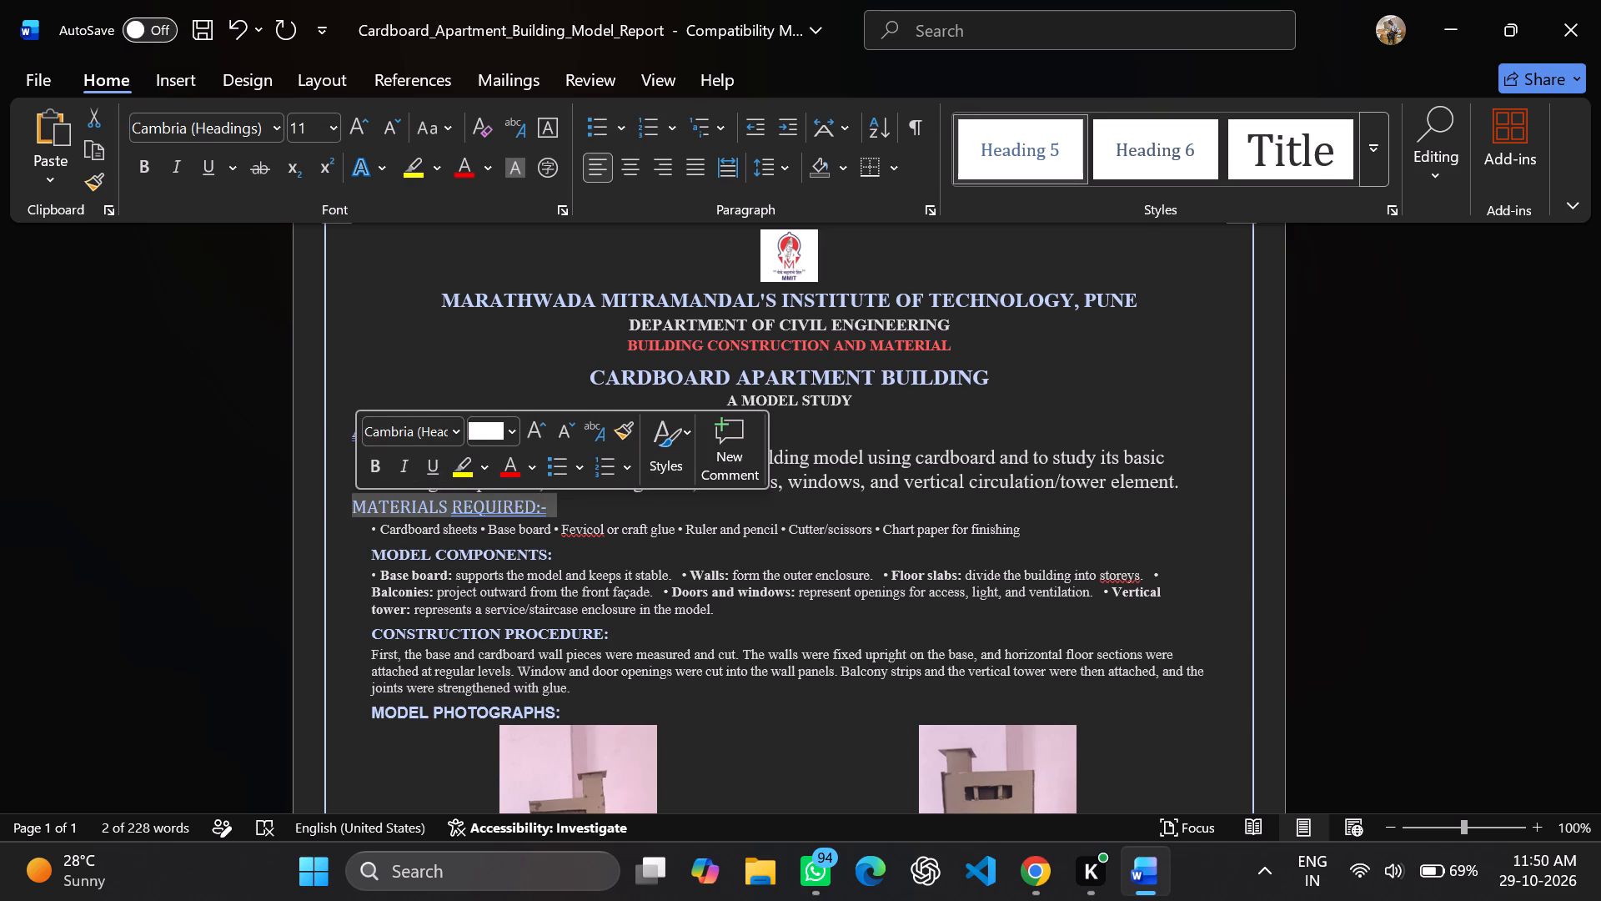
pyautogui.click(509, 434)
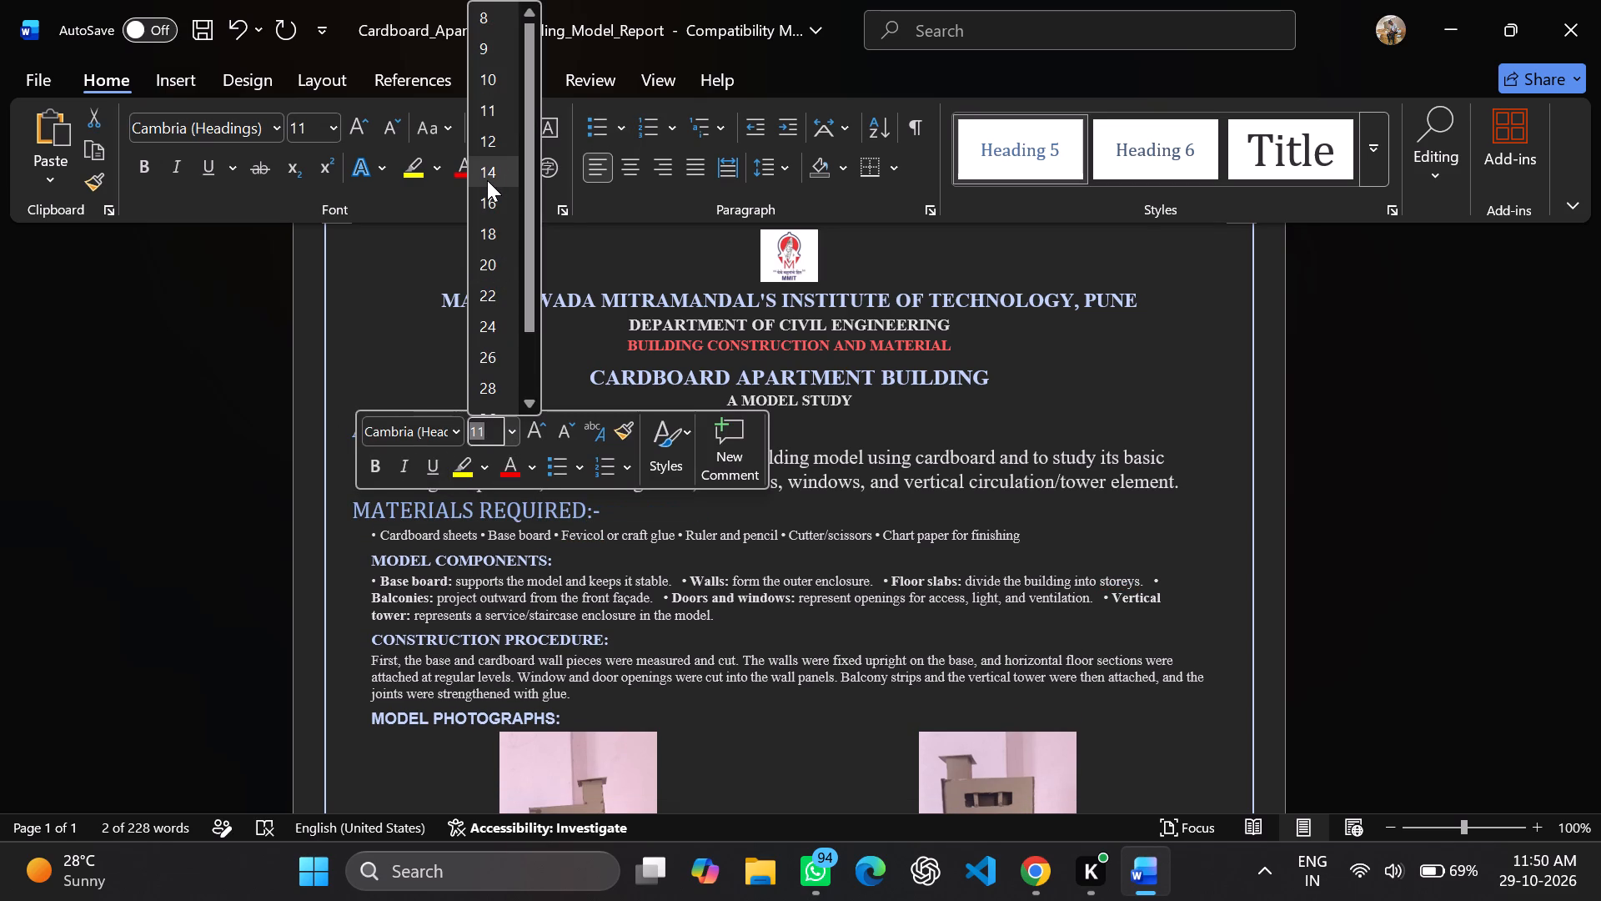
pyautogui.click(484, 149)
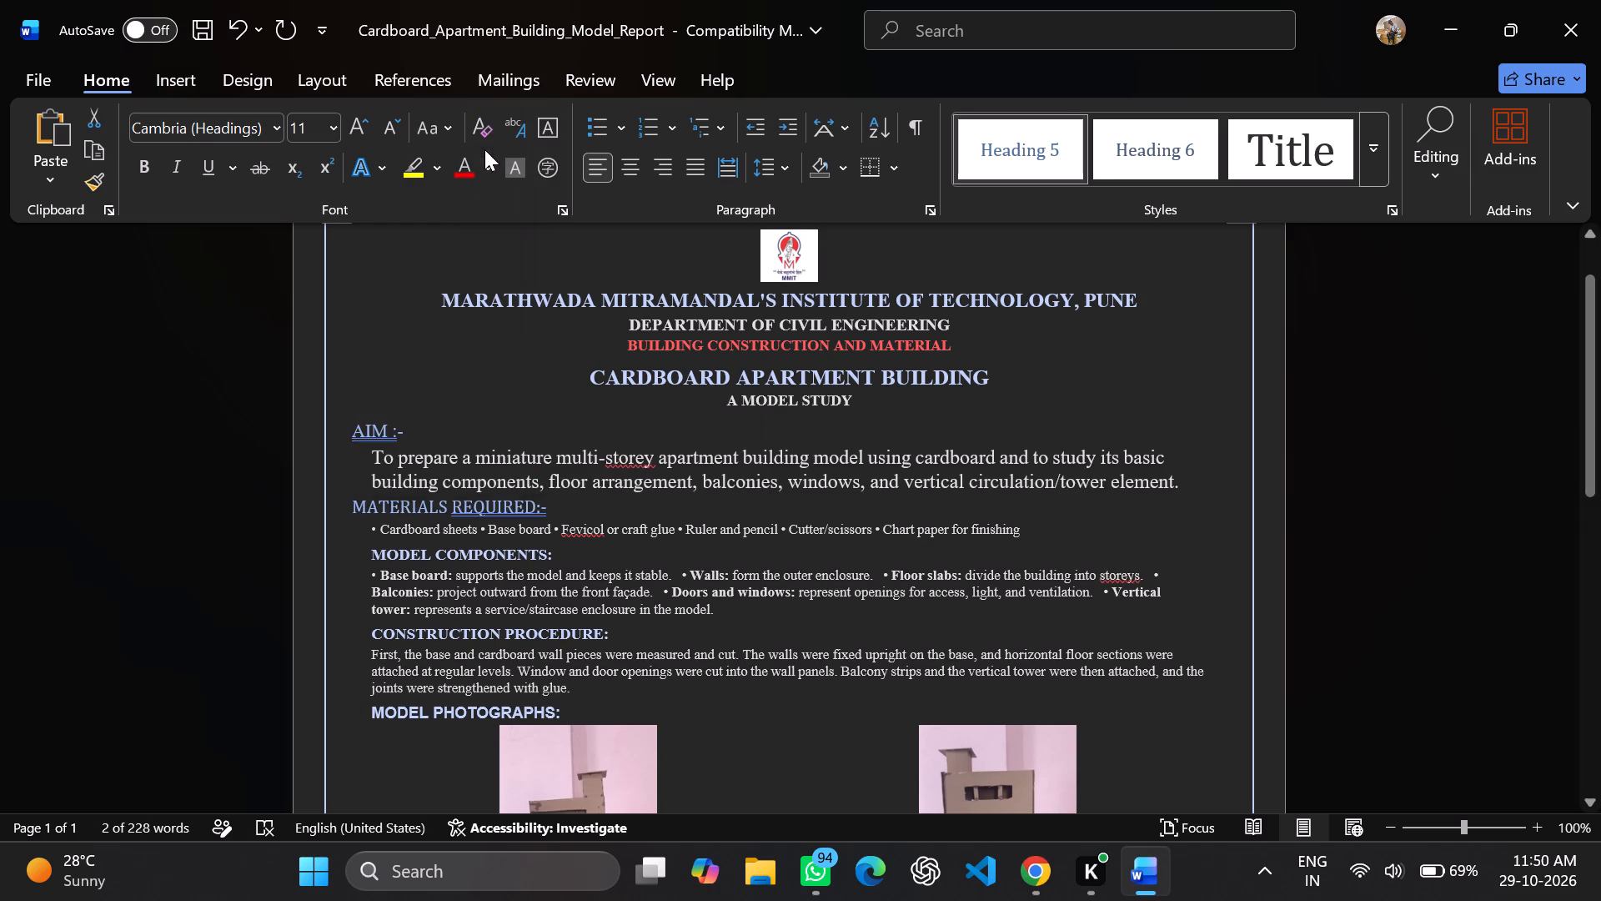
# Set the font size of the AIM heading to 12.
pyautogui.moveTo(418, 425); pyautogui.dragTo(353, 435)
pyautogui.click(504, 357)
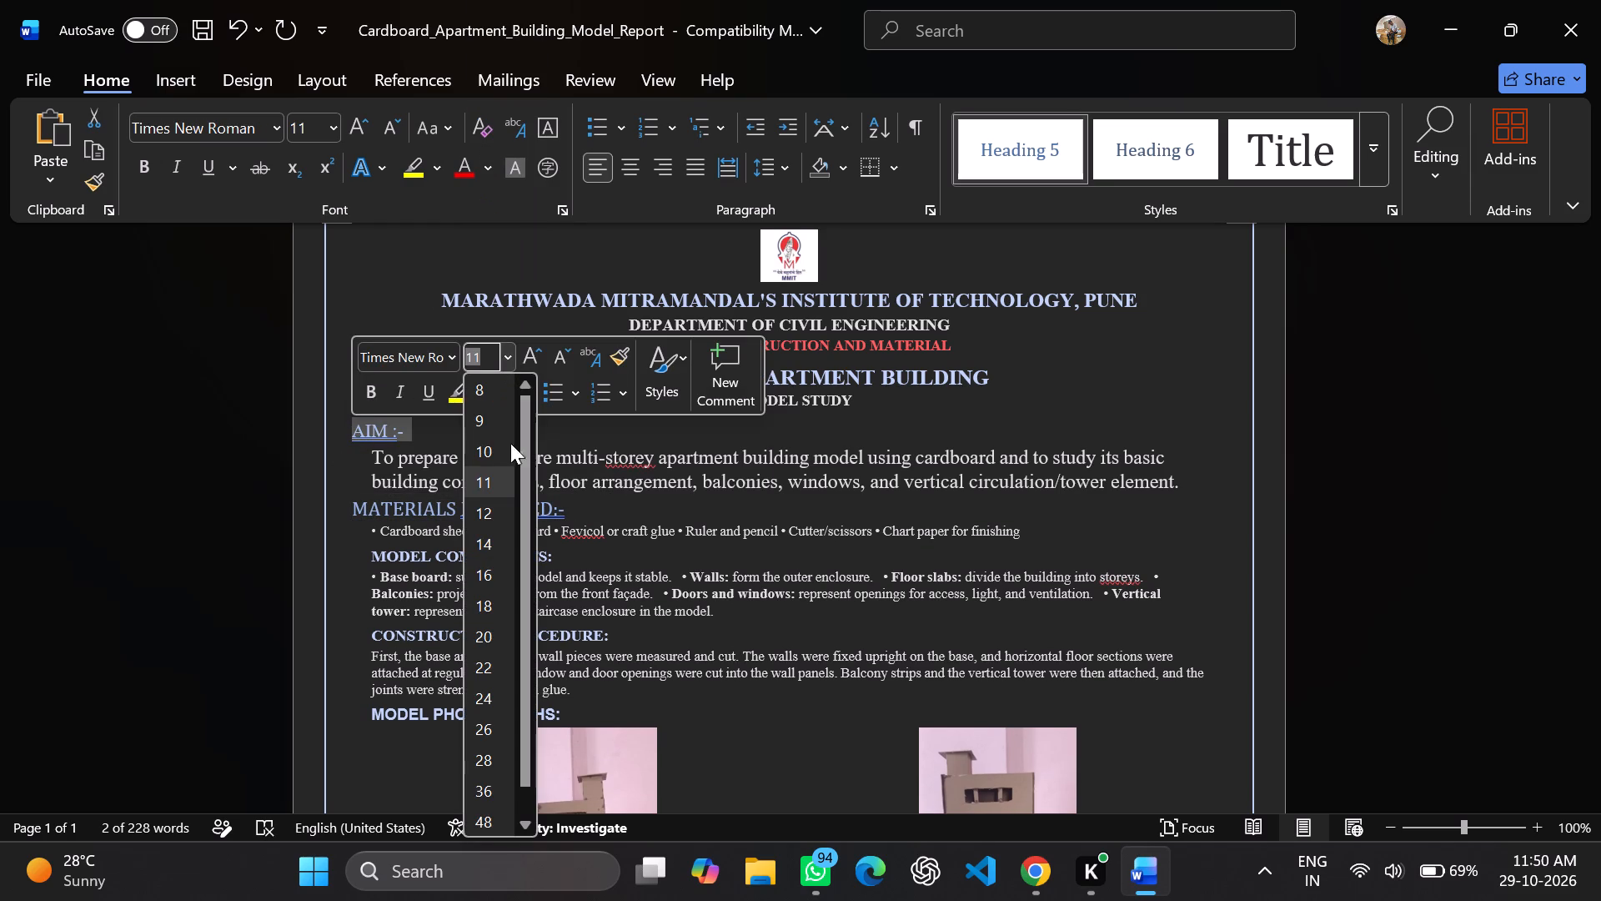
pyautogui.click(498, 503)
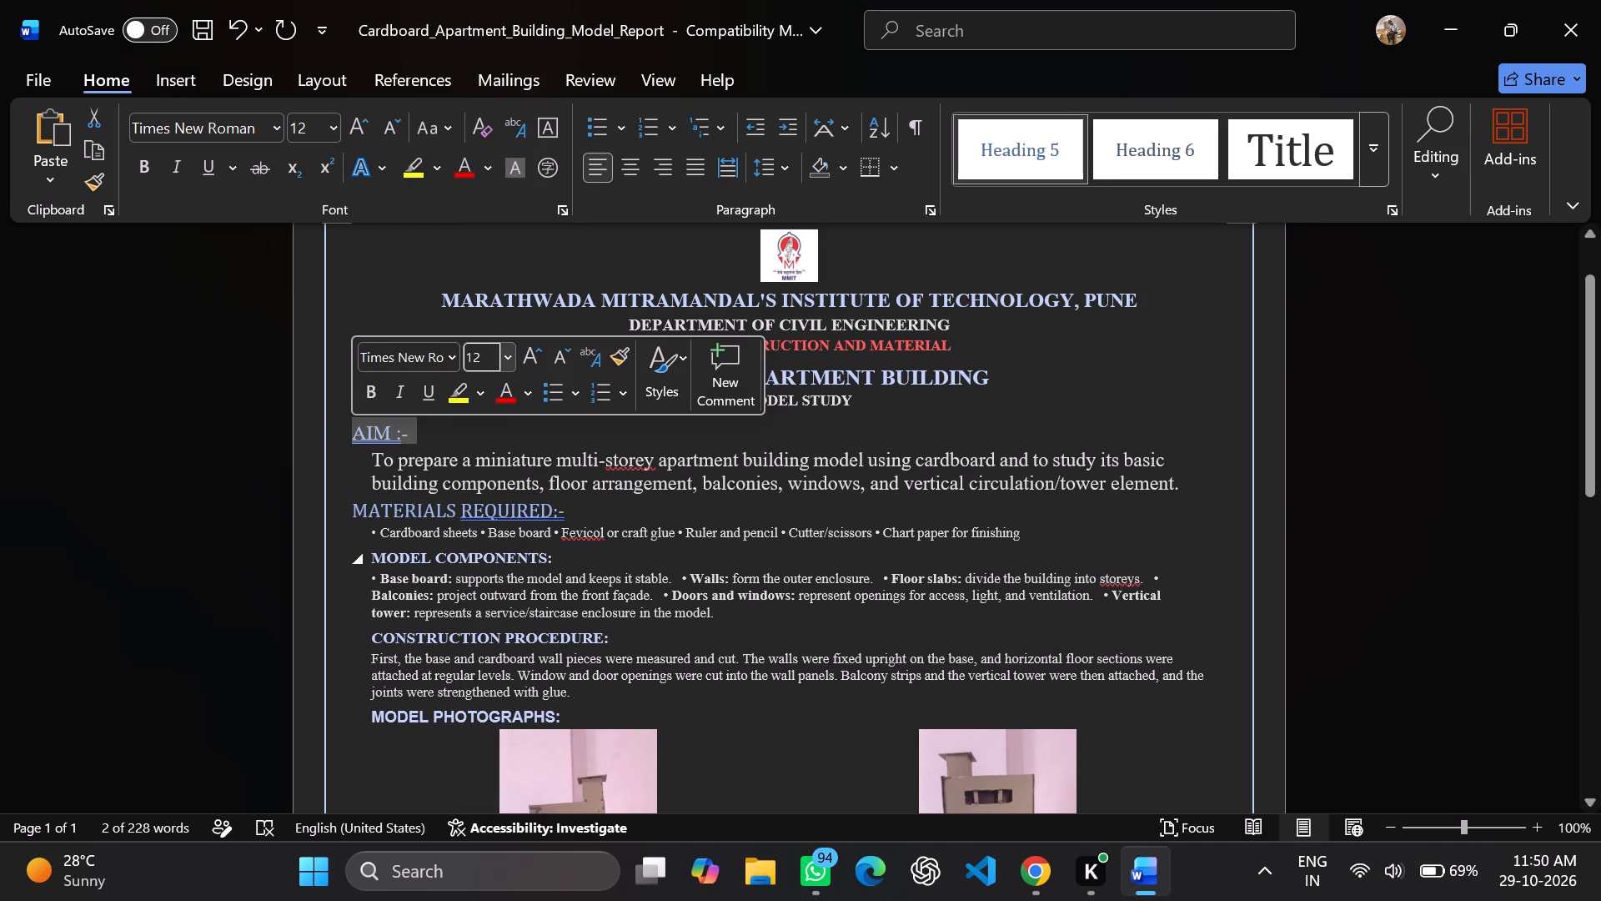
# Set the font size to 12 from the cardboard sheets materials list through the end of the construction procedure paragraph.
pyautogui.moveTo(368, 531); pyautogui.dragTo(558, 686)
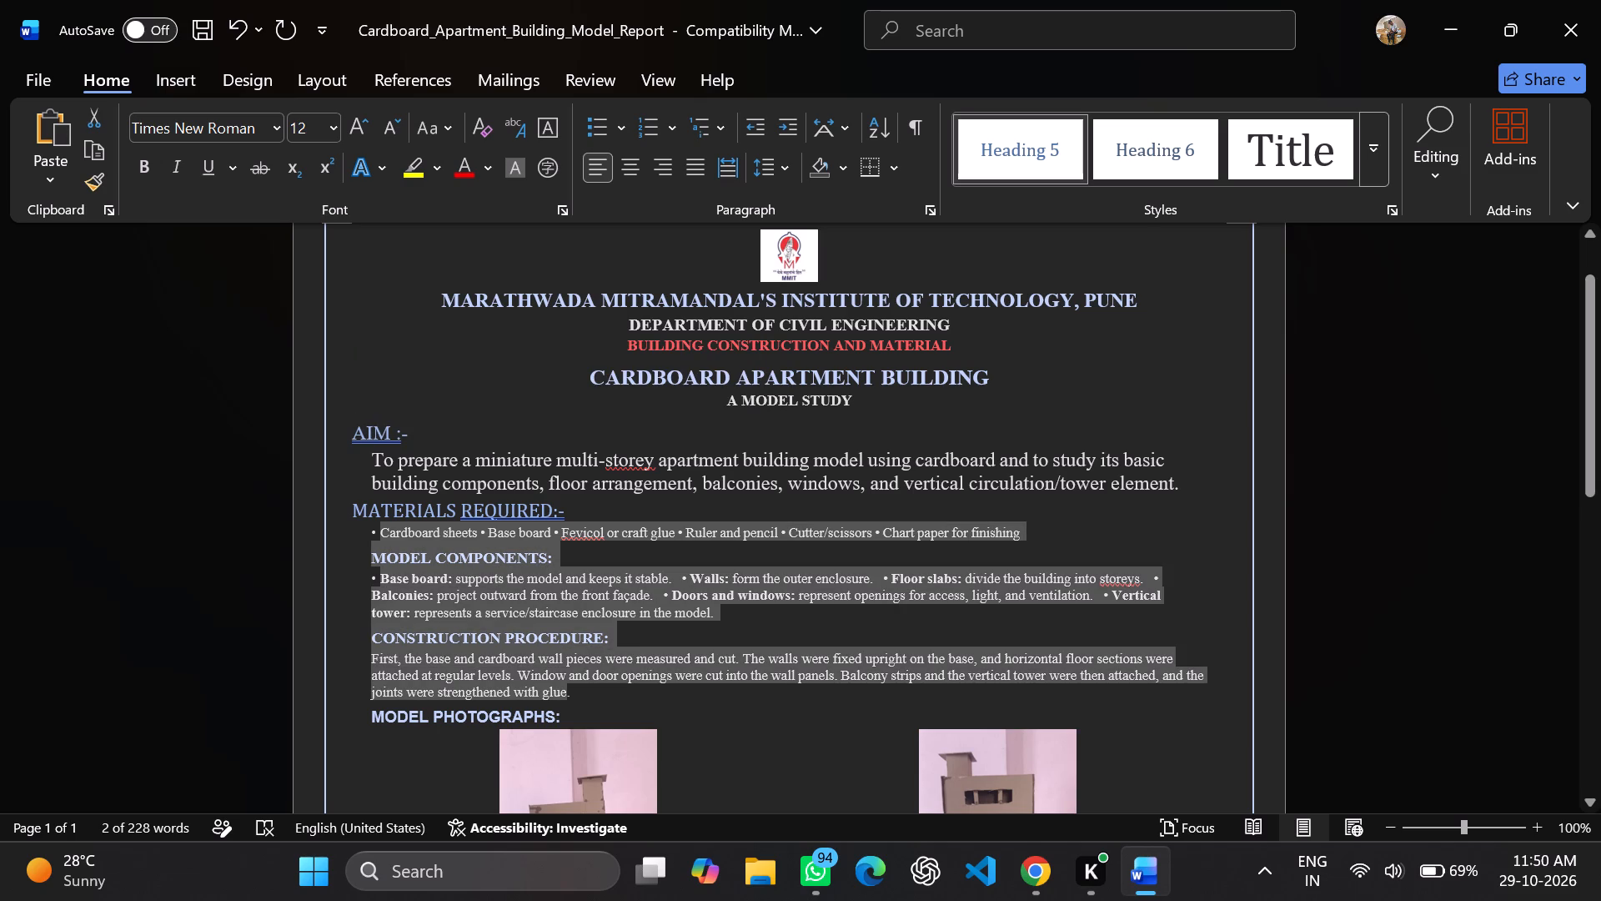
pyautogui.moveTo(558, 686); pyautogui.dragTo(575, 688)
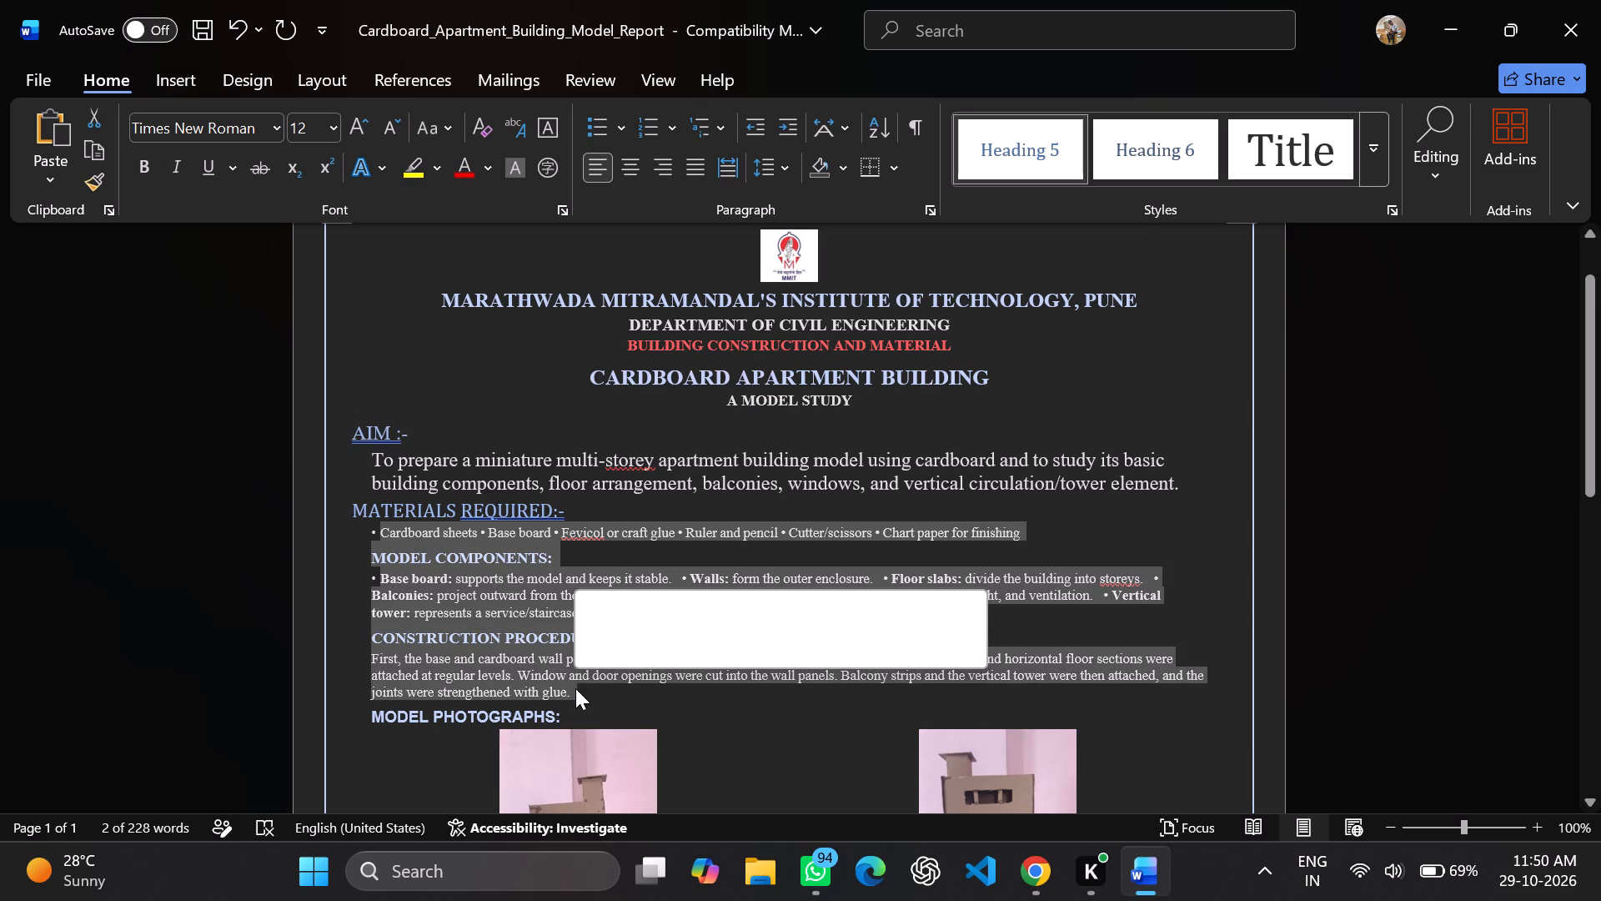
pyautogui.click(732, 611)
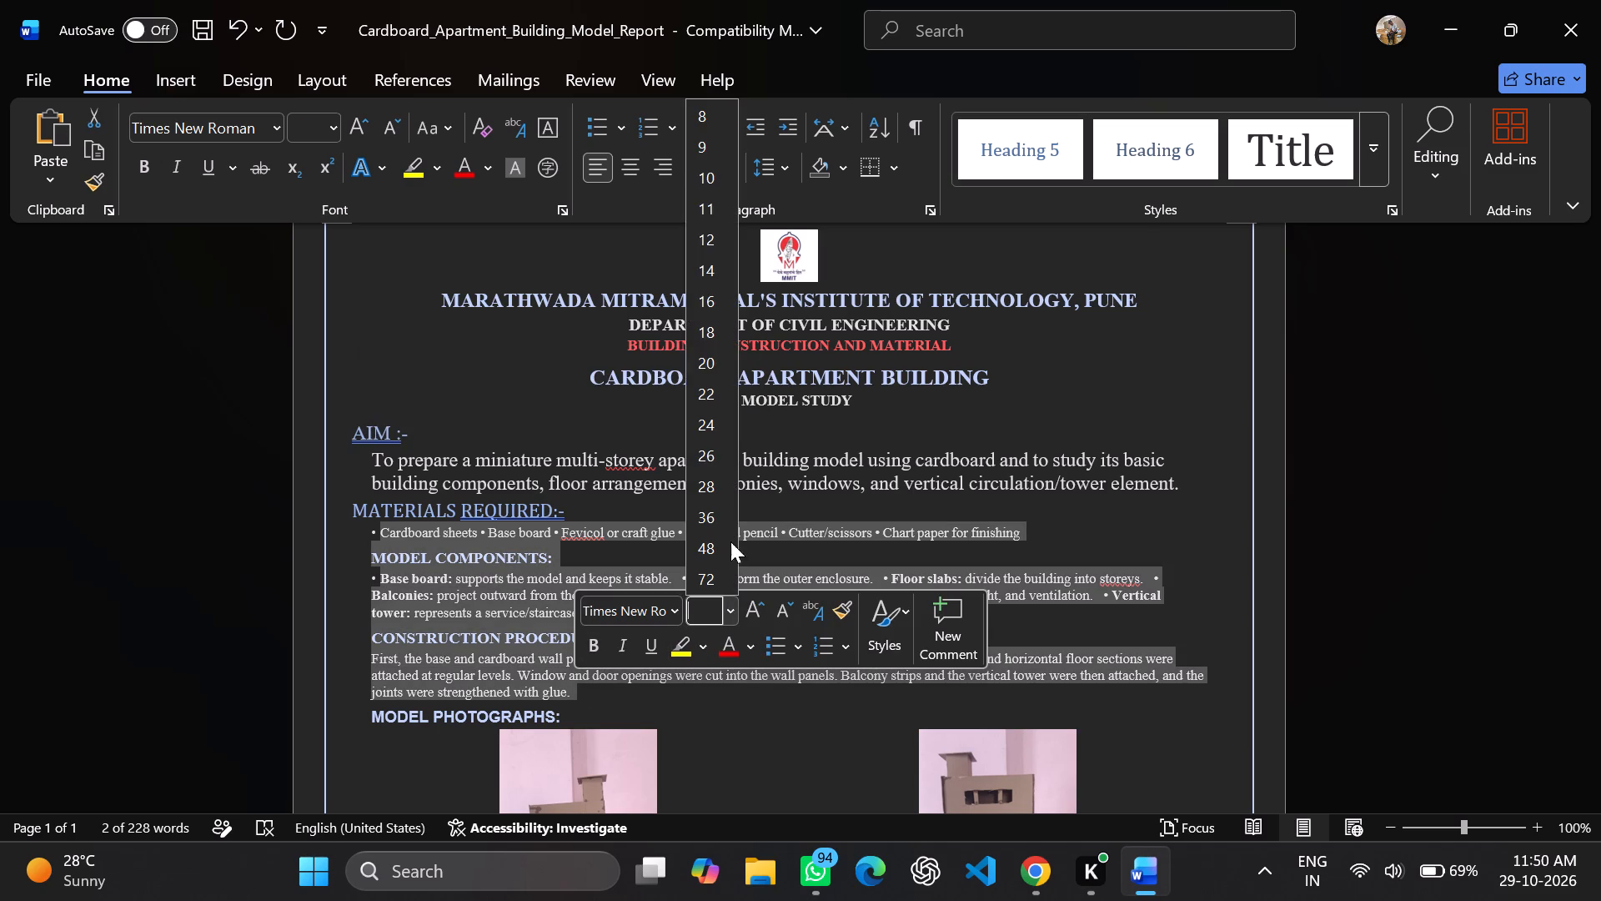
pyautogui.click(710, 248)
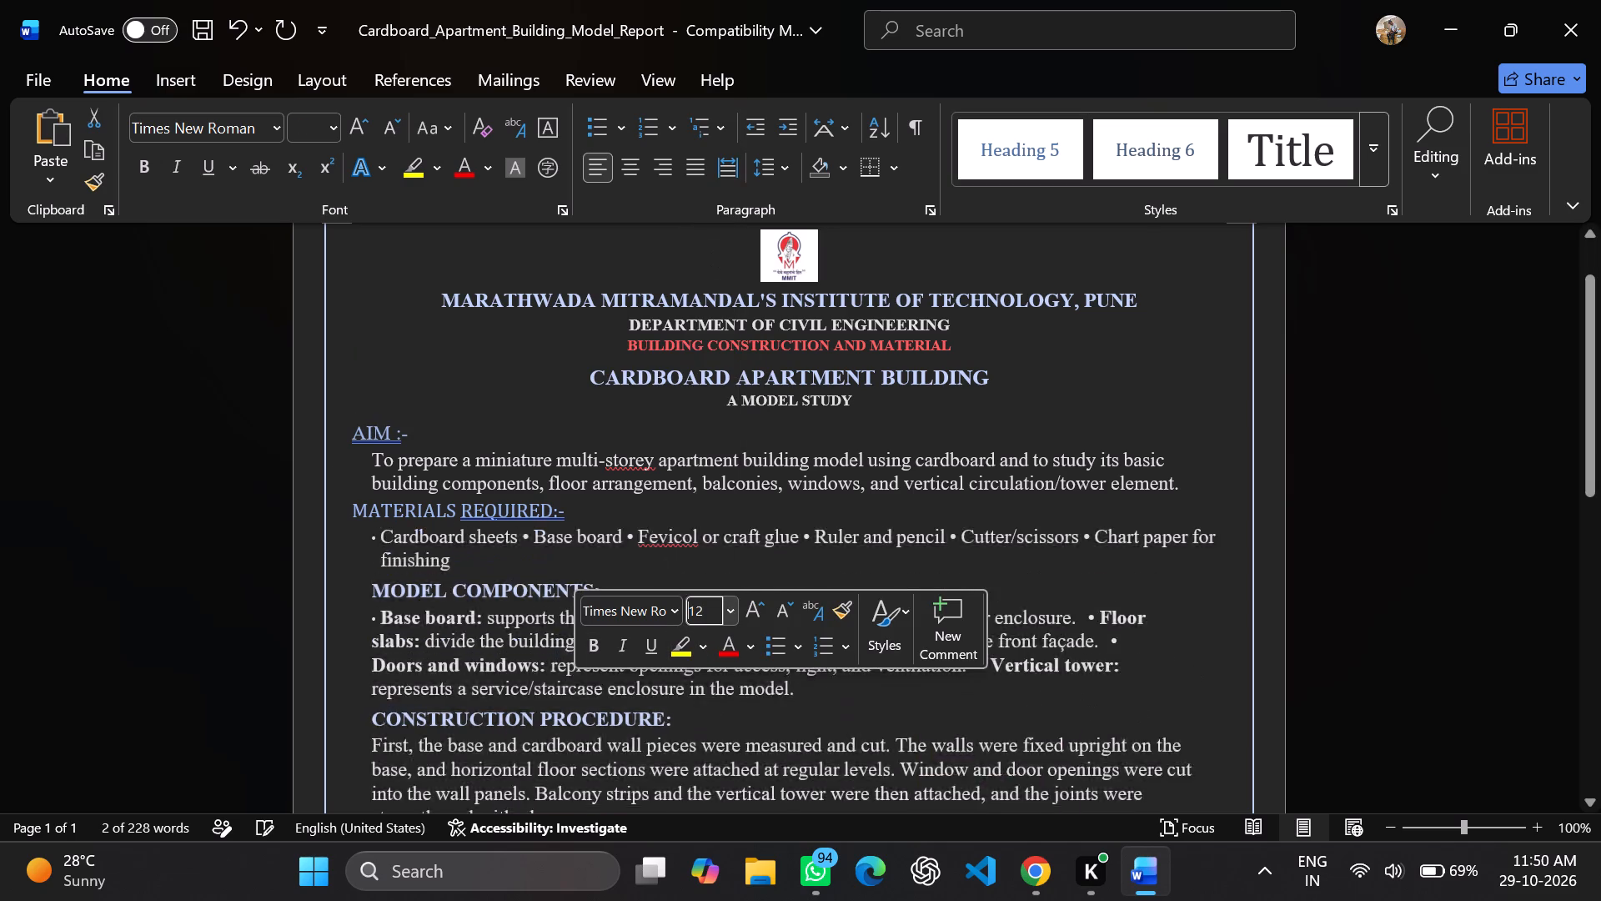
# Add a hyphen after the colon of the MODEL COMPONENTS heading and apply the Heading 5 style to it.
pyautogui.click(555, 588)
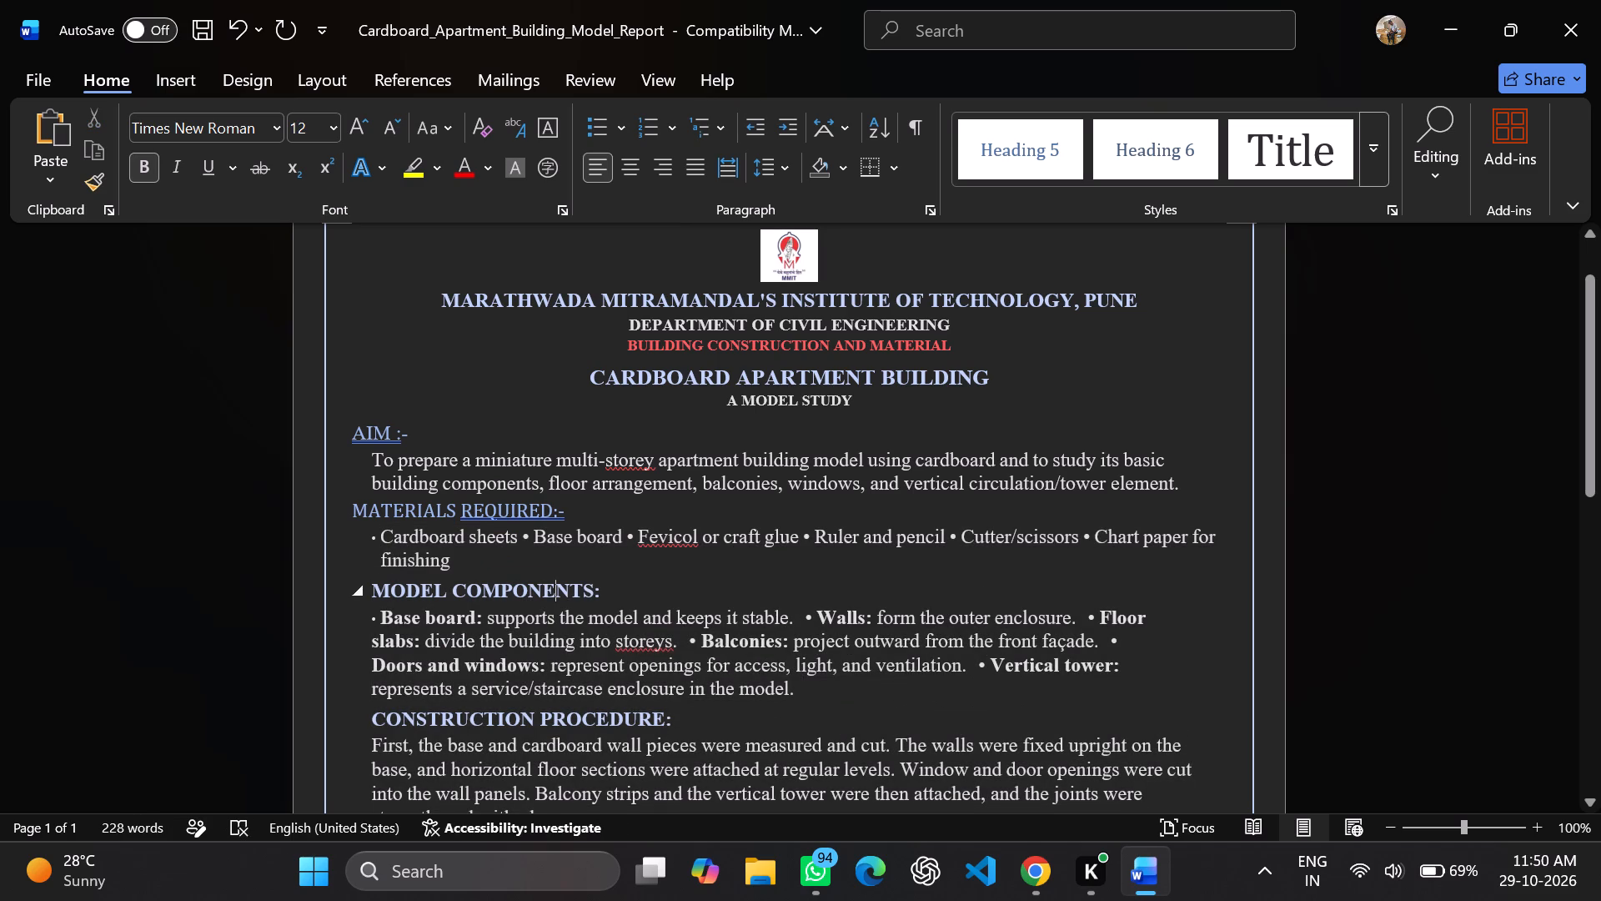
pyautogui.click(607, 591)
pyautogui.press('-')
pyautogui.moveTo(372, 592); pyautogui.dragTo(585, 596)
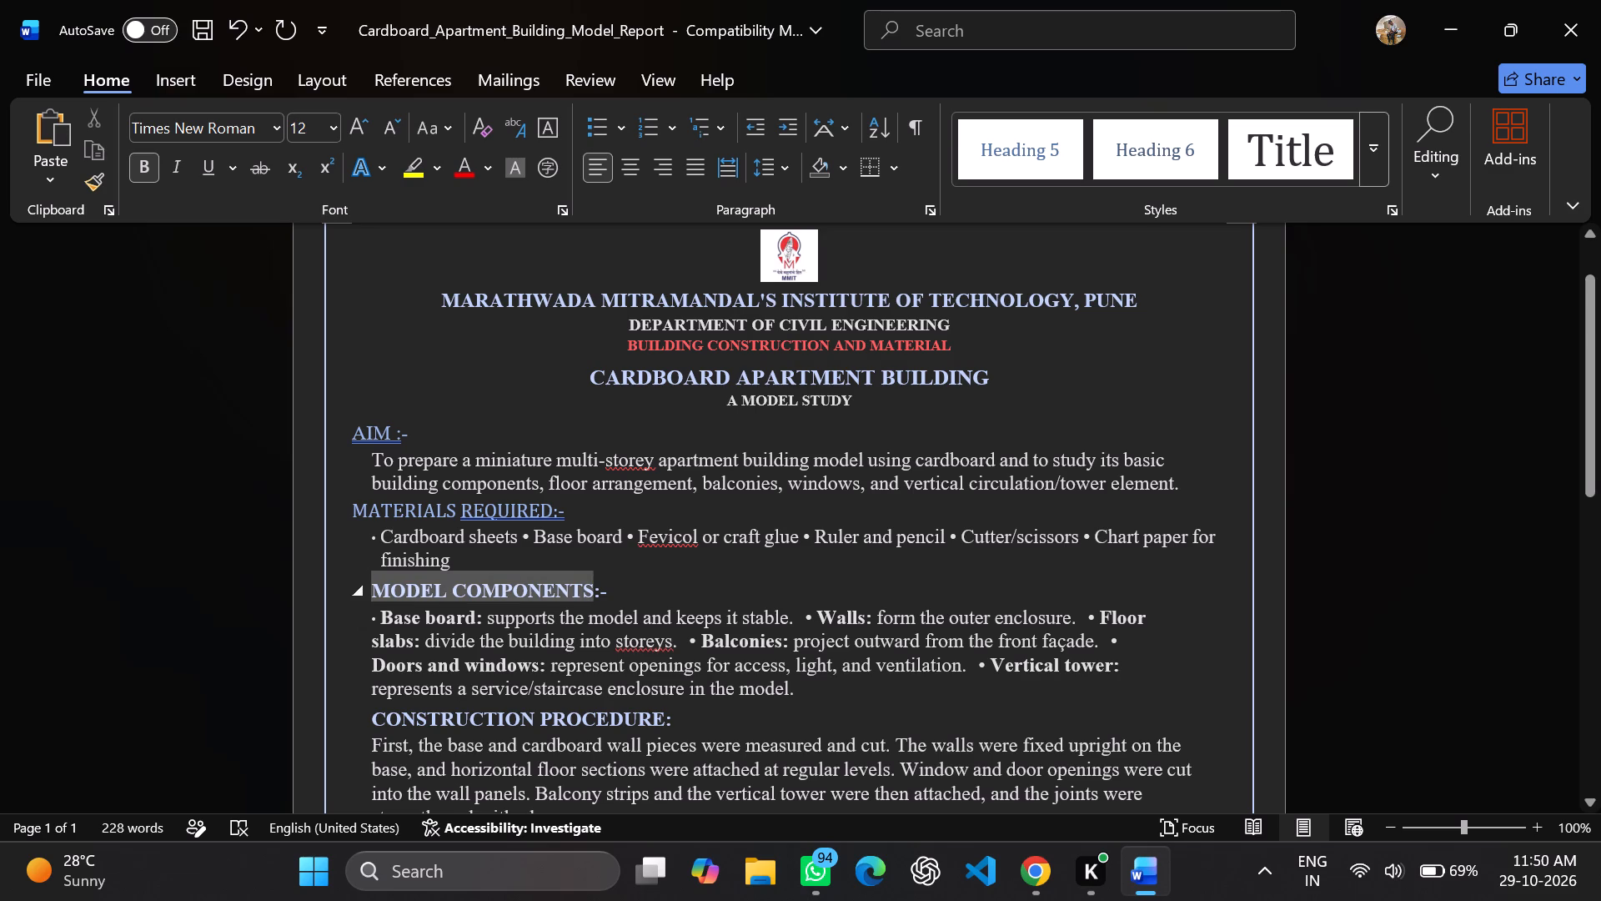
pyautogui.moveTo(585, 596); pyautogui.dragTo(600, 593)
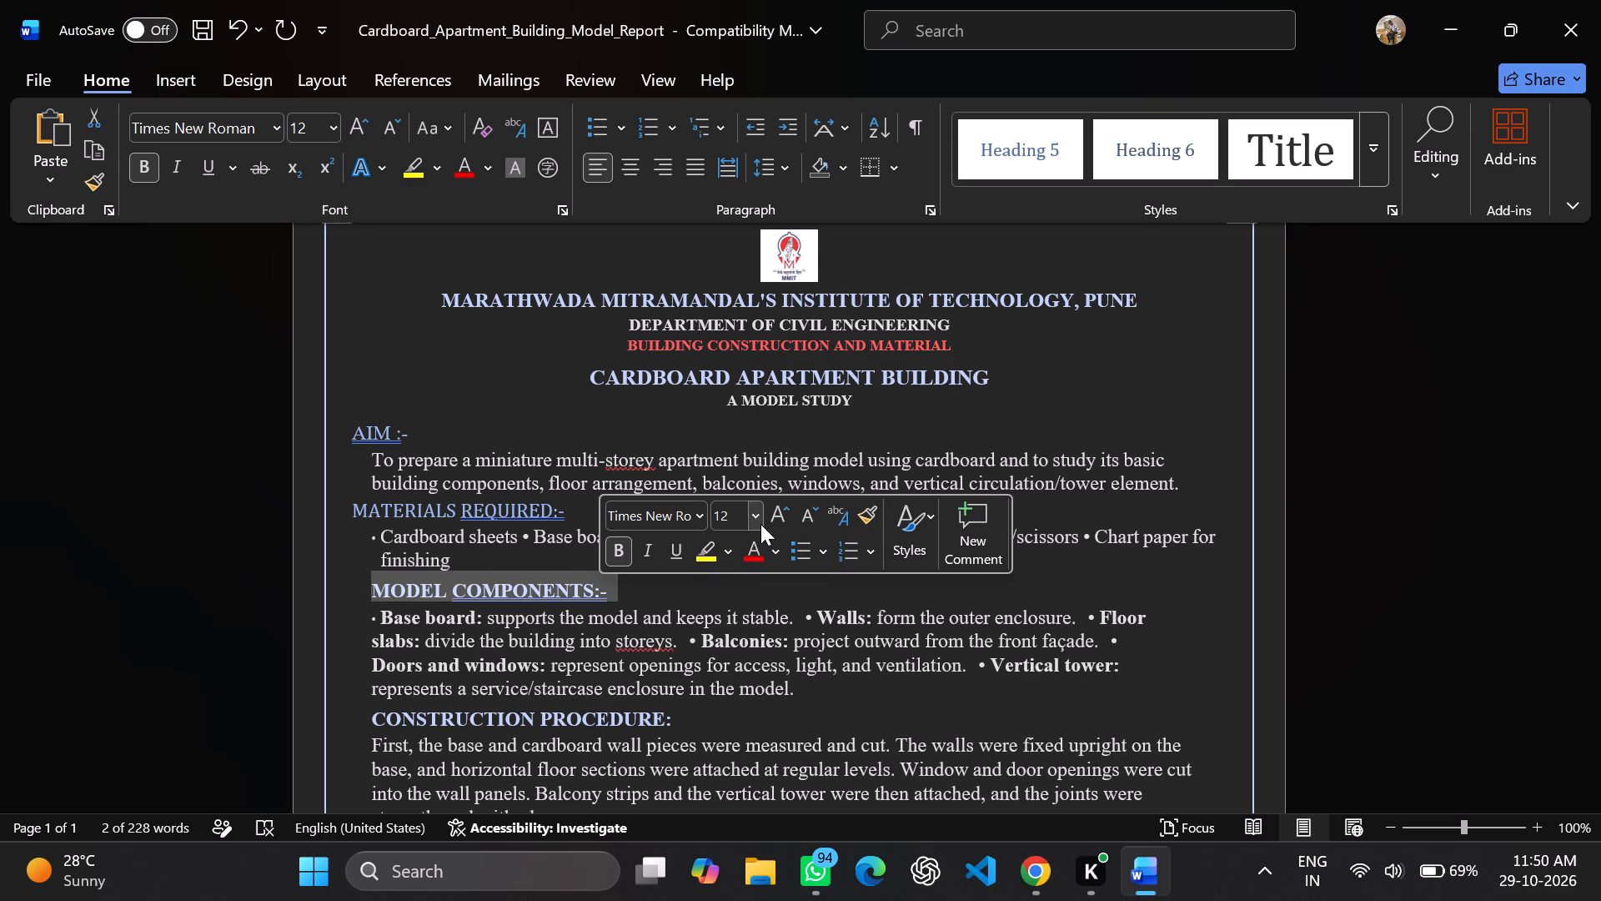
pyautogui.click(1046, 167)
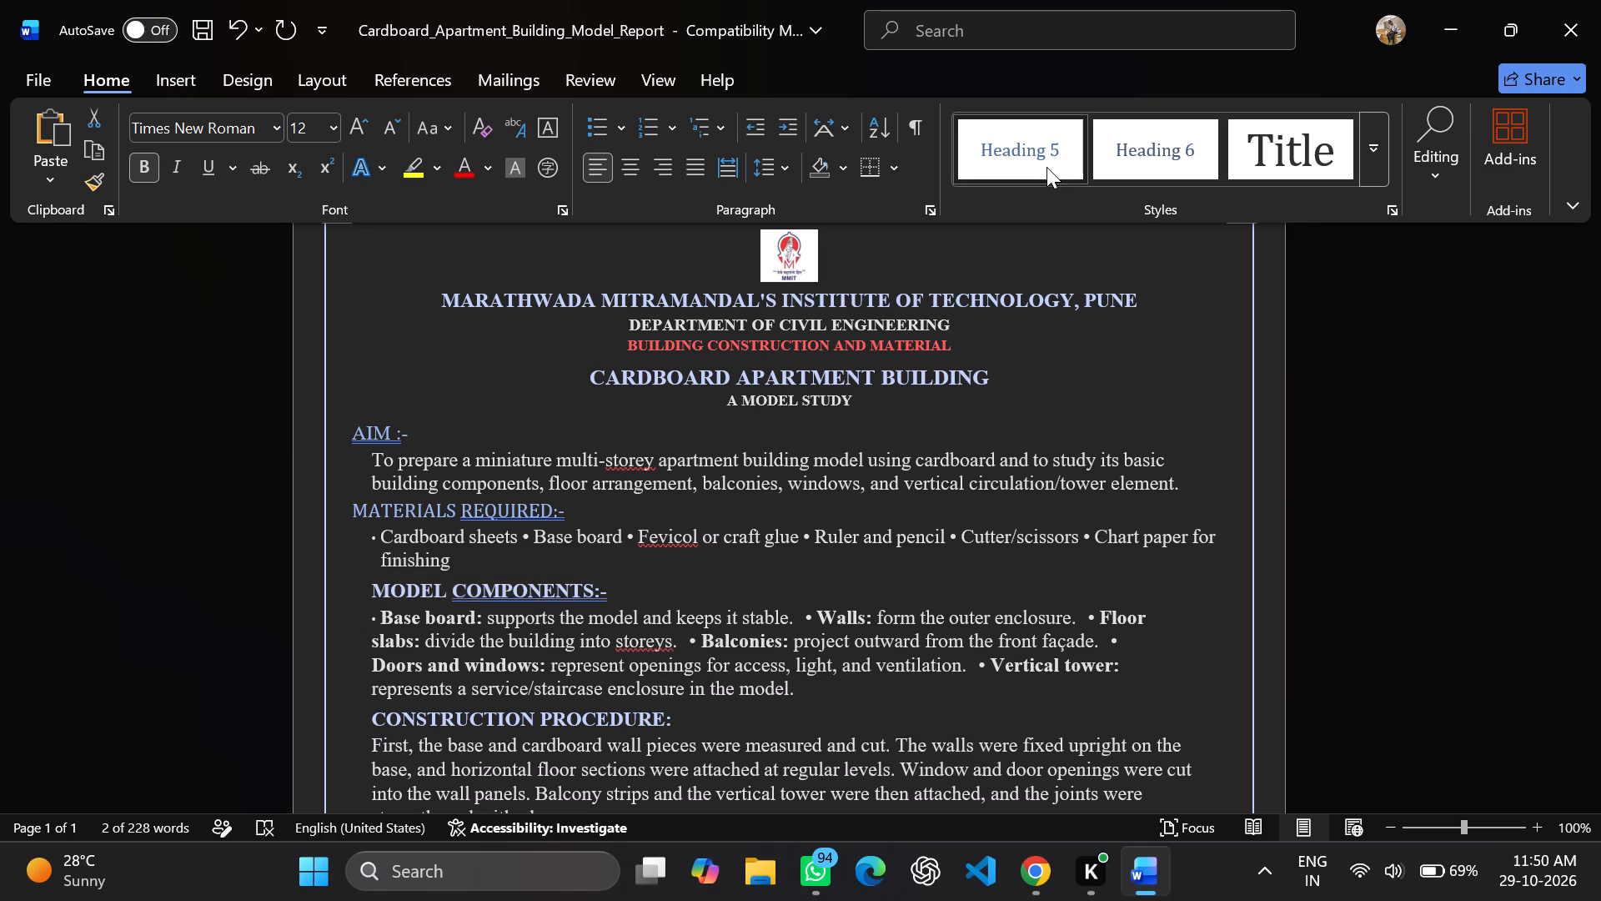
pyautogui.click(685, 599)
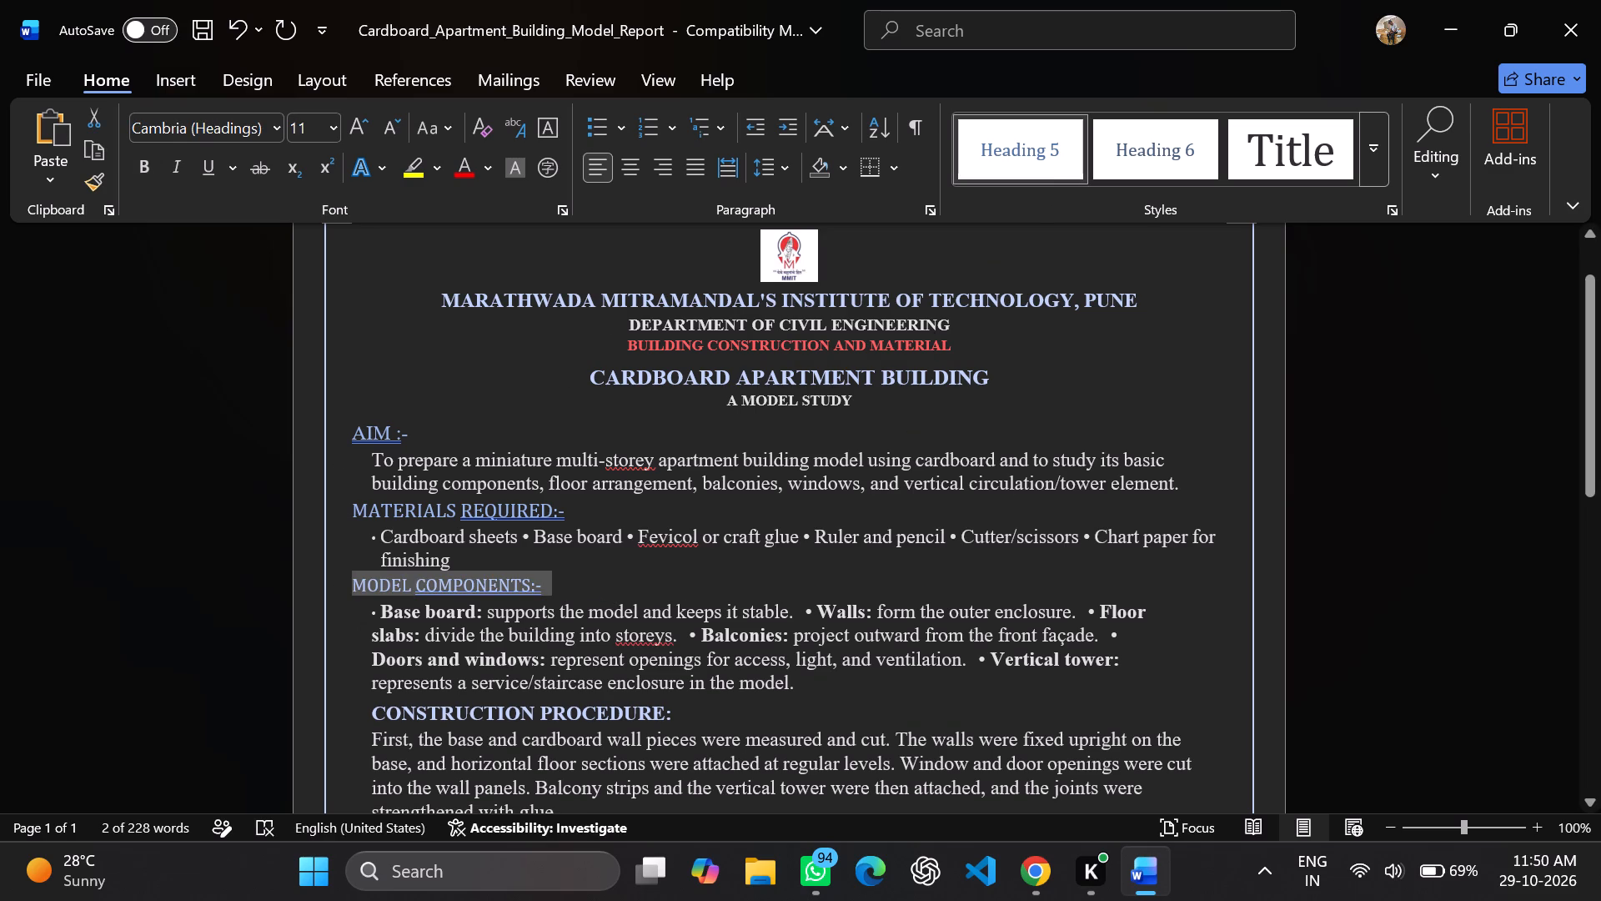
# Add a hyphen after the colon of the CONSTRUCTION PROCEDURE heading and apply the Heading 5 style to it.
pyautogui.scroll(-1, 551, 678)
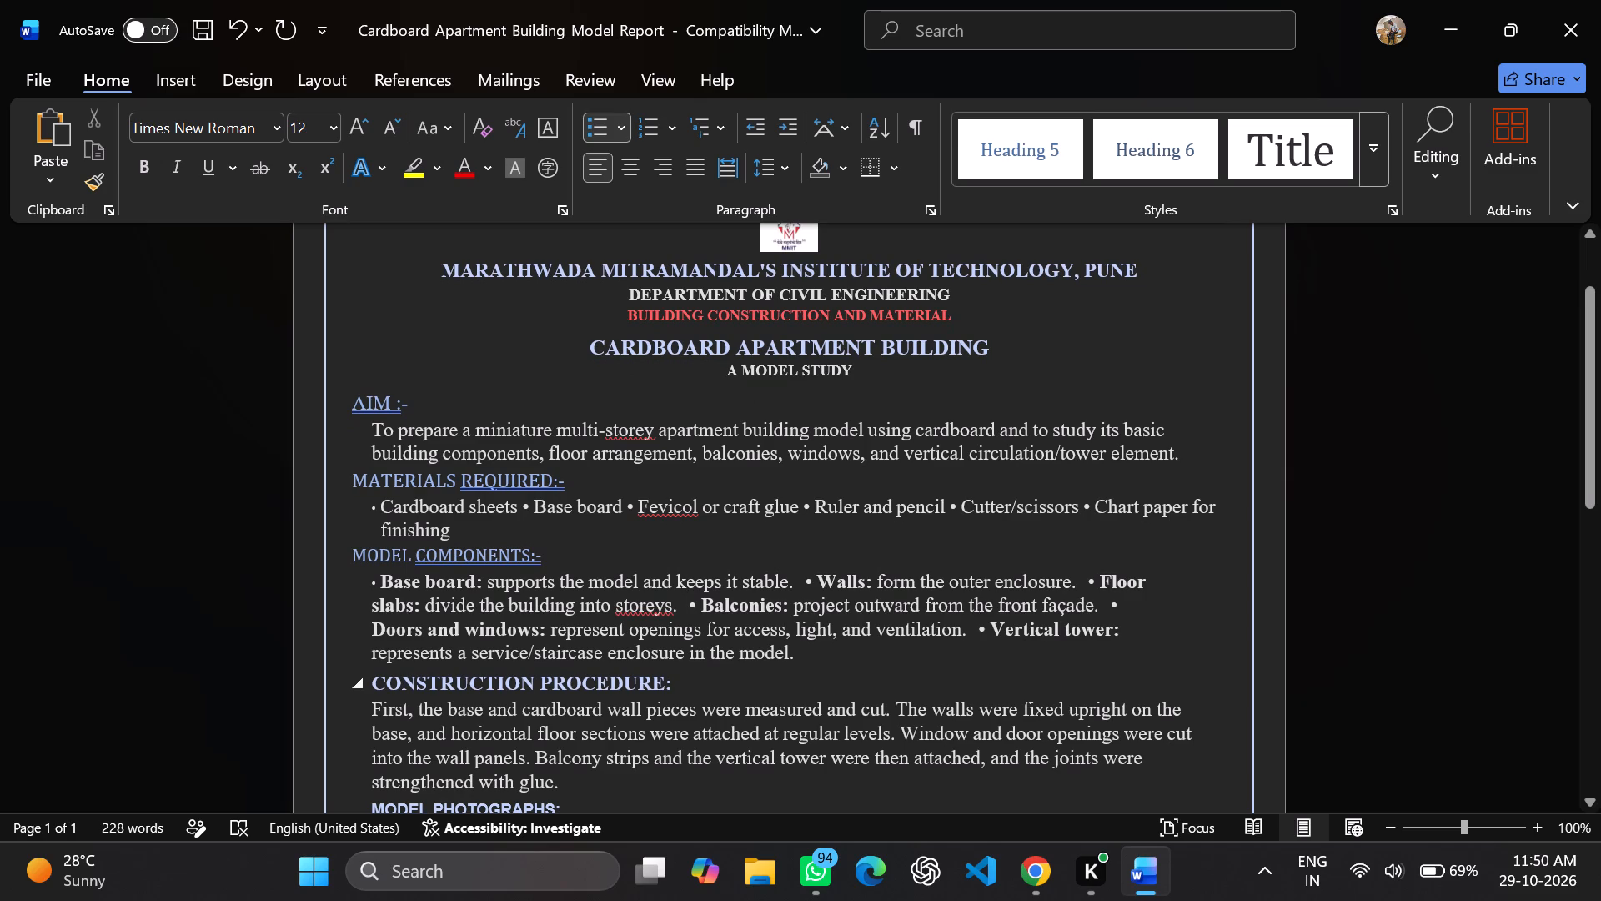
pyautogui.click(680, 682)
pyautogui.press('-')
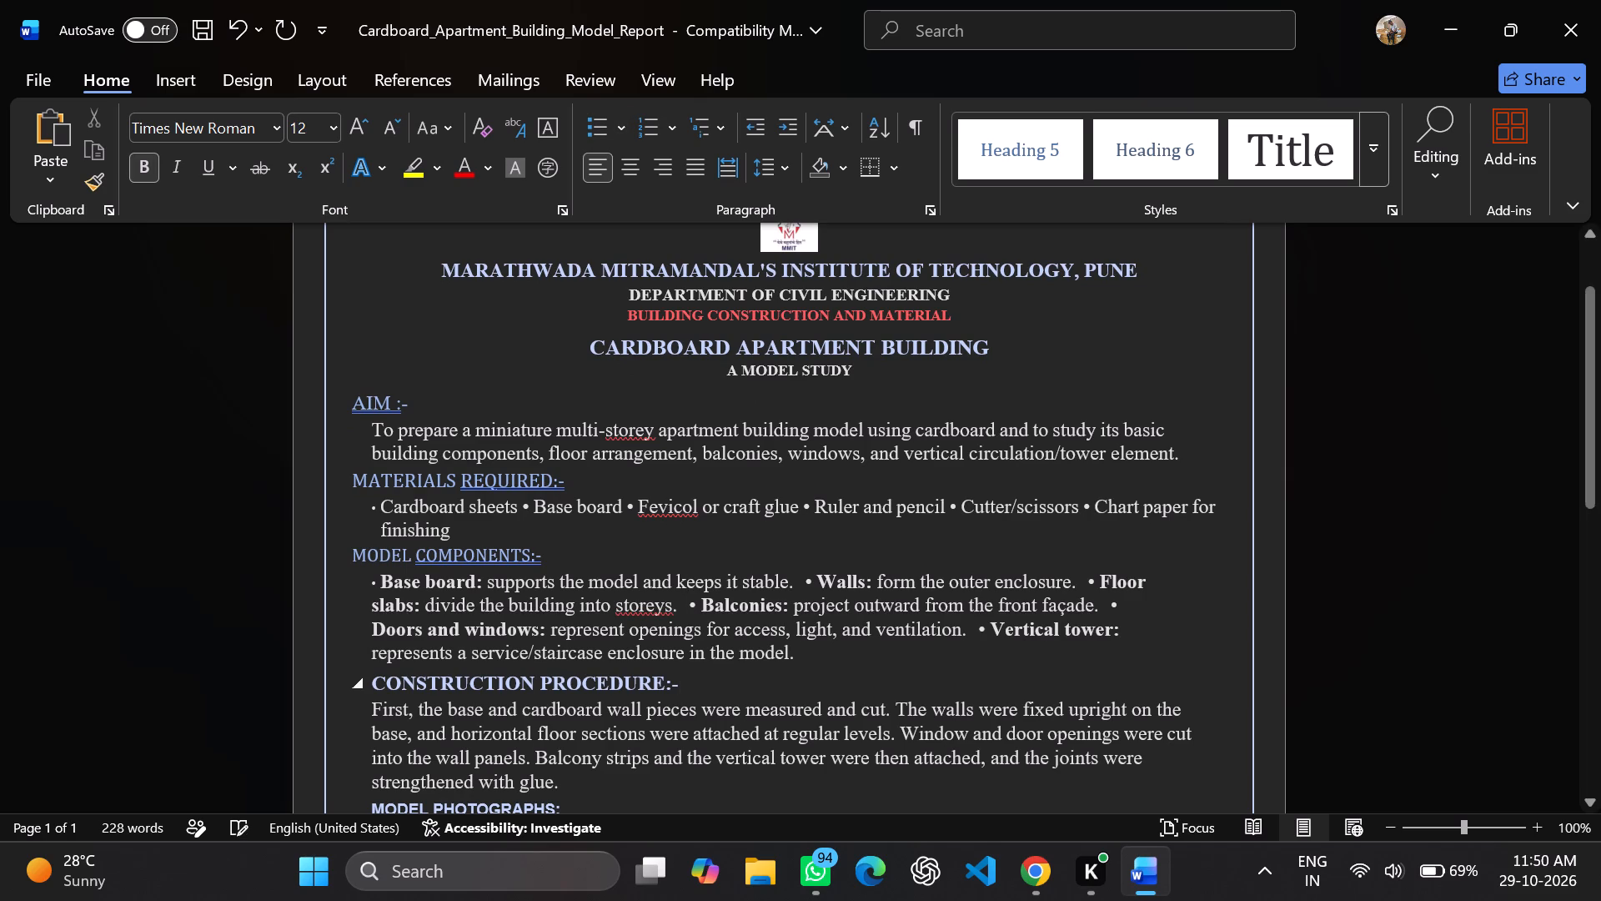
pyautogui.moveTo(683, 684); pyautogui.dragTo(429, 684)
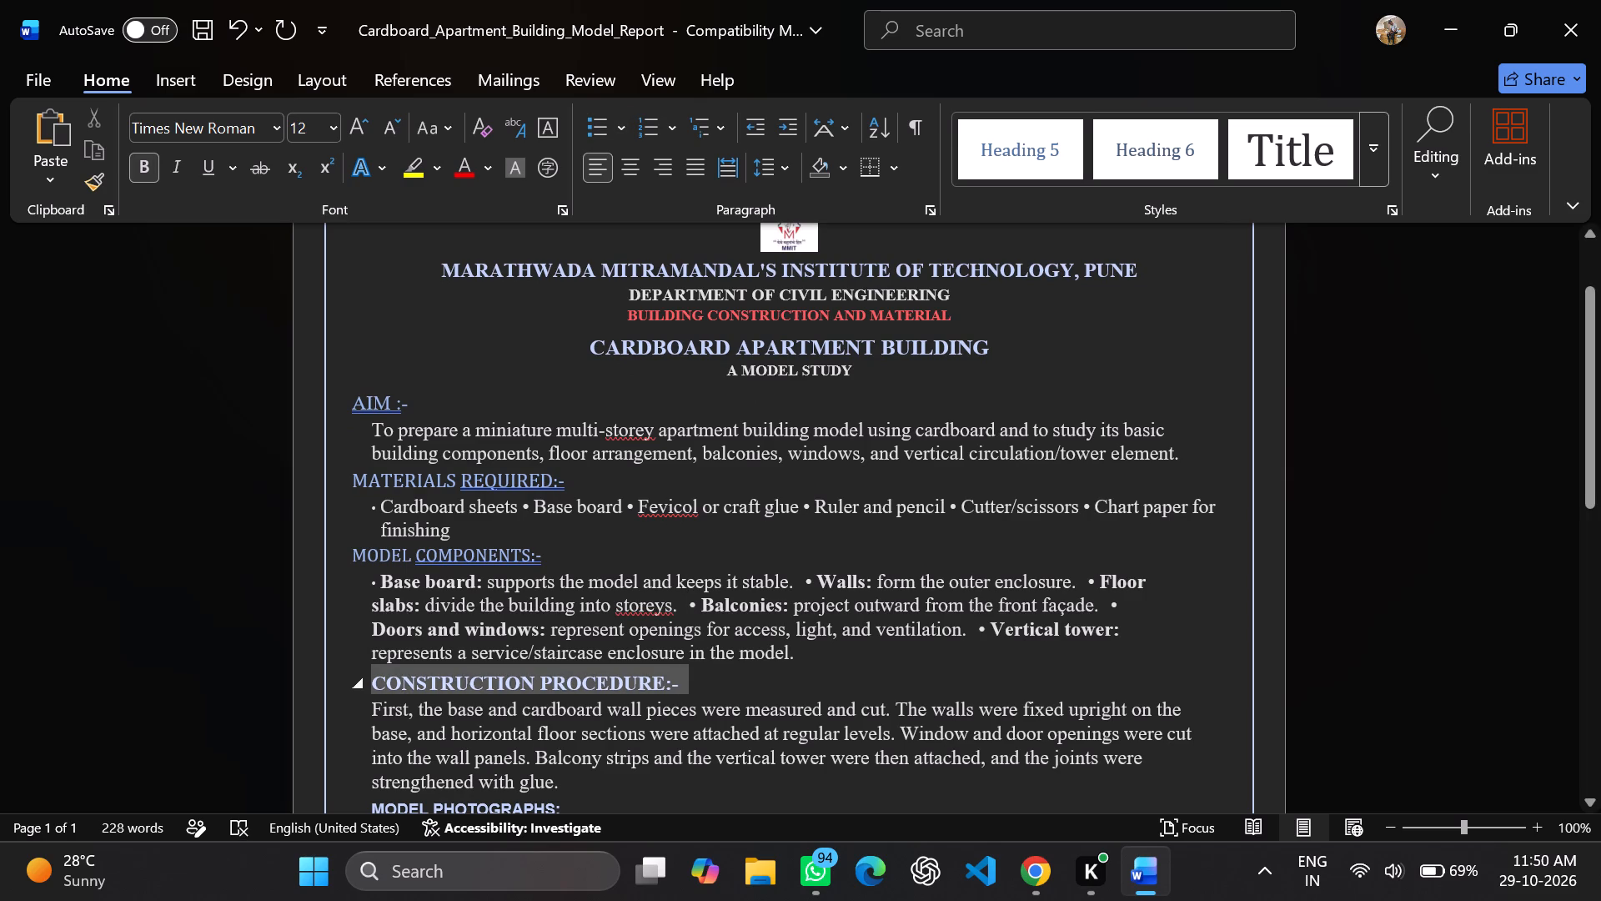
pyautogui.moveTo(429, 684); pyautogui.dragTo(410, 690)
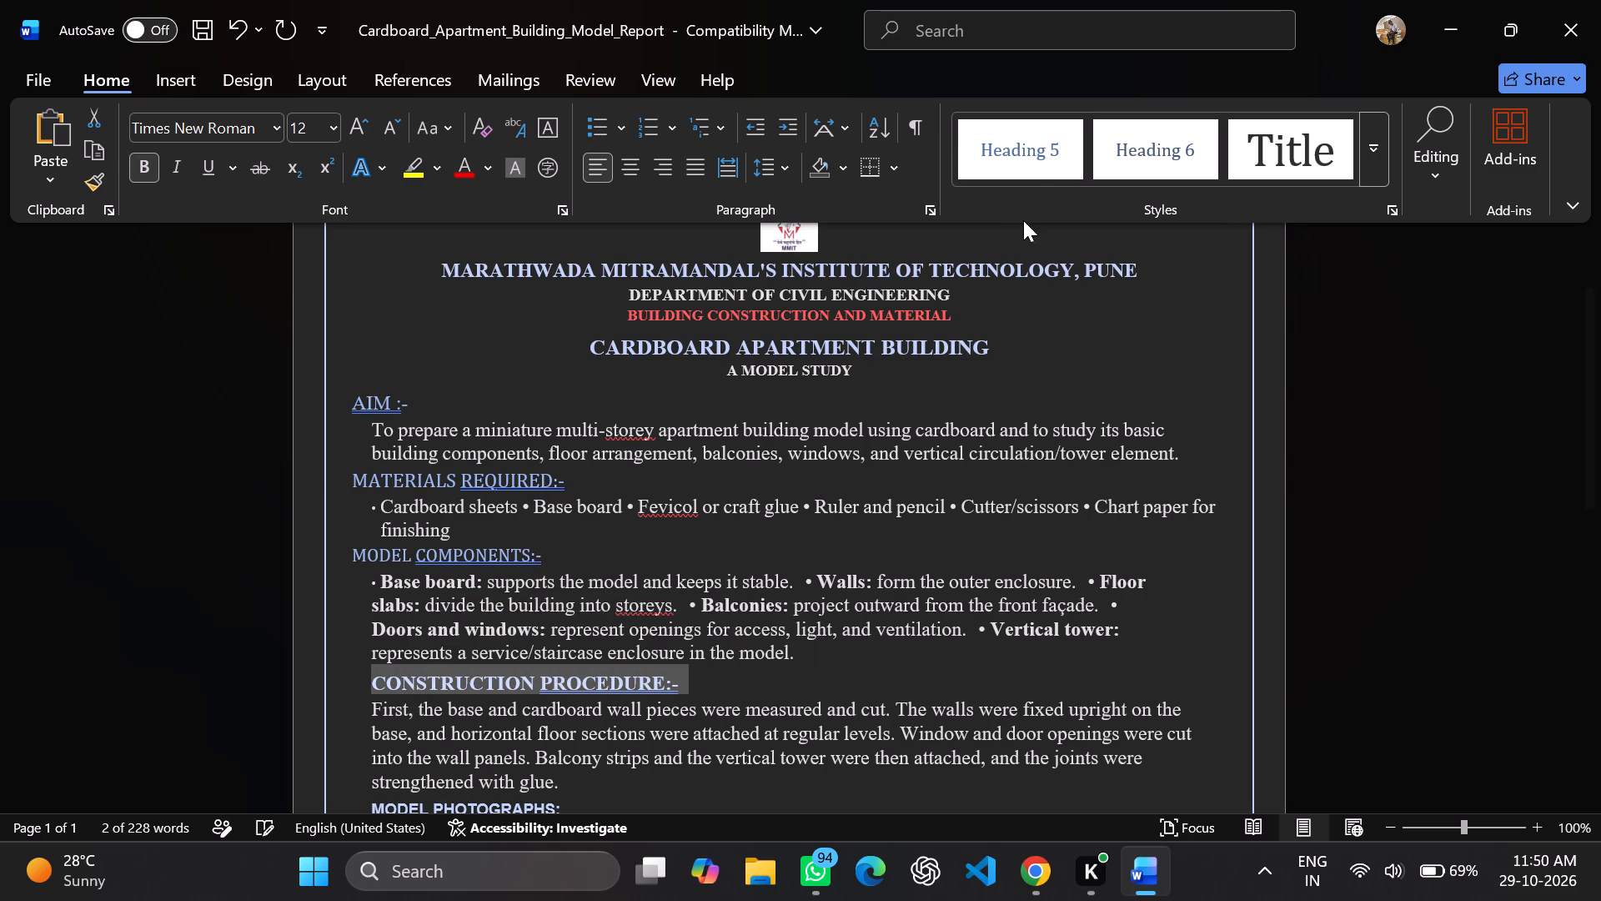
pyautogui.click(1029, 157)
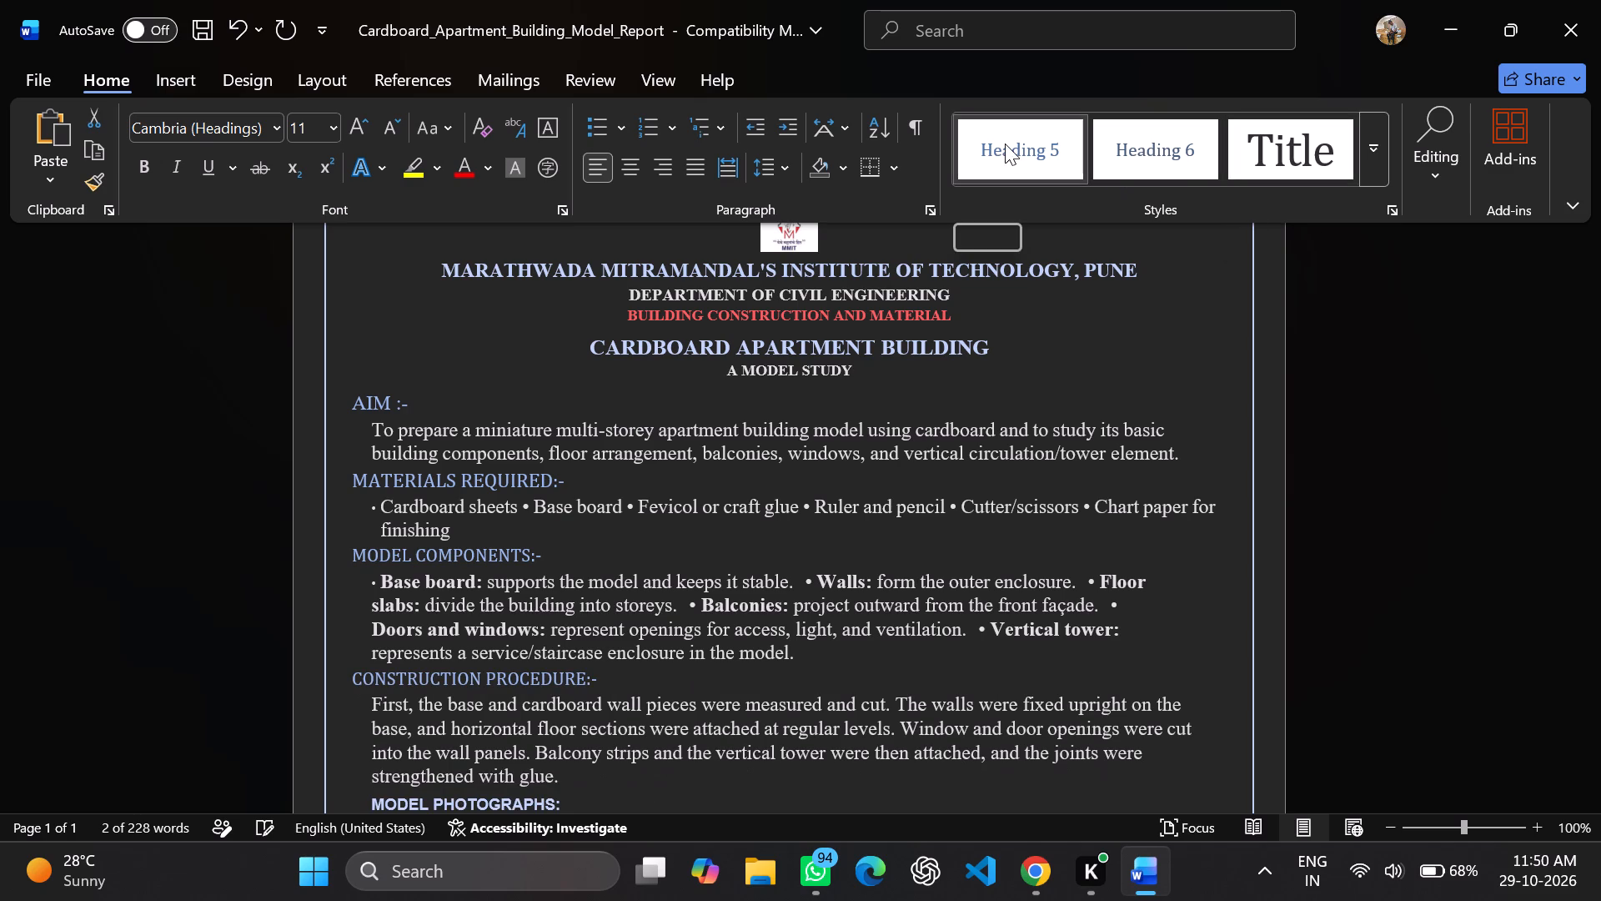
pyautogui.click(679, 697)
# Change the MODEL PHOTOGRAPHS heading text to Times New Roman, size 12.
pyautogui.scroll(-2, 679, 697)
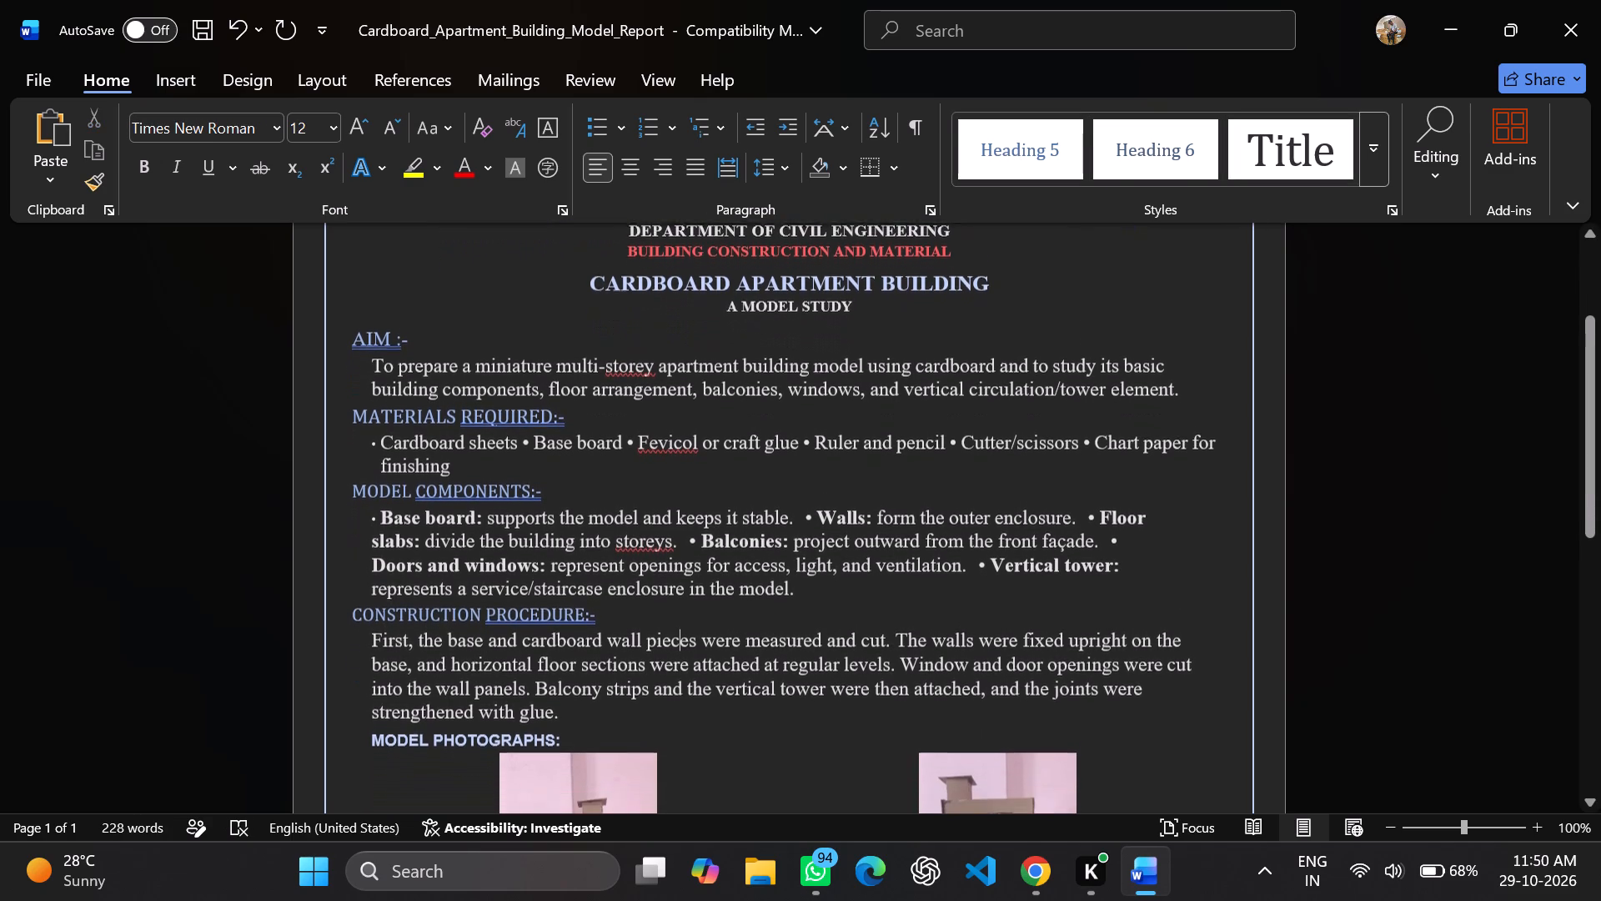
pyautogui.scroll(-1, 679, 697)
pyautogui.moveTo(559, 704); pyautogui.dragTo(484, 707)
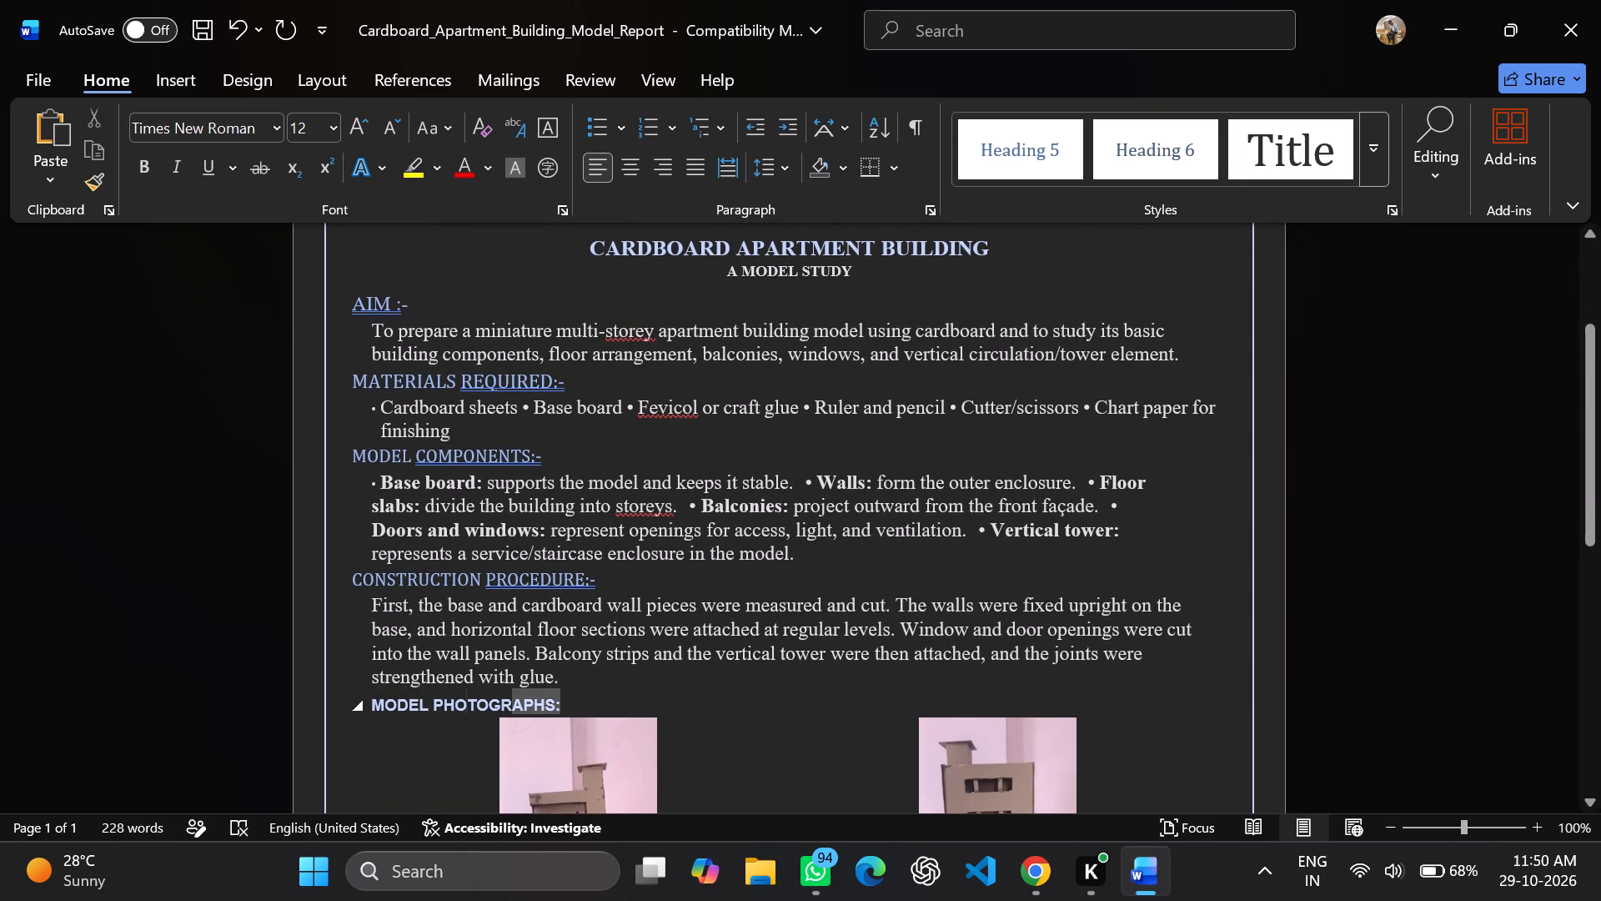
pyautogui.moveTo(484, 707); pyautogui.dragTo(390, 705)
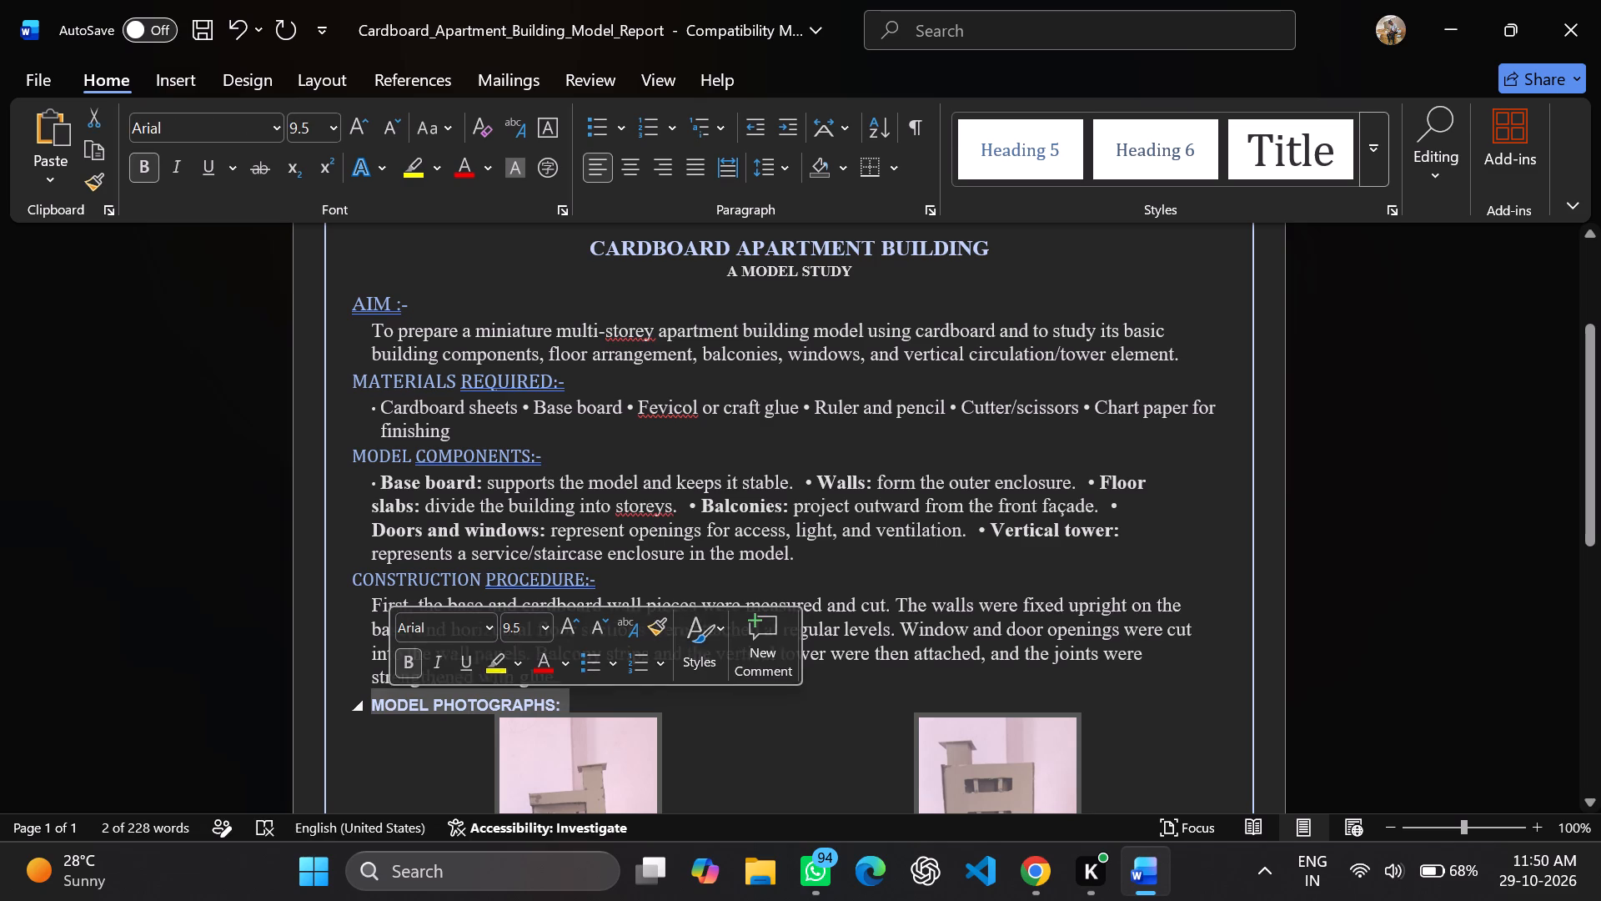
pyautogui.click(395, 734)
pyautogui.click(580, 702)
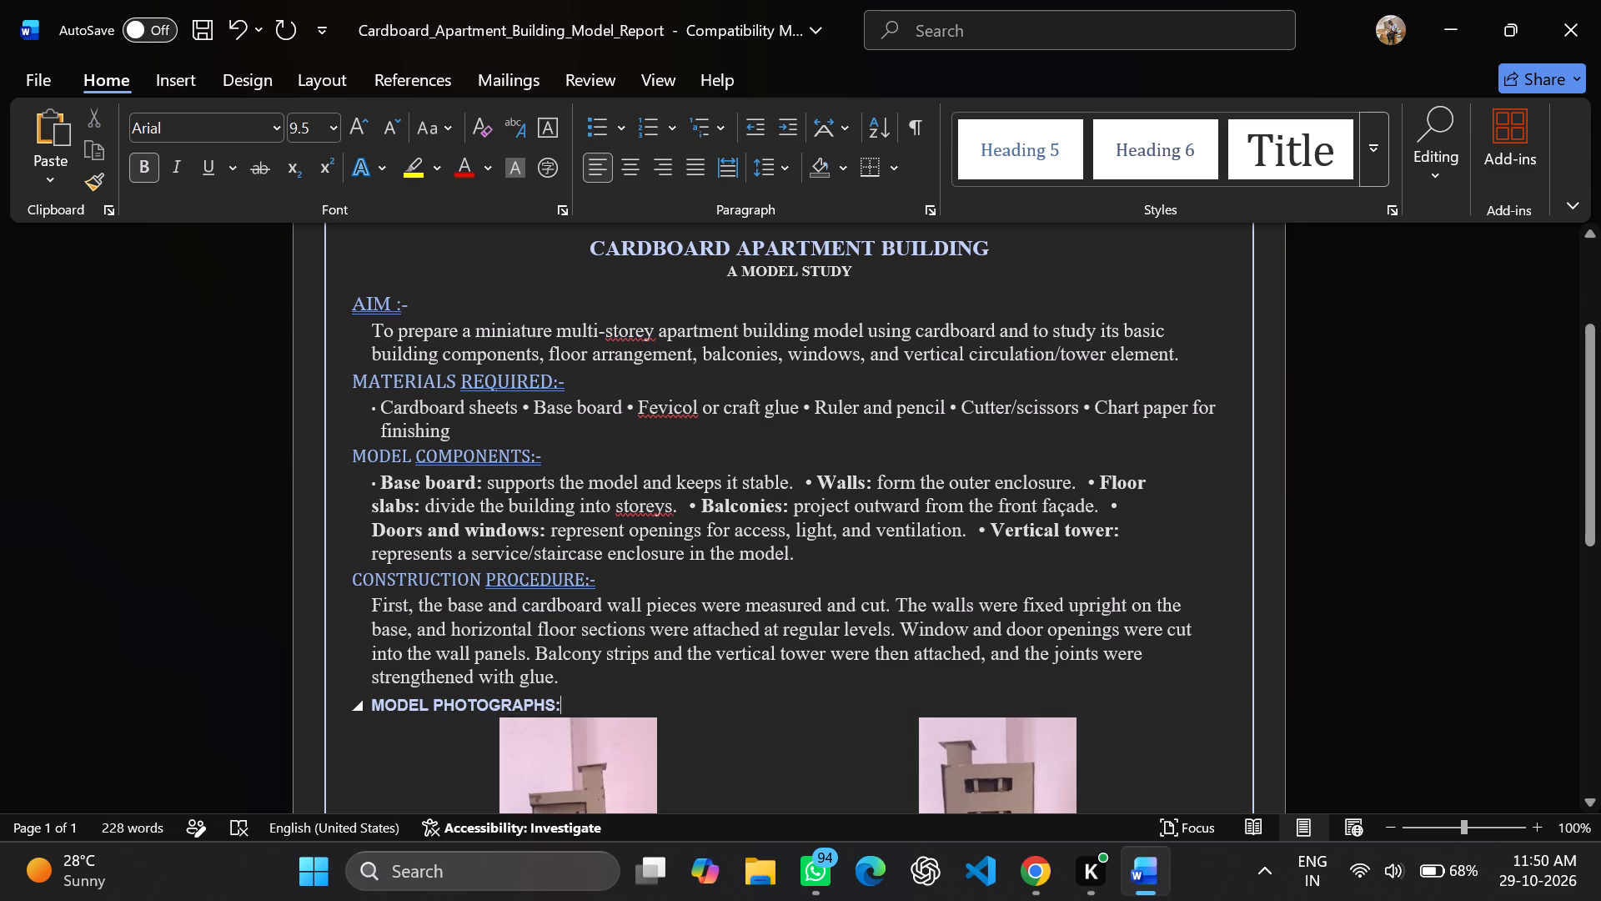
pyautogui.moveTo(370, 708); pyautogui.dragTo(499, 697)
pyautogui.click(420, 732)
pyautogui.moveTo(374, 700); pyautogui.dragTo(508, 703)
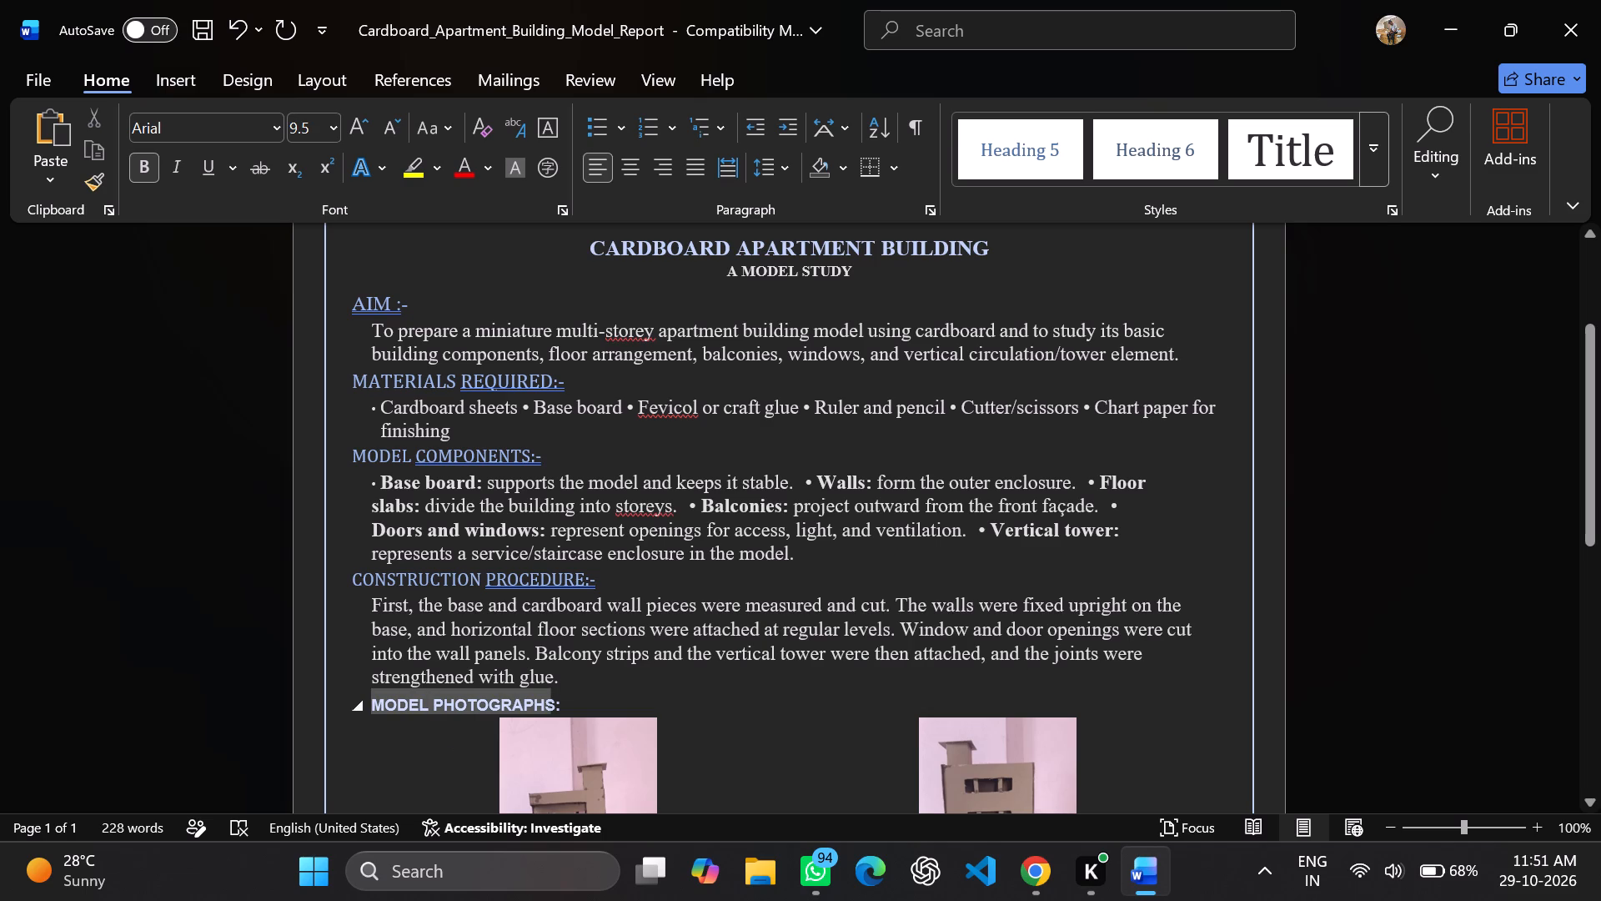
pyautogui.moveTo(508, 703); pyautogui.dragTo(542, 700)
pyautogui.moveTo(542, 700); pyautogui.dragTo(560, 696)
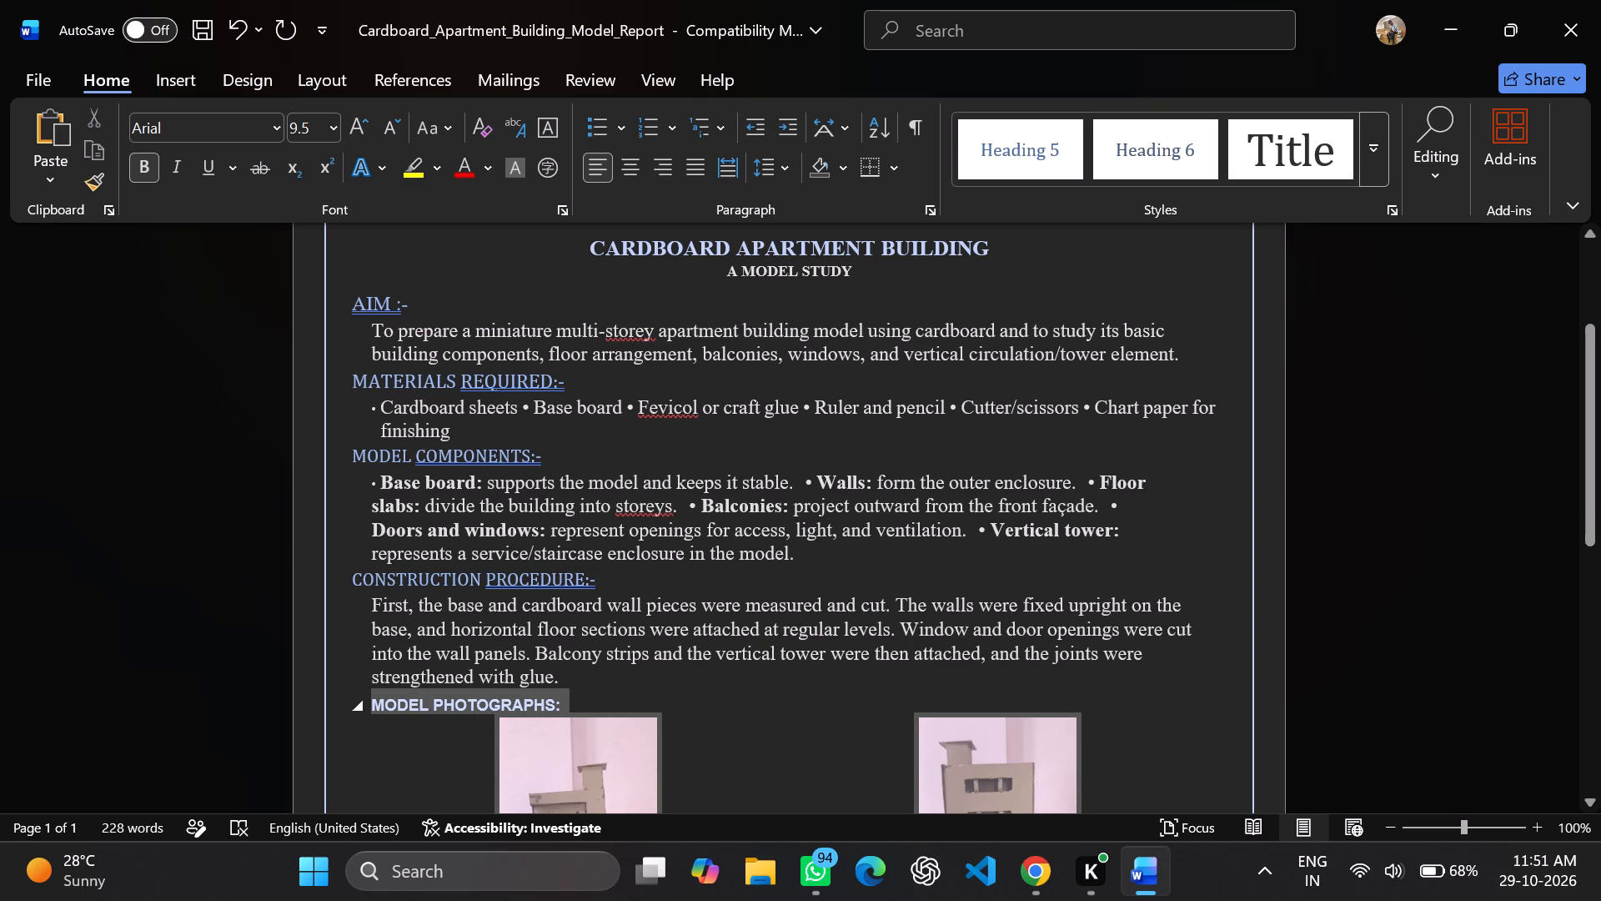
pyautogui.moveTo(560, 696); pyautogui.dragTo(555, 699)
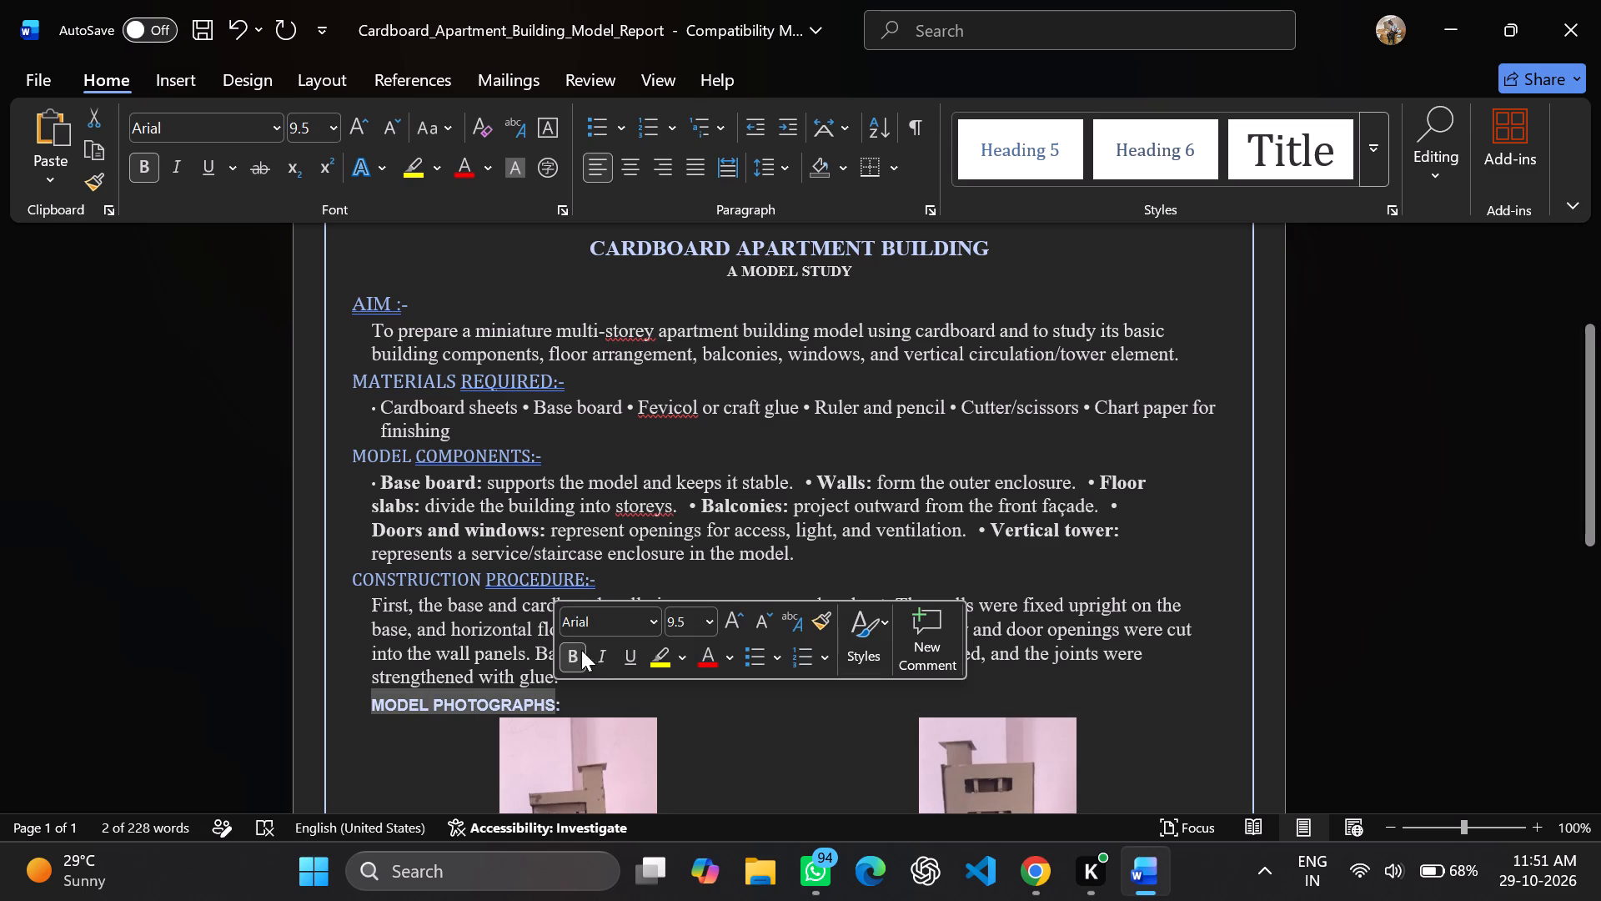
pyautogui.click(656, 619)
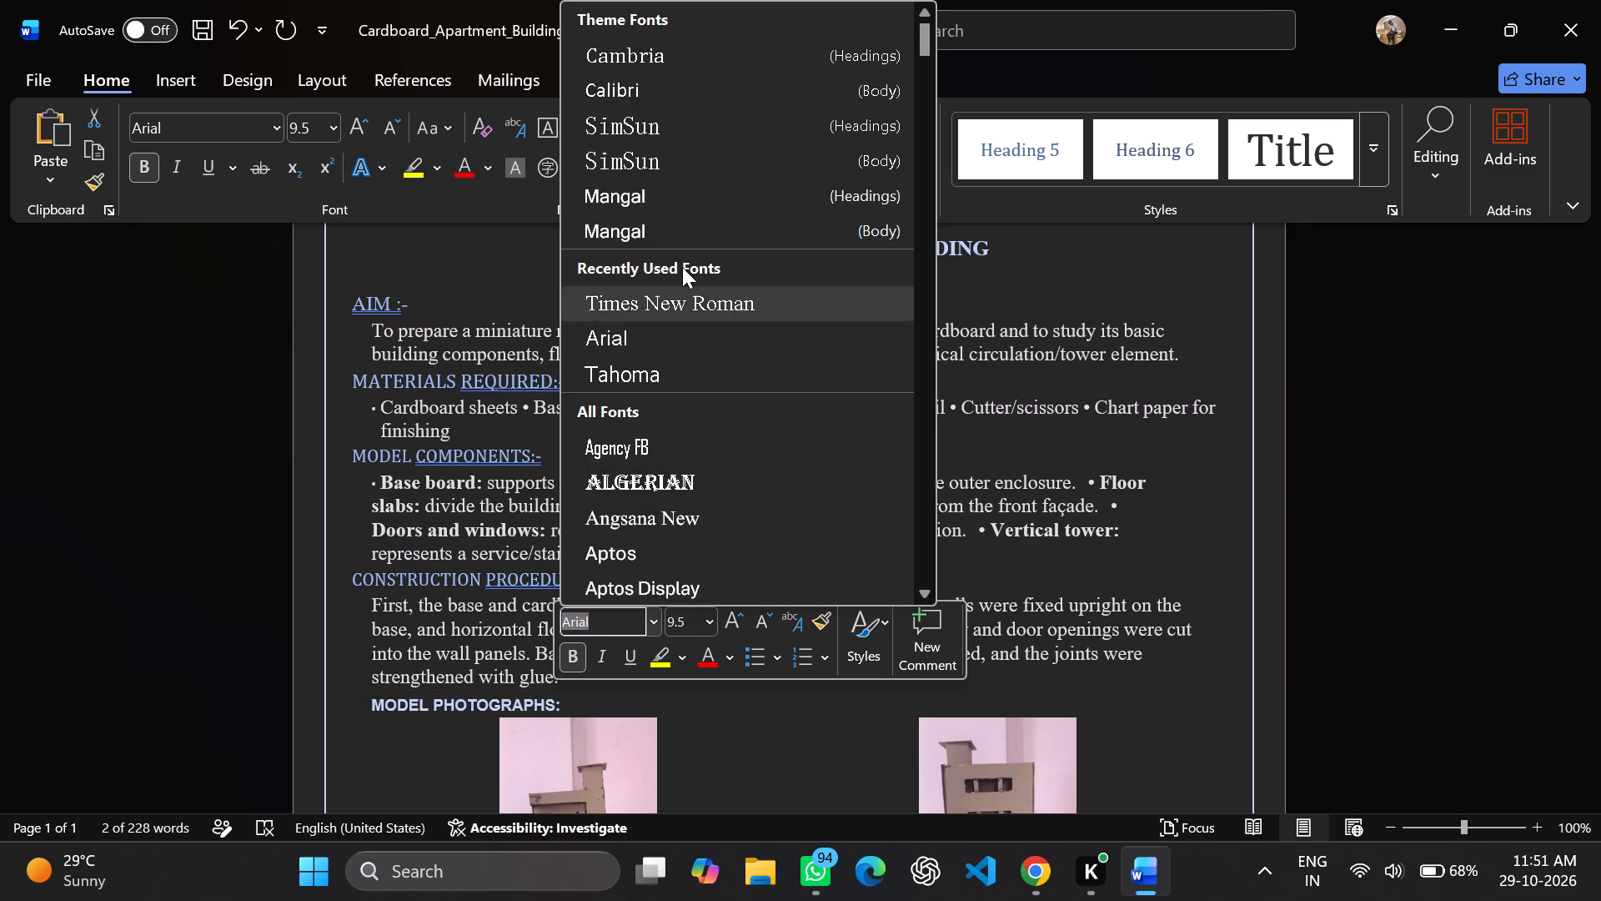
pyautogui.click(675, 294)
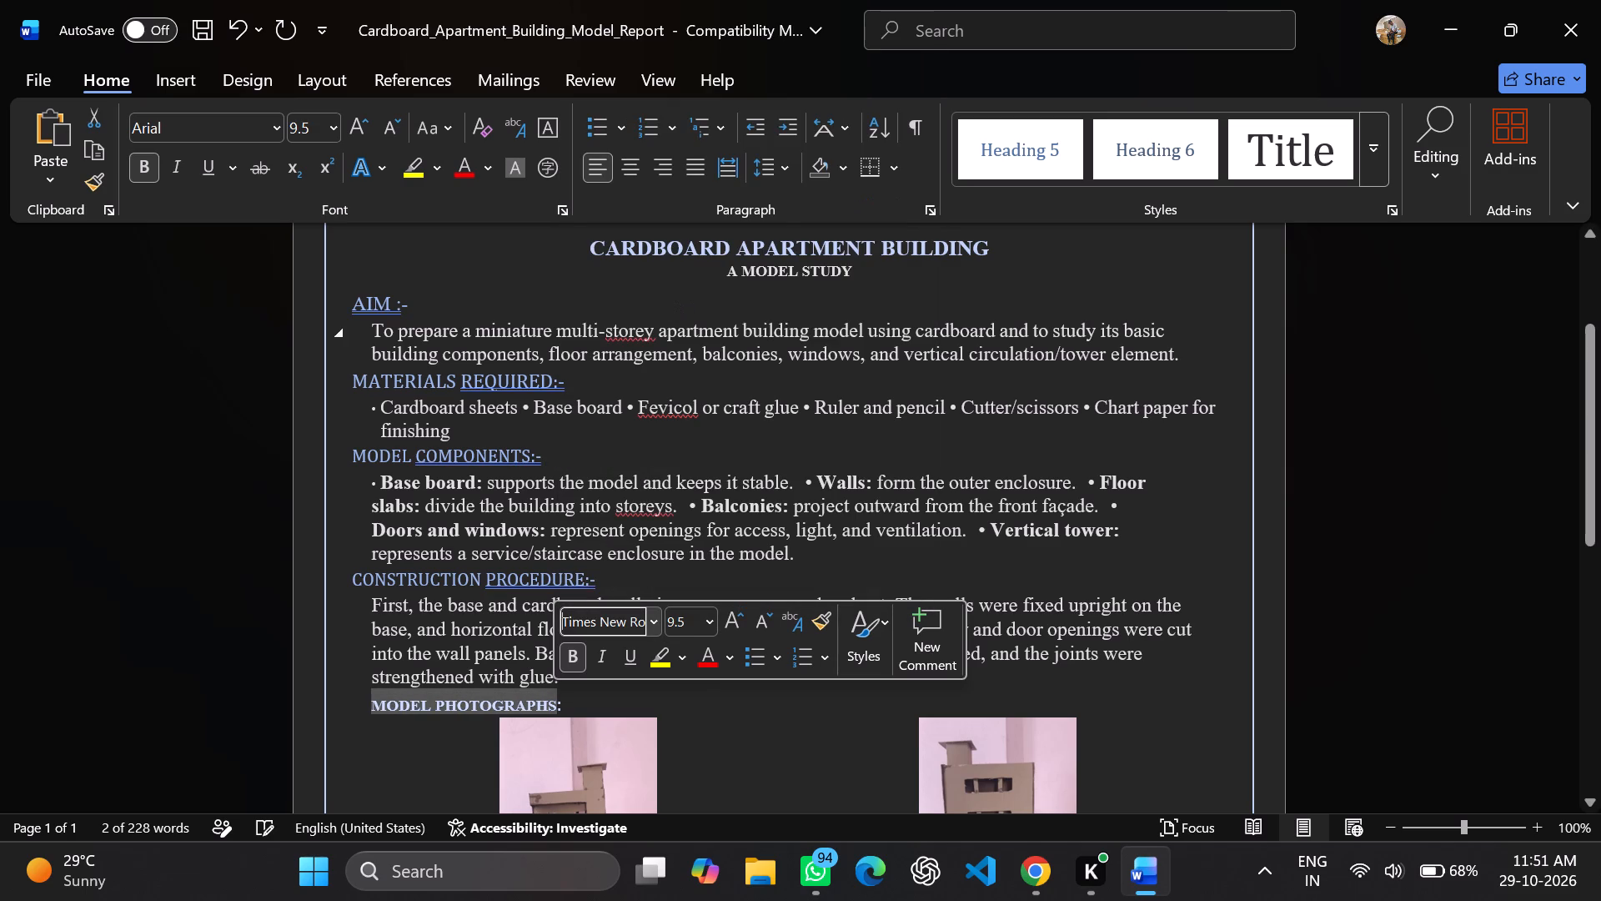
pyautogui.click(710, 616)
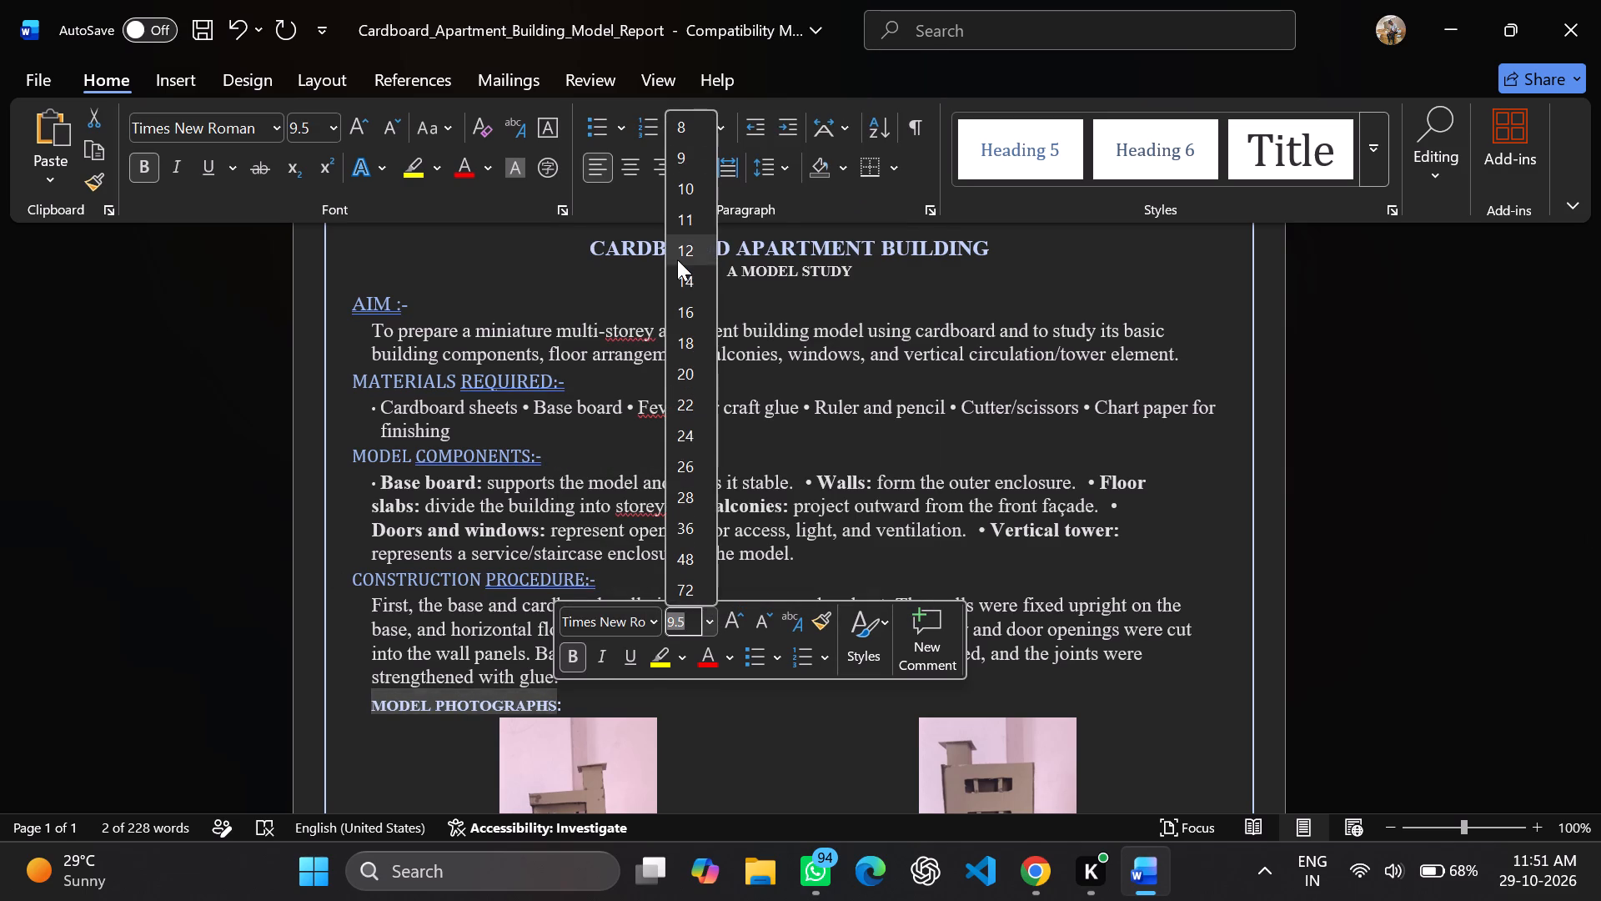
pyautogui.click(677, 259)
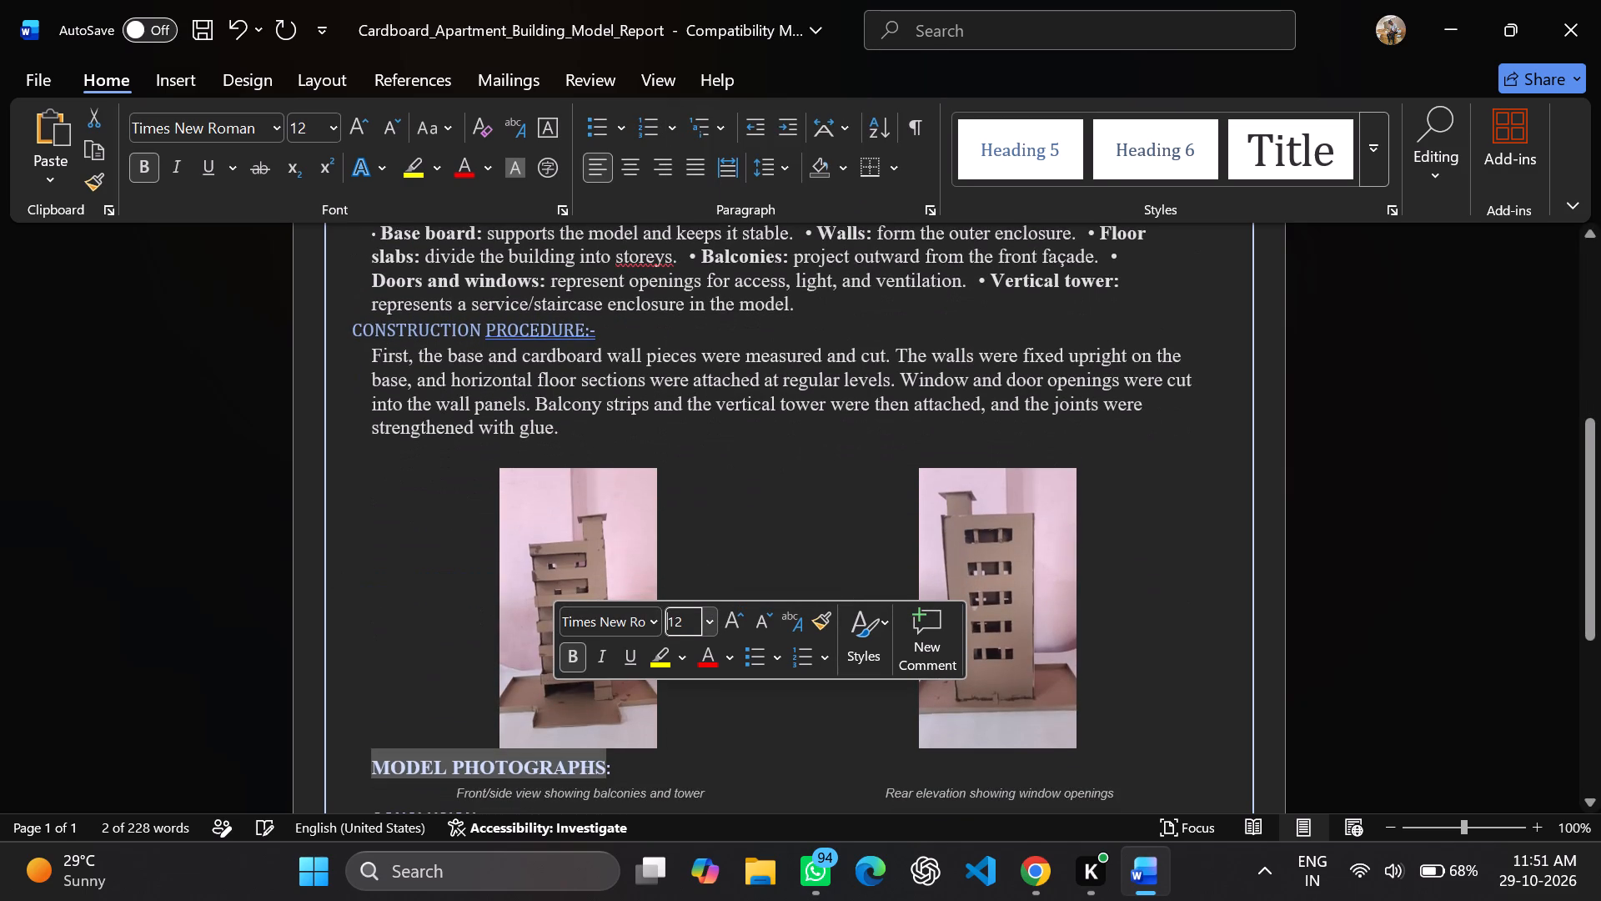
# Apply the Heading 5 style to the MODEL PHOTOGRAPHS heading and add a hyphen after its colon.
pyautogui.click(996, 151)
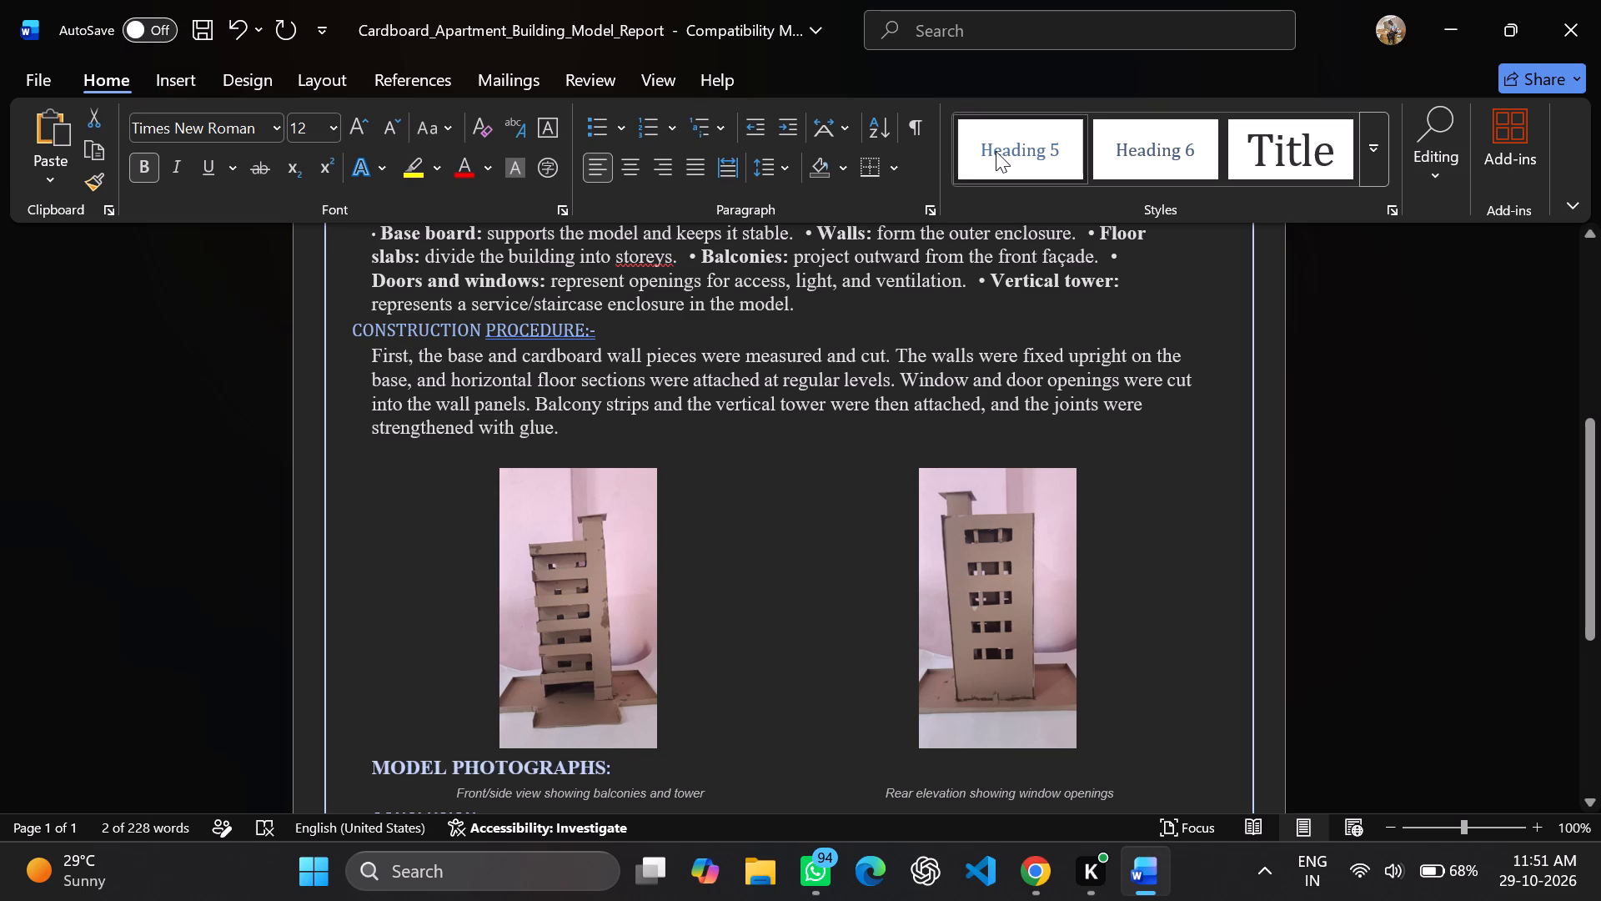
pyautogui.click(595, 455)
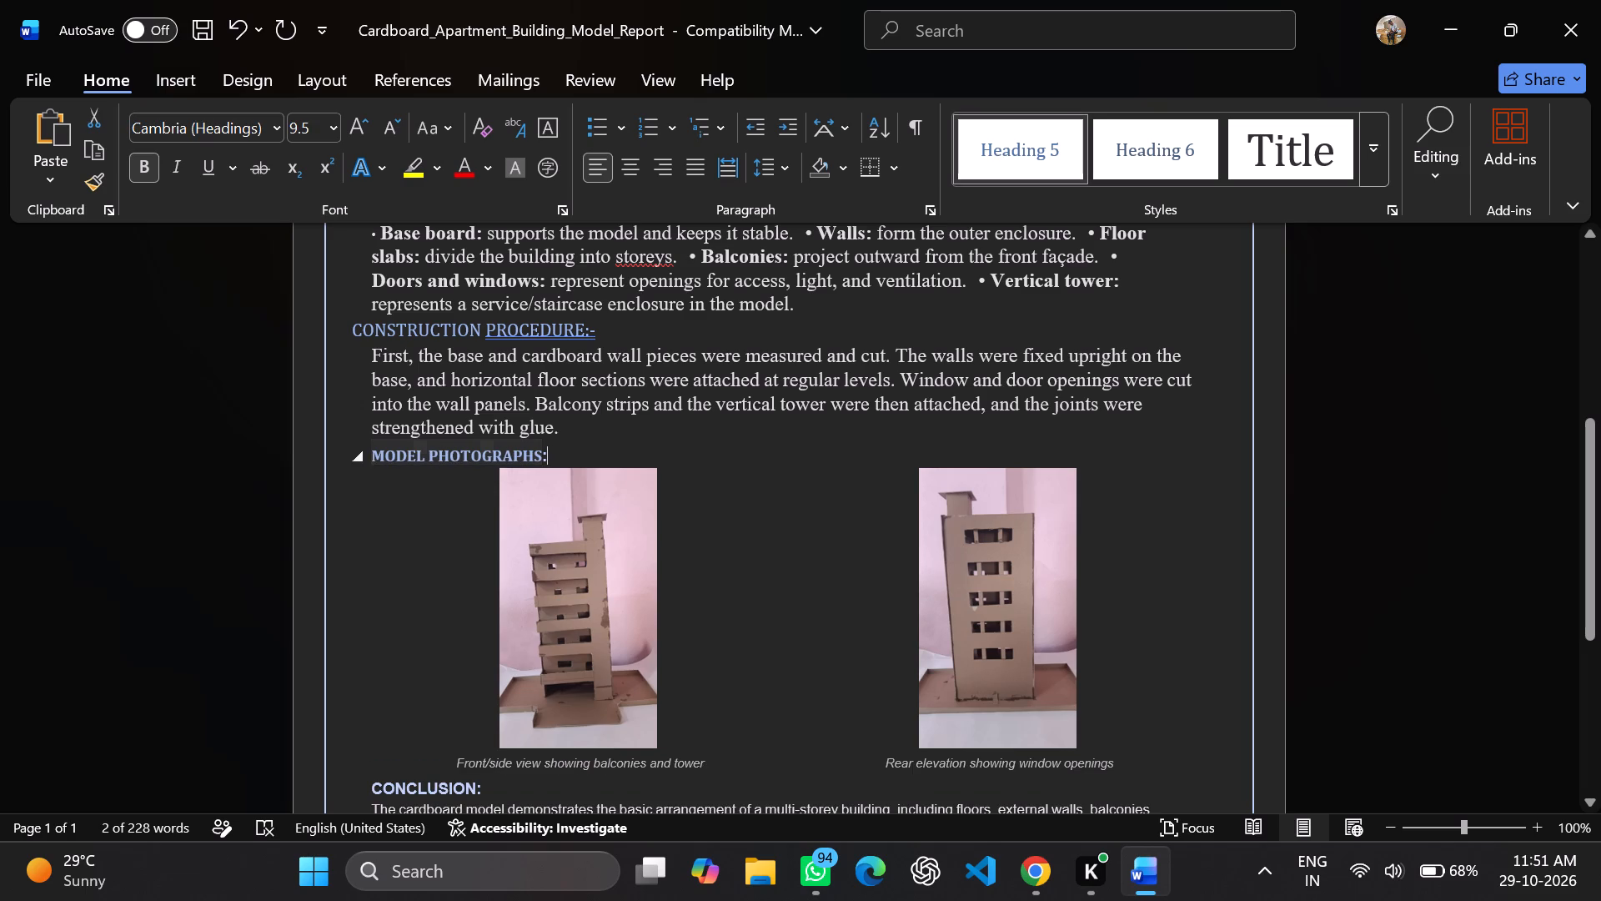
pyautogui.press('-')
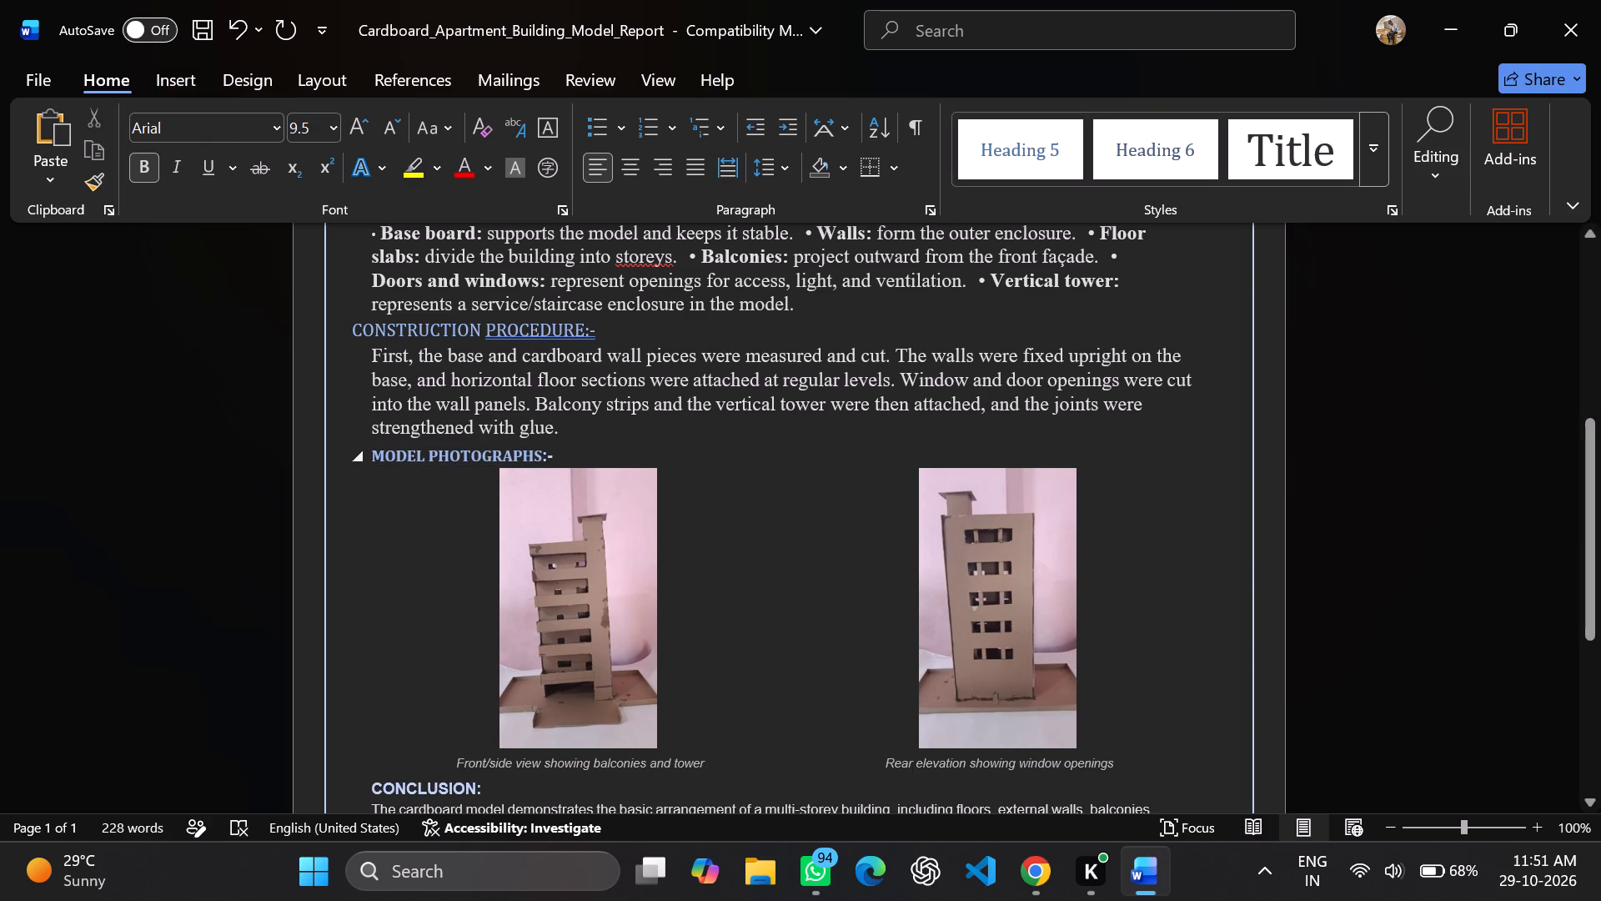
# Set the colon and hyphen at the end of the MODEL PHOTOGRAPHS heading to Times New Roman.
pyautogui.moveTo(554, 452); pyautogui.dragTo(543, 451)
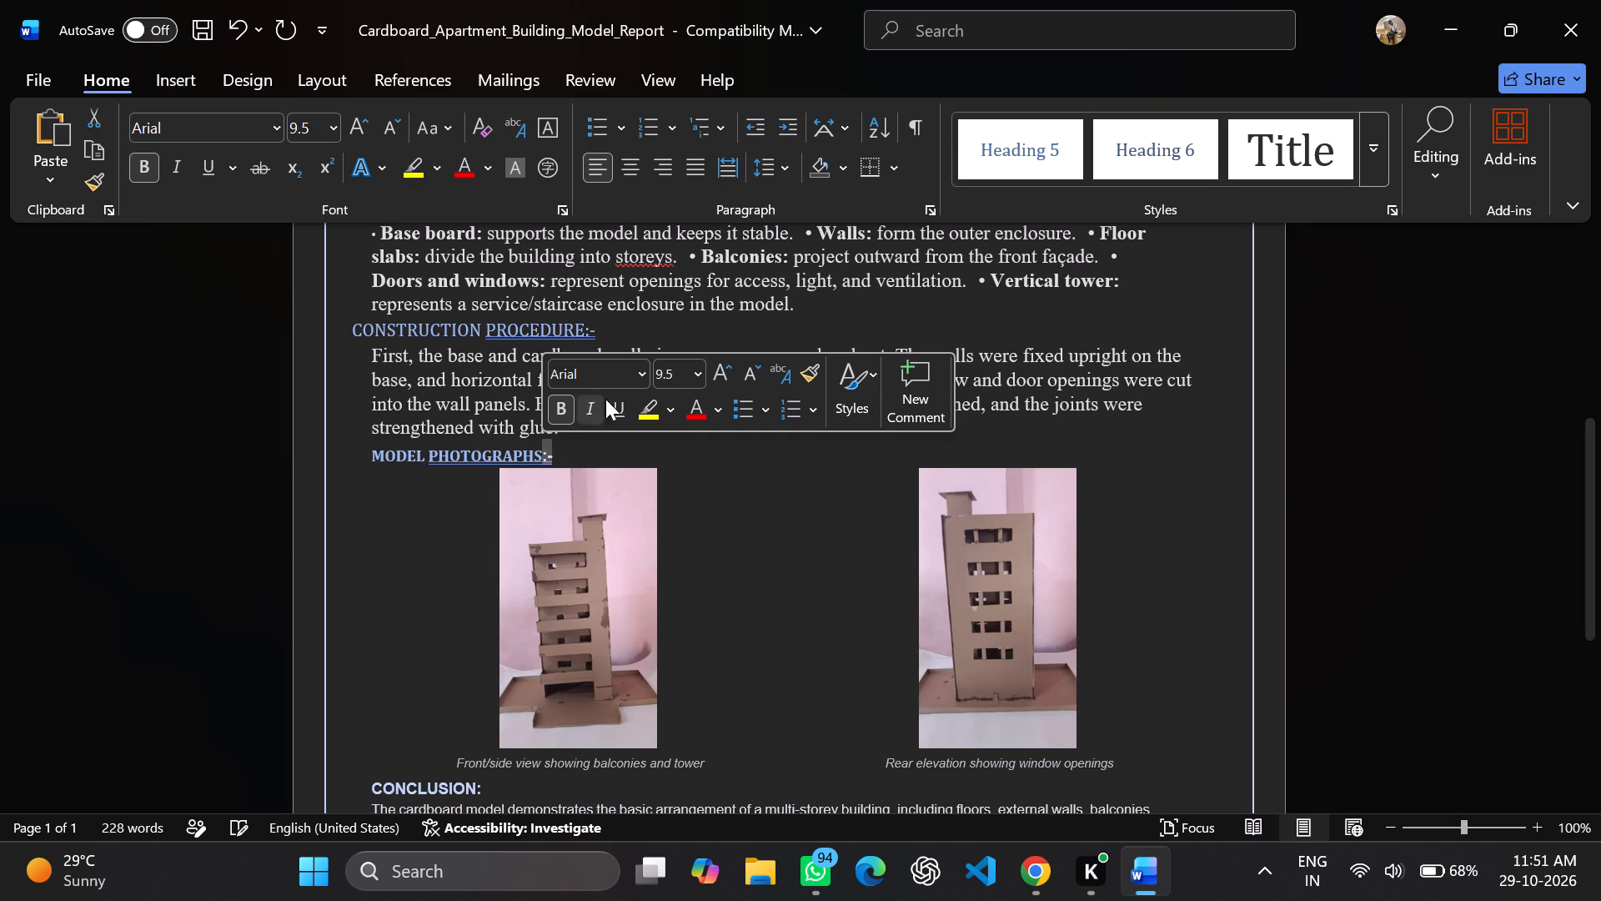
pyautogui.click(638, 375)
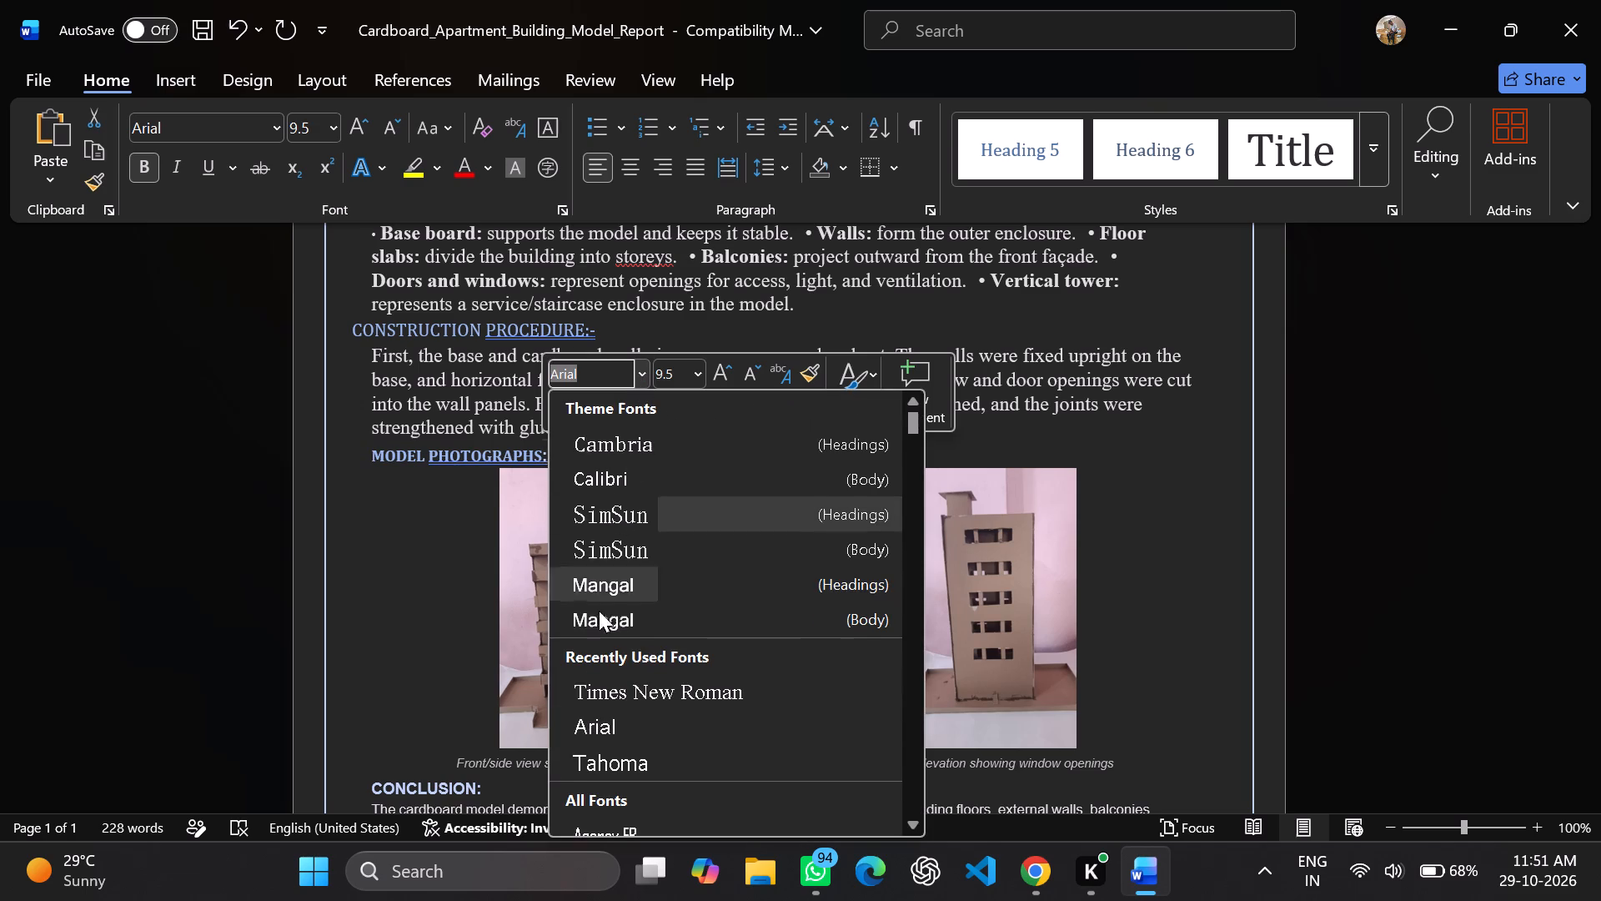
pyautogui.click(587, 699)
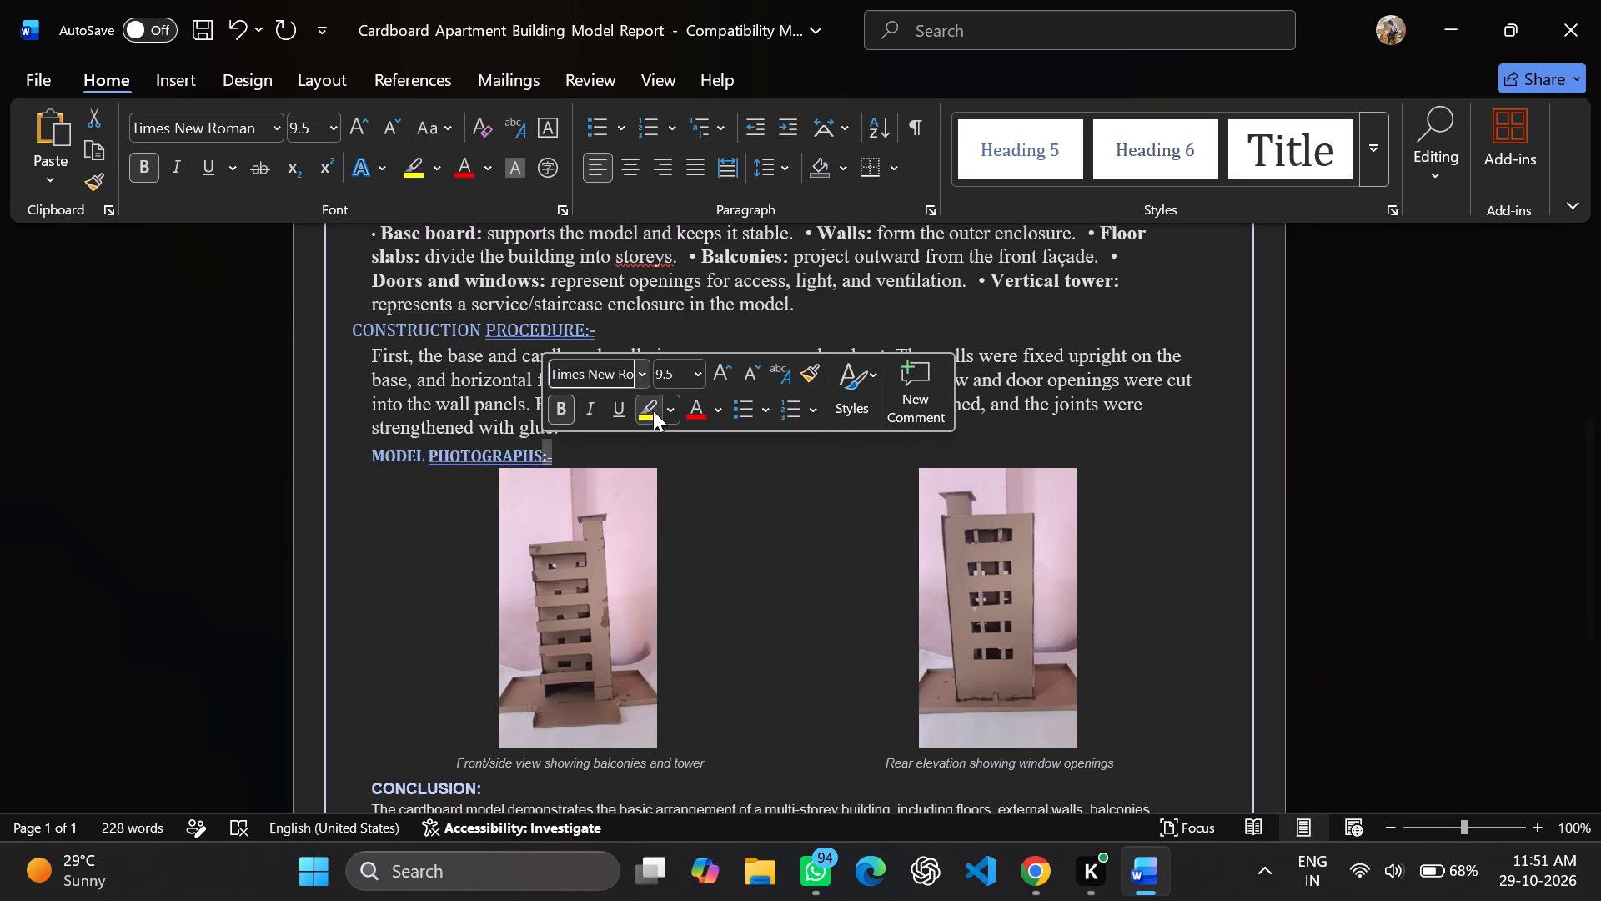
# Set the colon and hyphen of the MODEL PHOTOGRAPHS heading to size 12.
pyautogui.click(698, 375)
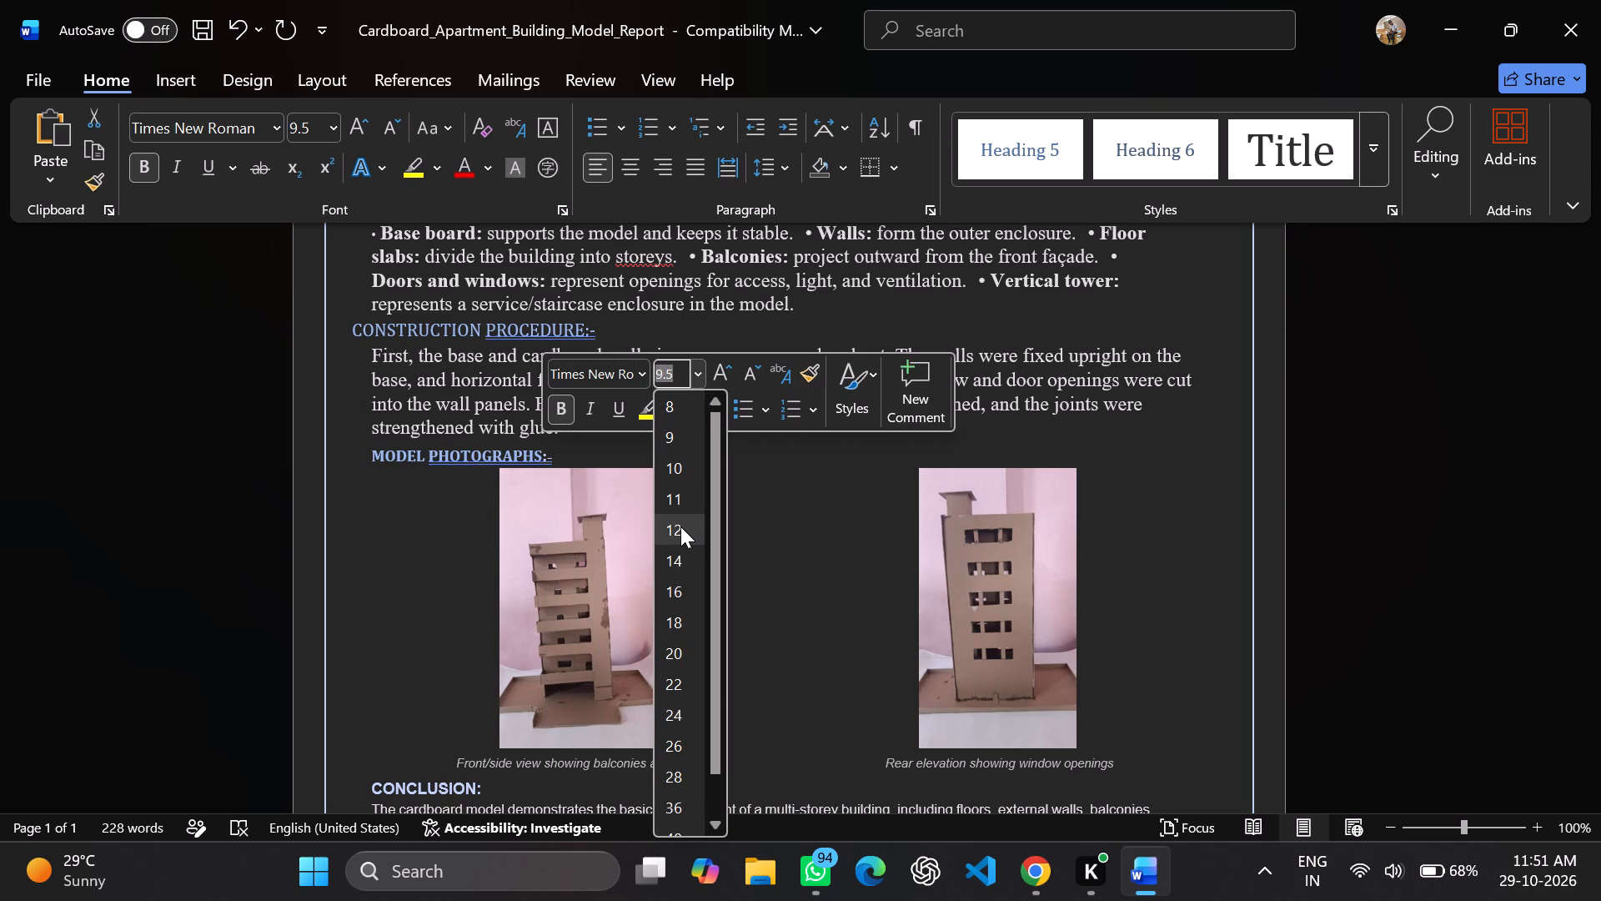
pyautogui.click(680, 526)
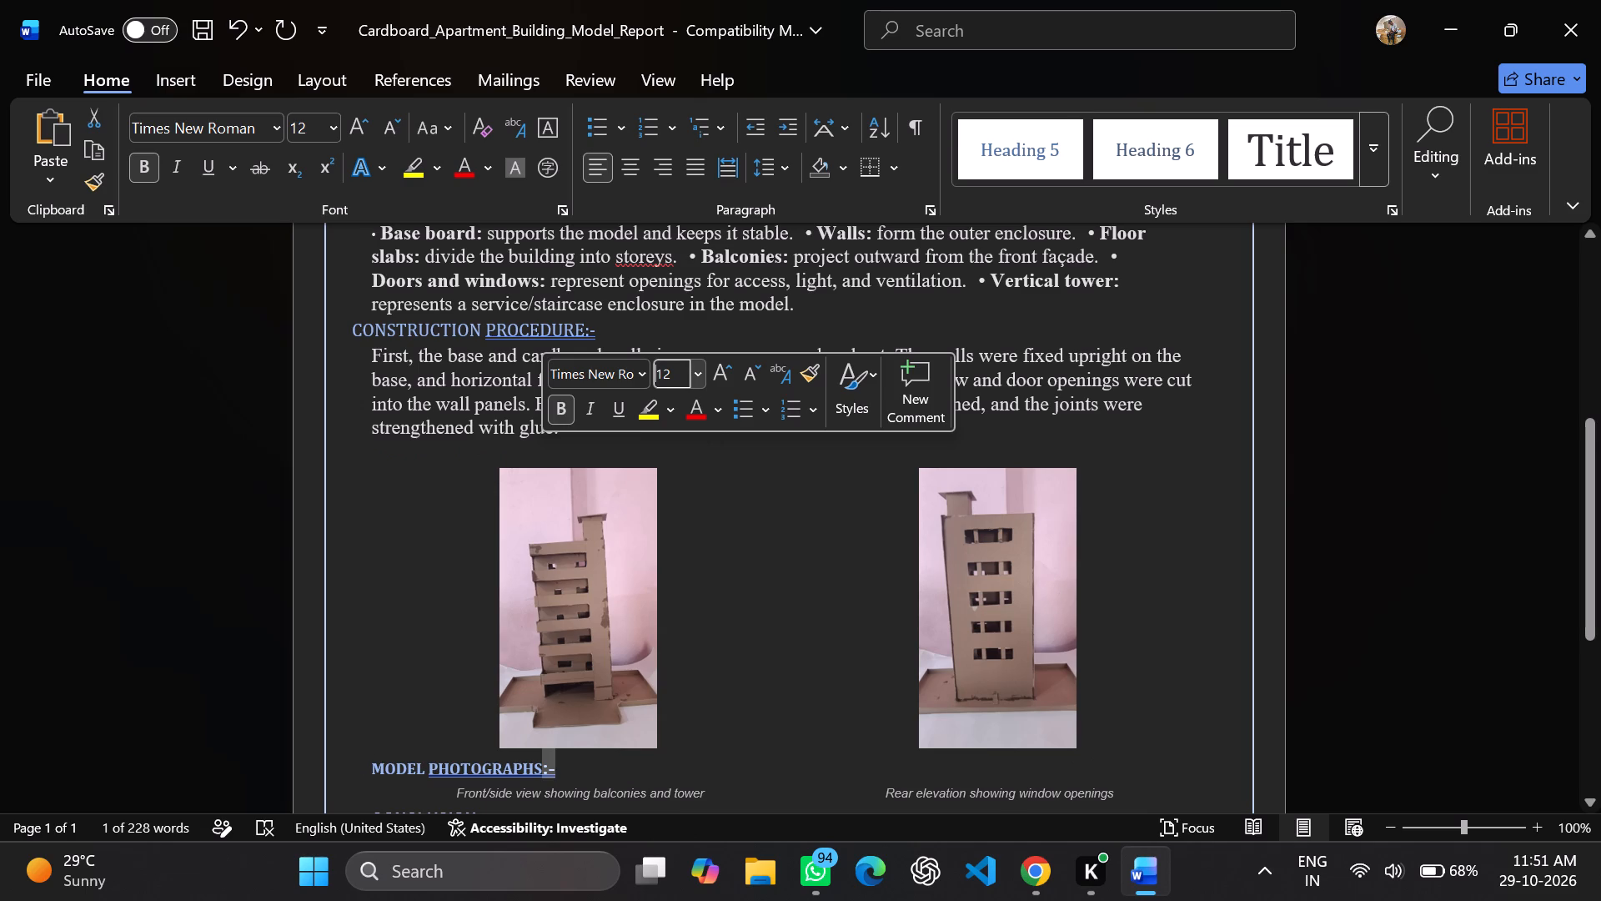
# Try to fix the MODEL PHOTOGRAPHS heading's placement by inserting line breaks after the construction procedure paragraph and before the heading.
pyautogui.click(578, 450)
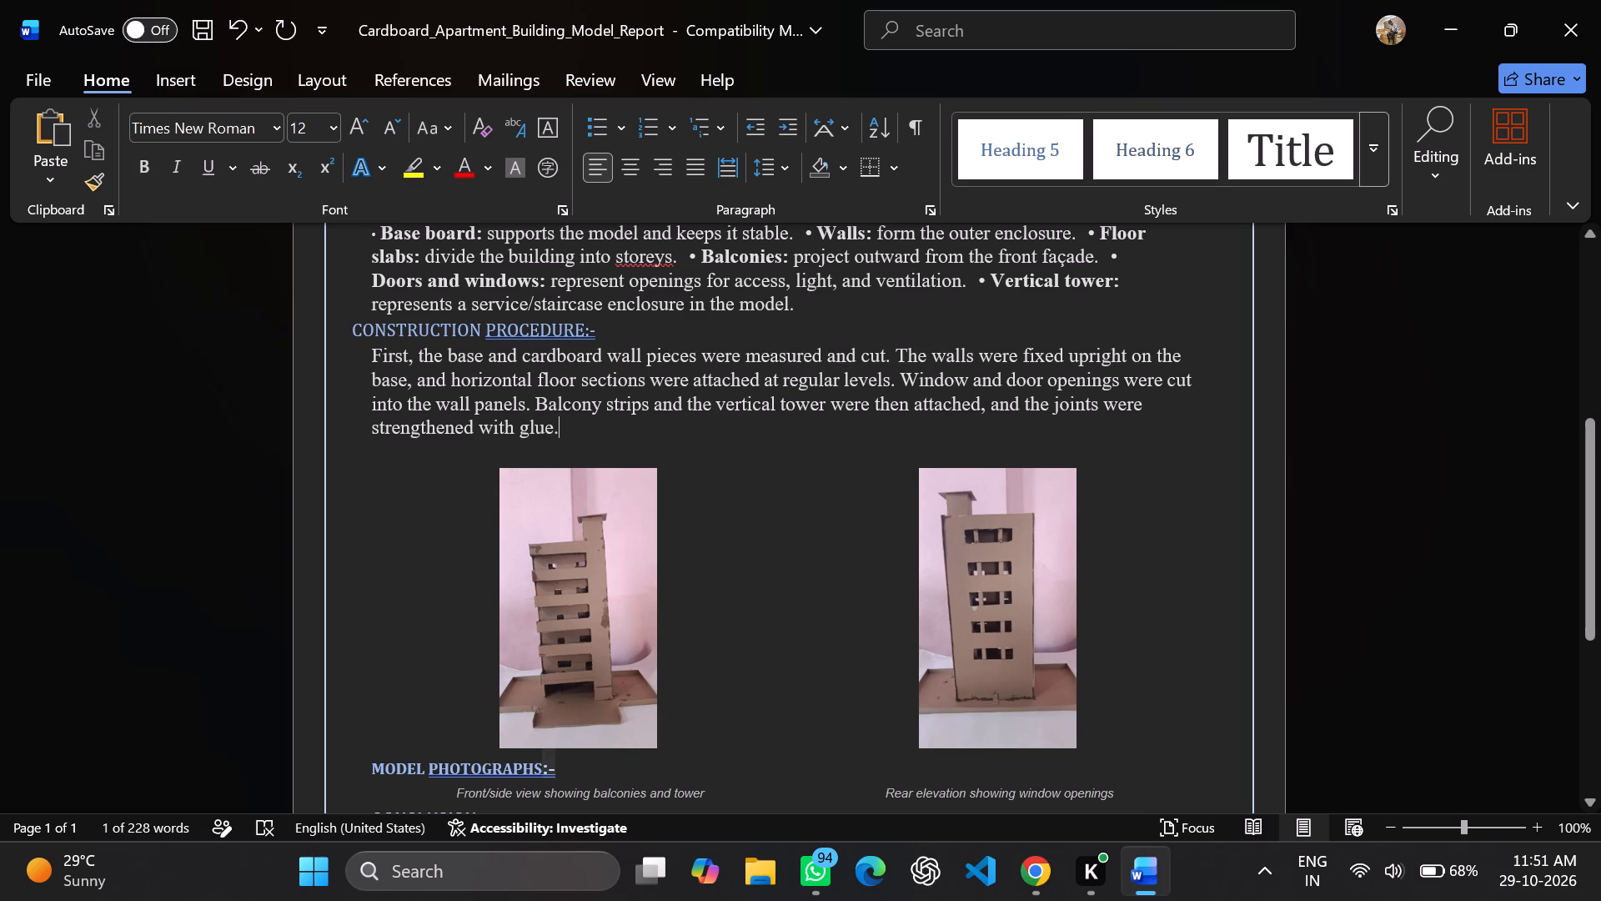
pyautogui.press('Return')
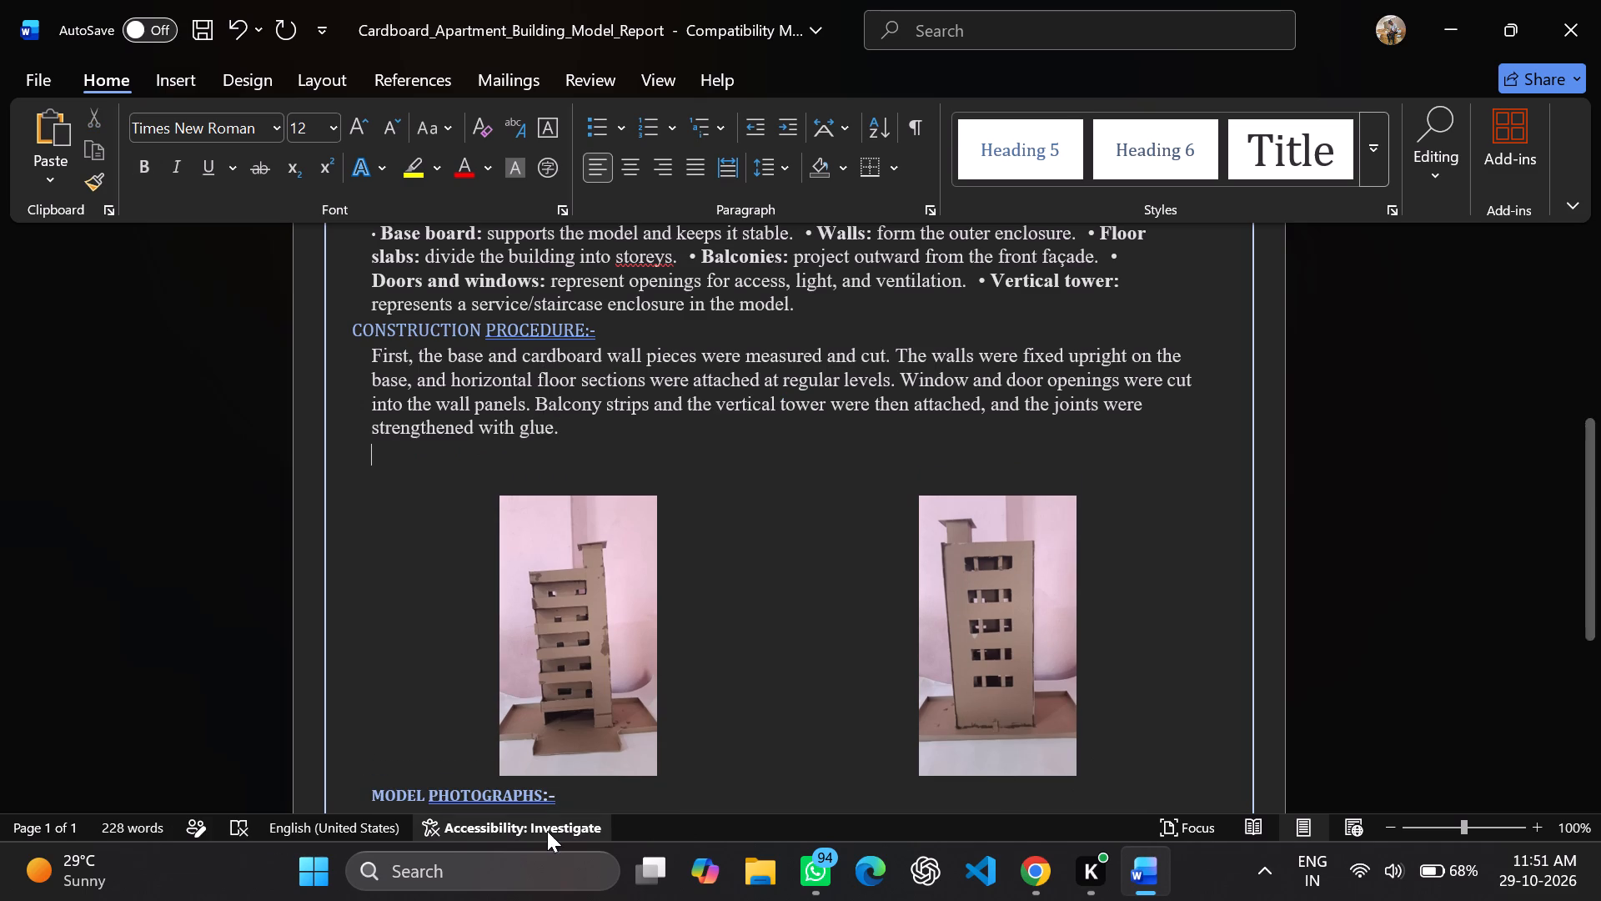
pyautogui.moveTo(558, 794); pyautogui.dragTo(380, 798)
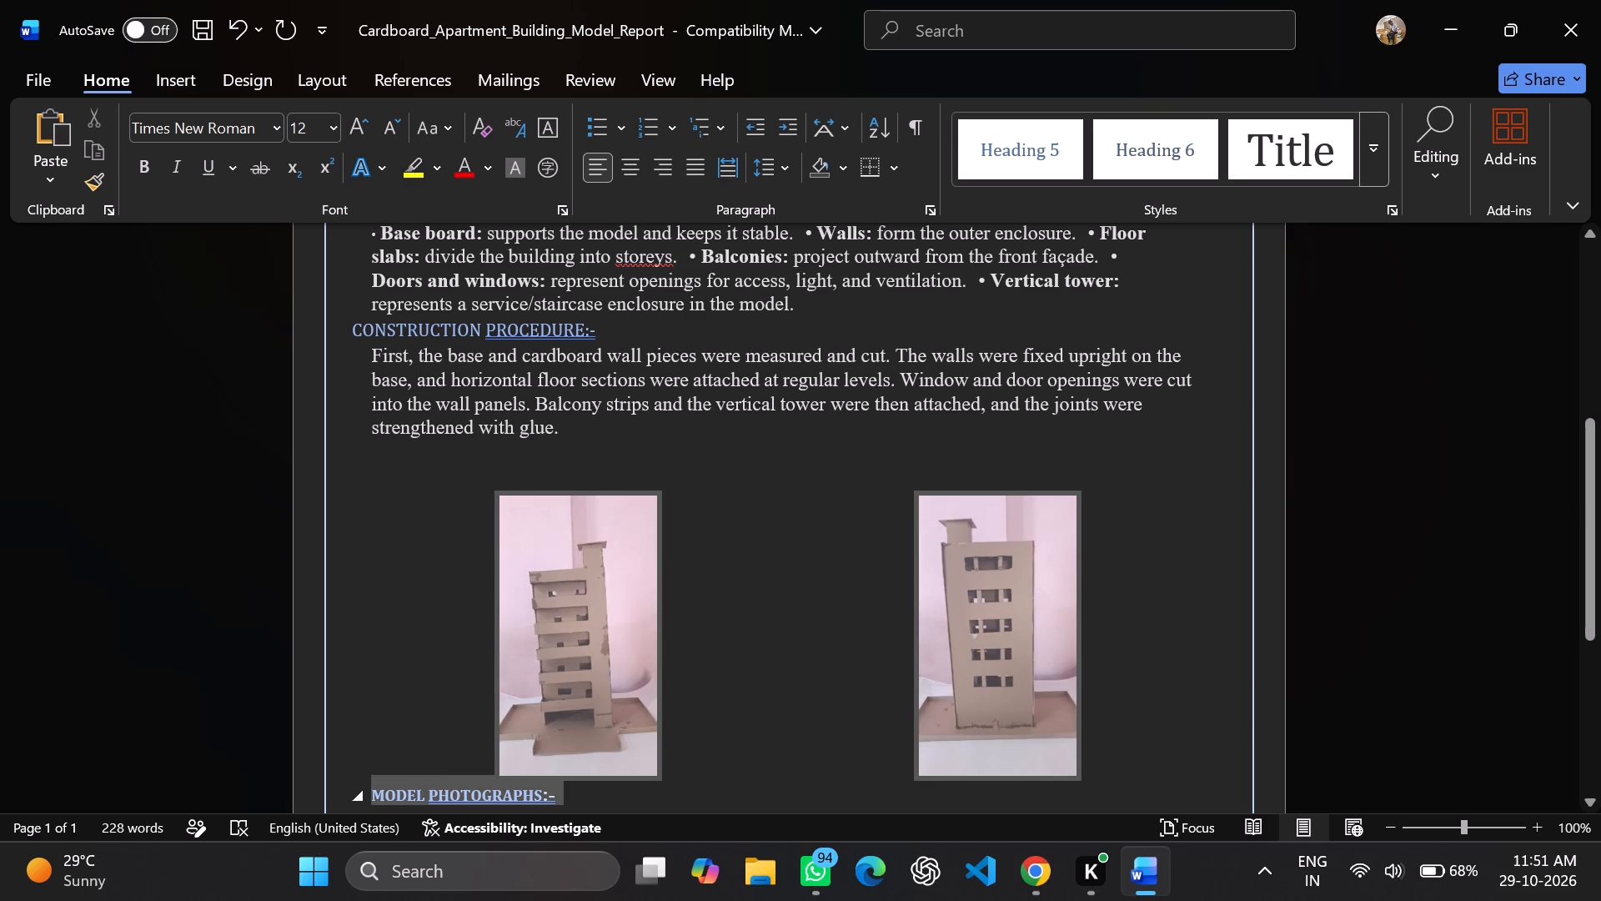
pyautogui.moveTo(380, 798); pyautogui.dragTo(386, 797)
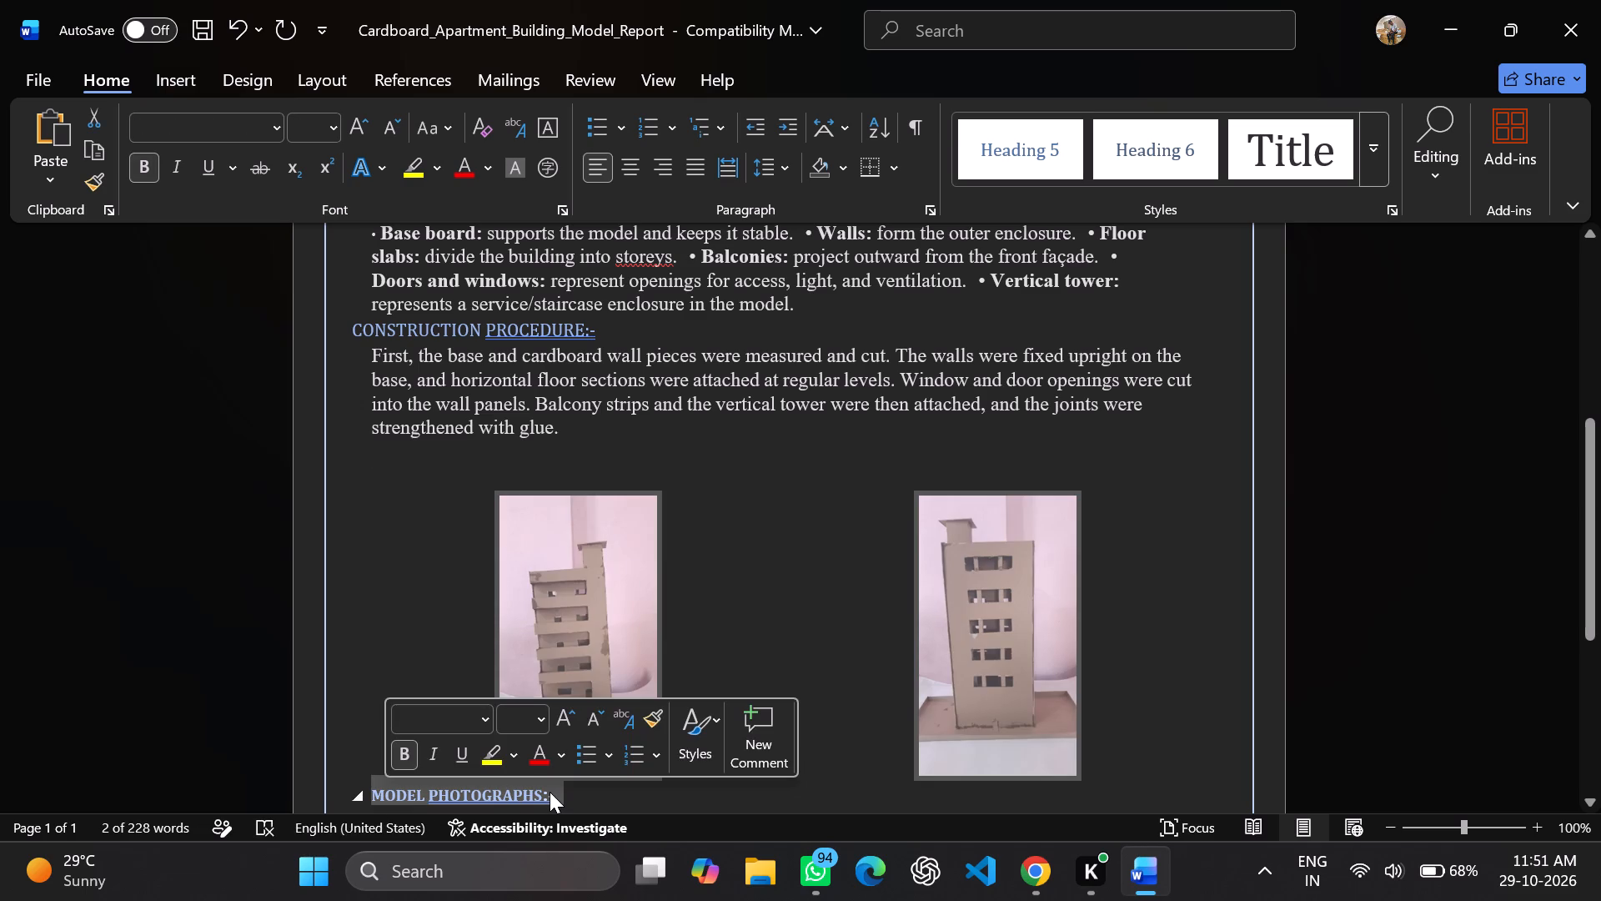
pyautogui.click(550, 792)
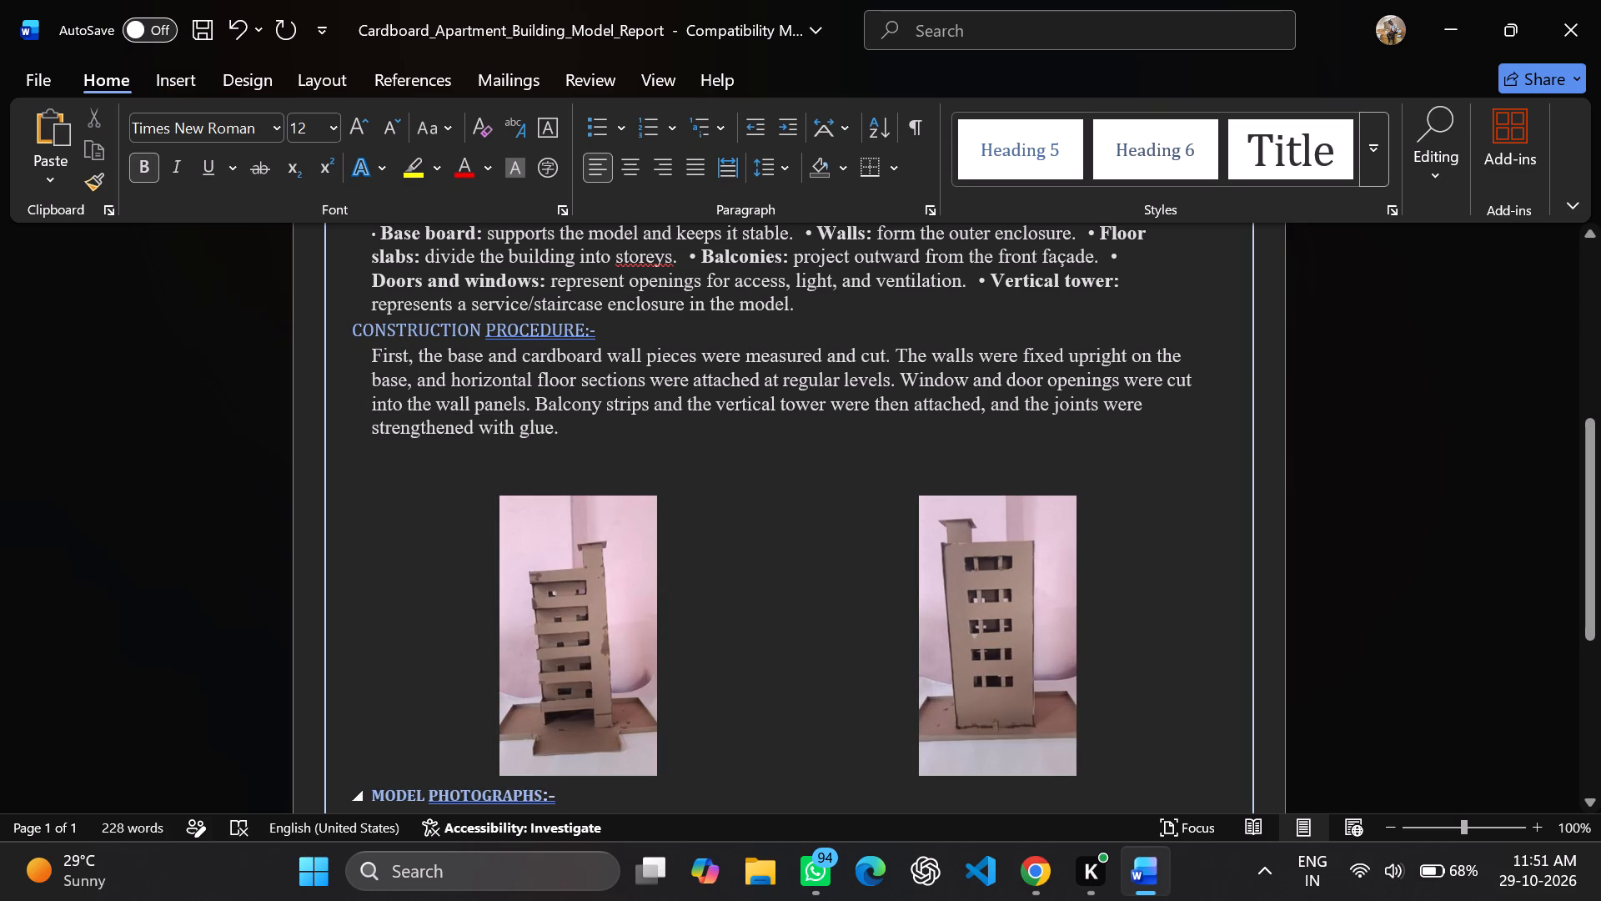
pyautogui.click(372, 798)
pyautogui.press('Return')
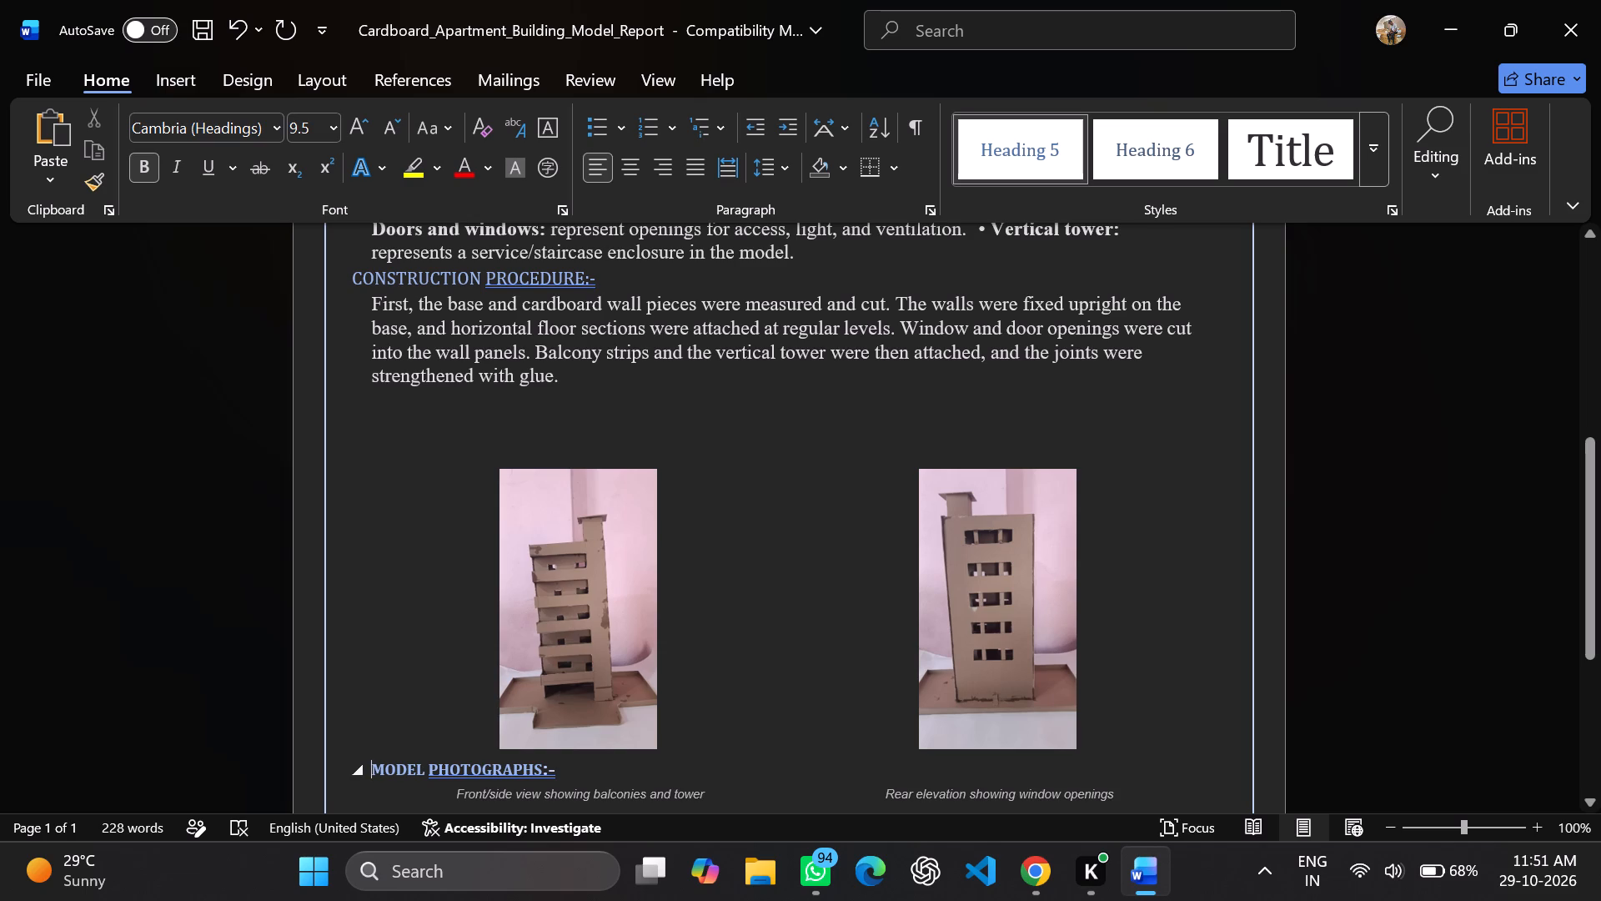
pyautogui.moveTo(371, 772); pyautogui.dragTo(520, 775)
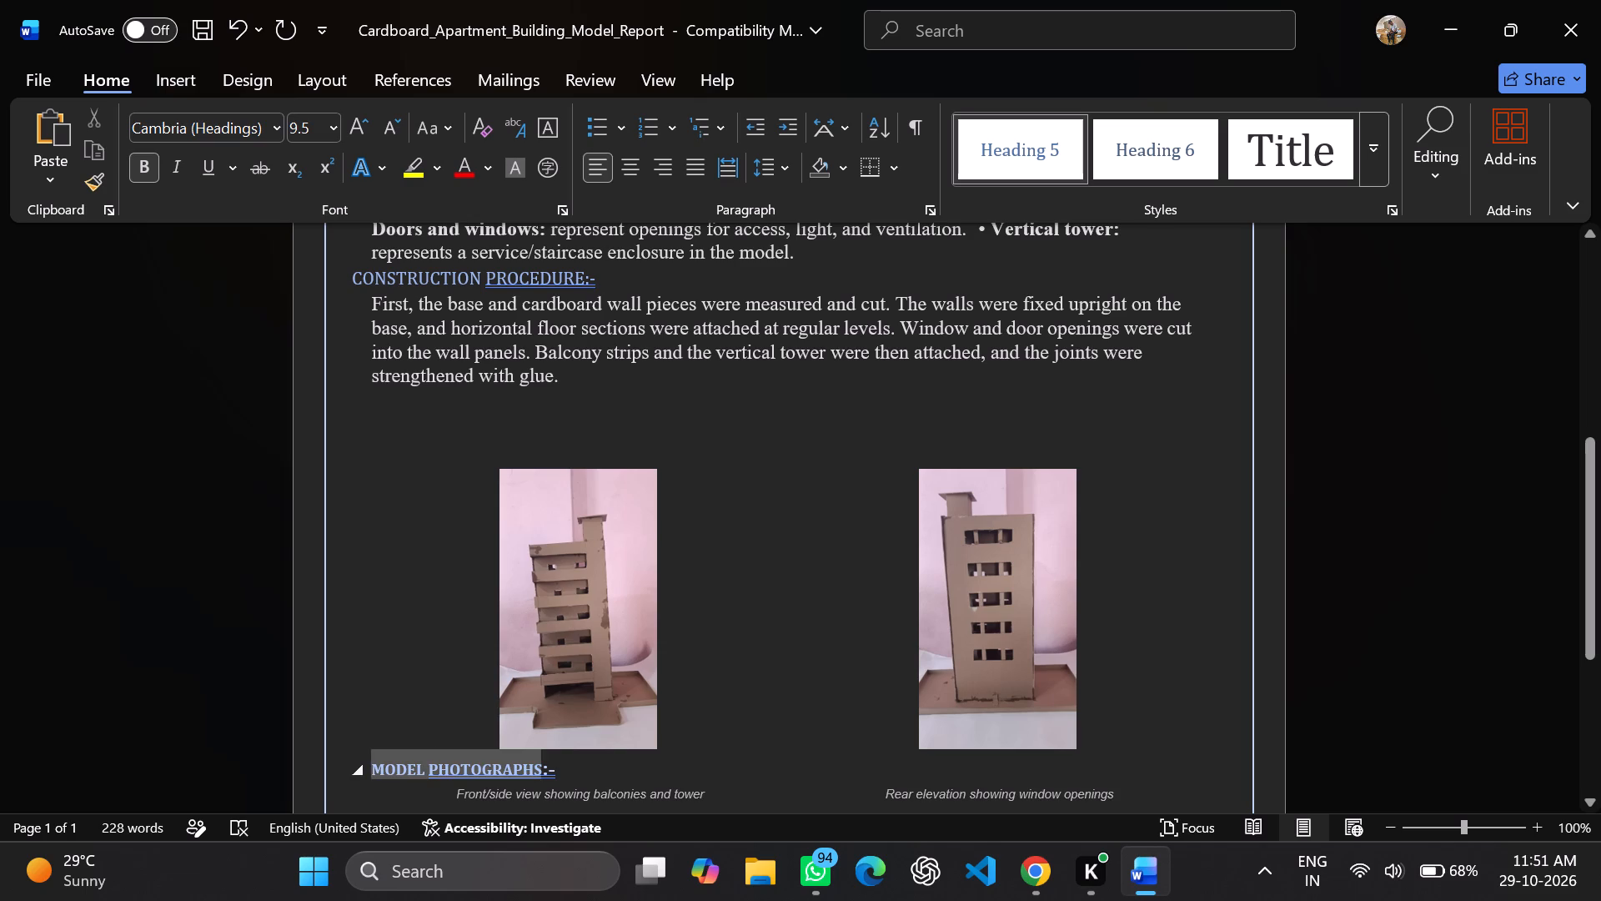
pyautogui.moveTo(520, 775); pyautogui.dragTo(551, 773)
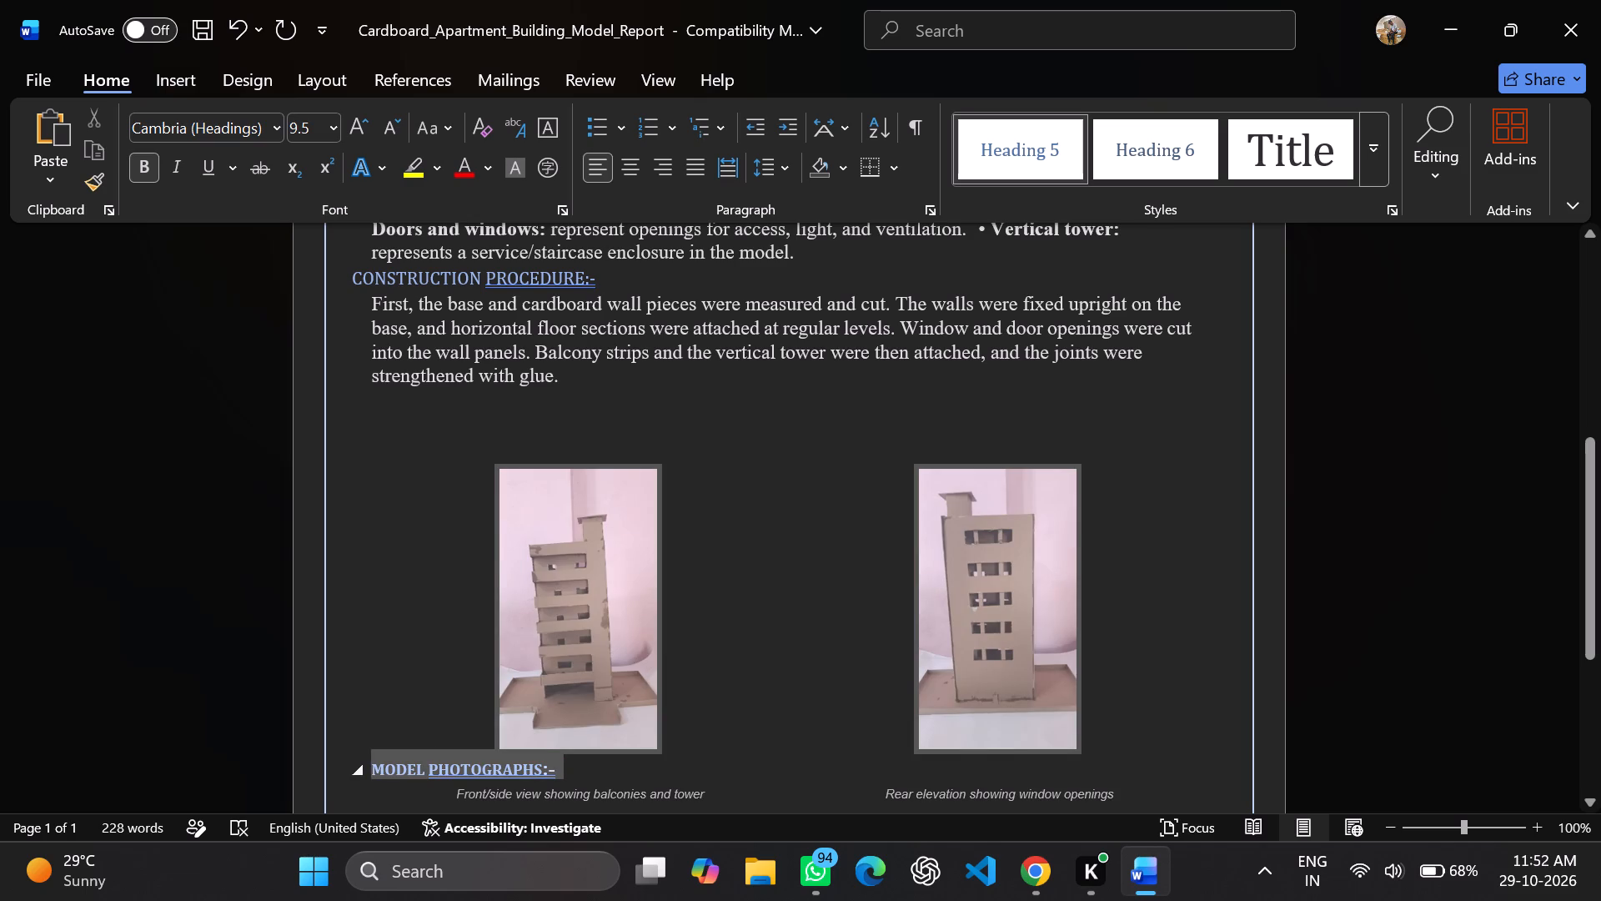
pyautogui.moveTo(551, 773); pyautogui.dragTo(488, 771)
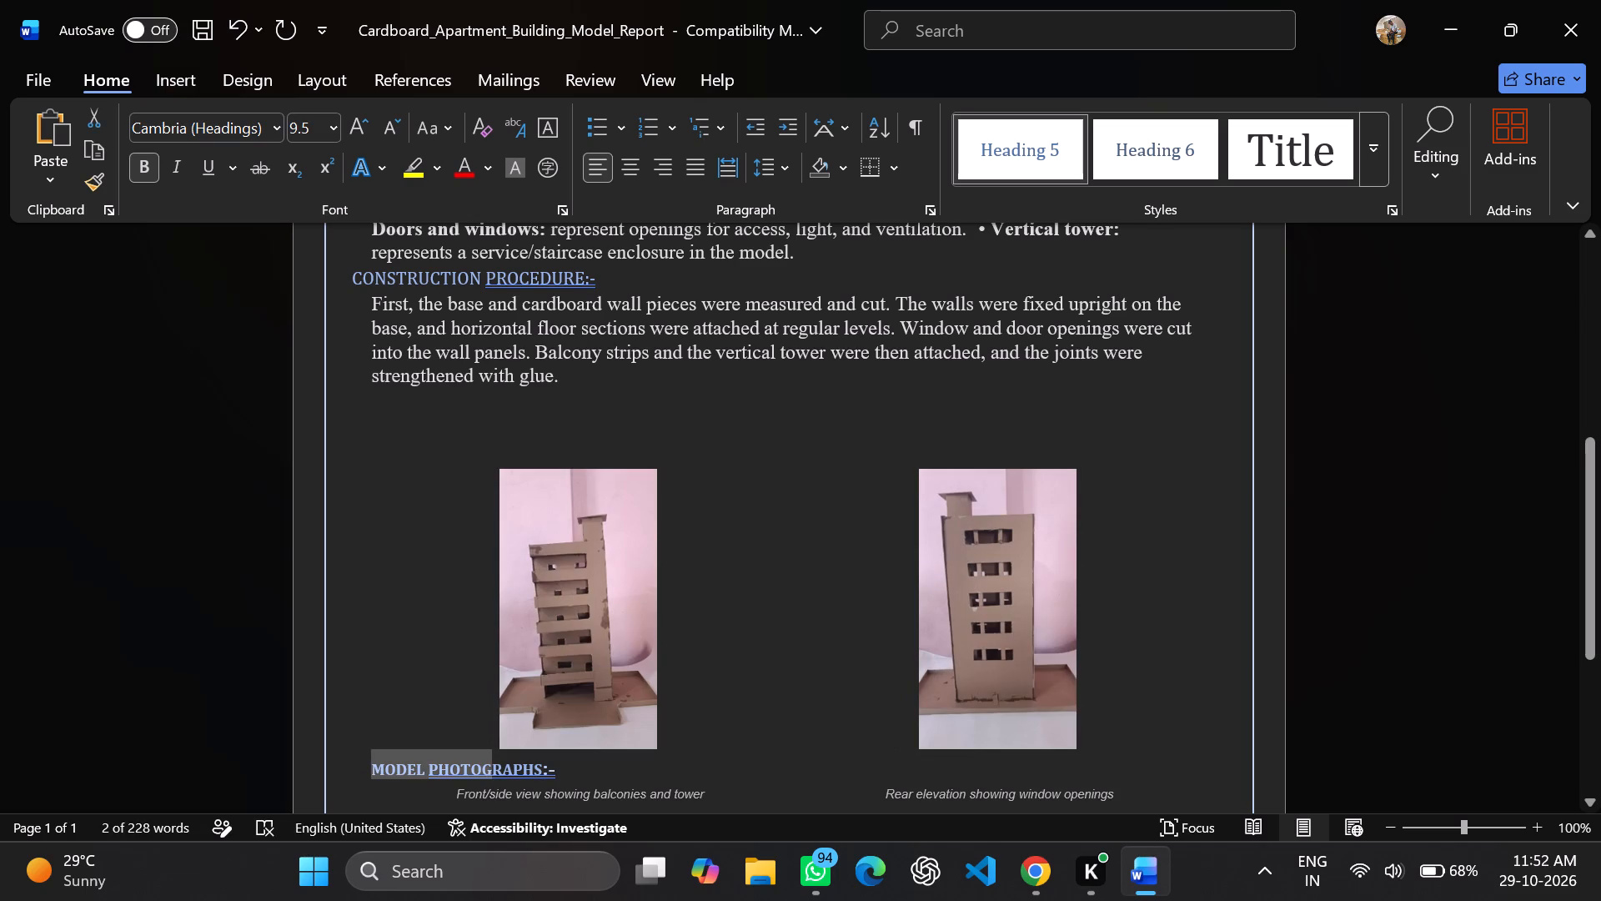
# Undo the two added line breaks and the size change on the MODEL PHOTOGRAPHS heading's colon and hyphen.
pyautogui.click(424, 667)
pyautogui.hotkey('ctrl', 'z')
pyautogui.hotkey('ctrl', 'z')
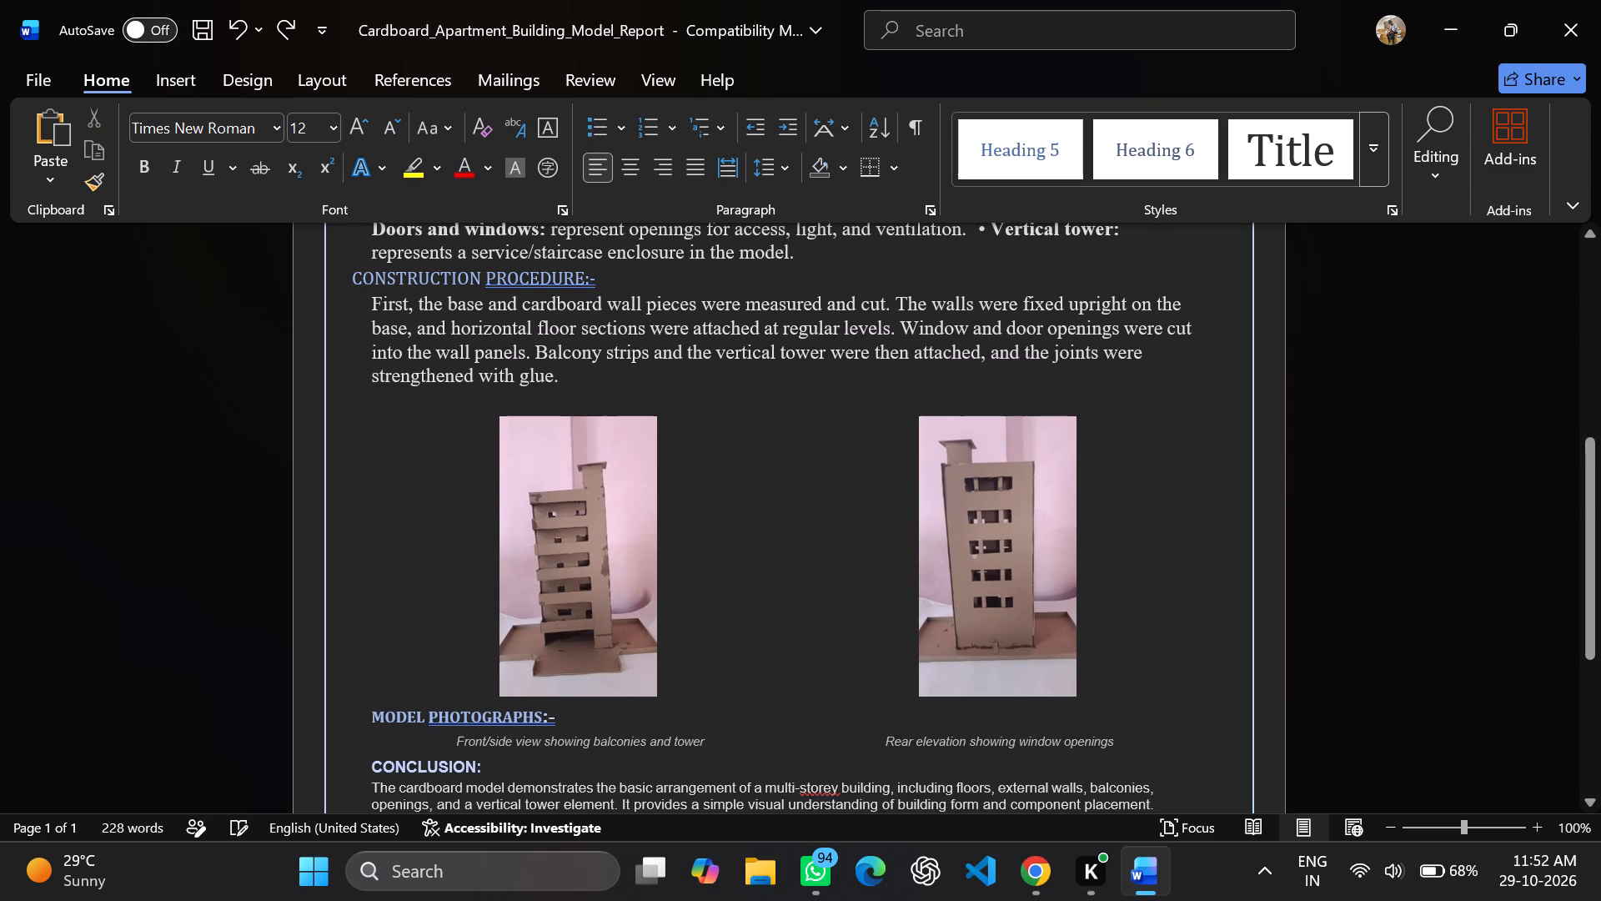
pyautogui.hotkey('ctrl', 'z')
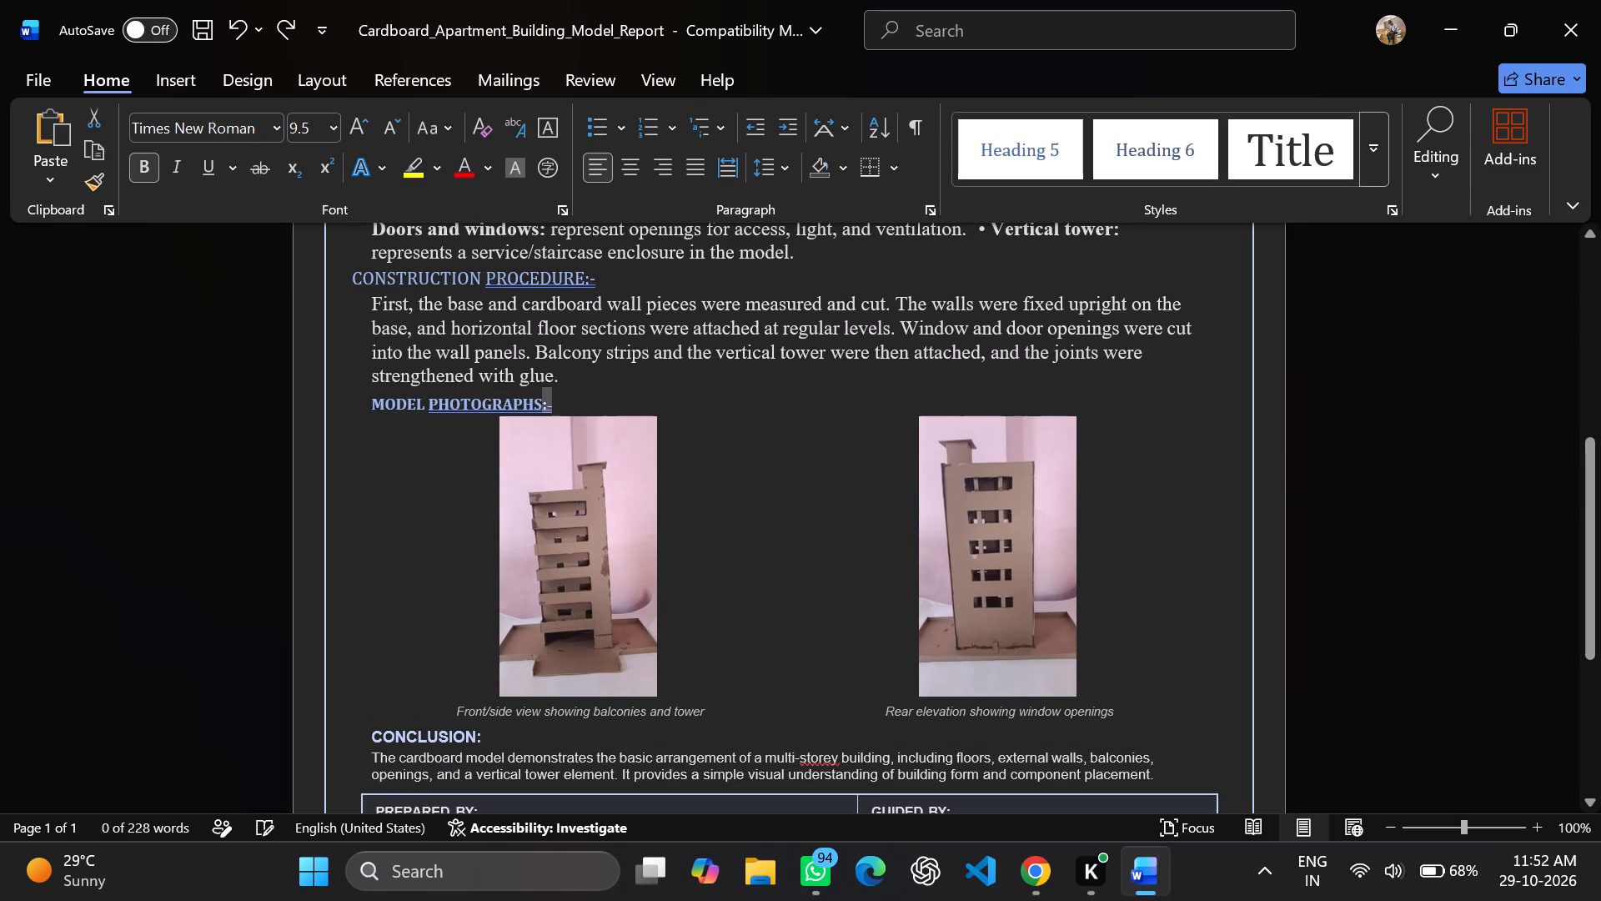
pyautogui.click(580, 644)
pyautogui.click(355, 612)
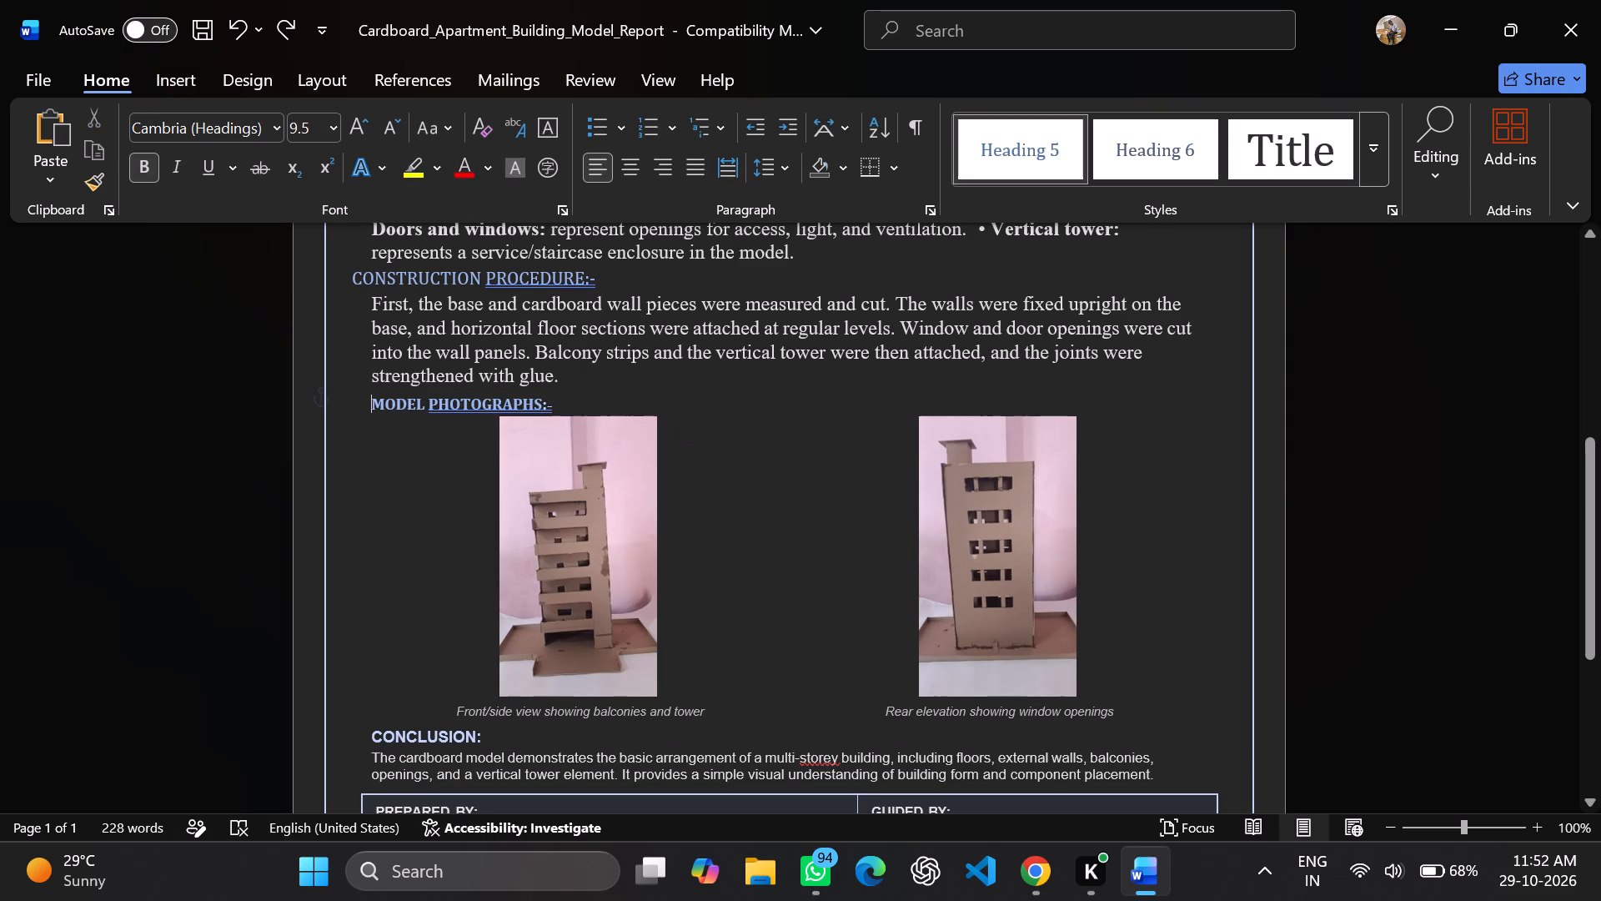
# Enlarge the front/side view photograph by stretching it down to just above its caption and widening it on both sides.
pyautogui.scroll(-3, 584, 626)
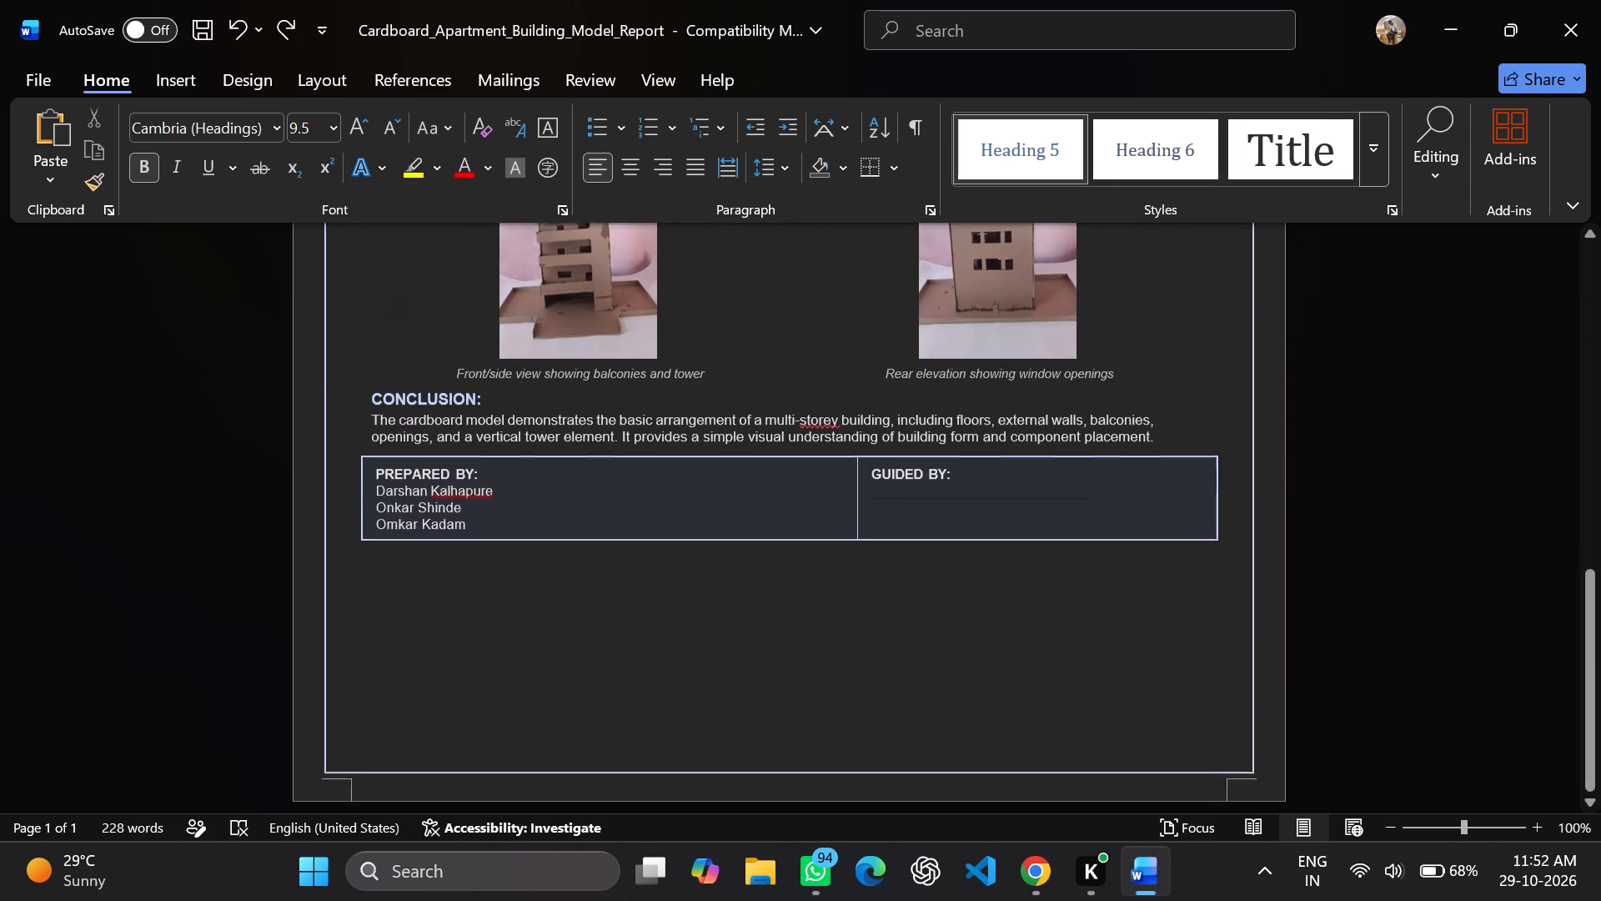
pyautogui.scroll(-1, 584, 626)
pyautogui.scroll(1, 584, 626)
pyautogui.click(575, 504)
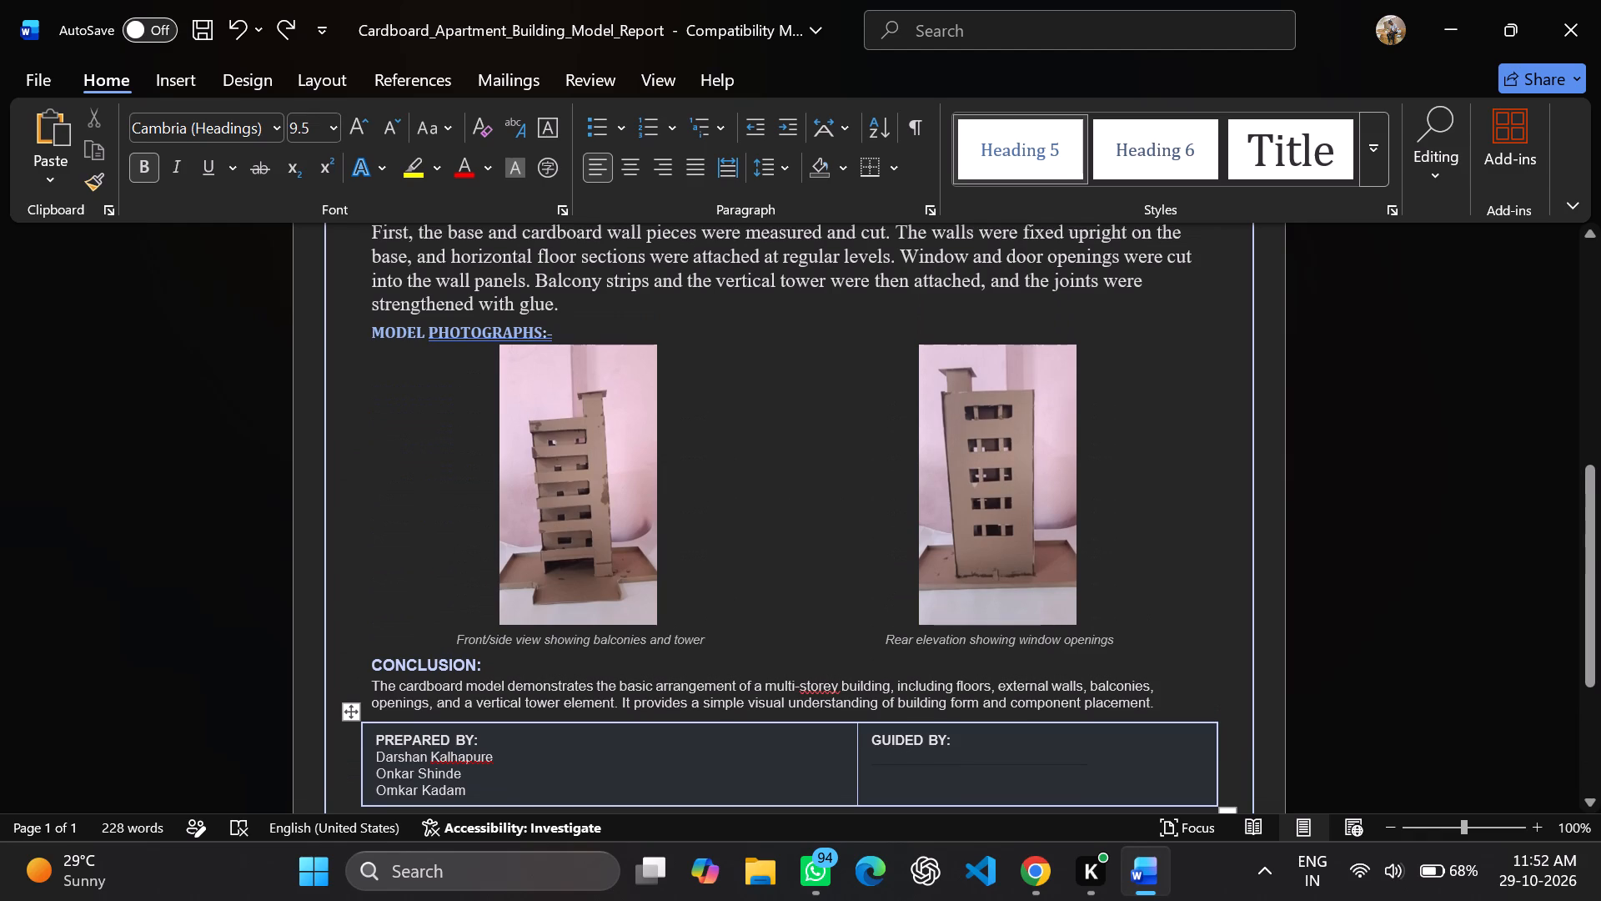
pyautogui.moveTo(580, 629); pyautogui.dragTo(581, 669)
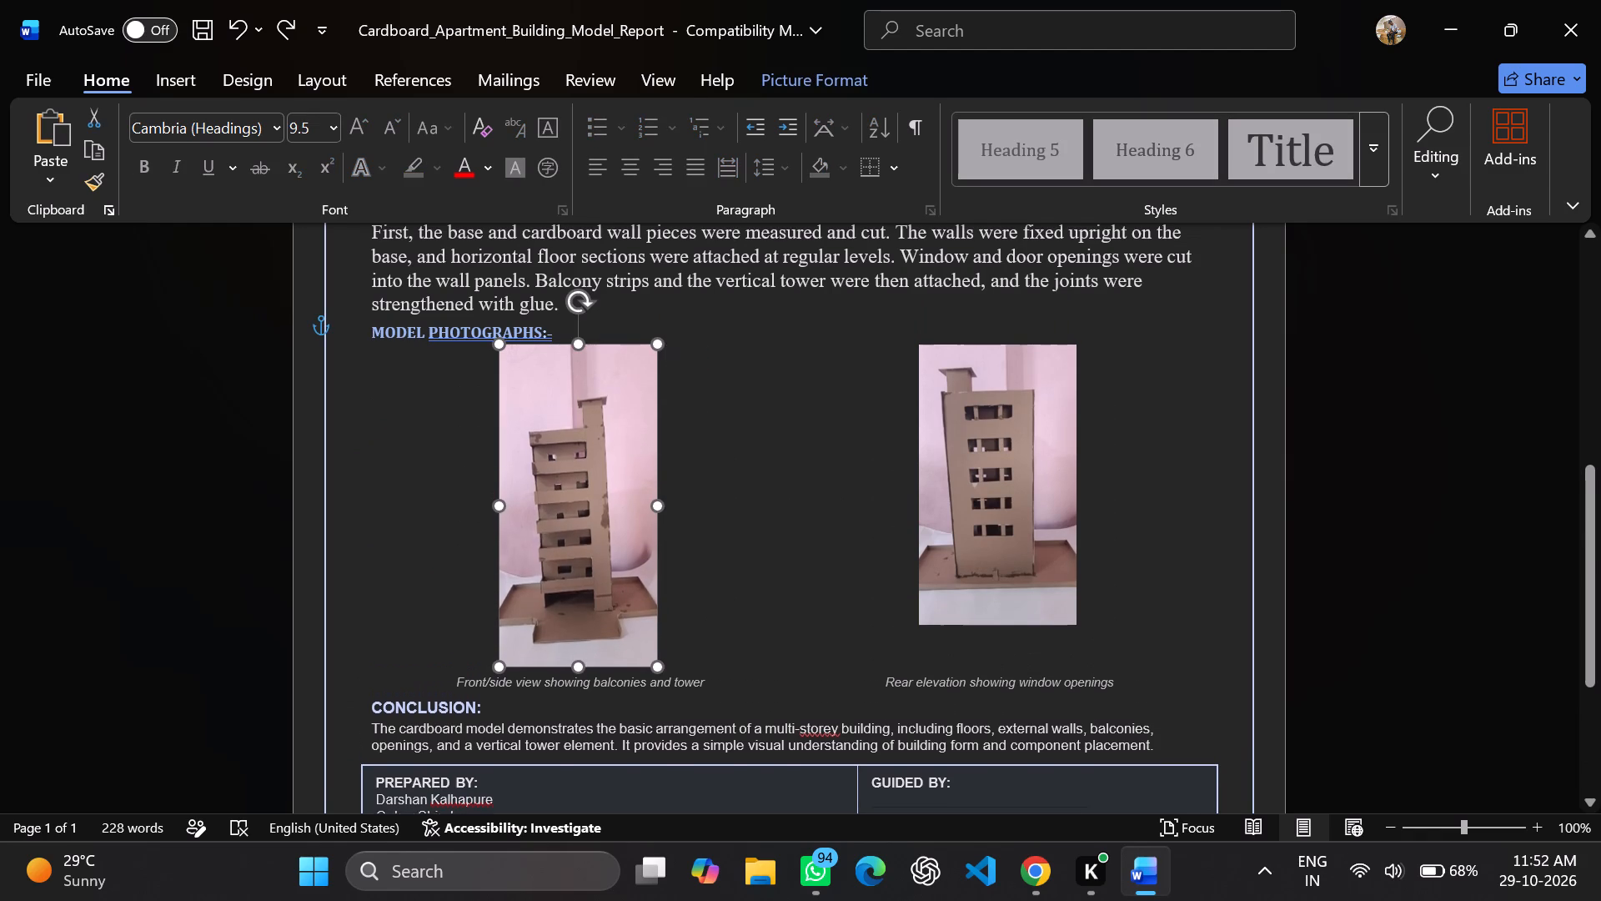
pyautogui.moveTo(581, 669); pyautogui.dragTo(577, 684)
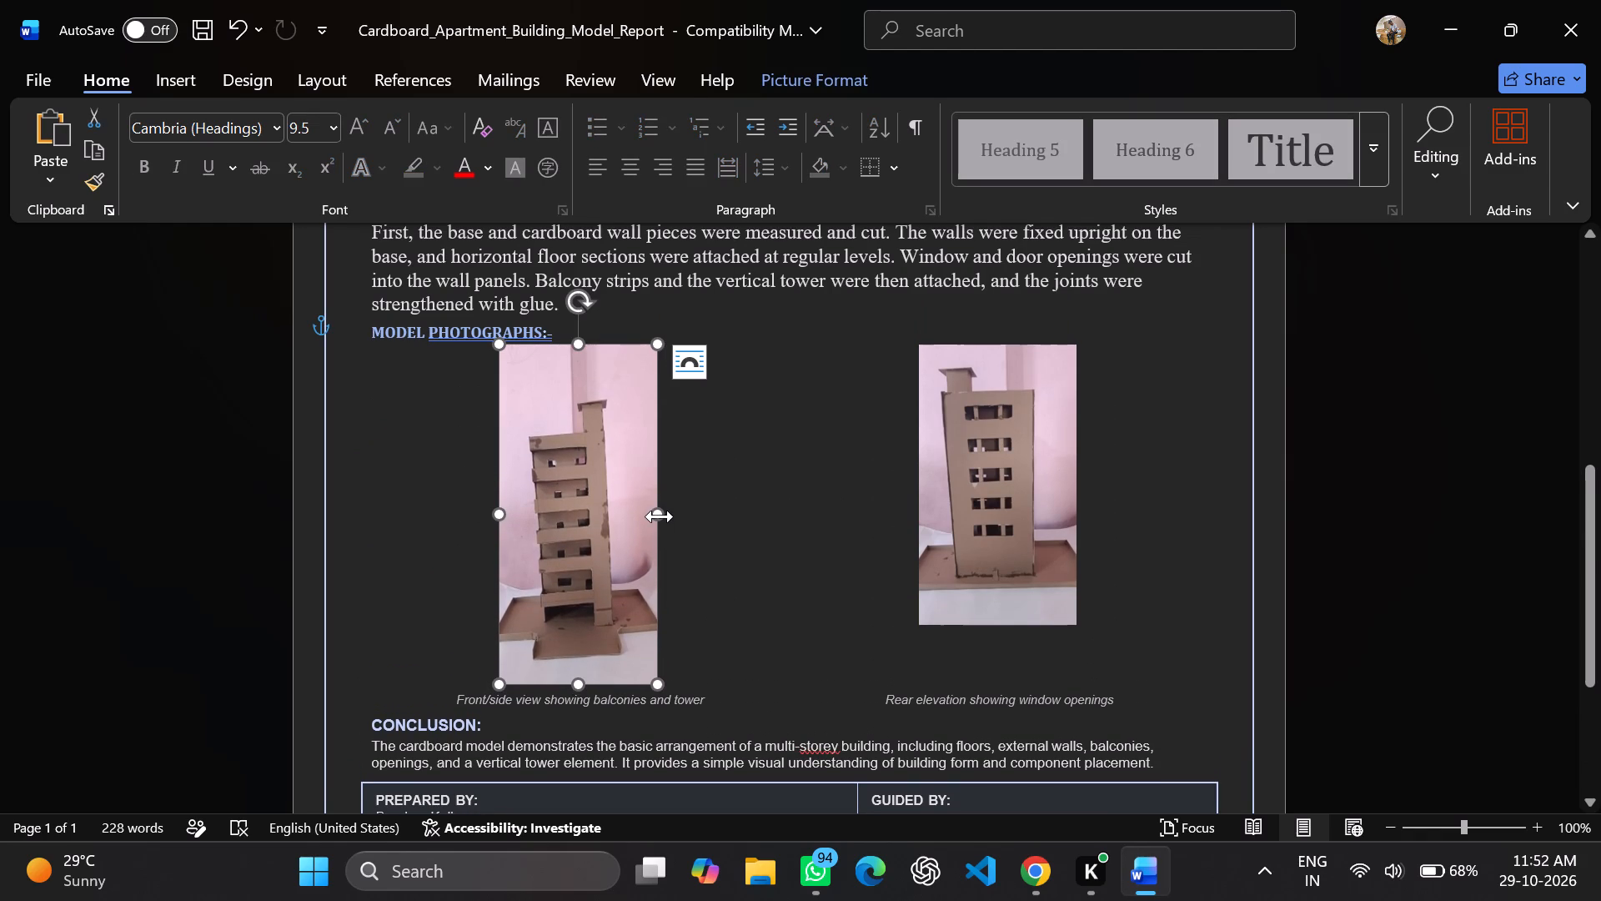
pyautogui.moveTo(659, 515); pyautogui.dragTo(693, 517)
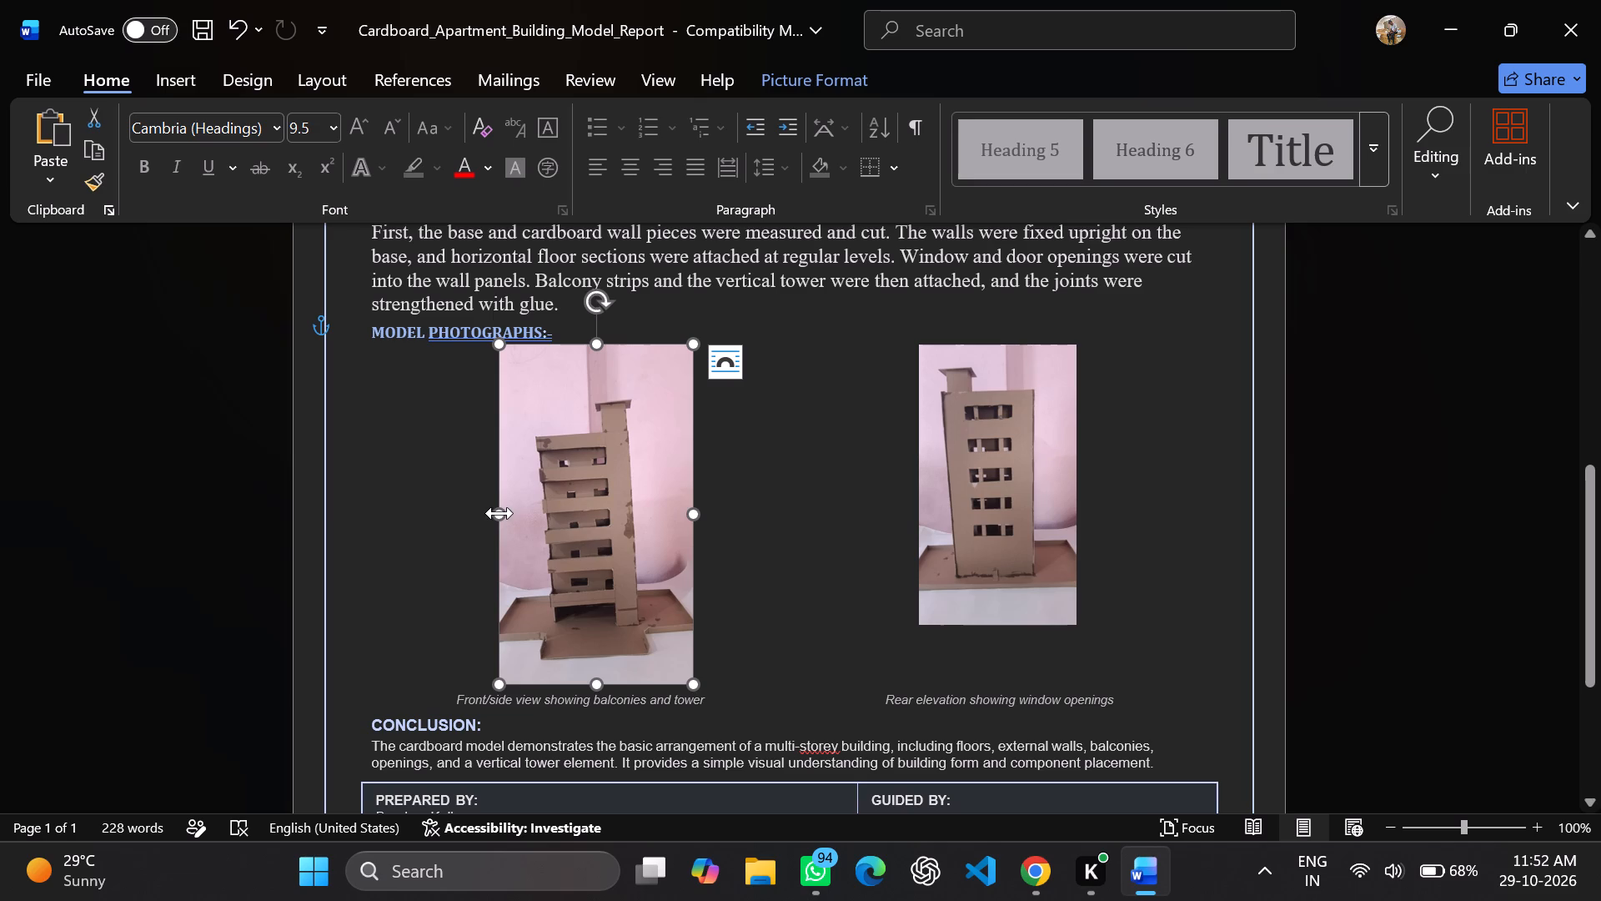
pyautogui.moveTo(499, 513); pyautogui.dragTo(470, 514)
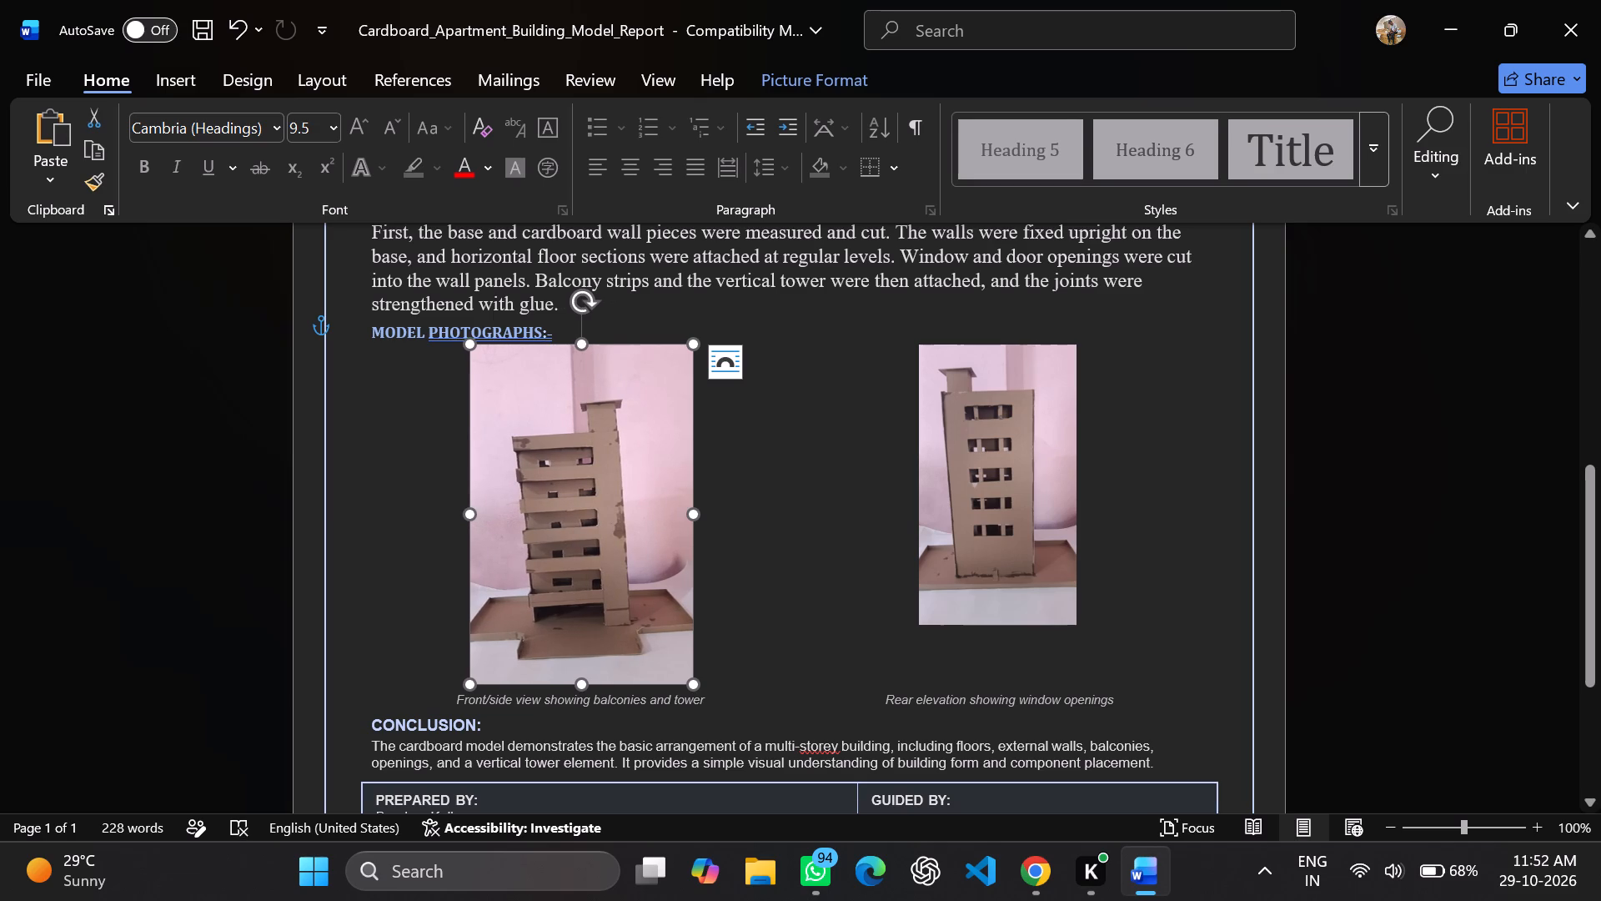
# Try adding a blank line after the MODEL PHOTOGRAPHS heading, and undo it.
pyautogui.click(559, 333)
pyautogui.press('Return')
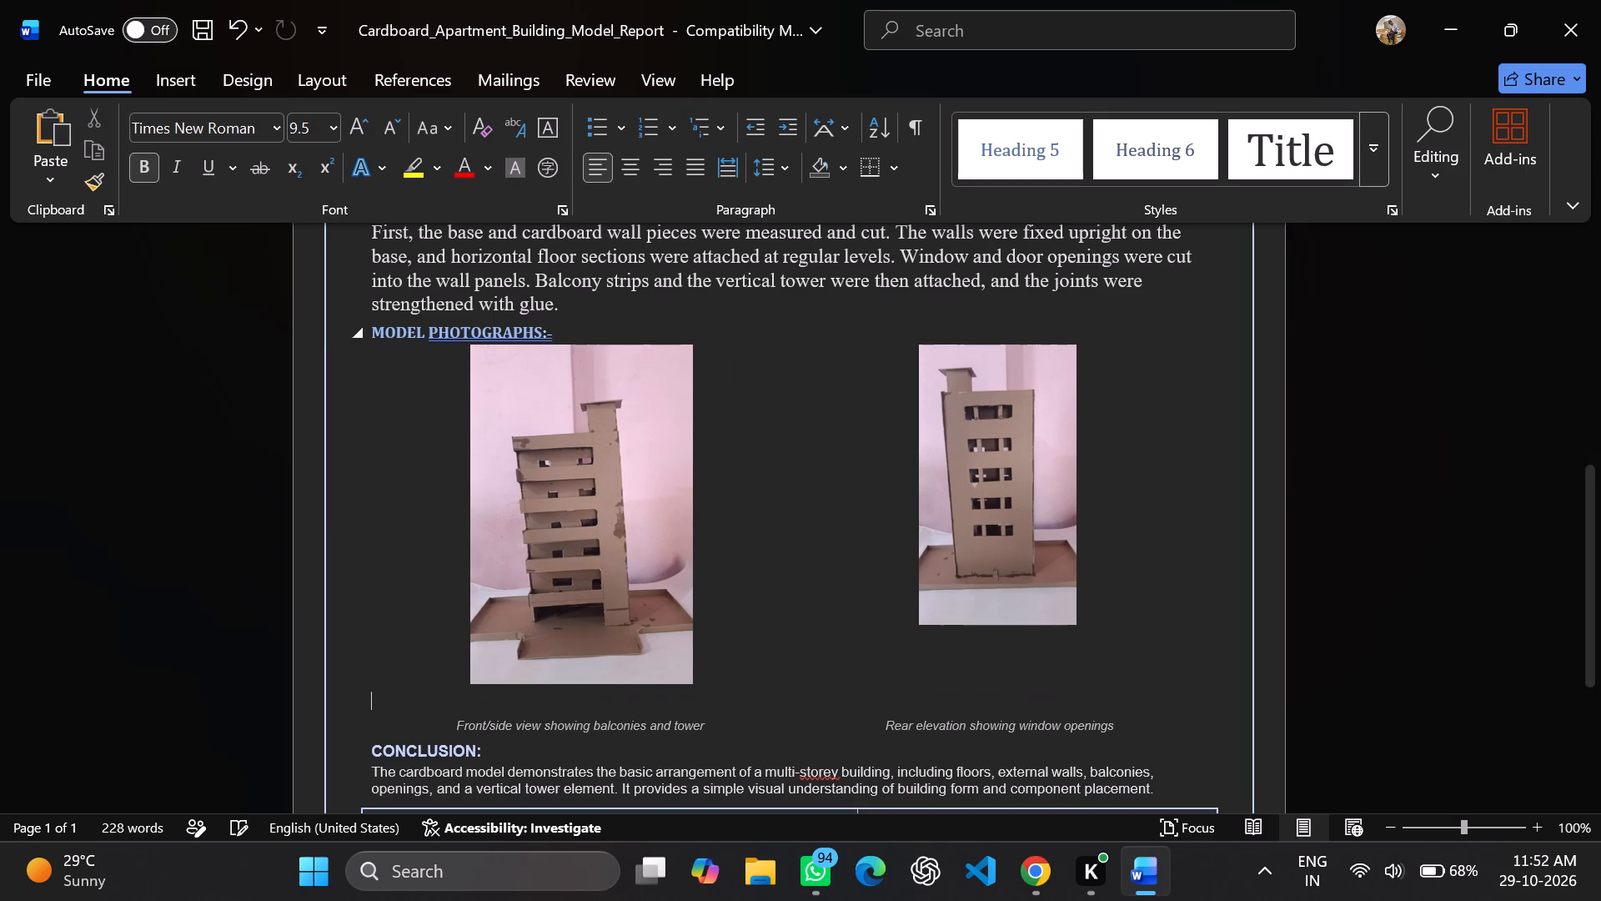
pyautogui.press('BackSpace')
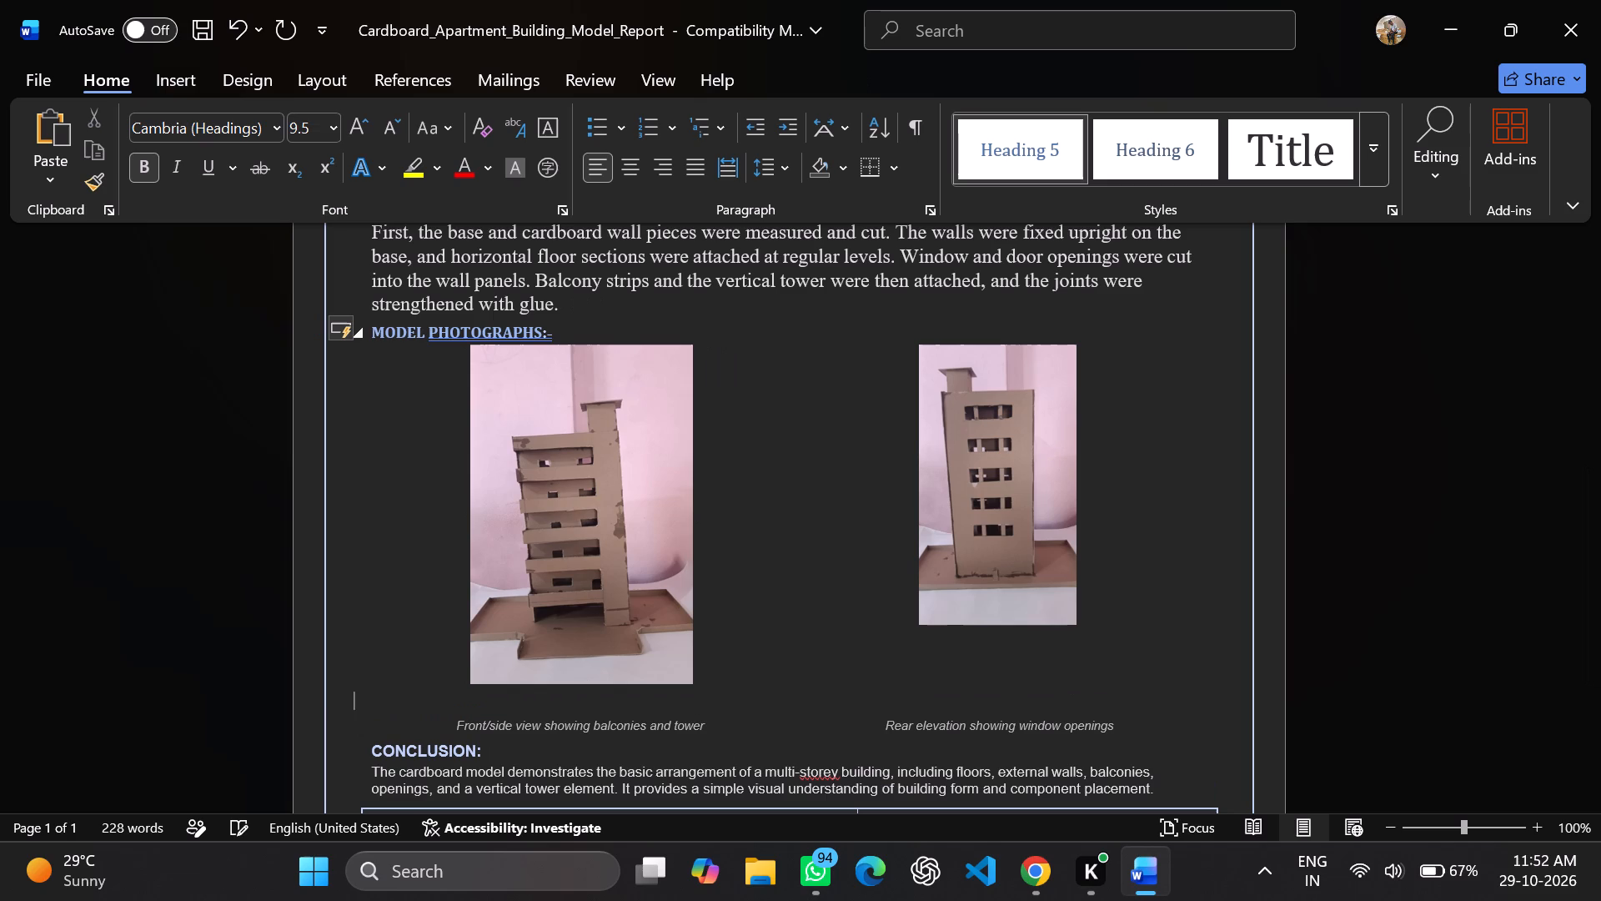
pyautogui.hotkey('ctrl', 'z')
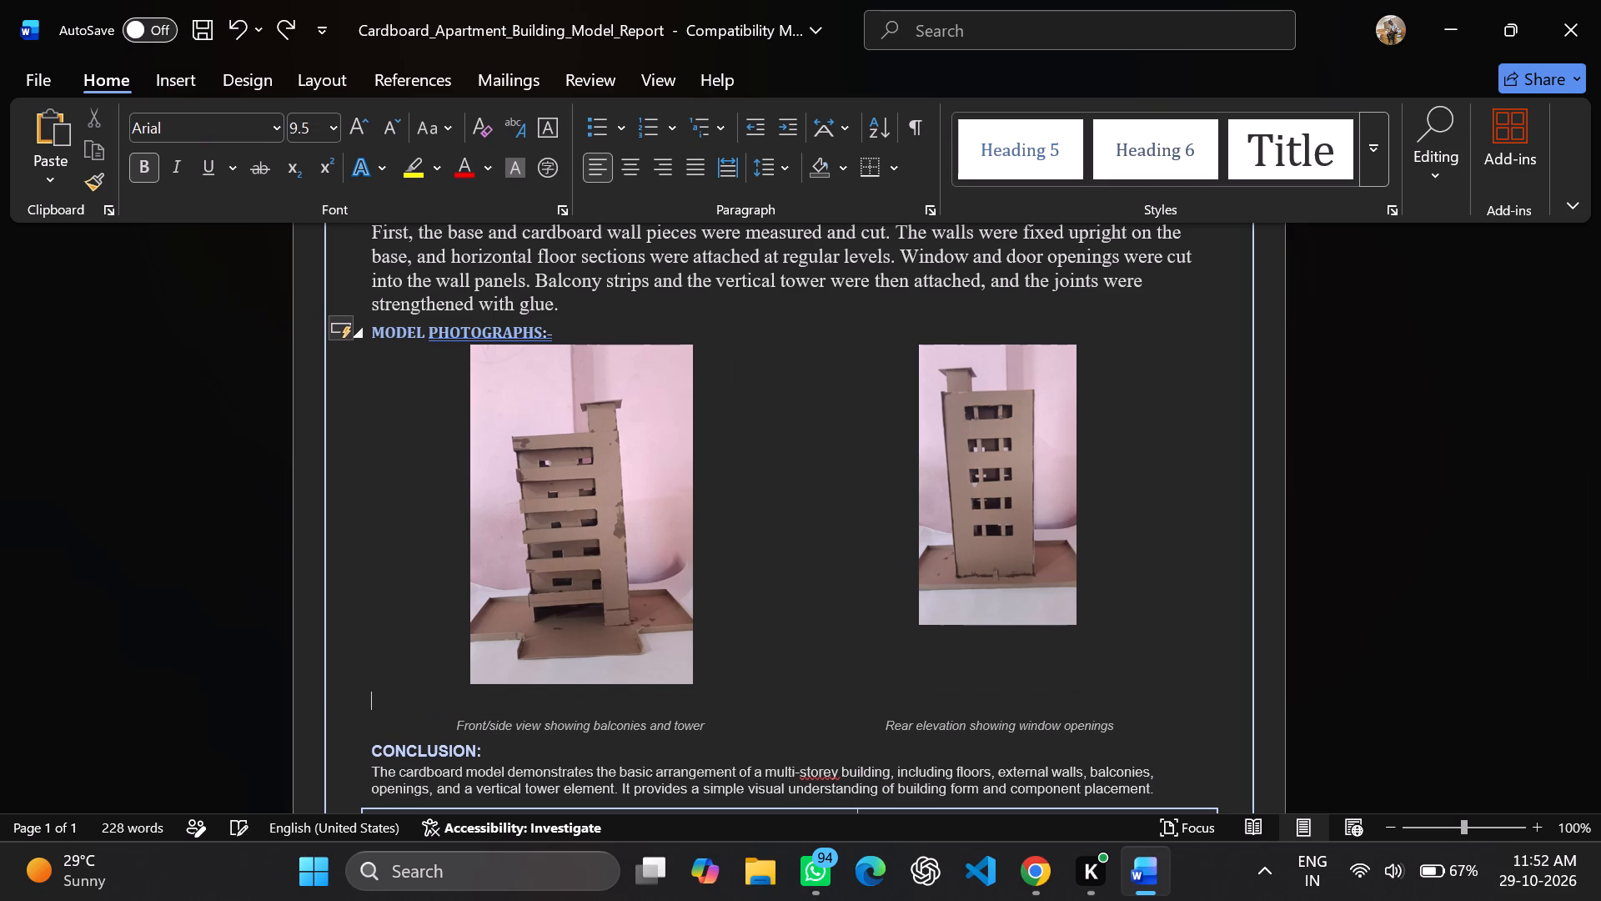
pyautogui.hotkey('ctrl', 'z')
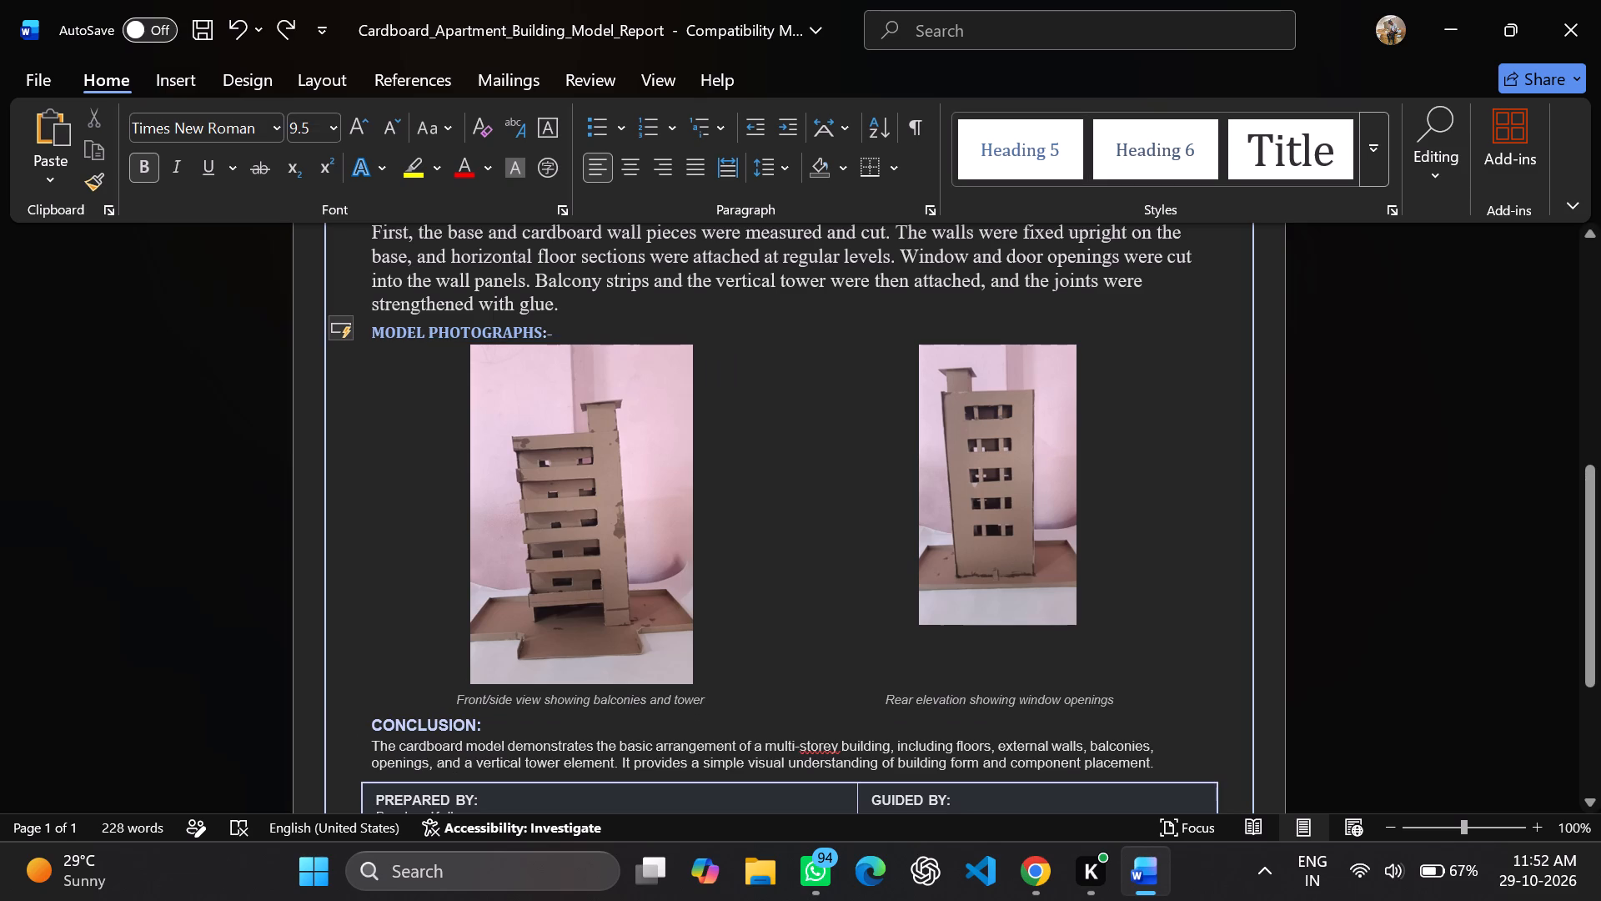
# Enlarge the rear elevation photograph in height and on both sides to roughly match the front/side view photograph.
pyautogui.click(968, 472)
pyautogui.moveTo(1004, 632); pyautogui.dragTo(1004, 636)
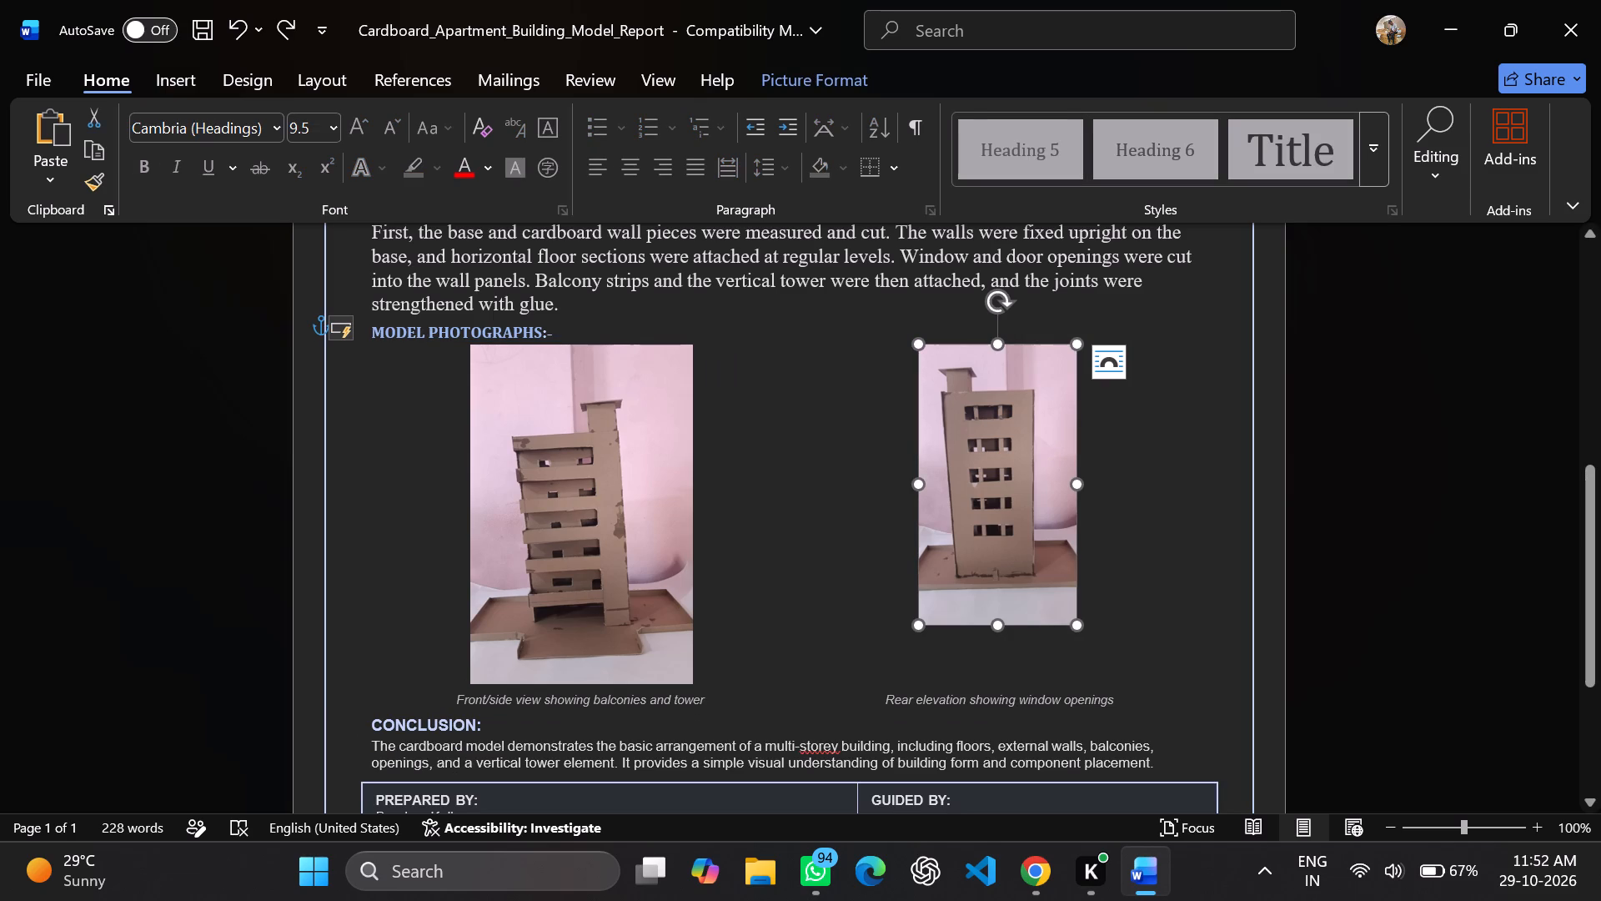
pyautogui.moveTo(1004, 636); pyautogui.dragTo(1004, 676)
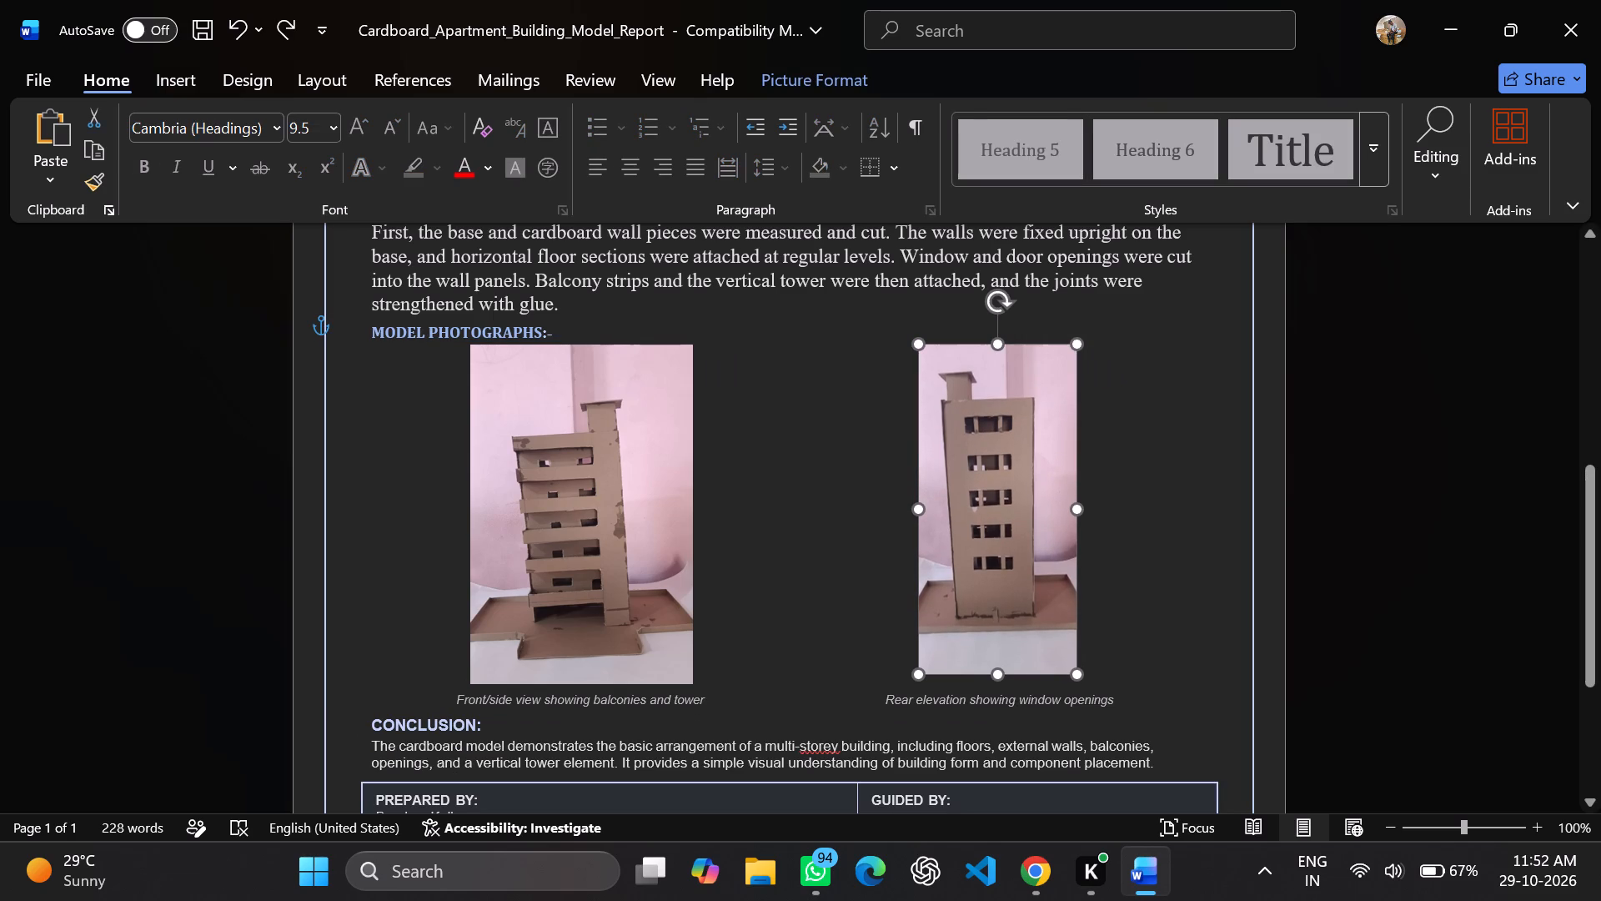
pyautogui.moveTo(1004, 676); pyautogui.dragTo(1003, 681)
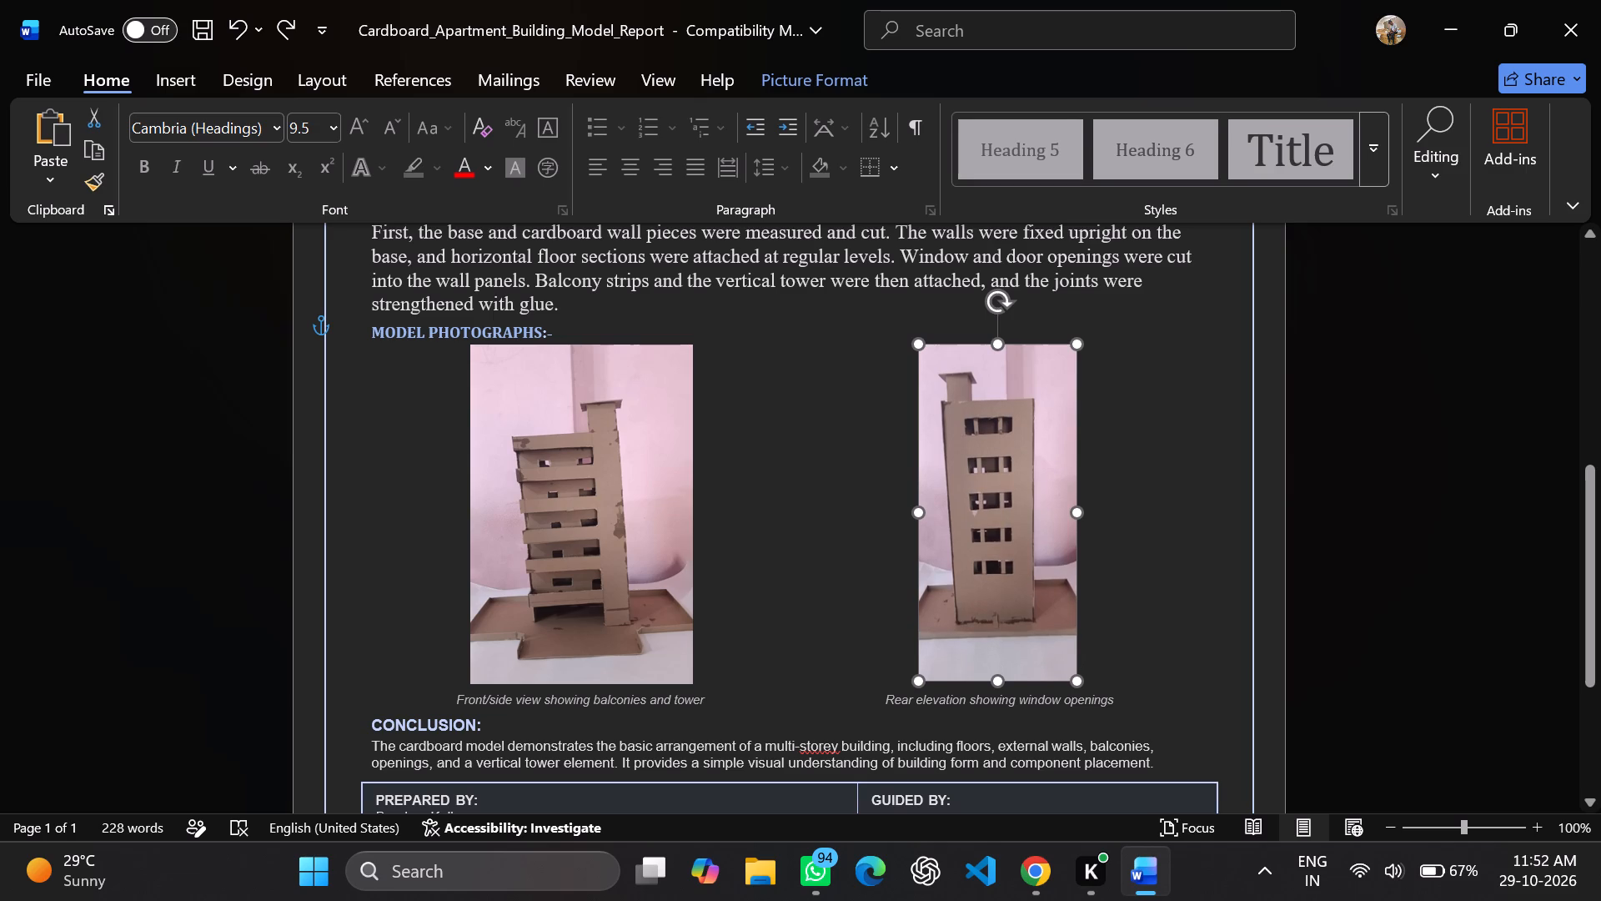
pyautogui.moveTo(1003, 681); pyautogui.dragTo(1002, 680)
pyautogui.moveTo(914, 509); pyautogui.dragTo(906, 510)
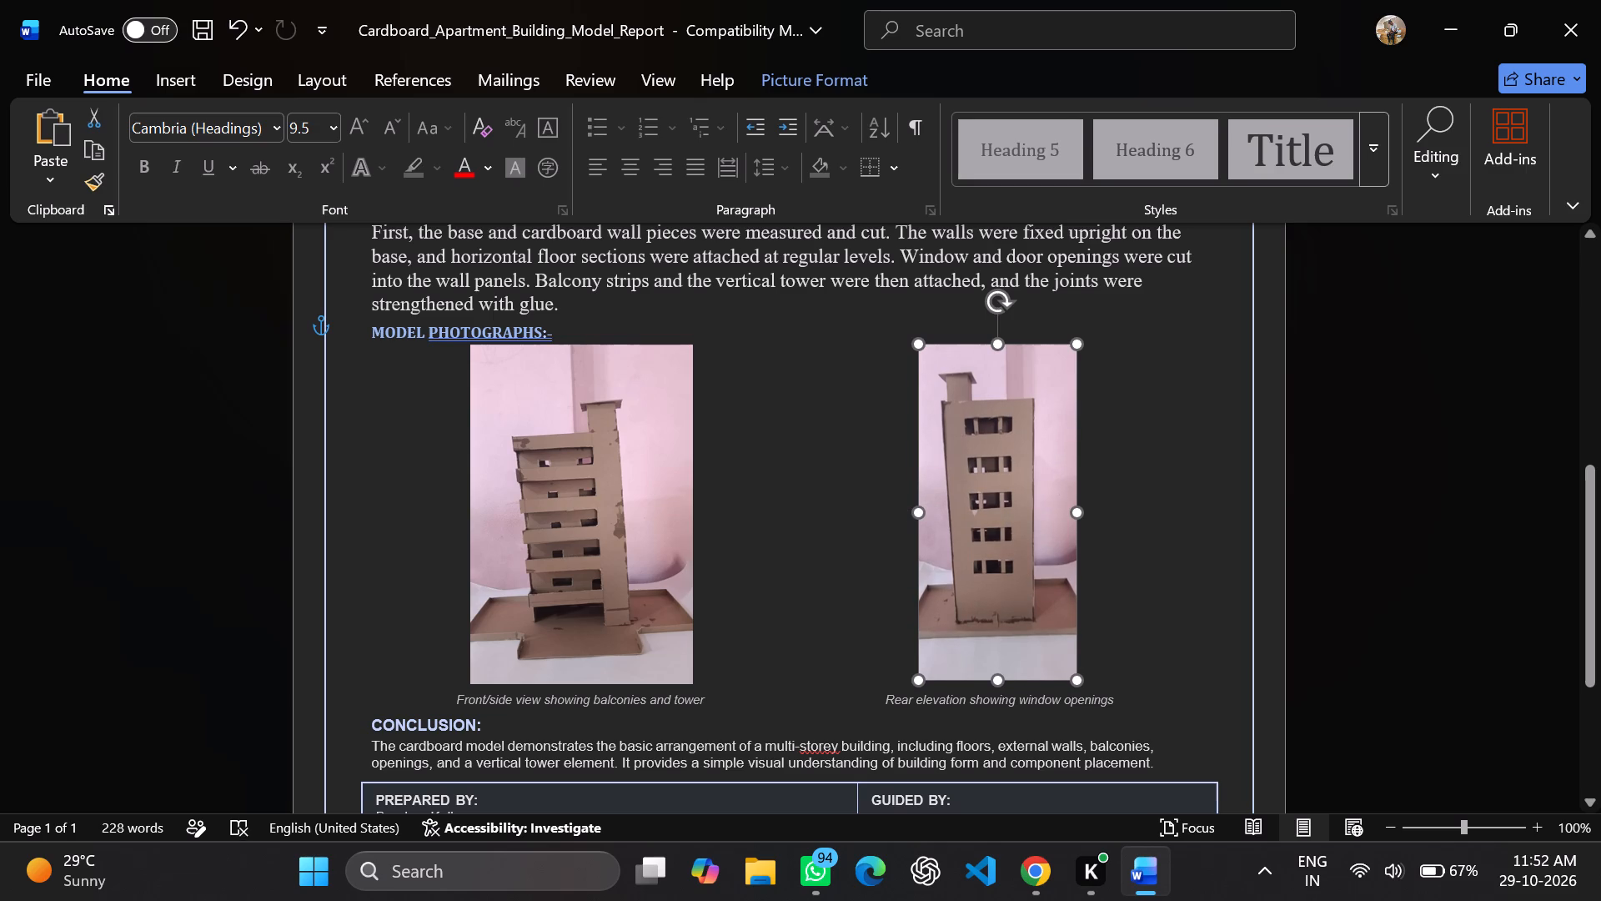
pyautogui.moveTo(906, 510); pyautogui.dragTo(882, 516)
pyautogui.moveTo(1077, 511); pyautogui.dragTo(1102, 520)
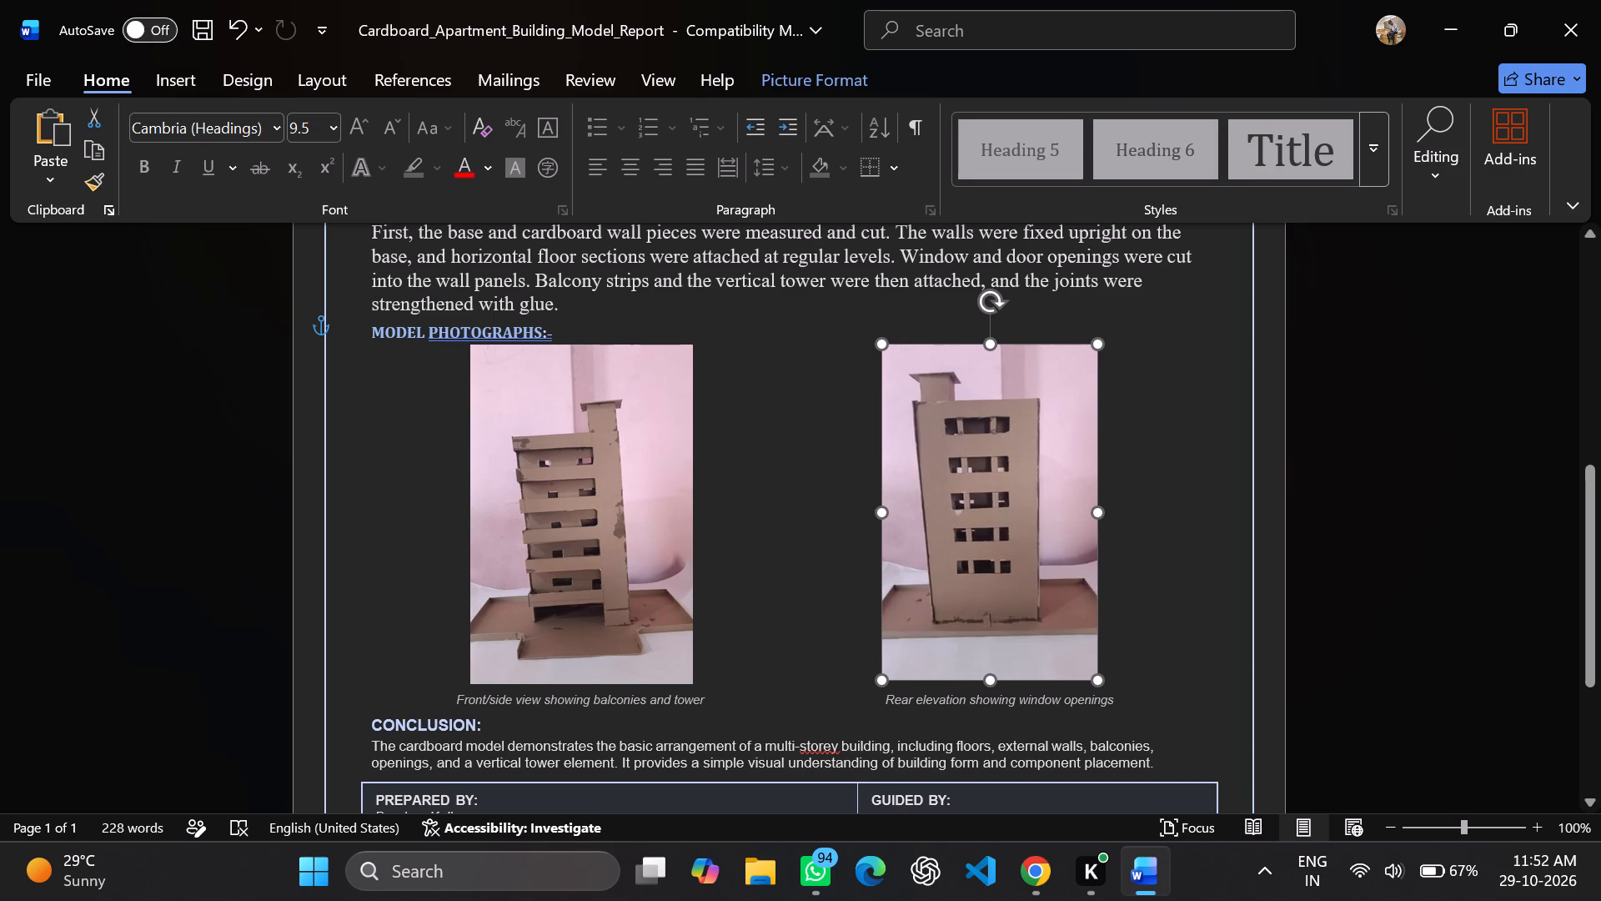
pyautogui.moveTo(1102, 520); pyautogui.dragTo(1117, 518)
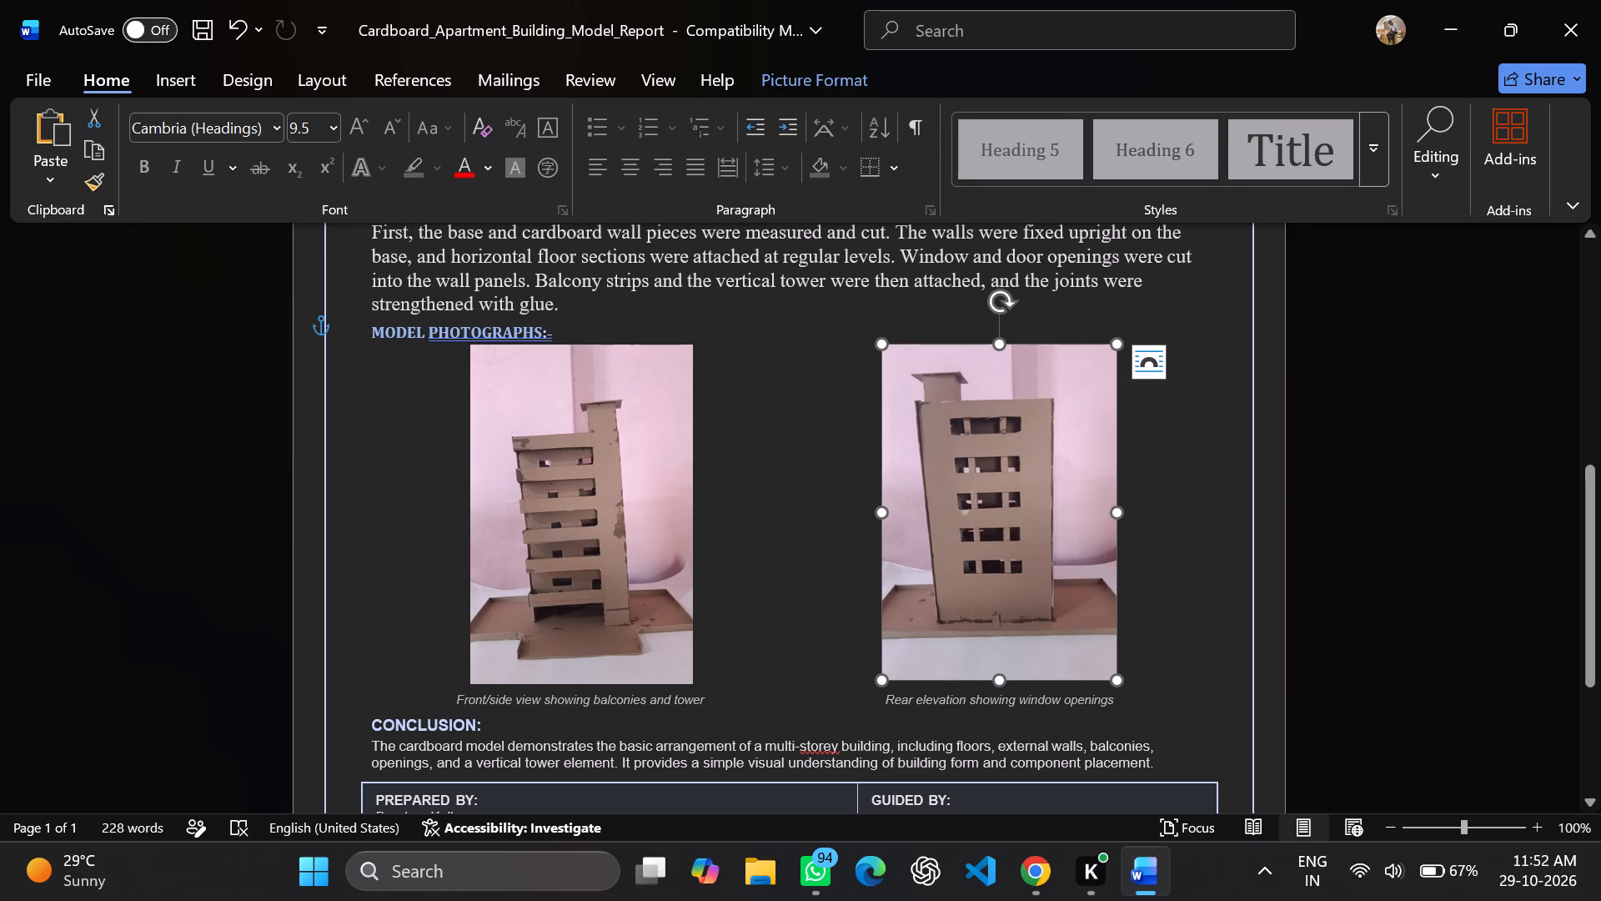
pyautogui.click(824, 561)
# Change the font of the CONCLUSION section and the PREPARED BY / GUIDED BY table text to Times New Roman.
pyautogui.scroll(-1, 824, 561)
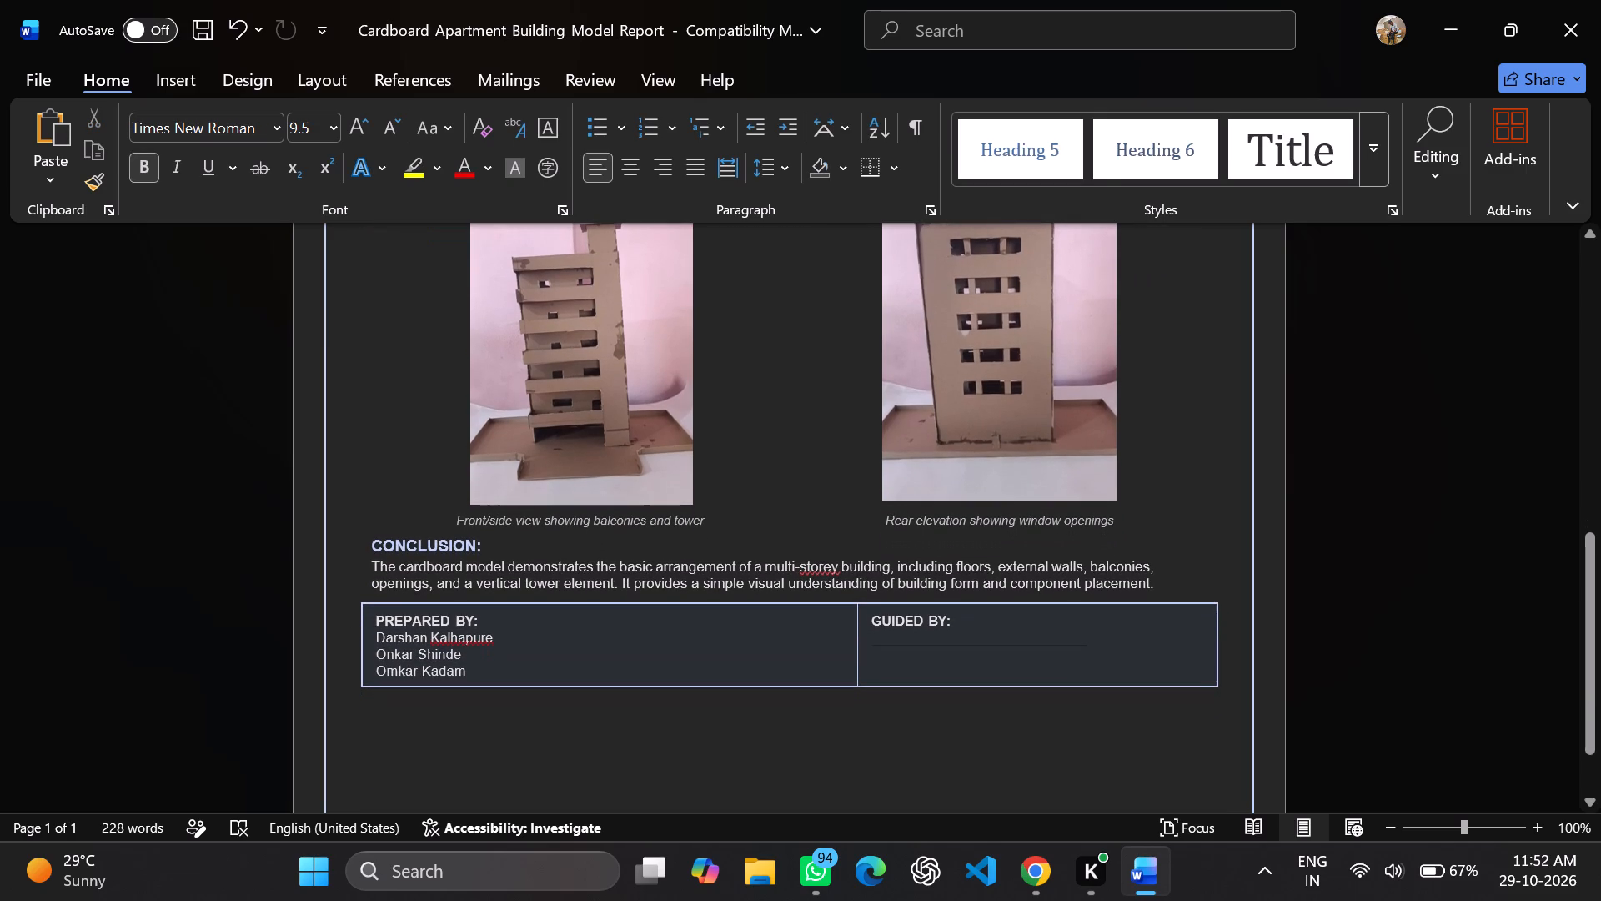
pyautogui.moveTo(369, 544); pyautogui.dragTo(625, 572)
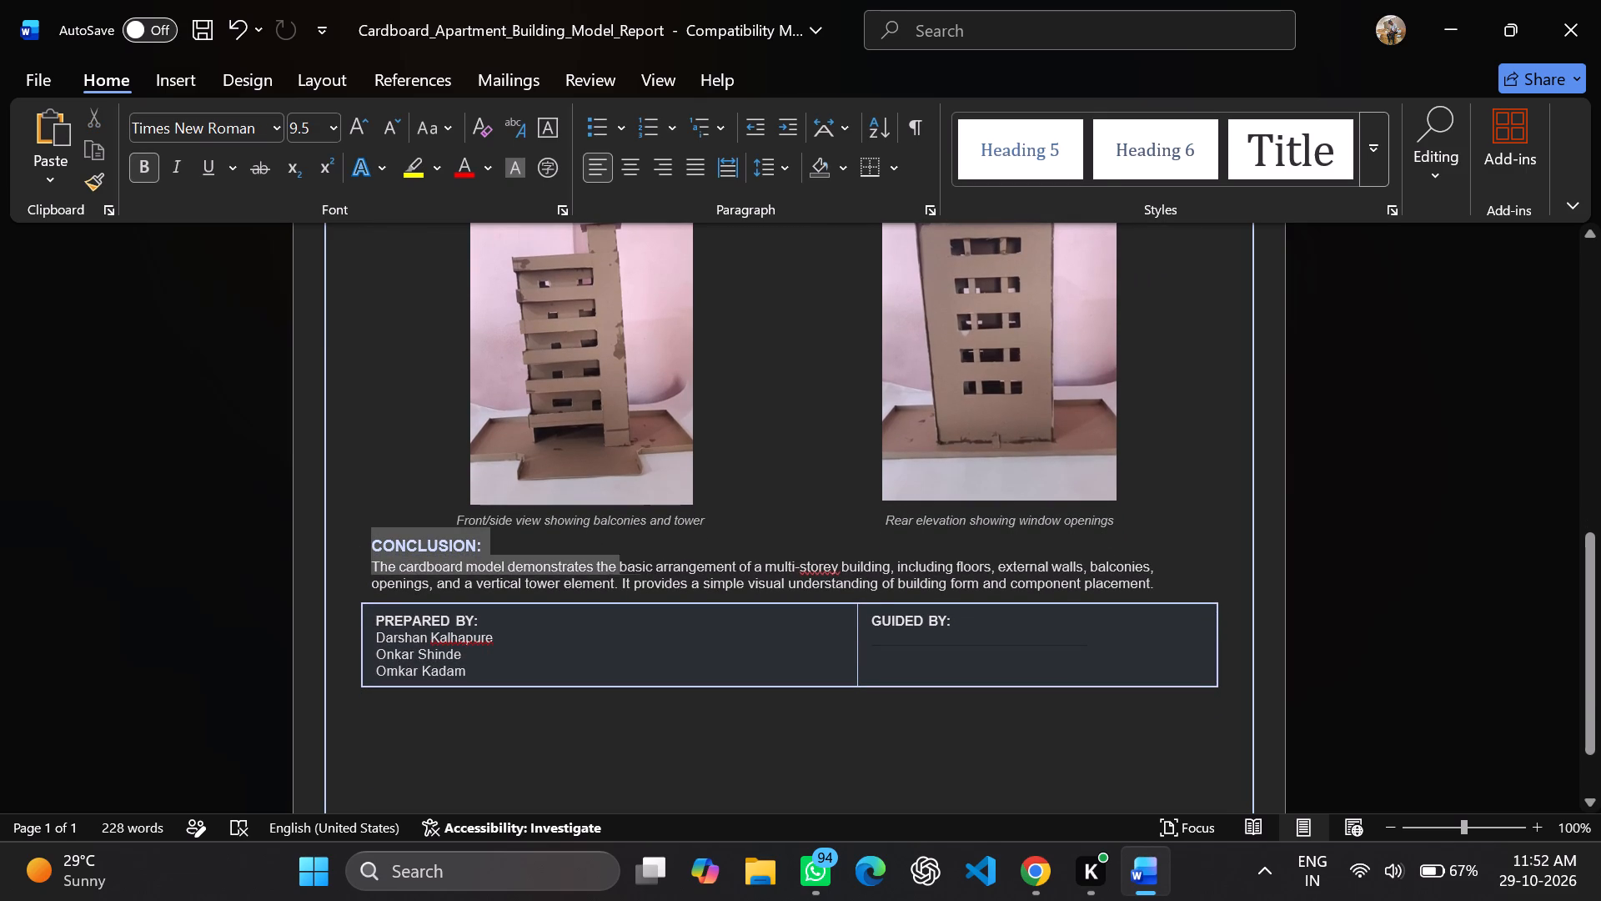
pyautogui.moveTo(625, 572); pyautogui.dragTo(976, 640)
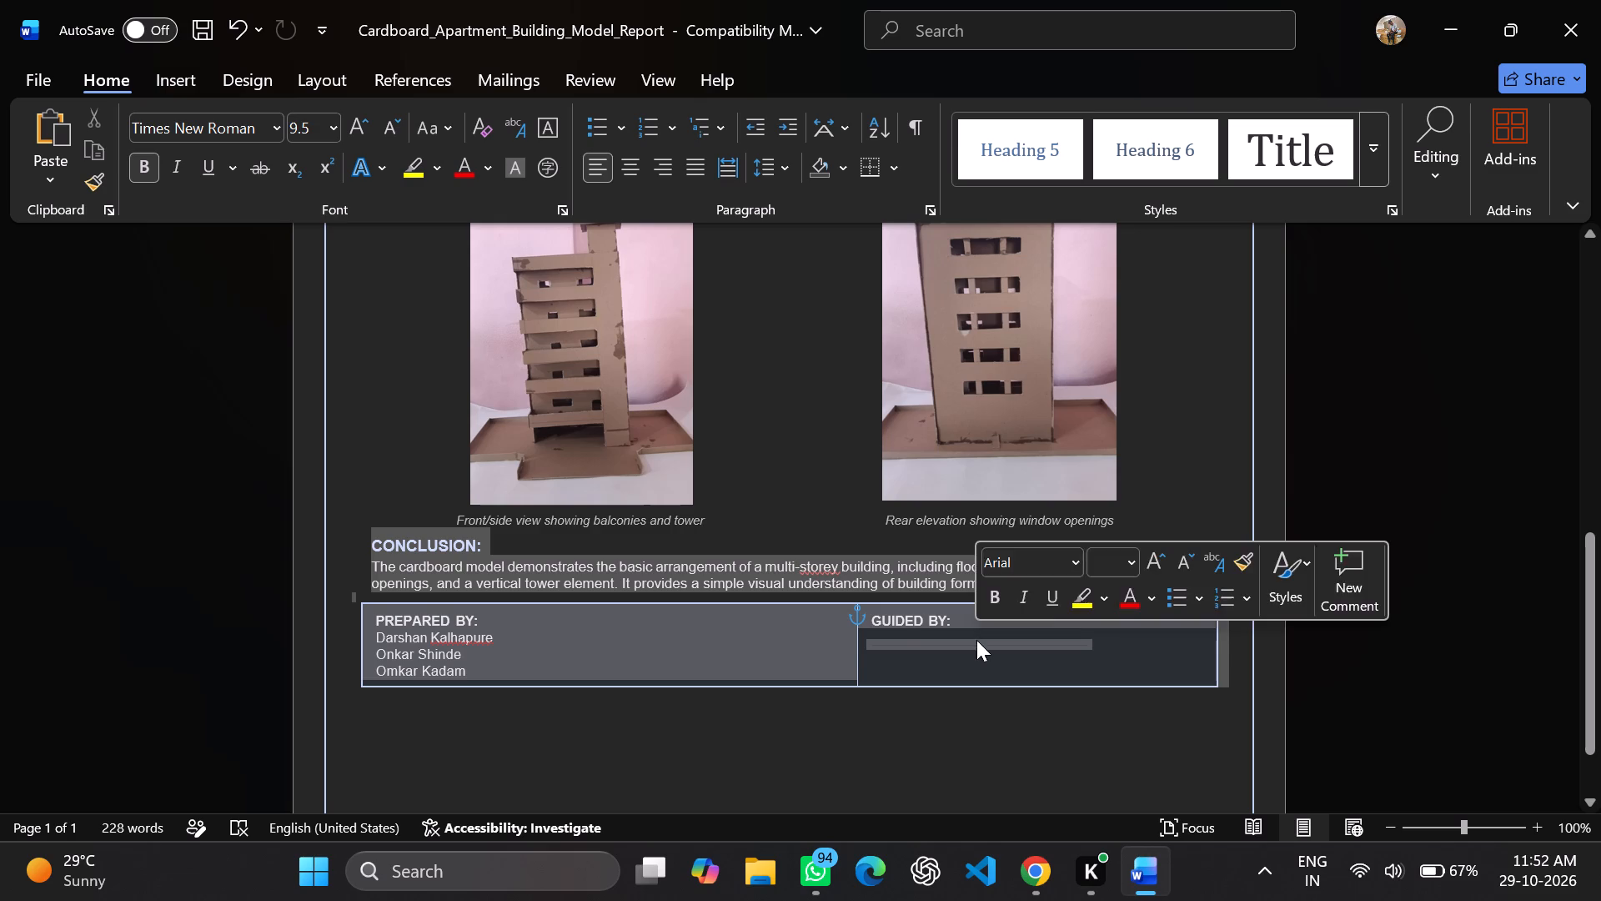
pyautogui.click(657, 727)
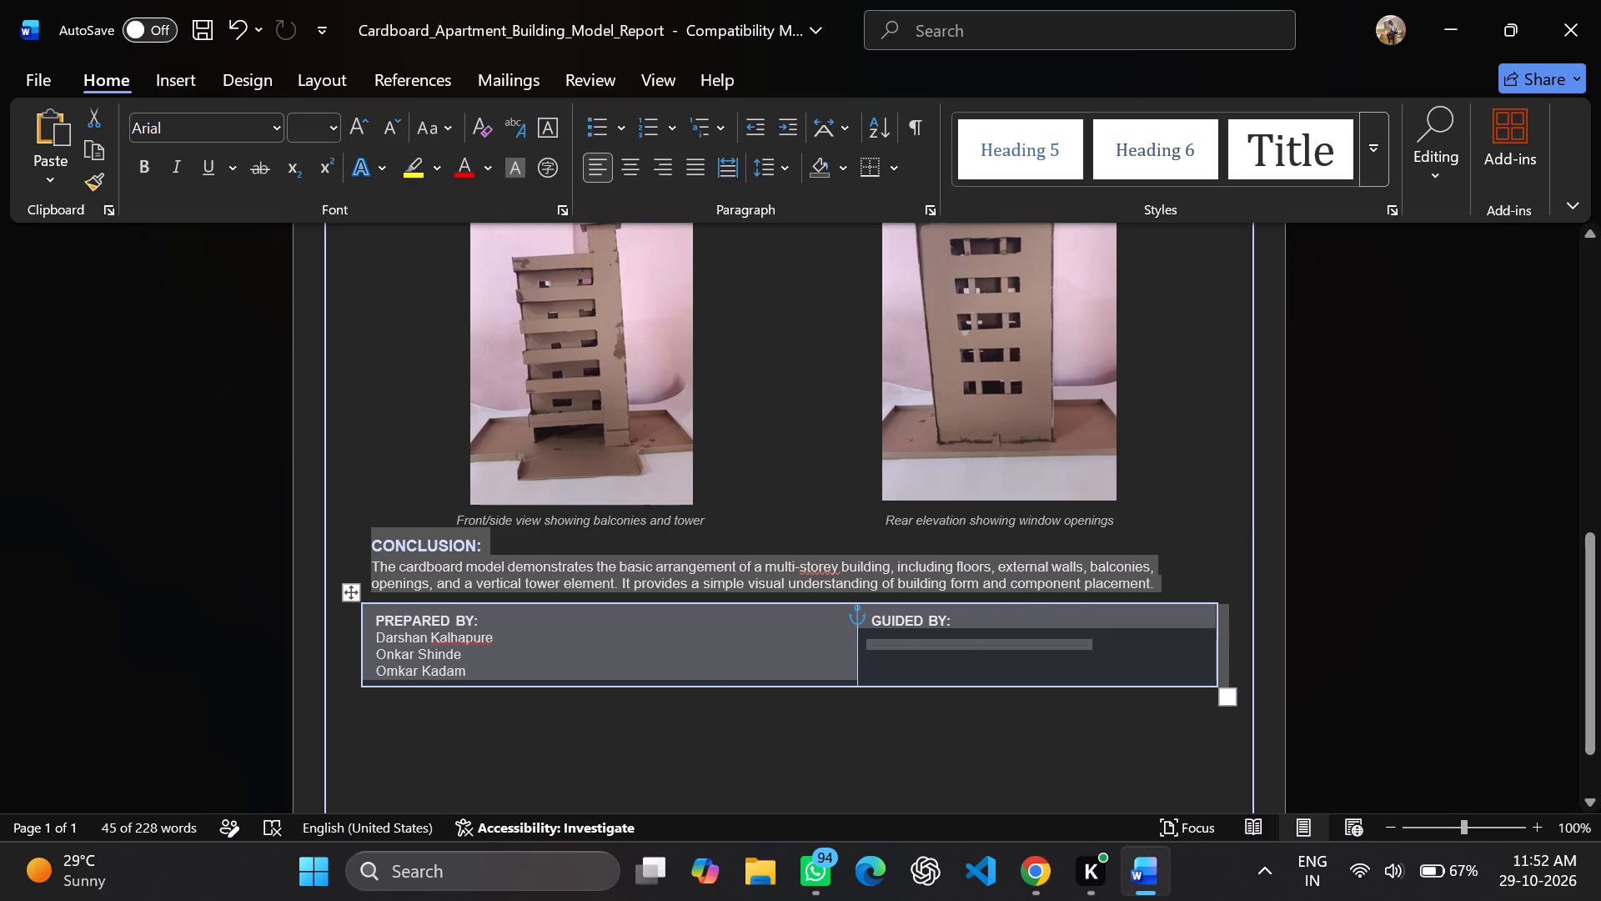
pyautogui.moveTo(376, 541); pyautogui.dragTo(893, 656)
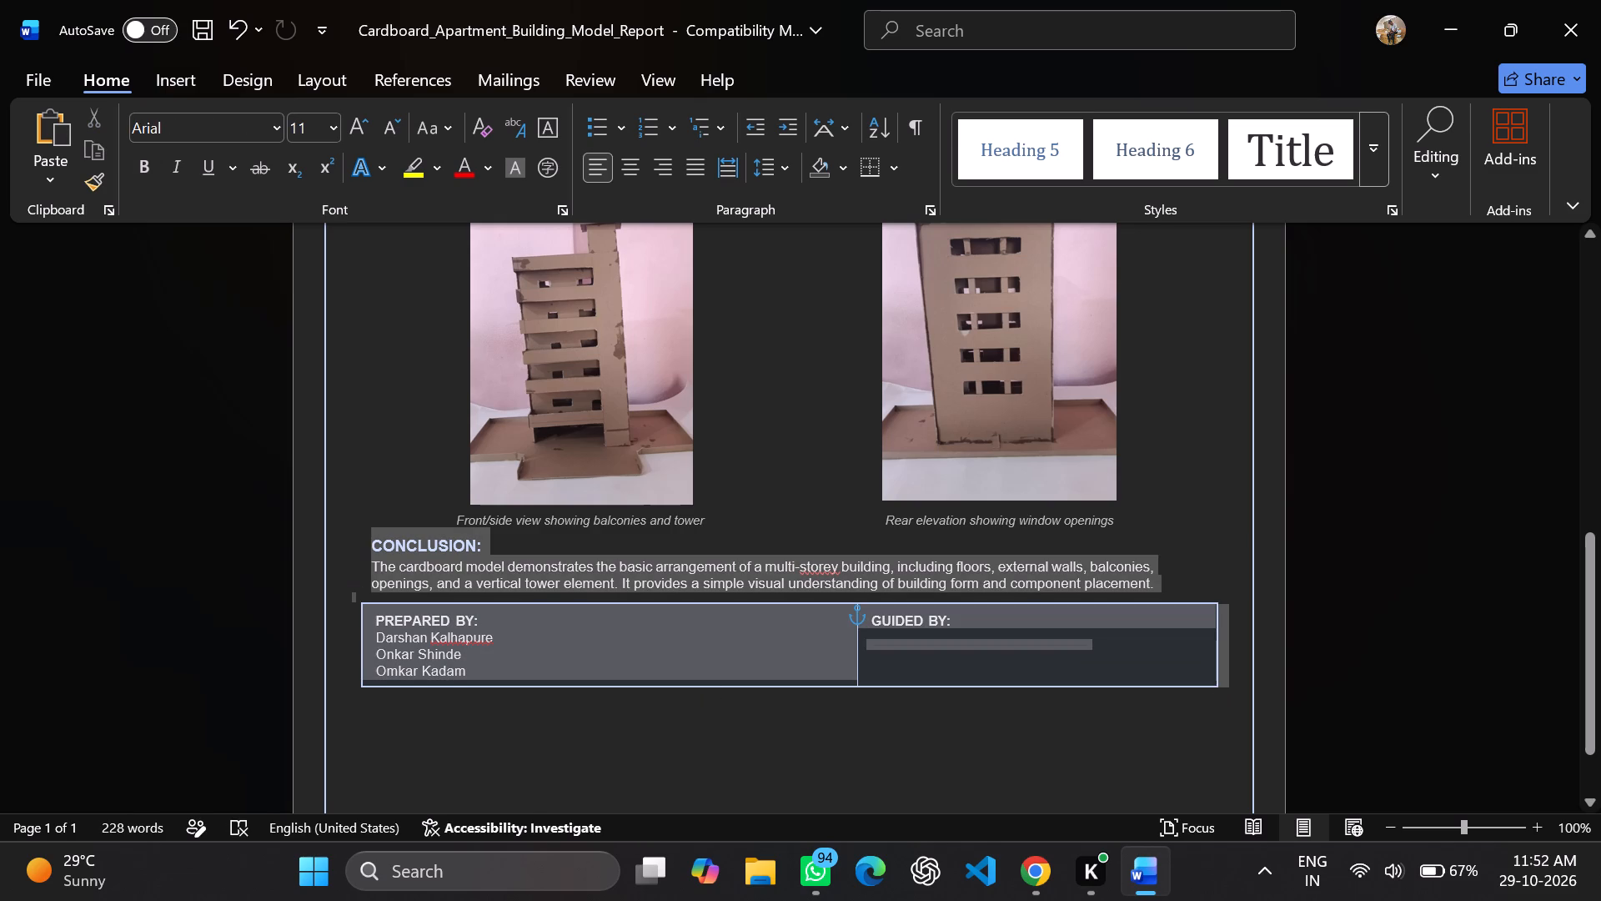
pyautogui.moveTo(893, 656); pyautogui.dragTo(958, 642)
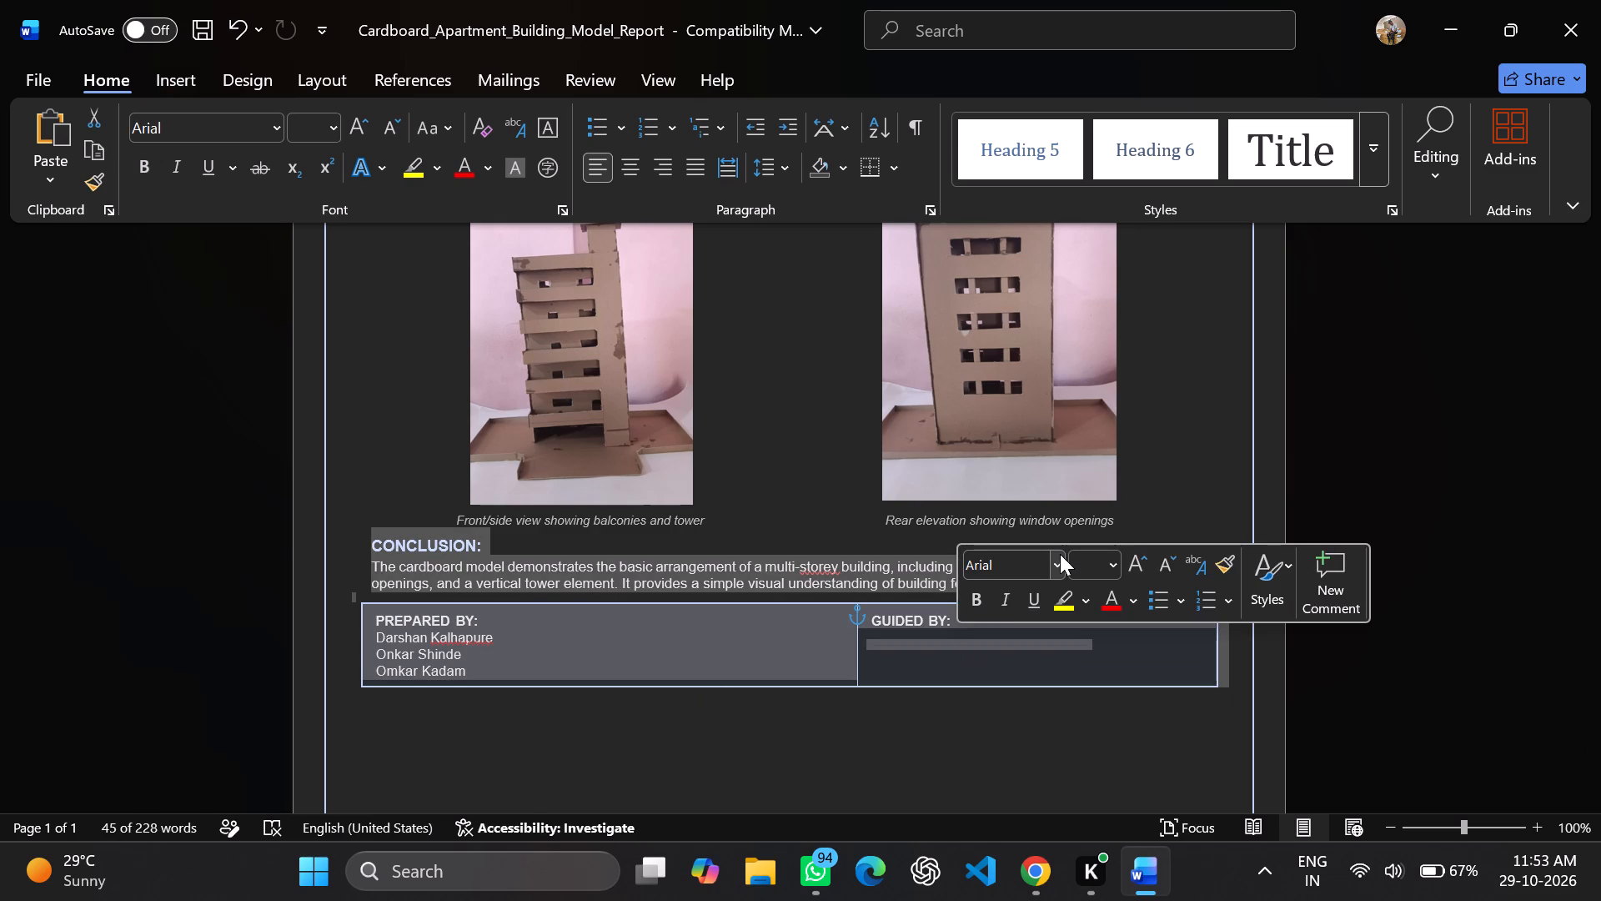
pyautogui.click(1060, 554)
pyautogui.click(1065, 303)
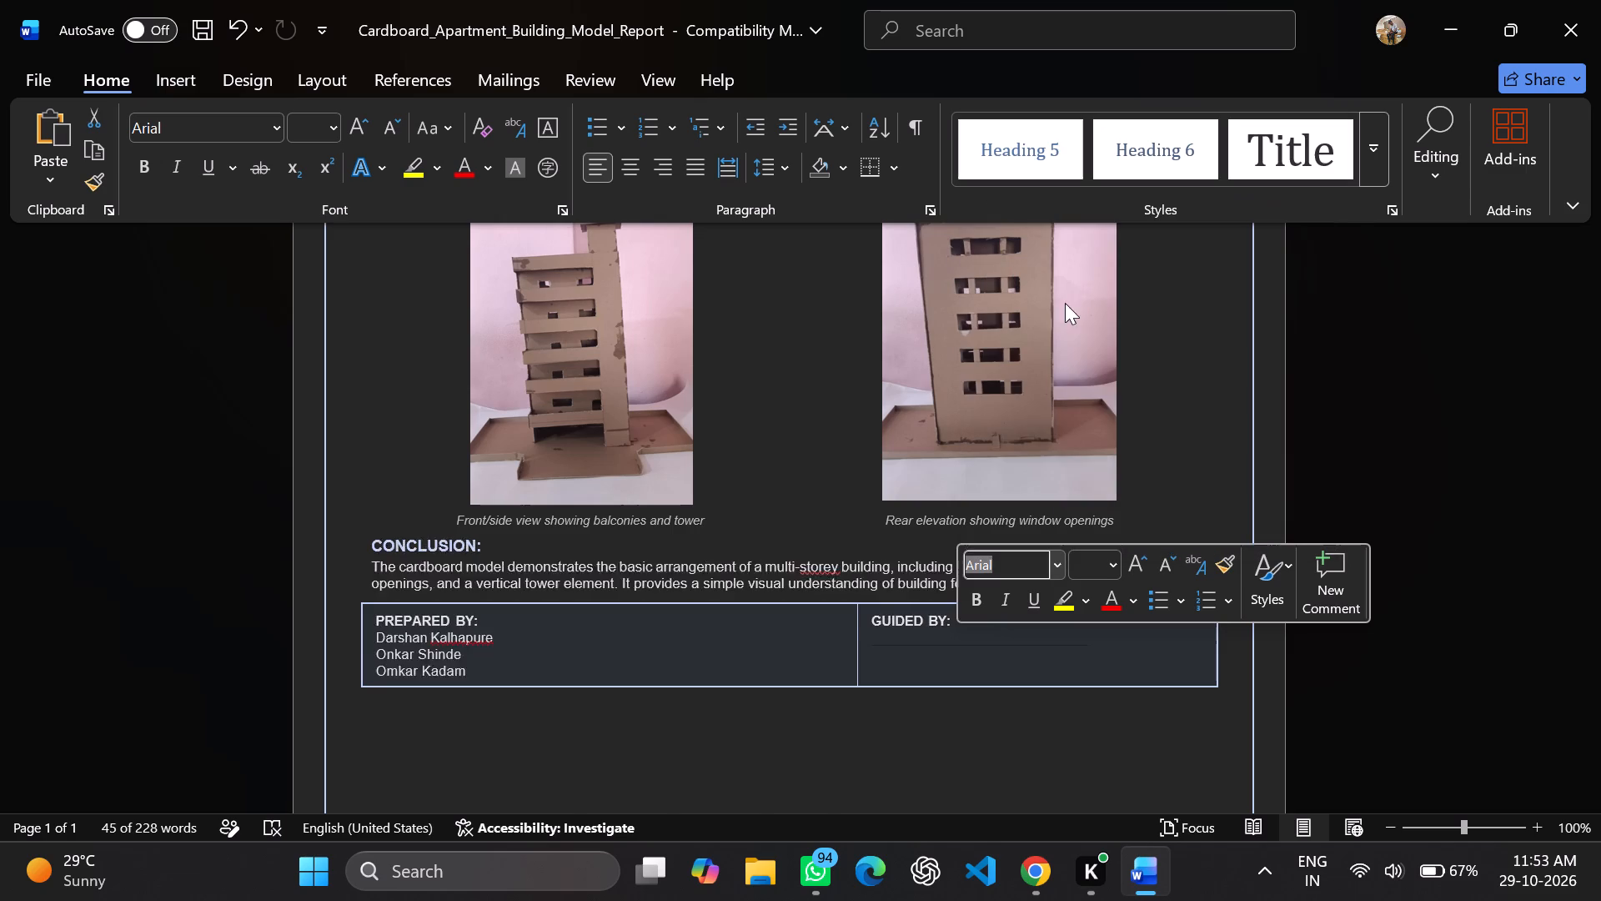
# Open the font size choices for the selected CONCLUSION section and PREPARED BY / GUIDED BY table text.
pyautogui.click(1114, 568)
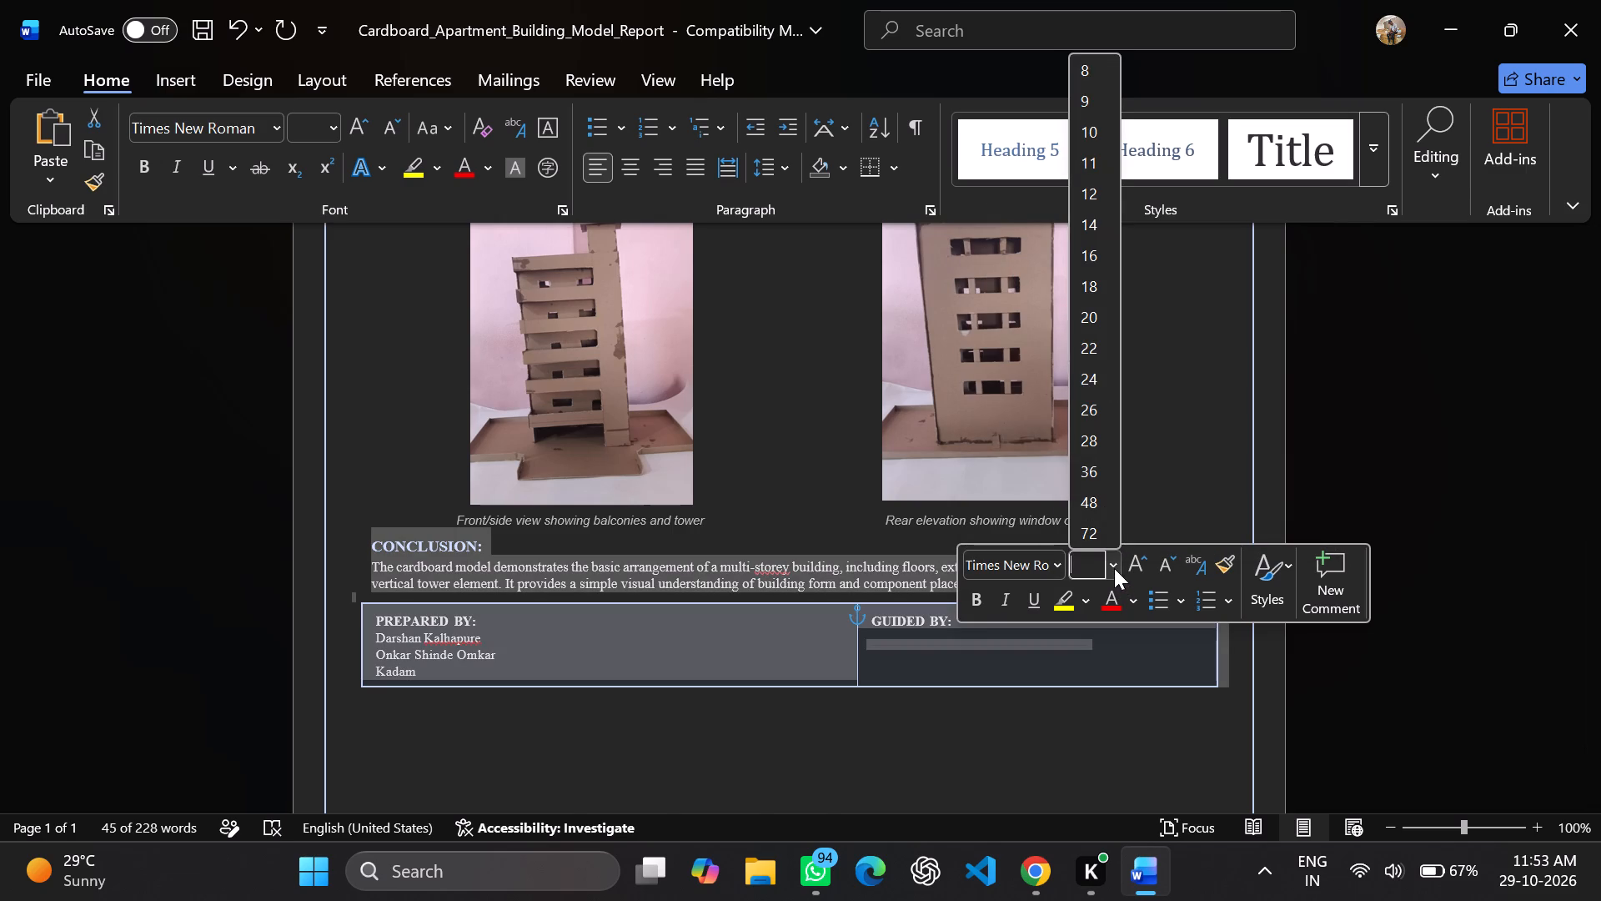
# Set the font size of the selected CONCLUSION section and PREPARED BY / GUIDED BY table text to 12.
pyautogui.click(1106, 198)
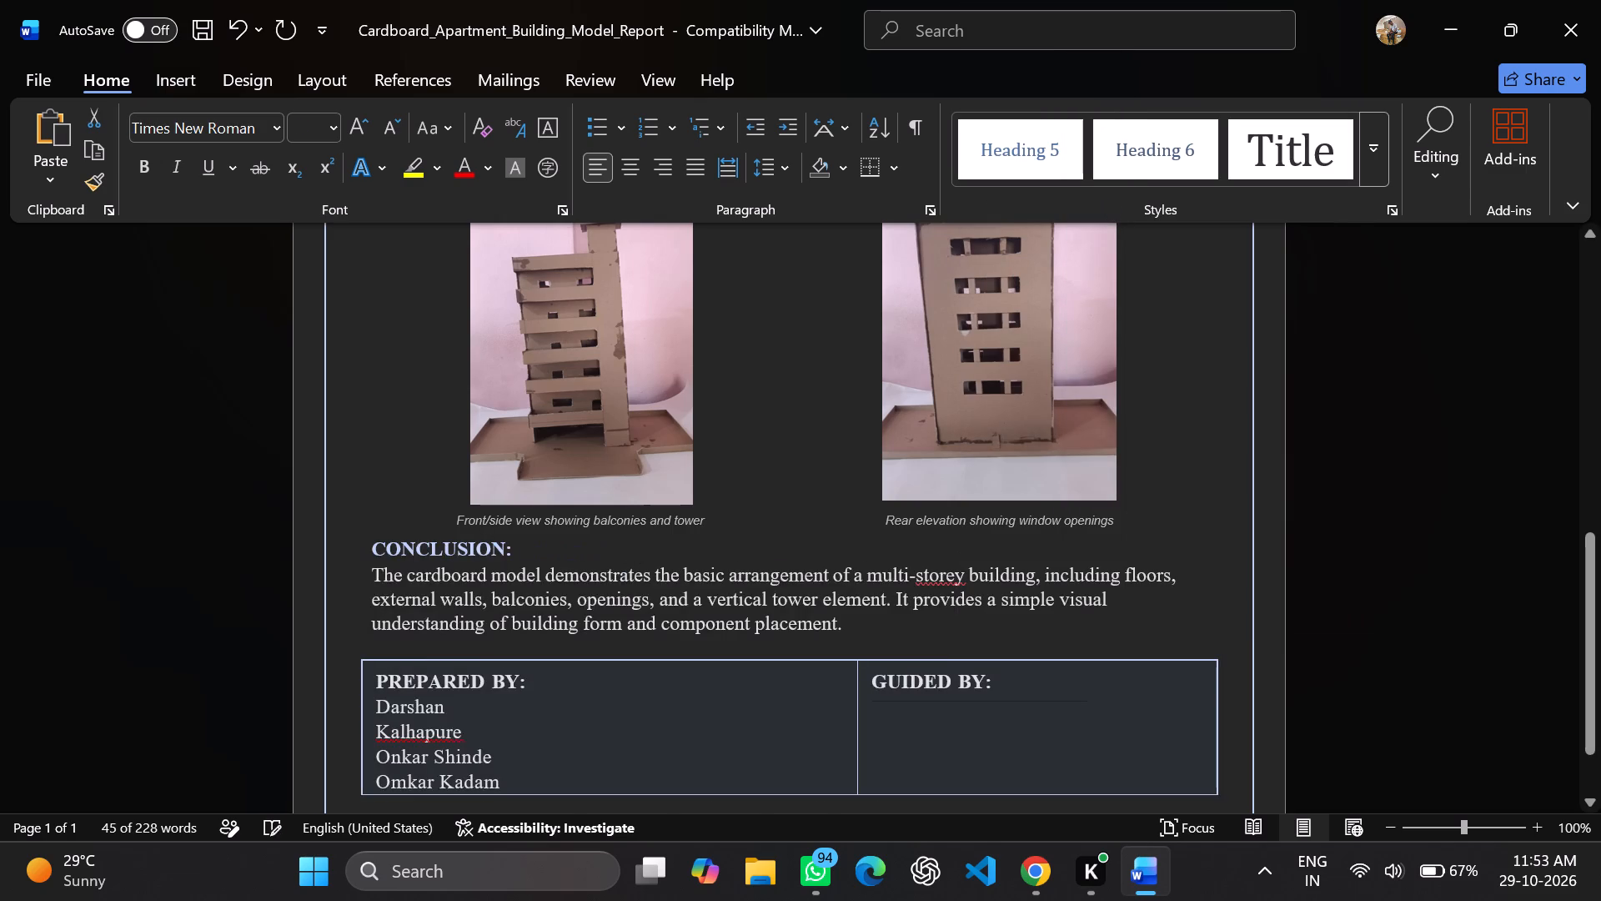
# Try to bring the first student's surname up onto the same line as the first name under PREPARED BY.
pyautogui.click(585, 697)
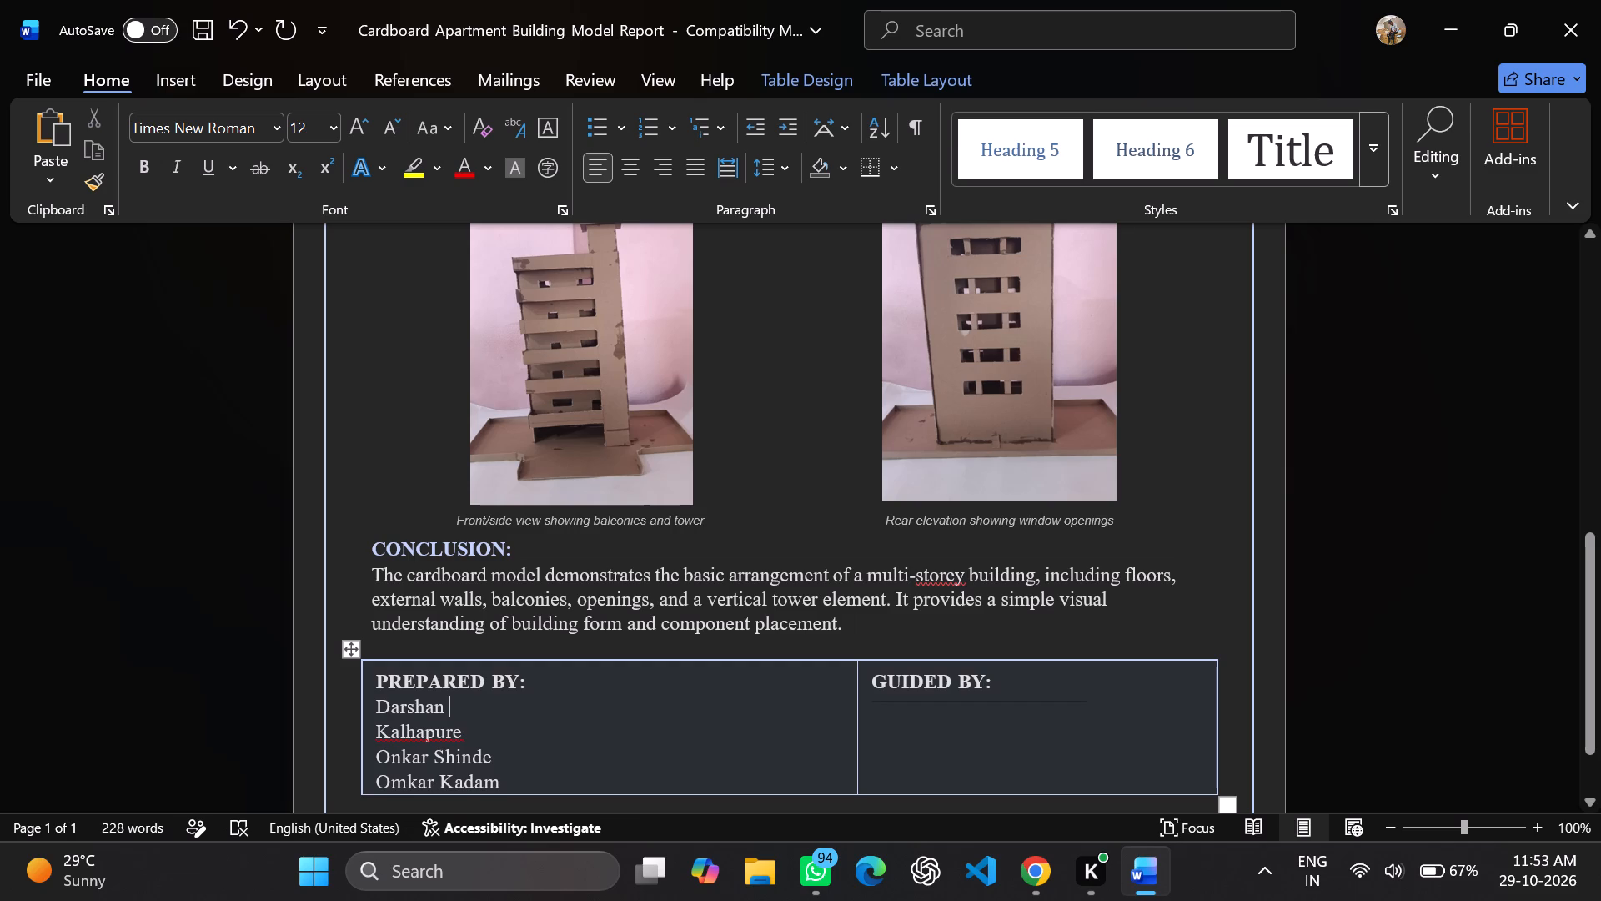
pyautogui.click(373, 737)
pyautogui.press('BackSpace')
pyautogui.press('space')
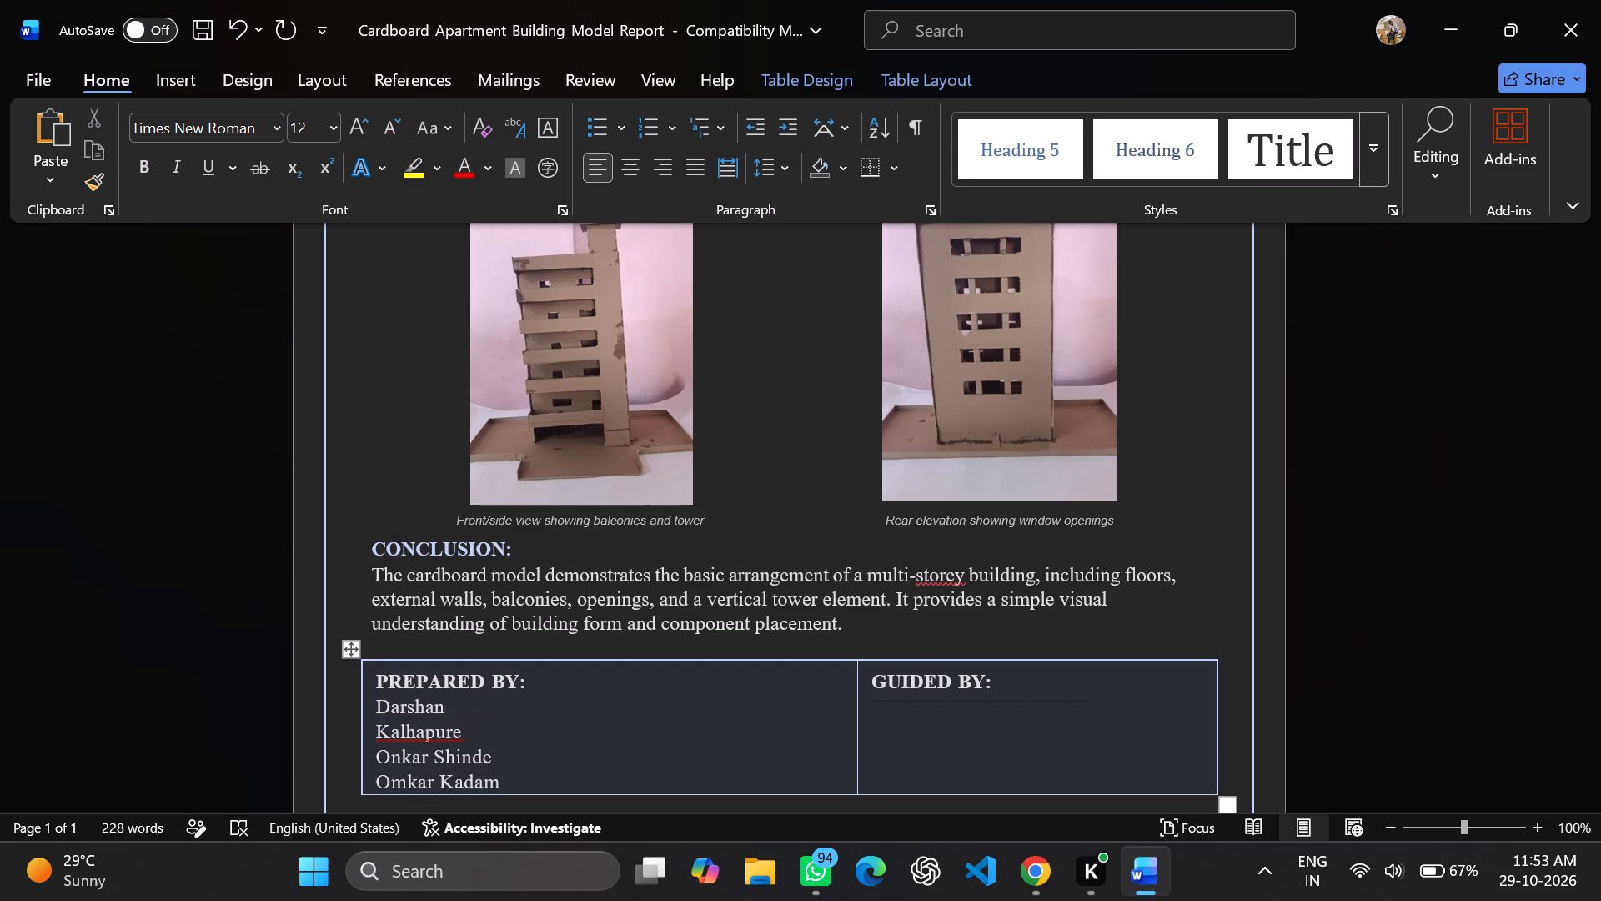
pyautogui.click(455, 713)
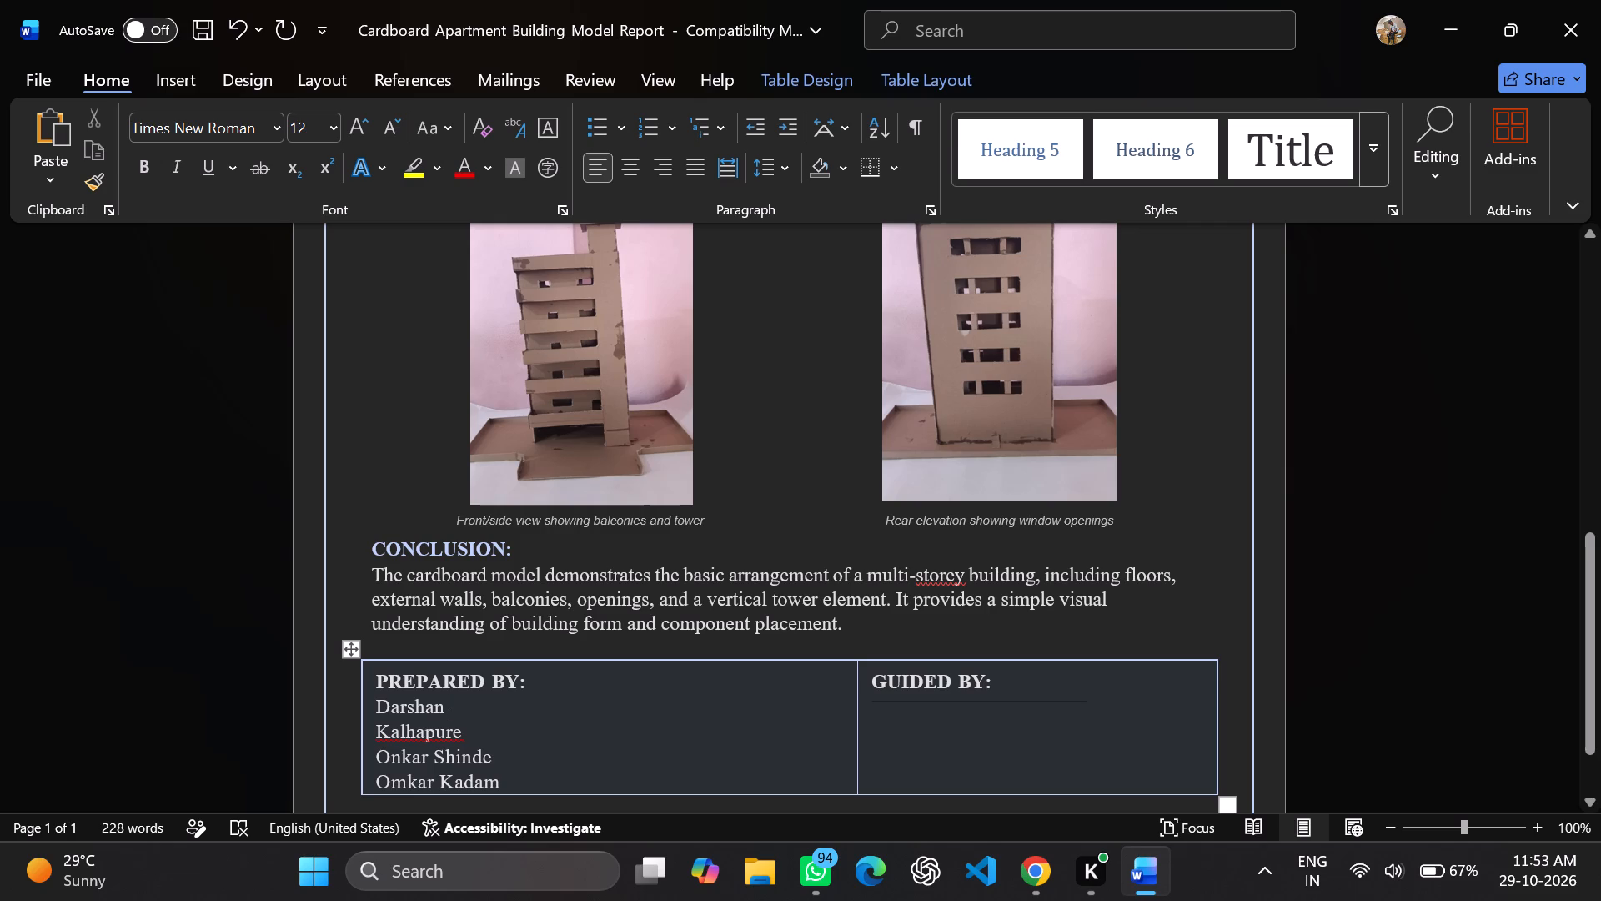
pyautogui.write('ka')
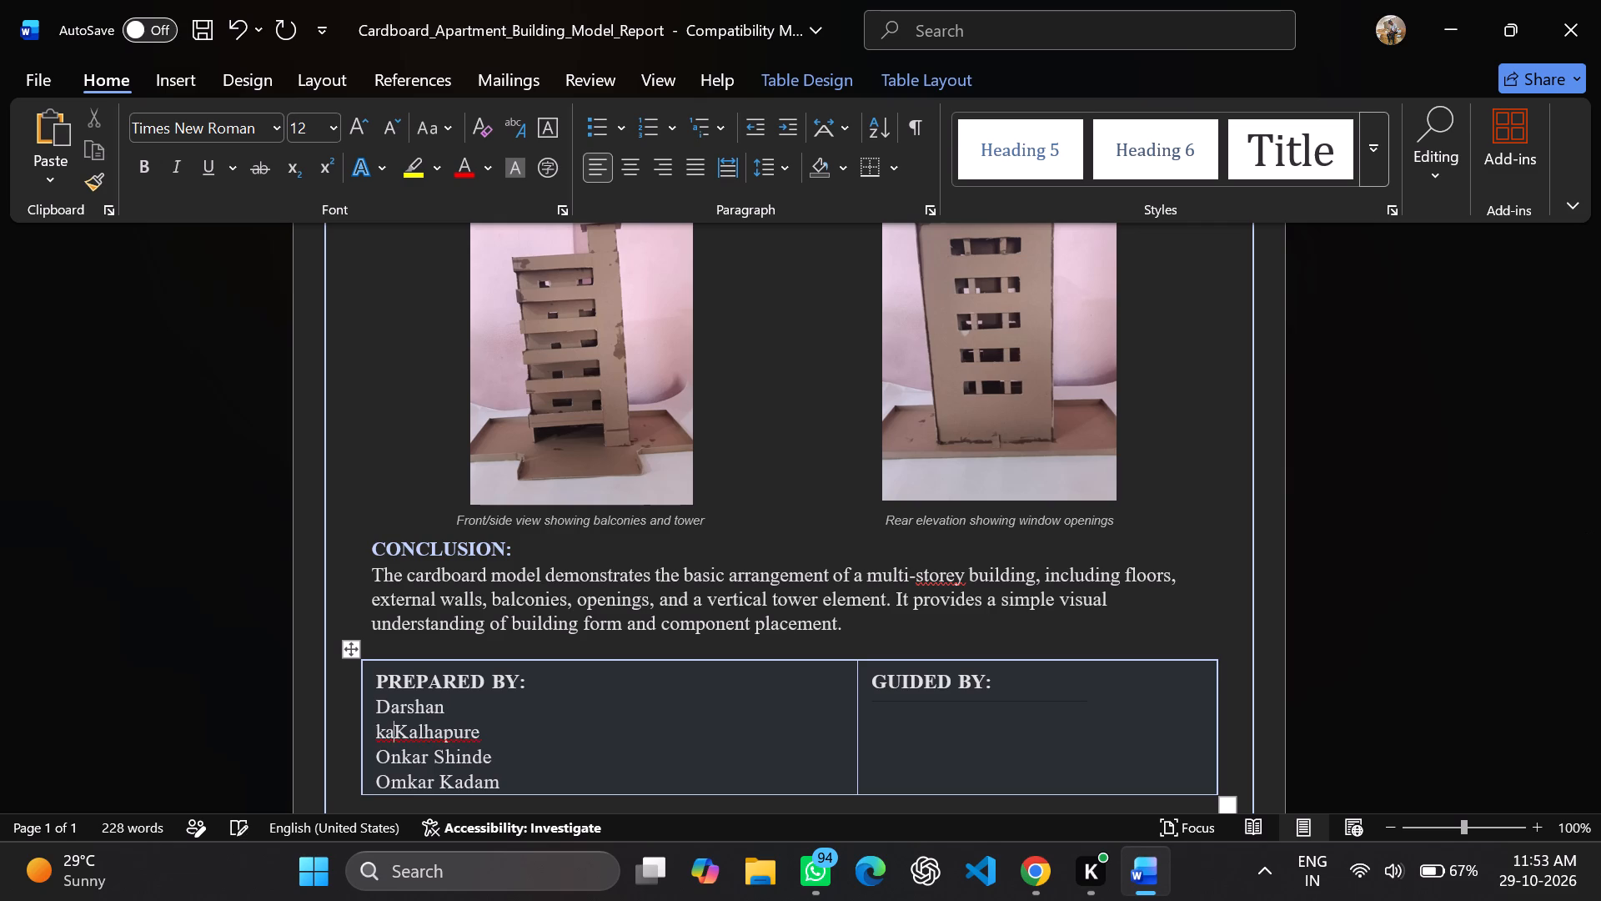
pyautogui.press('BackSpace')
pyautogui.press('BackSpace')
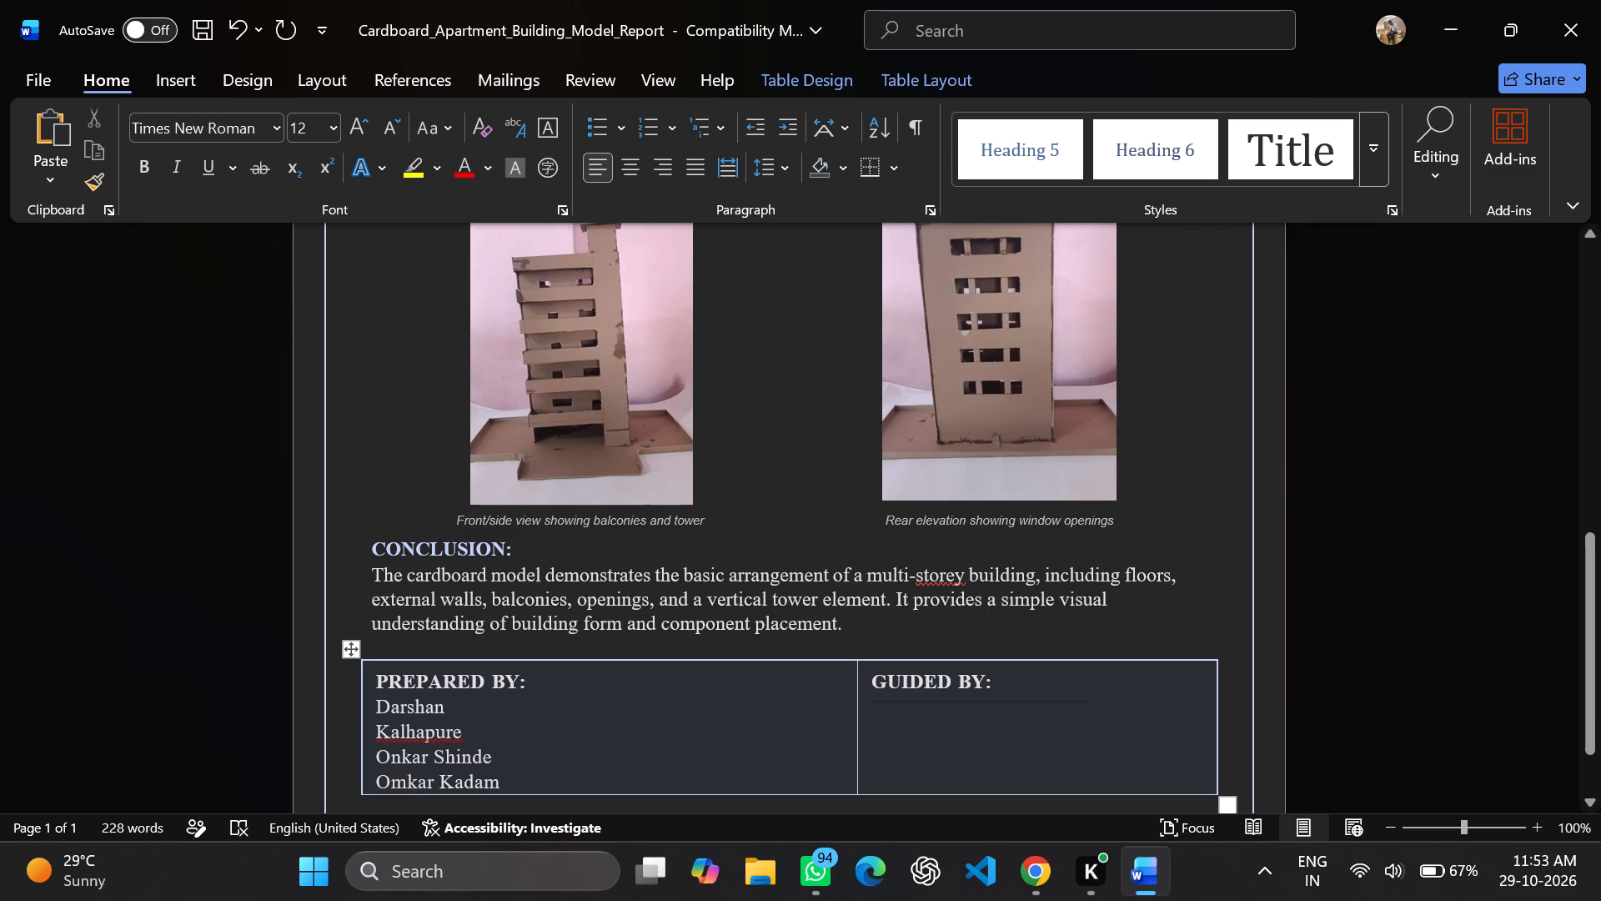
# Widen the PREPARED BY column slightly into the GUIDED BY column so the first student's full name fits on one line.
pyautogui.moveTo(856, 738); pyautogui.dragTo(898, 735)
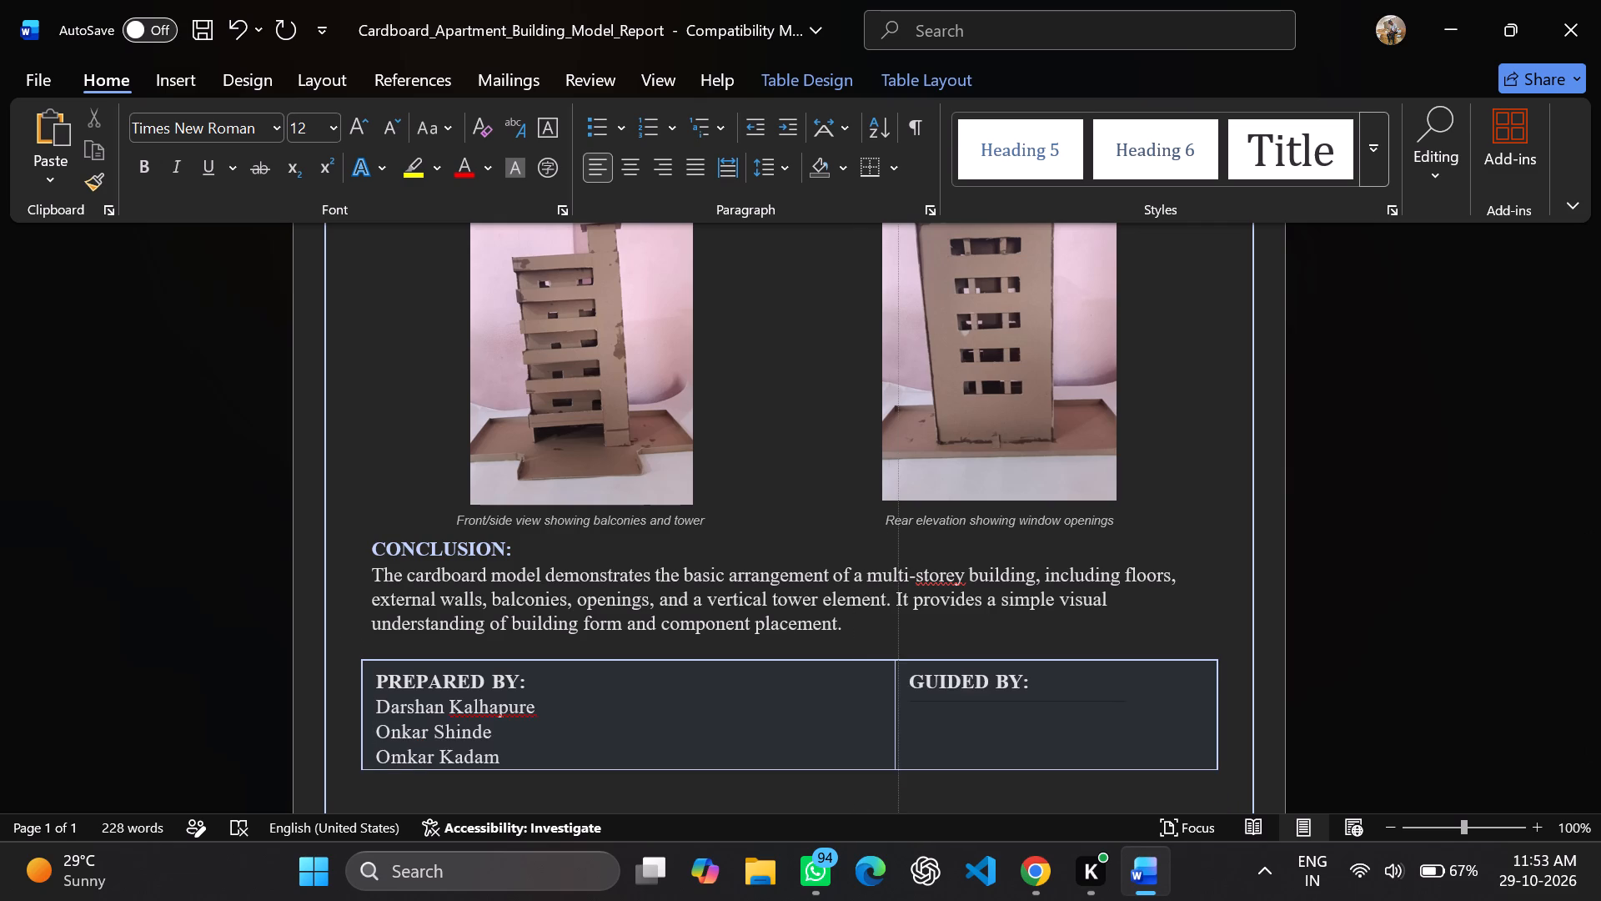
pyautogui.moveTo(898, 735); pyautogui.dragTo(902, 731)
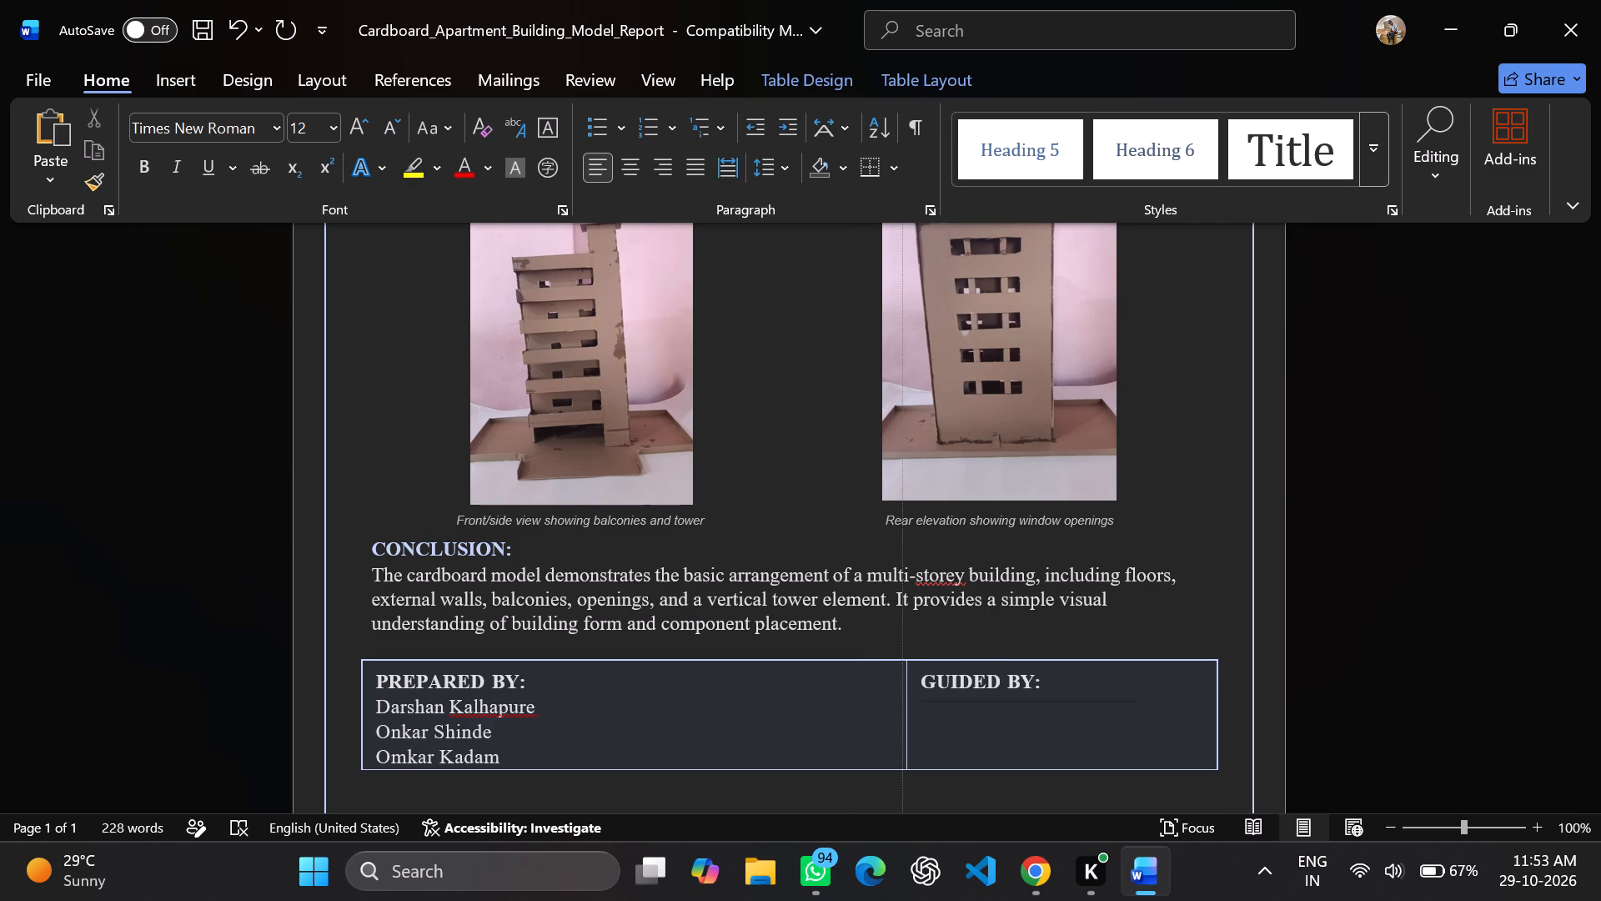
pyautogui.moveTo(902, 731); pyautogui.dragTo(901, 731)
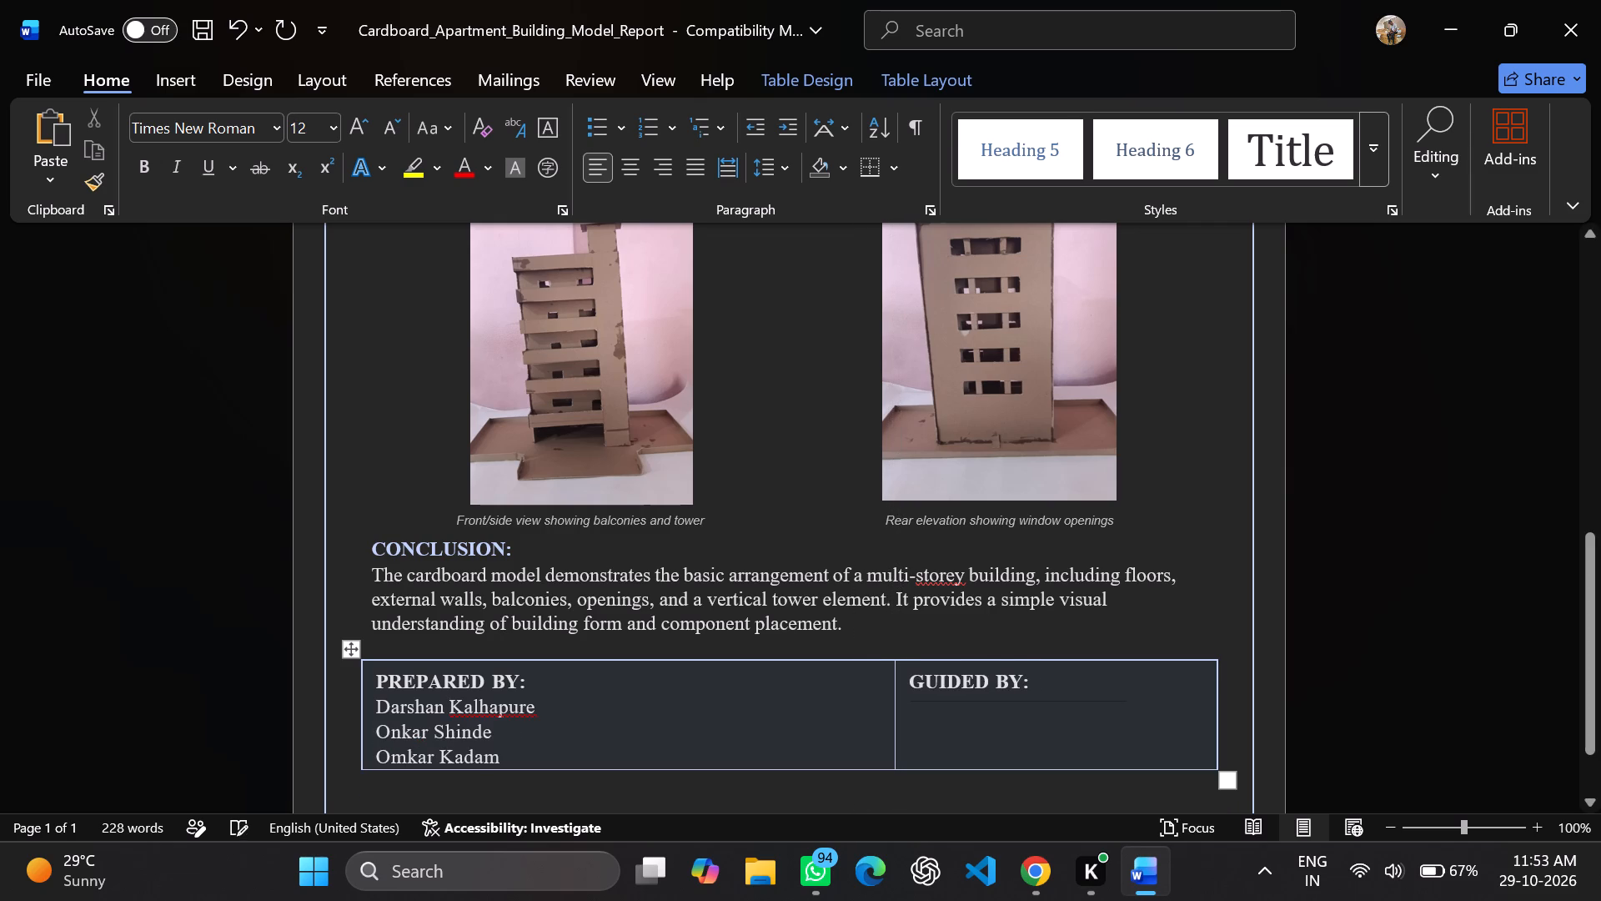
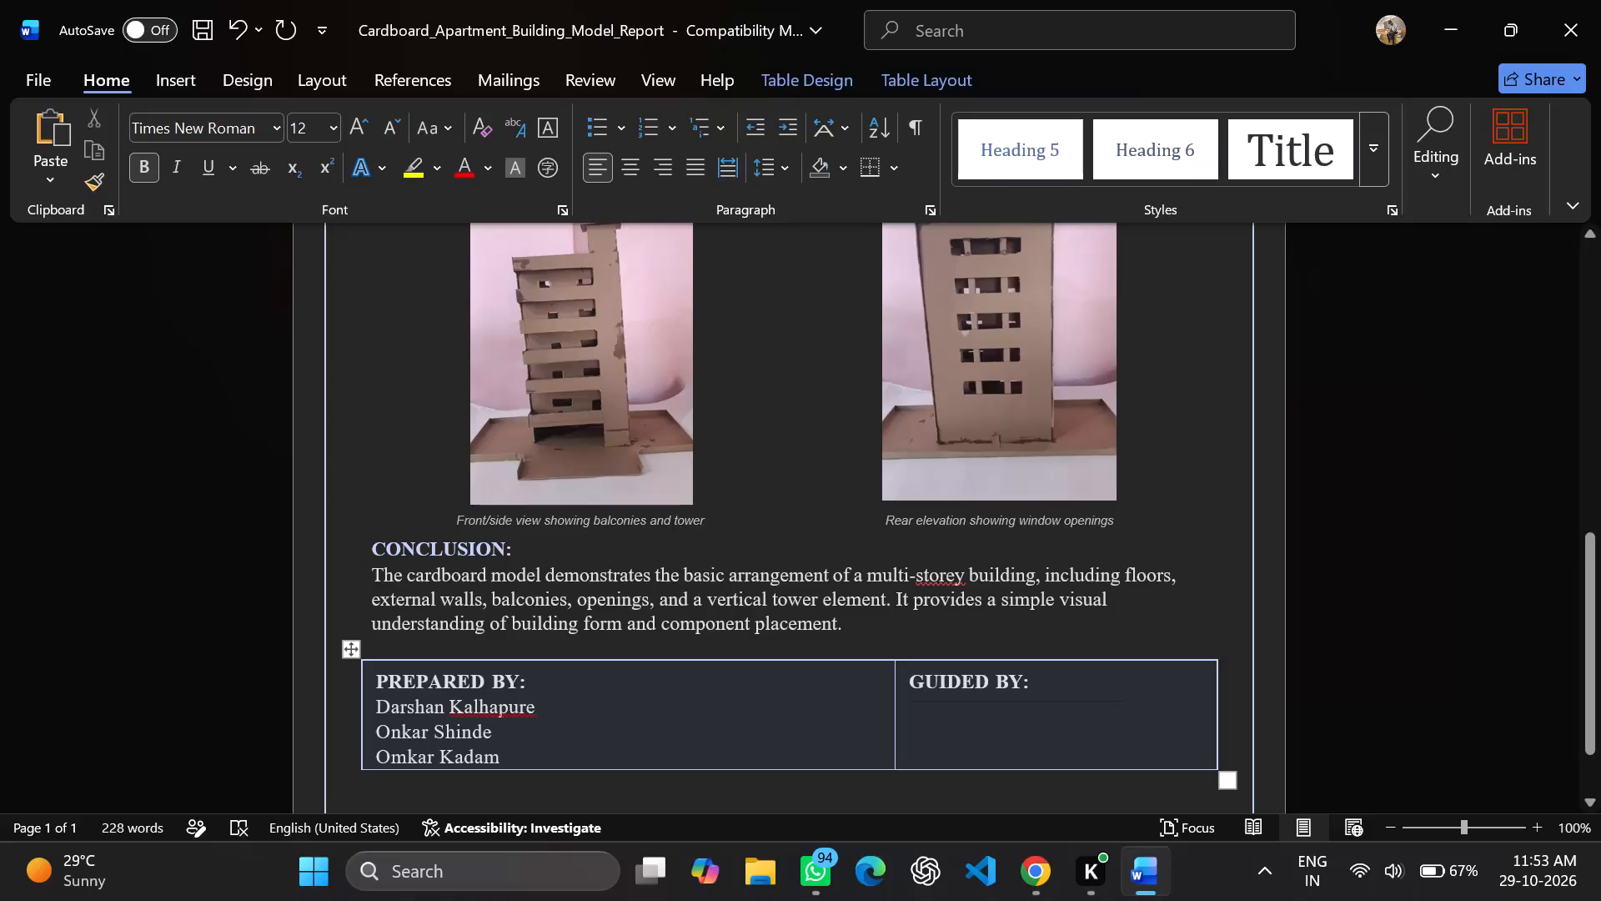
# Add a hyphen after the GUIDED BY: label and paste the guide's name on a new line below it.
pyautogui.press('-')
pyautogui.press('\\')
pyautogui.press('BackSpace')
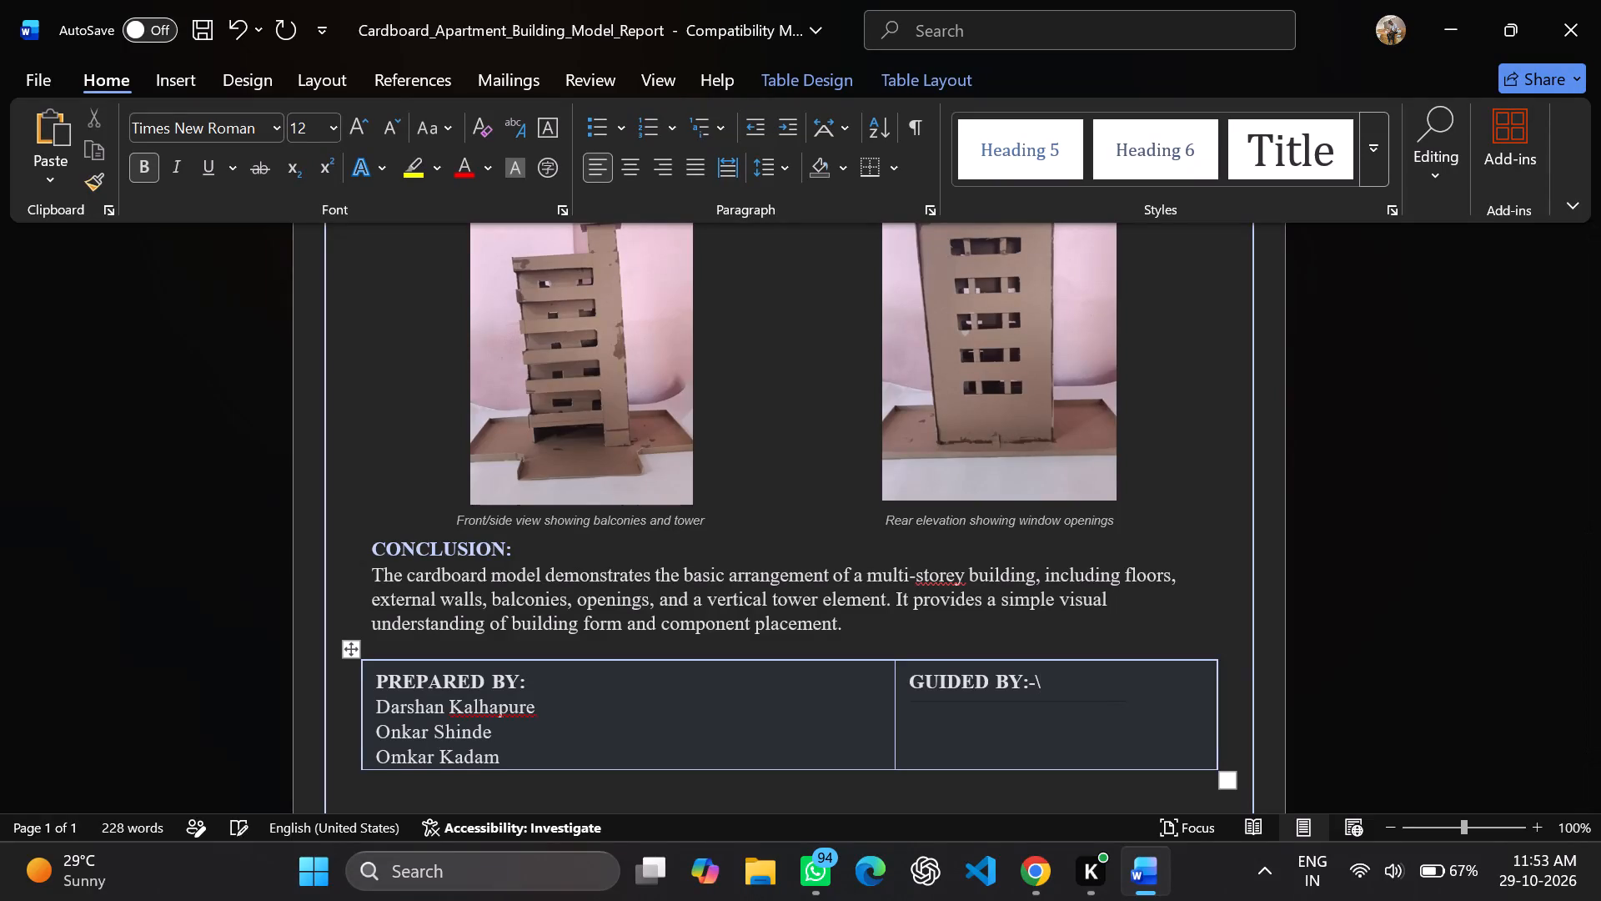
pyautogui.press('Return')
pyautogui.hotkey('ctrl', 'v')
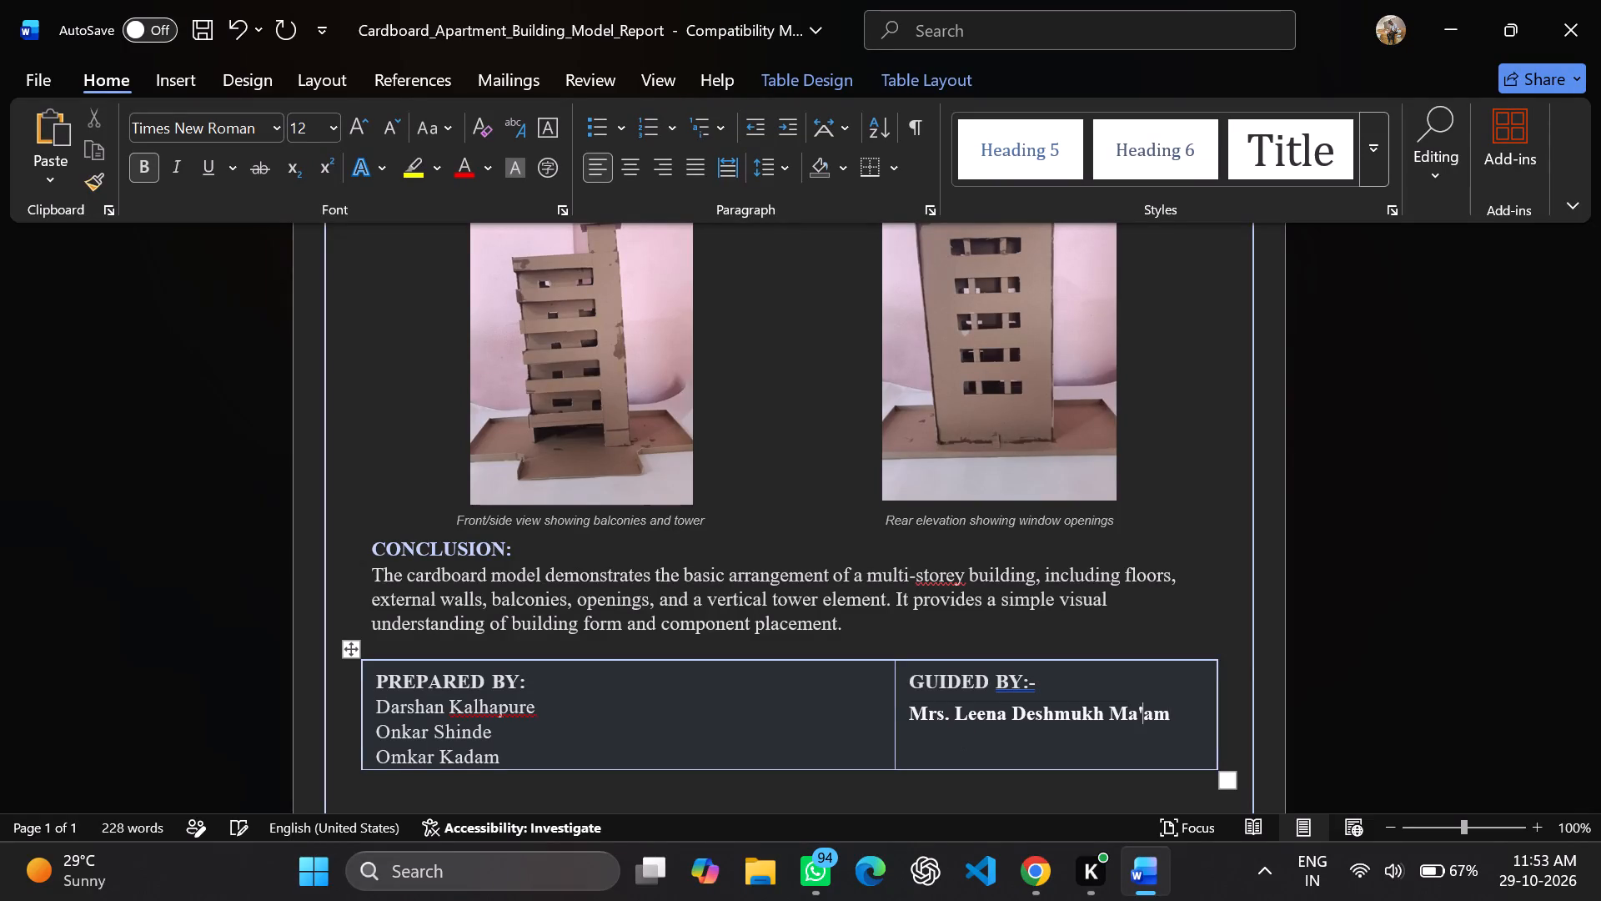
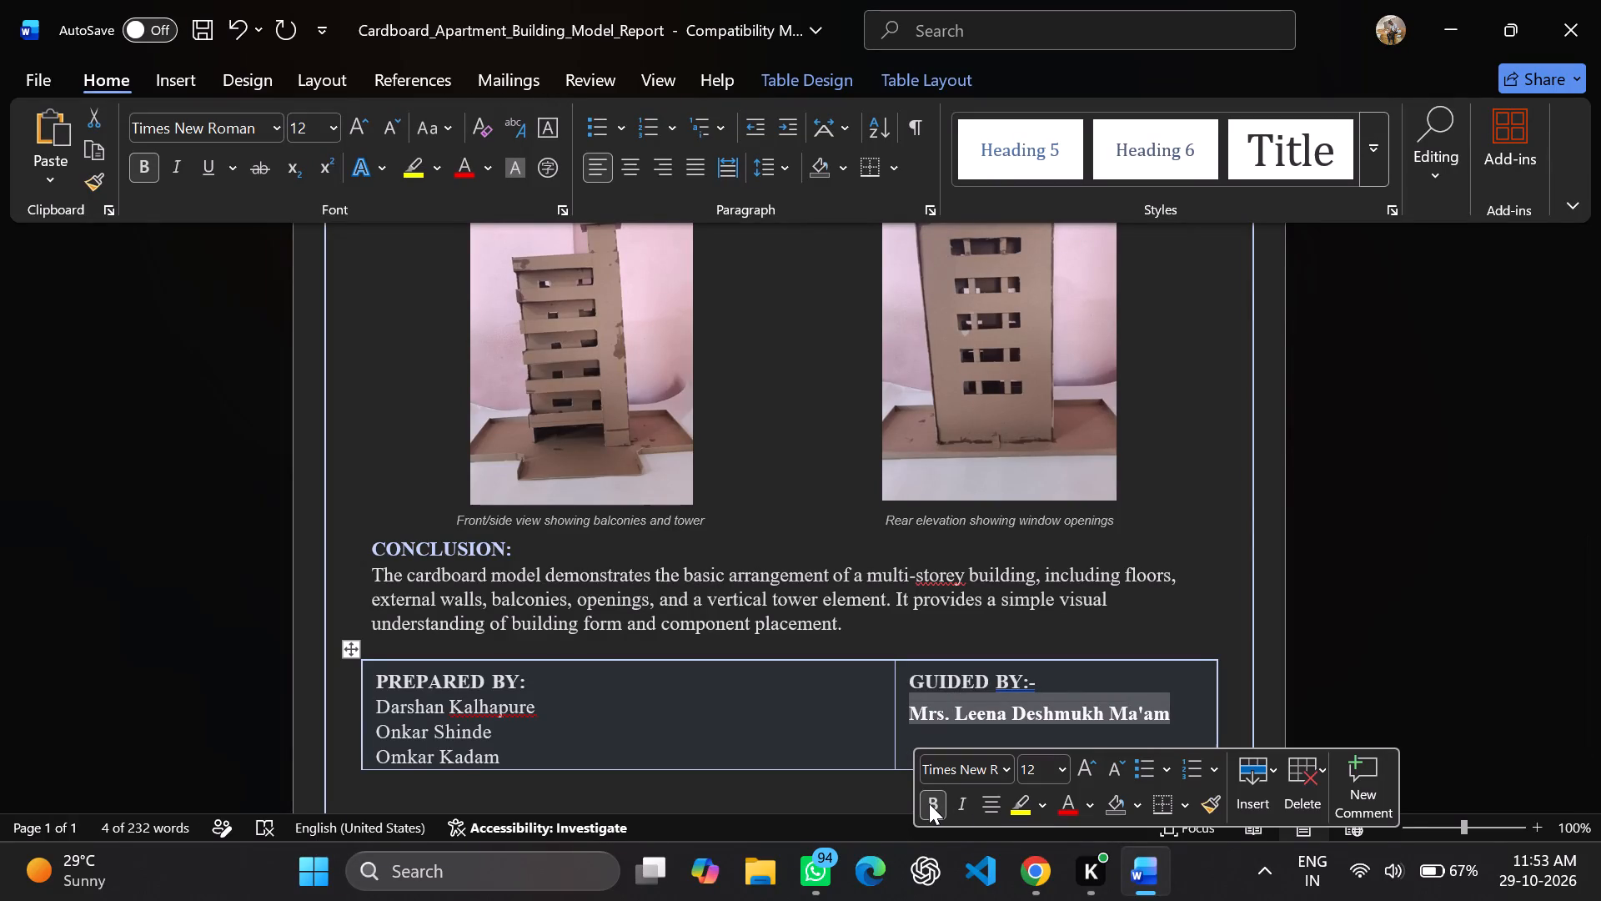
# Remove the bold formatting from the guide's name below the GUIDED BY heading in the table.
pyautogui.click(929, 803)
pyautogui.click(826, 746)
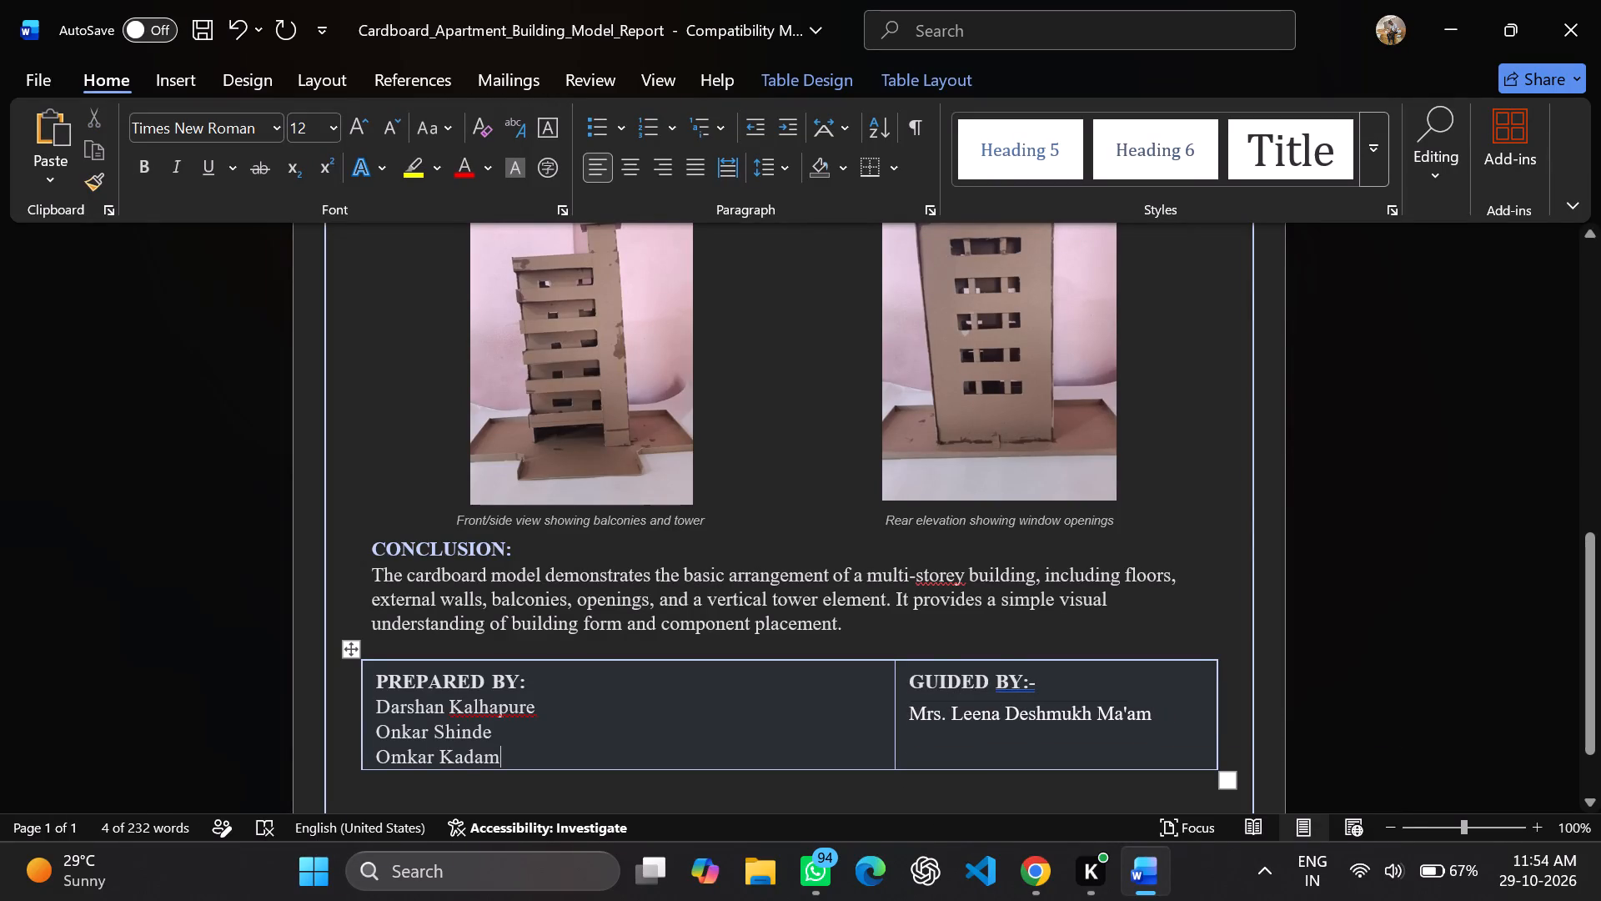
pyautogui.click(590, 709)
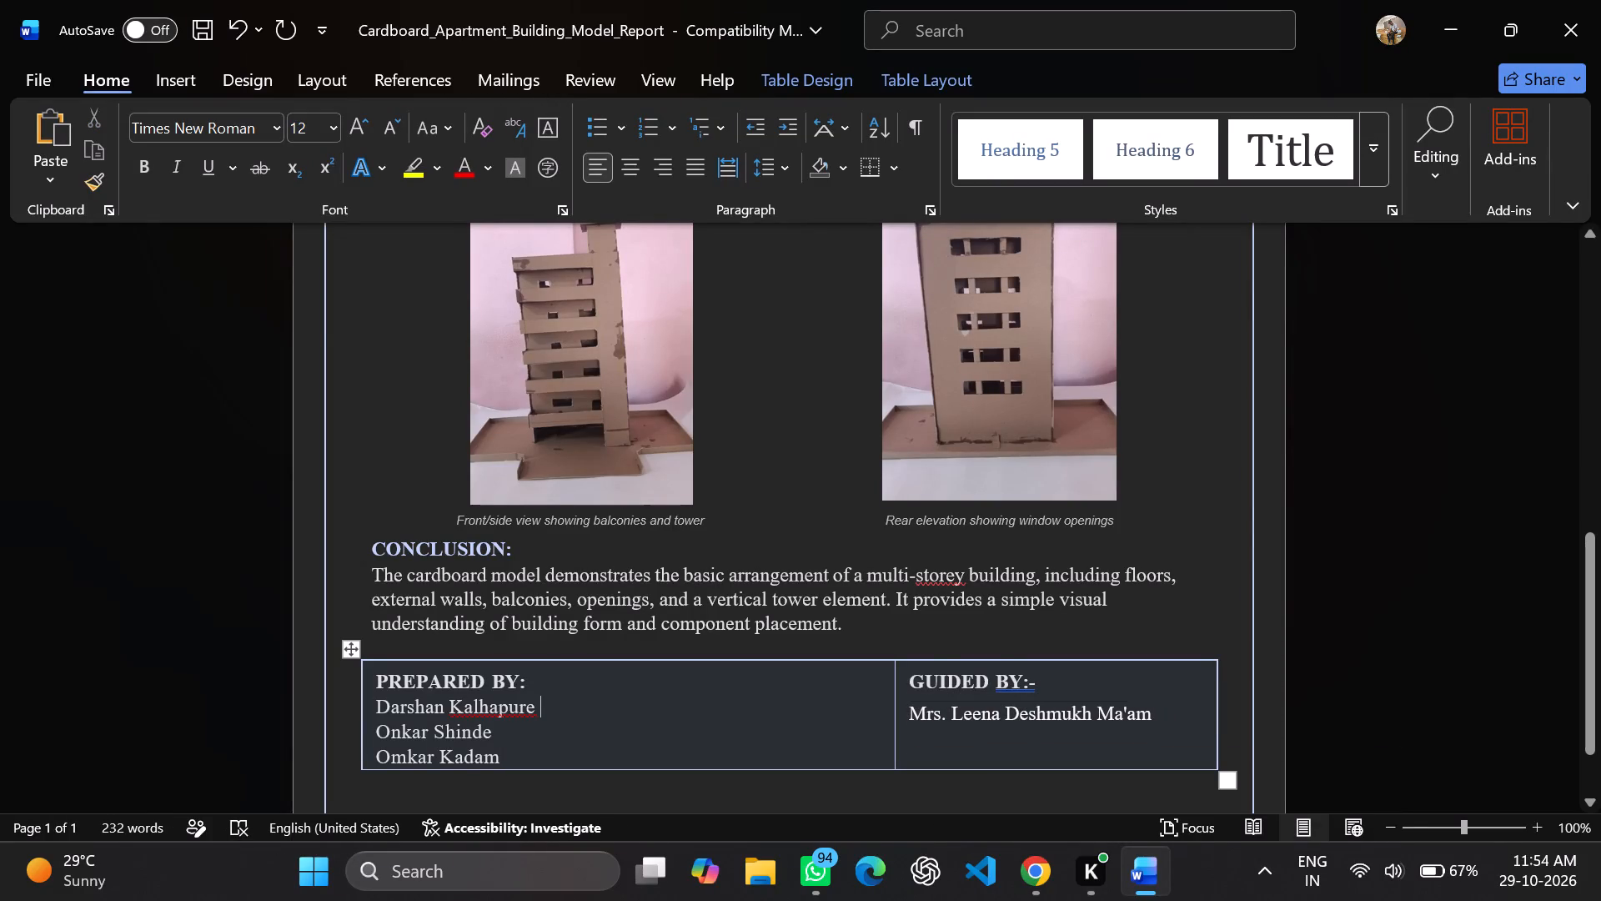
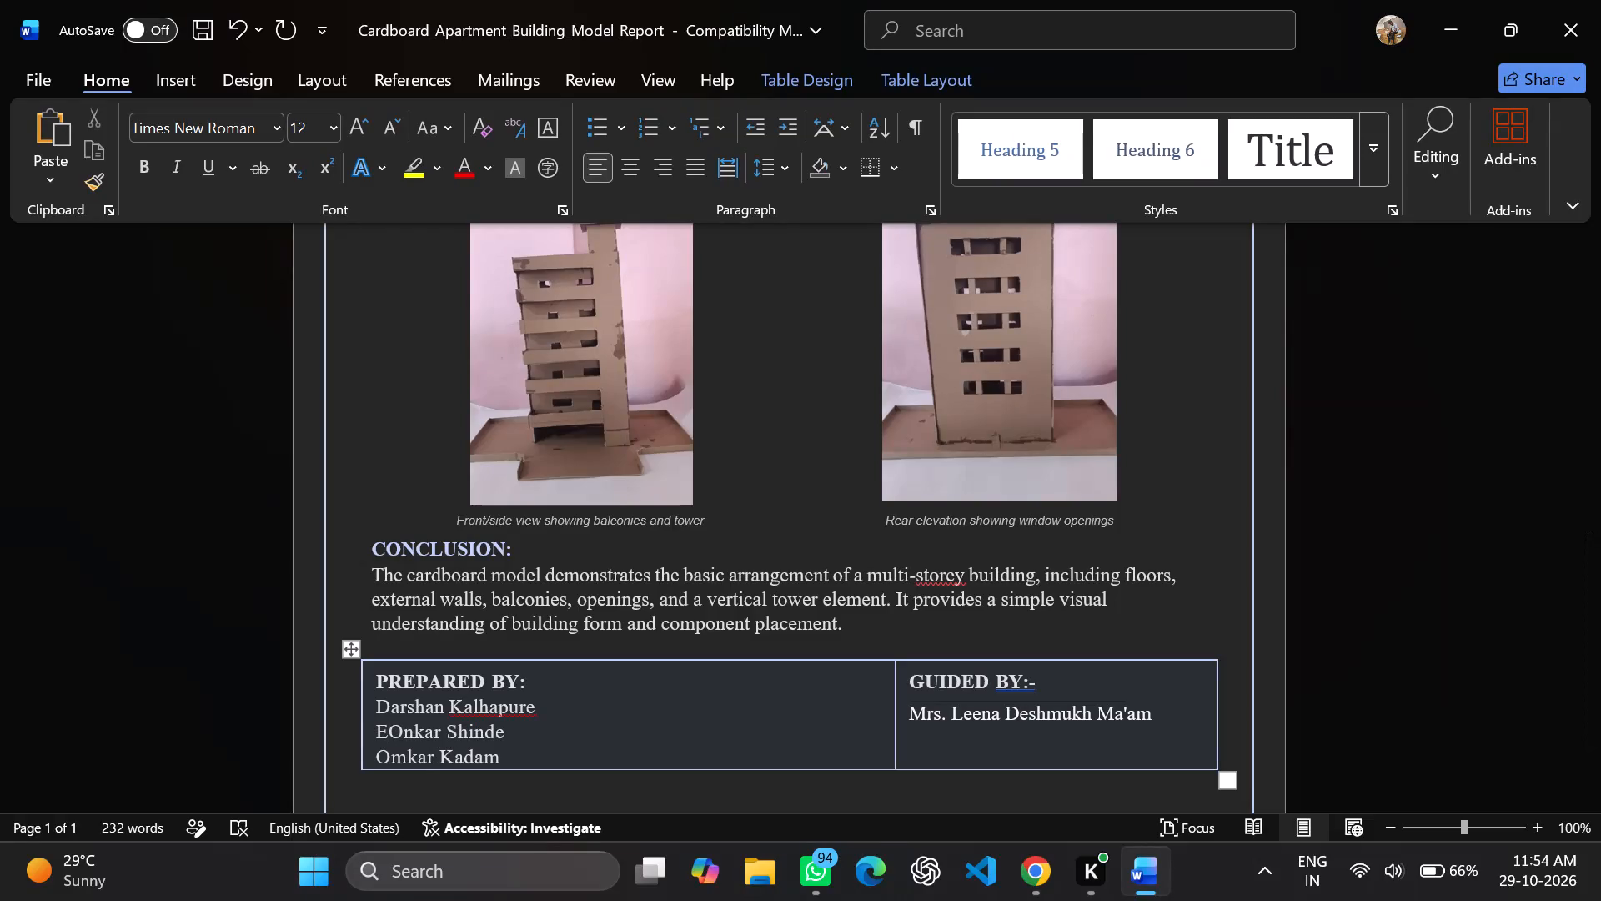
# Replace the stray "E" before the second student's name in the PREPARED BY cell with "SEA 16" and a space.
pyautogui.press('BackSpace')
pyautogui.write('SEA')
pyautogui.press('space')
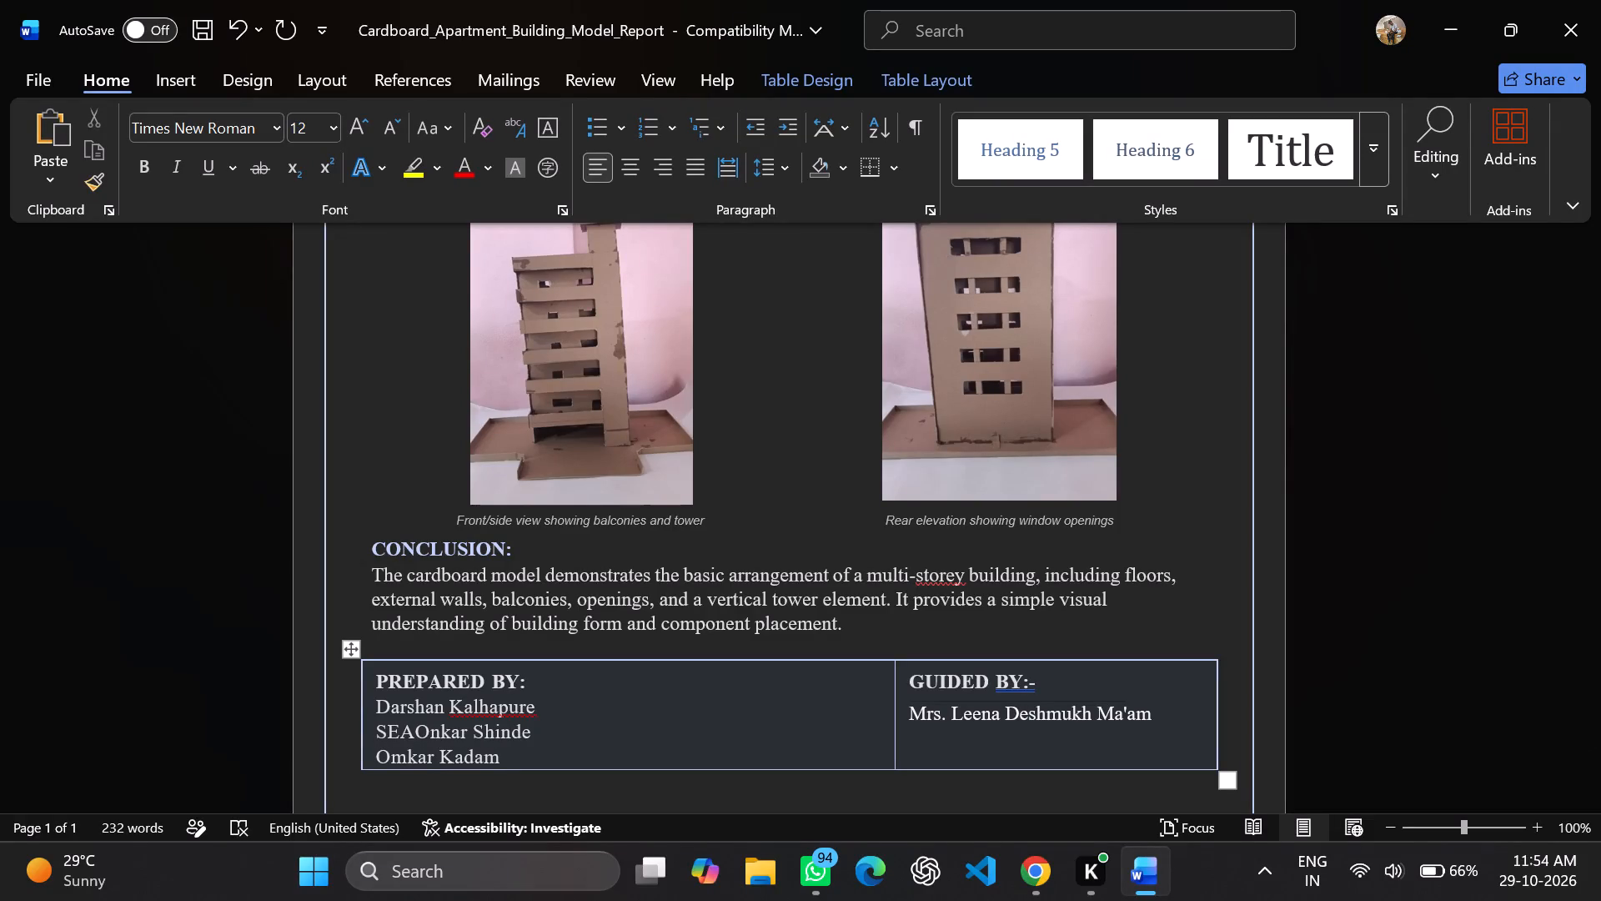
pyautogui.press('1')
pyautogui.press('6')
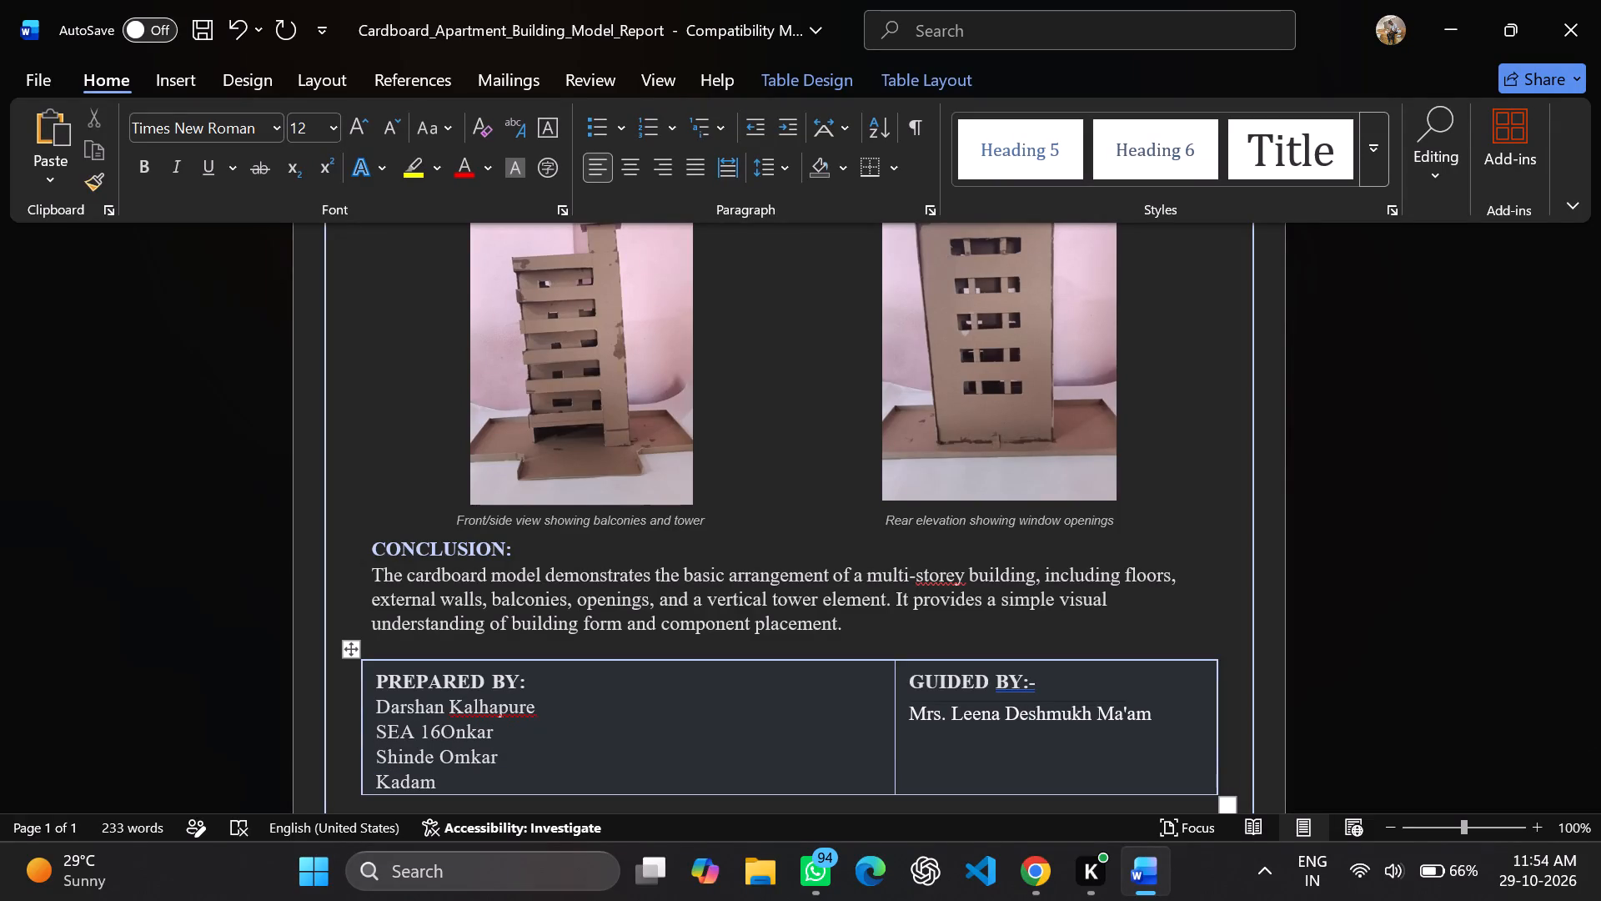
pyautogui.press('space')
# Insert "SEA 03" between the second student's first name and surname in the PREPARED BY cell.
pyautogui.click(529, 739)
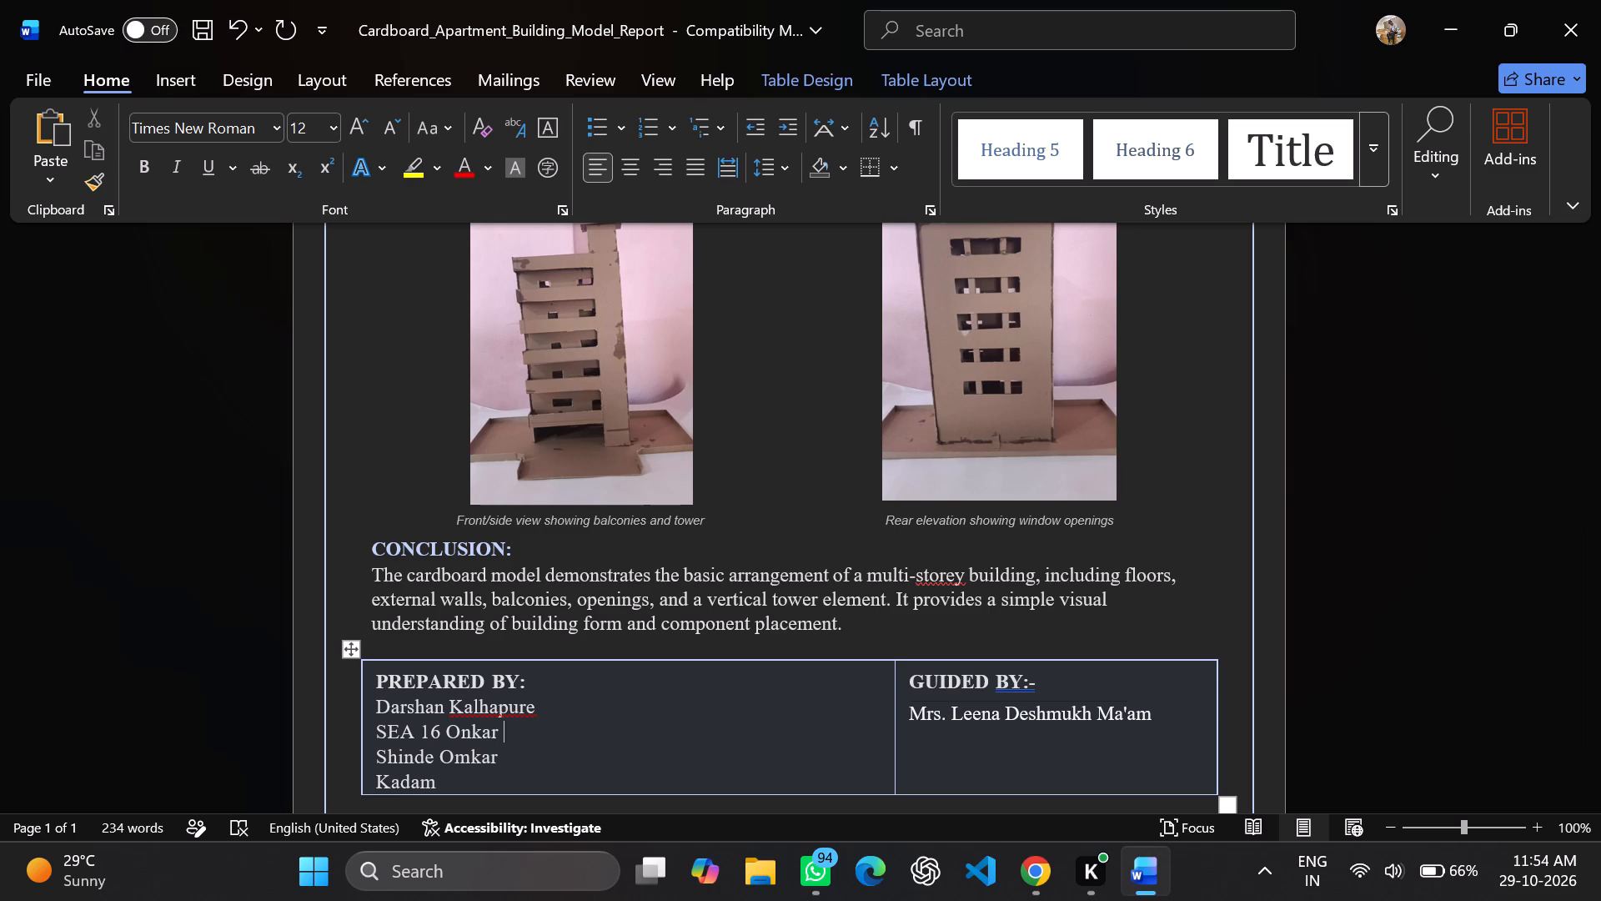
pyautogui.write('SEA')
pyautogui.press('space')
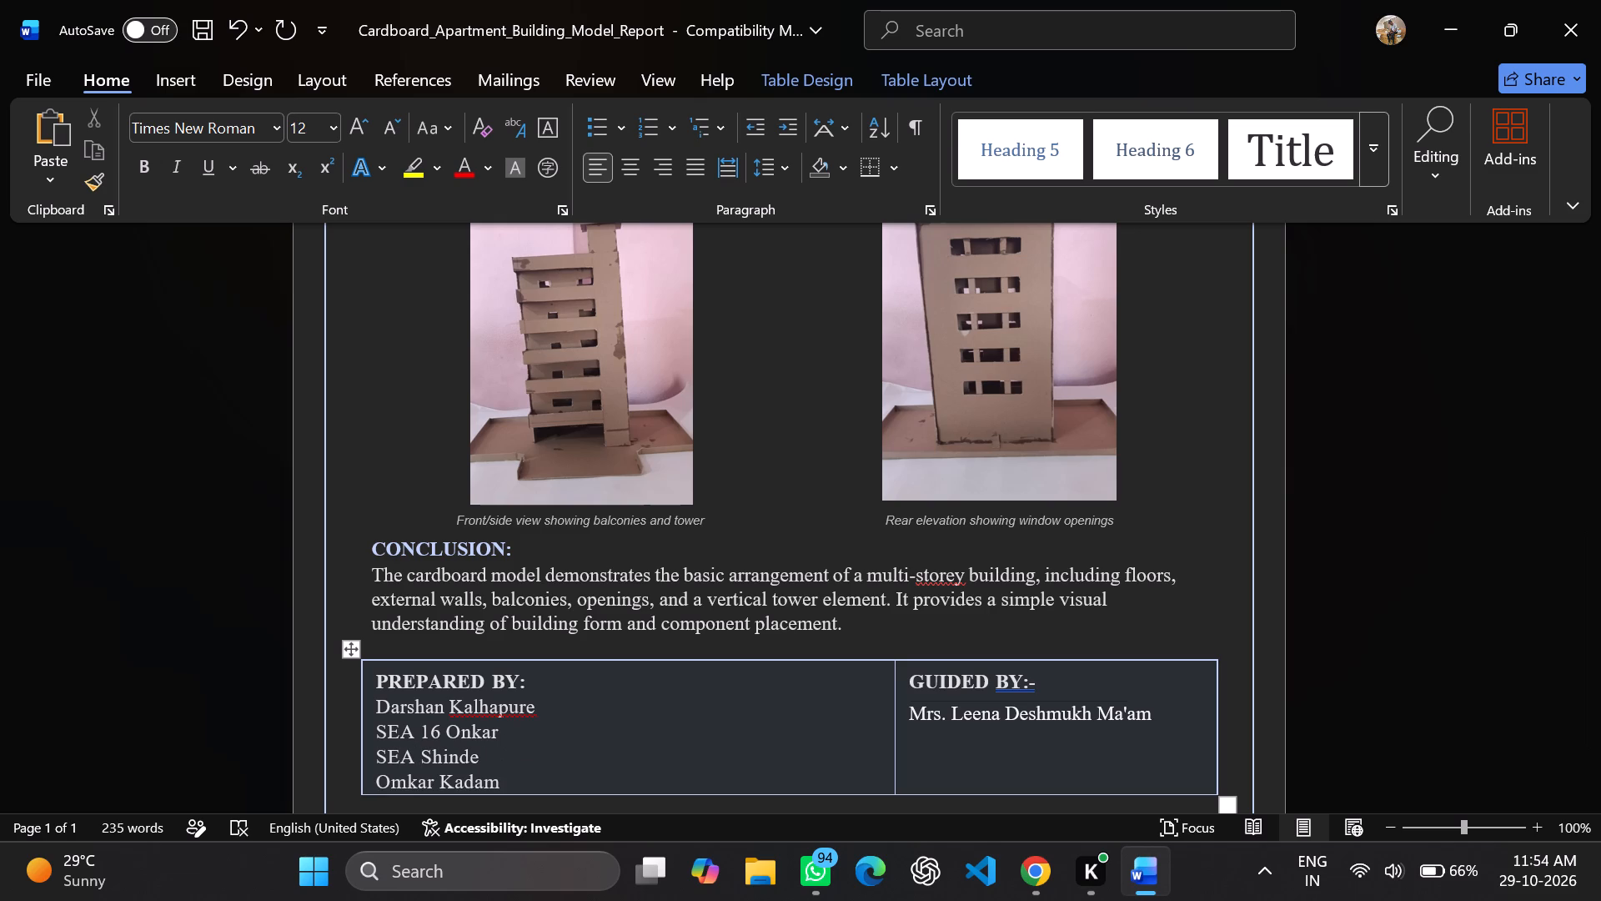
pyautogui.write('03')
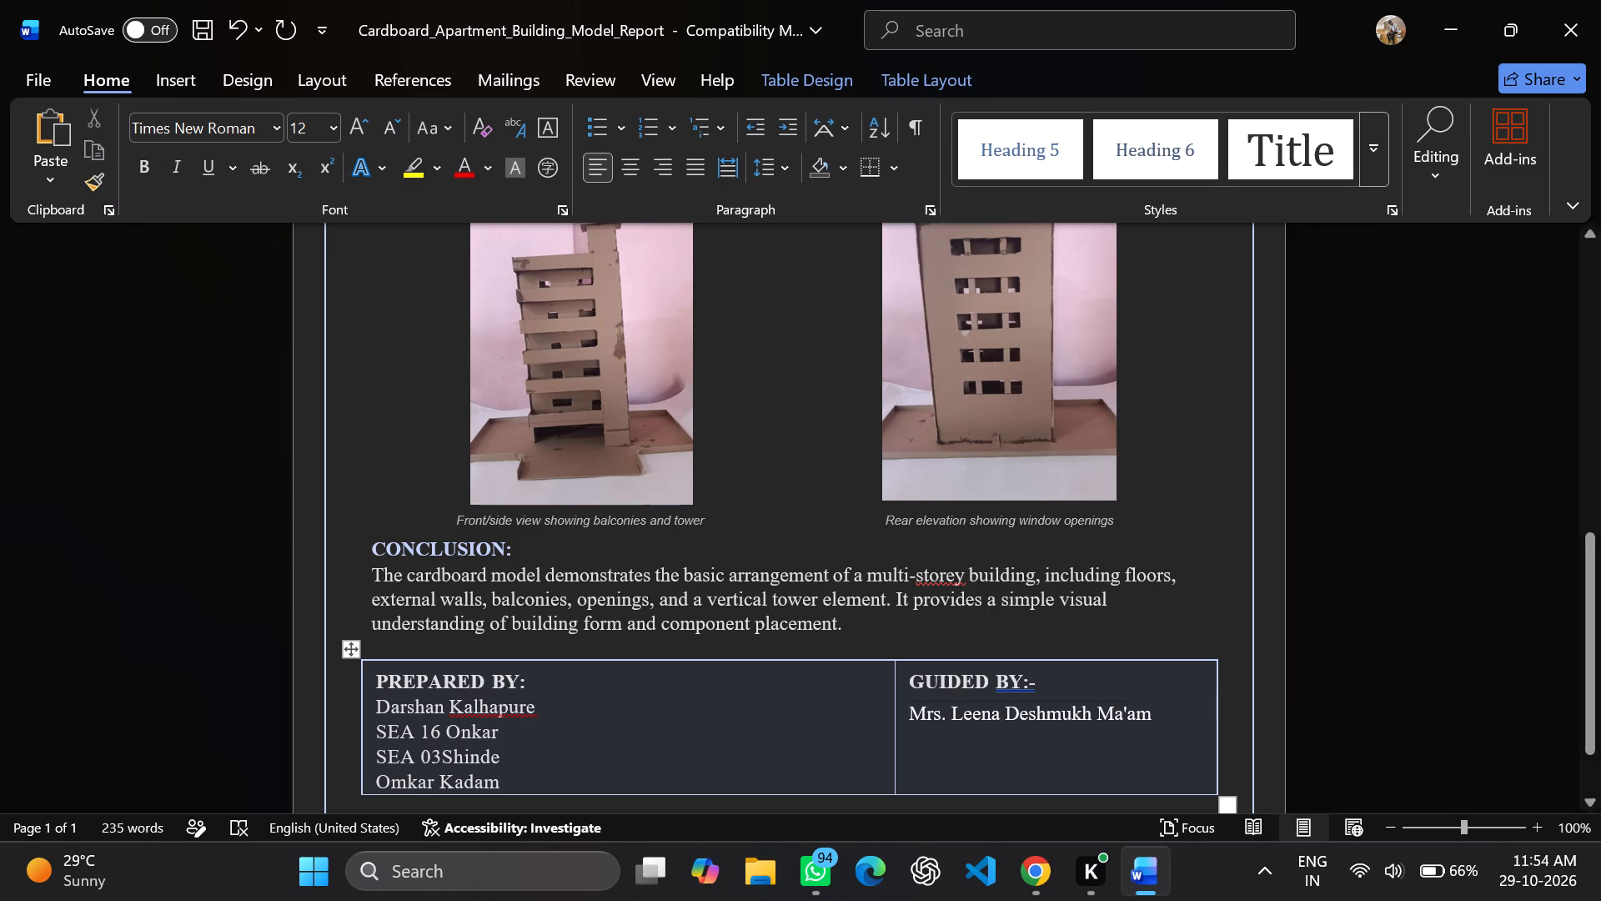
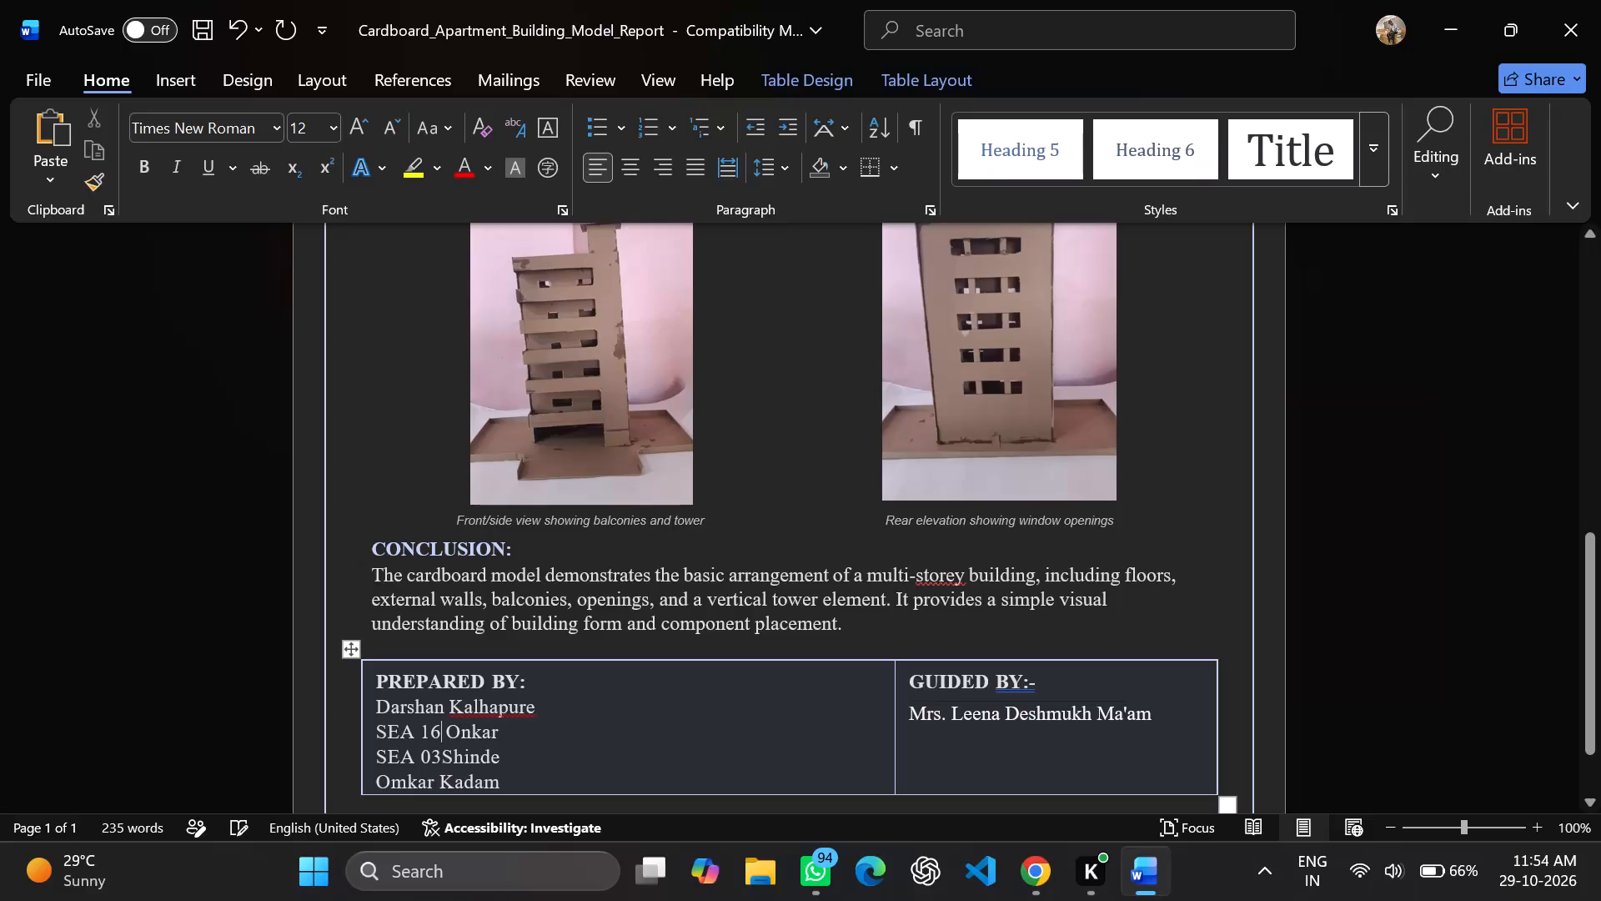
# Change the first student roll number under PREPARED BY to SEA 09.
pyautogui.press('BackSpace')
pyautogui.press('BackSpace')
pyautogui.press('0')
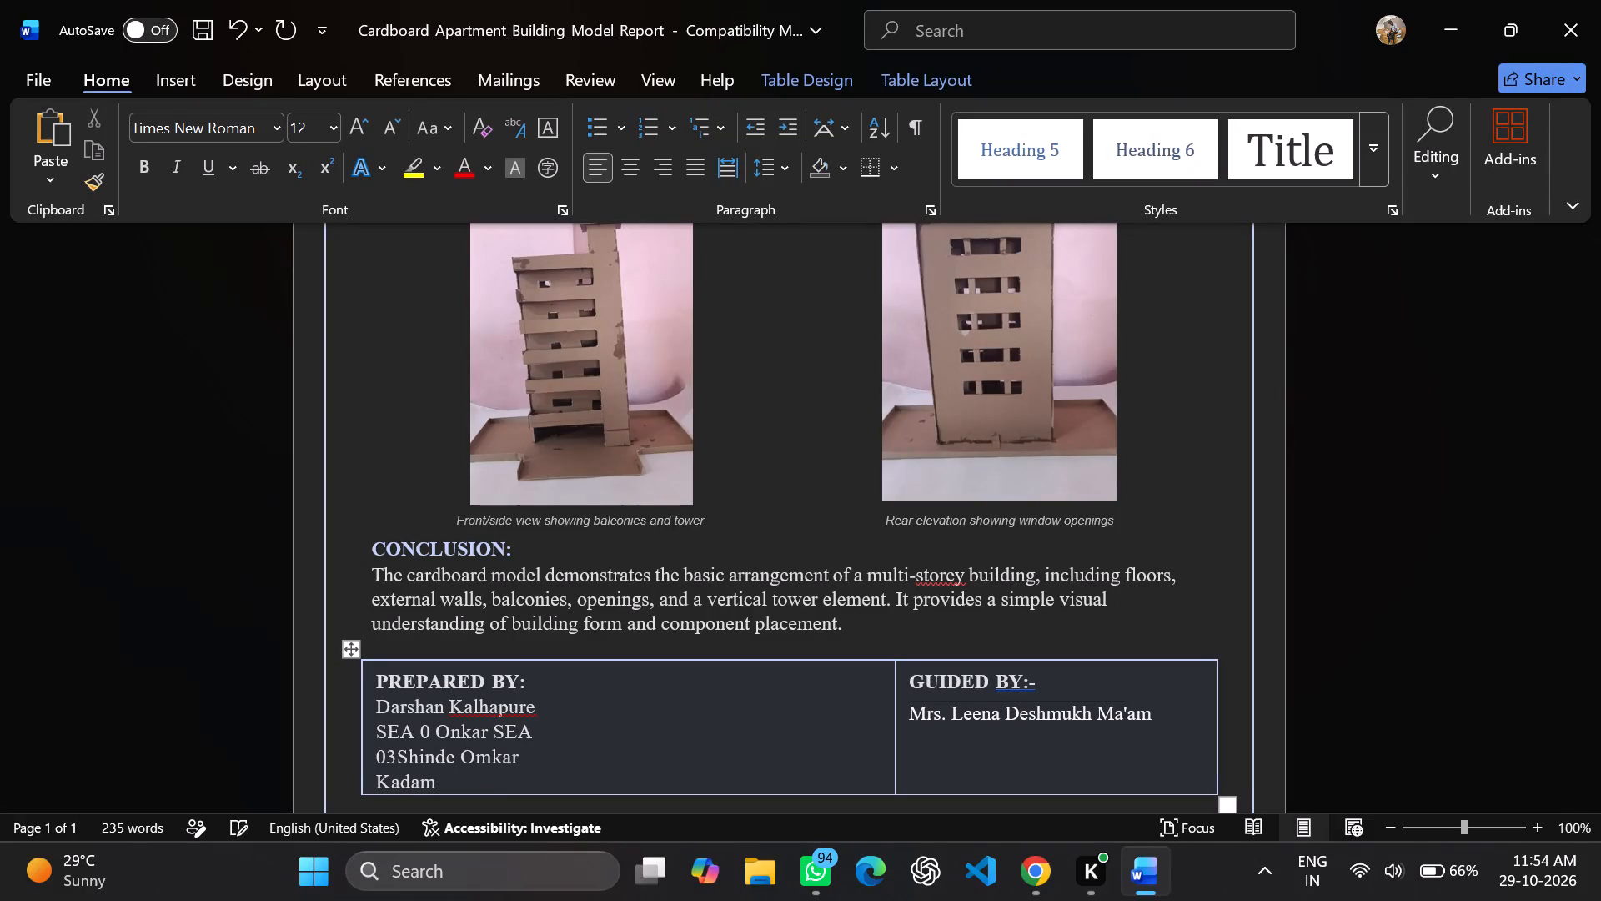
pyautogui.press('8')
pyautogui.press('BackSpace')
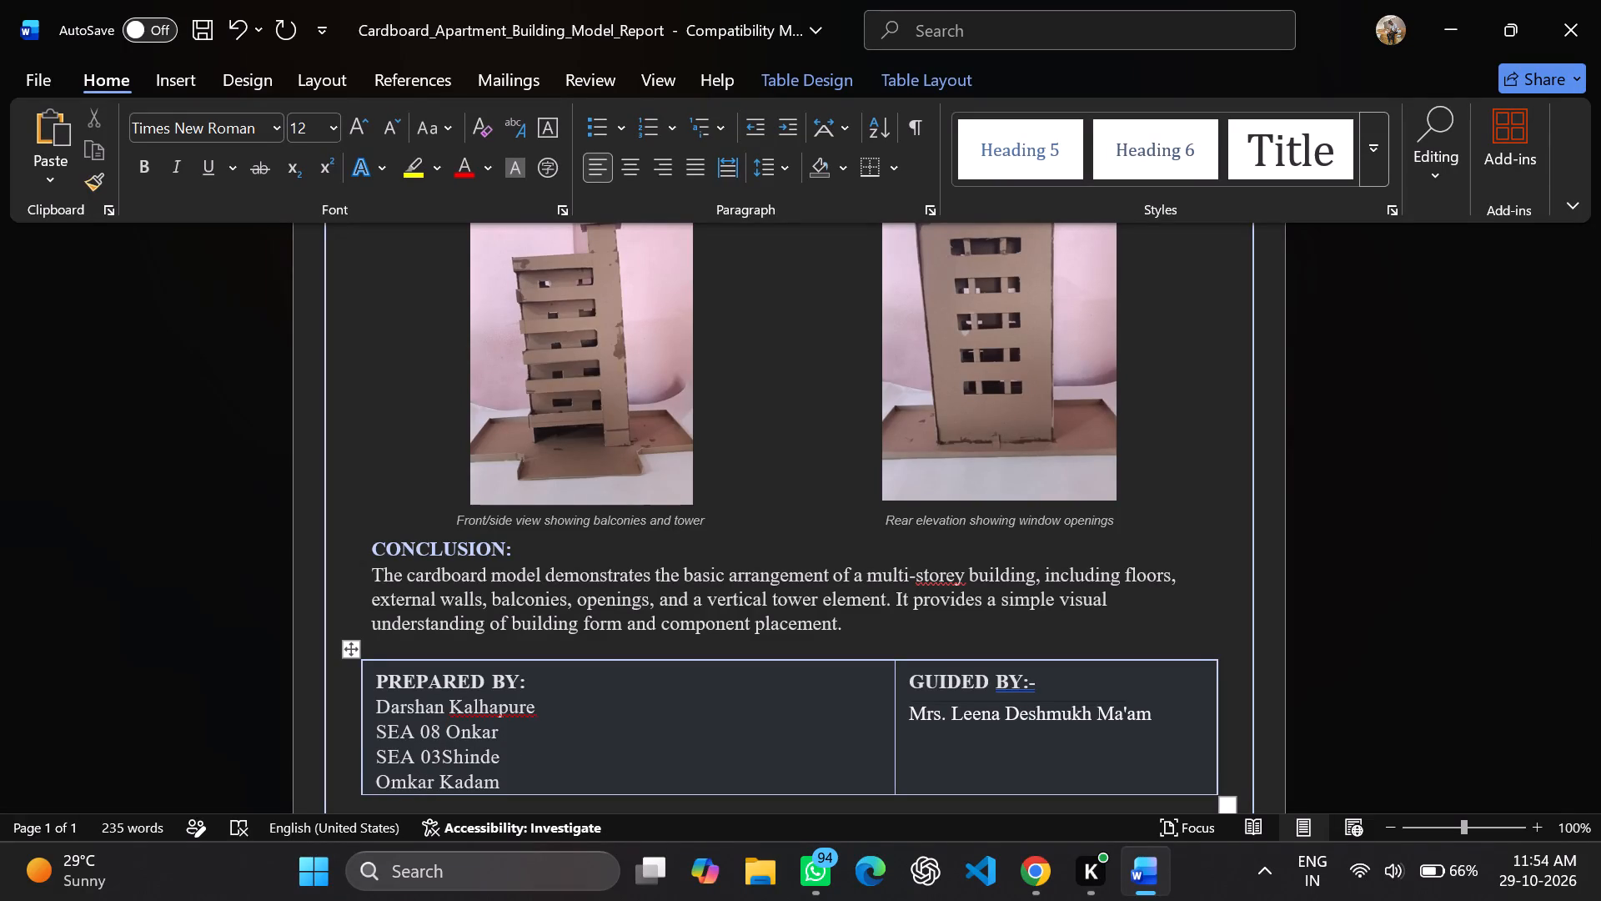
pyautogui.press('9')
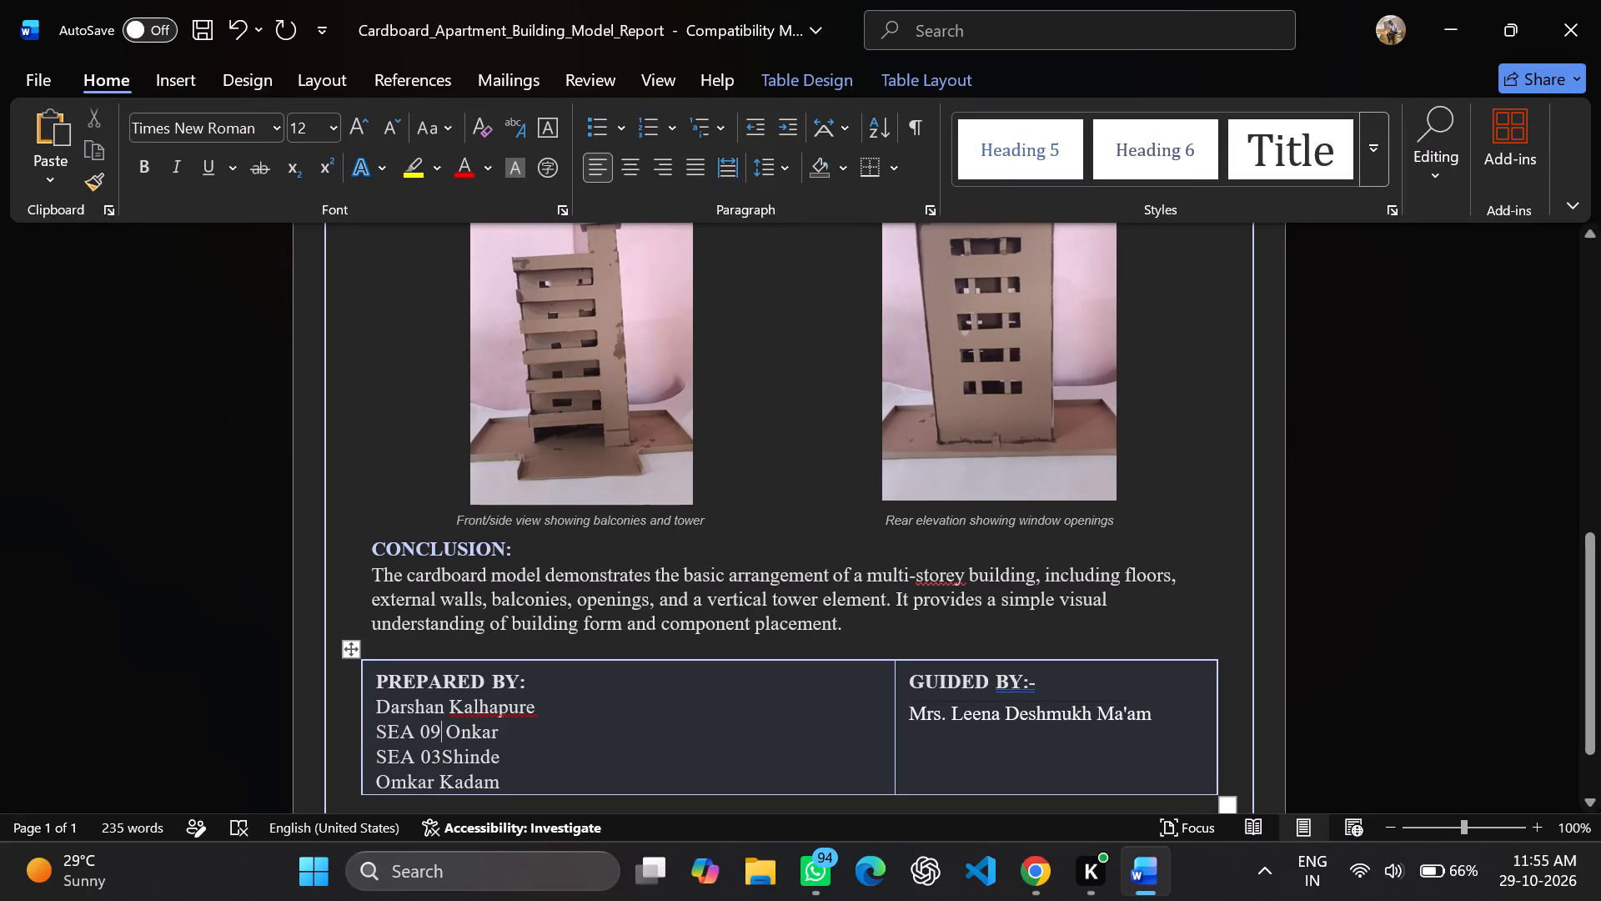
pyautogui.click(428, 762)
pyautogui.press('BackSpace')
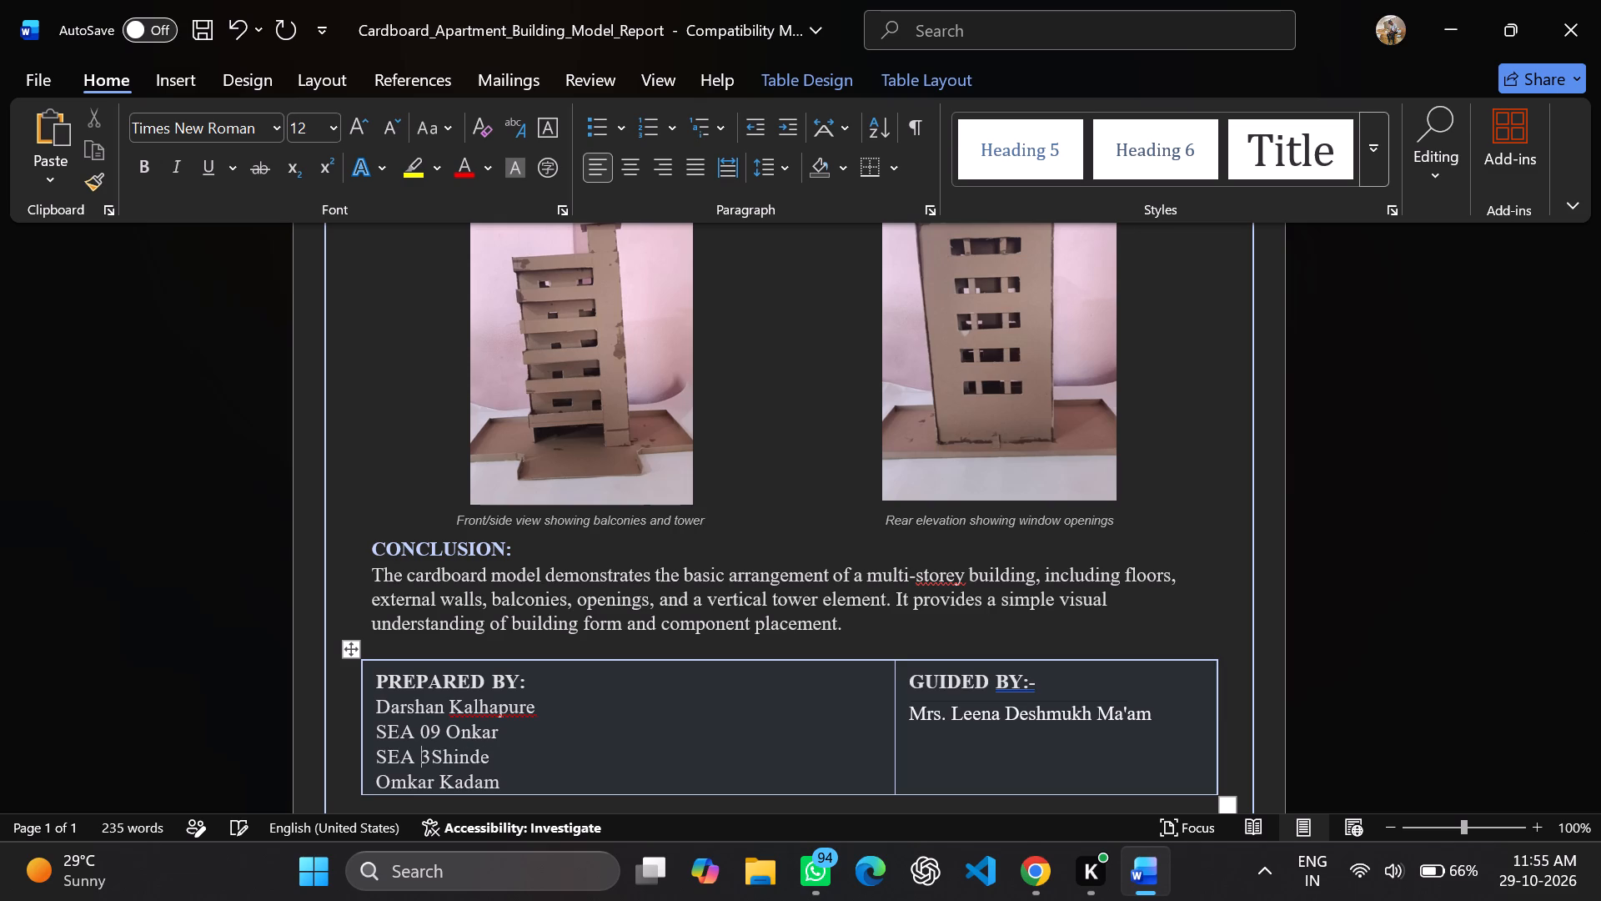
pyautogui.press('Right')
pyautogui.press('BackSpace')
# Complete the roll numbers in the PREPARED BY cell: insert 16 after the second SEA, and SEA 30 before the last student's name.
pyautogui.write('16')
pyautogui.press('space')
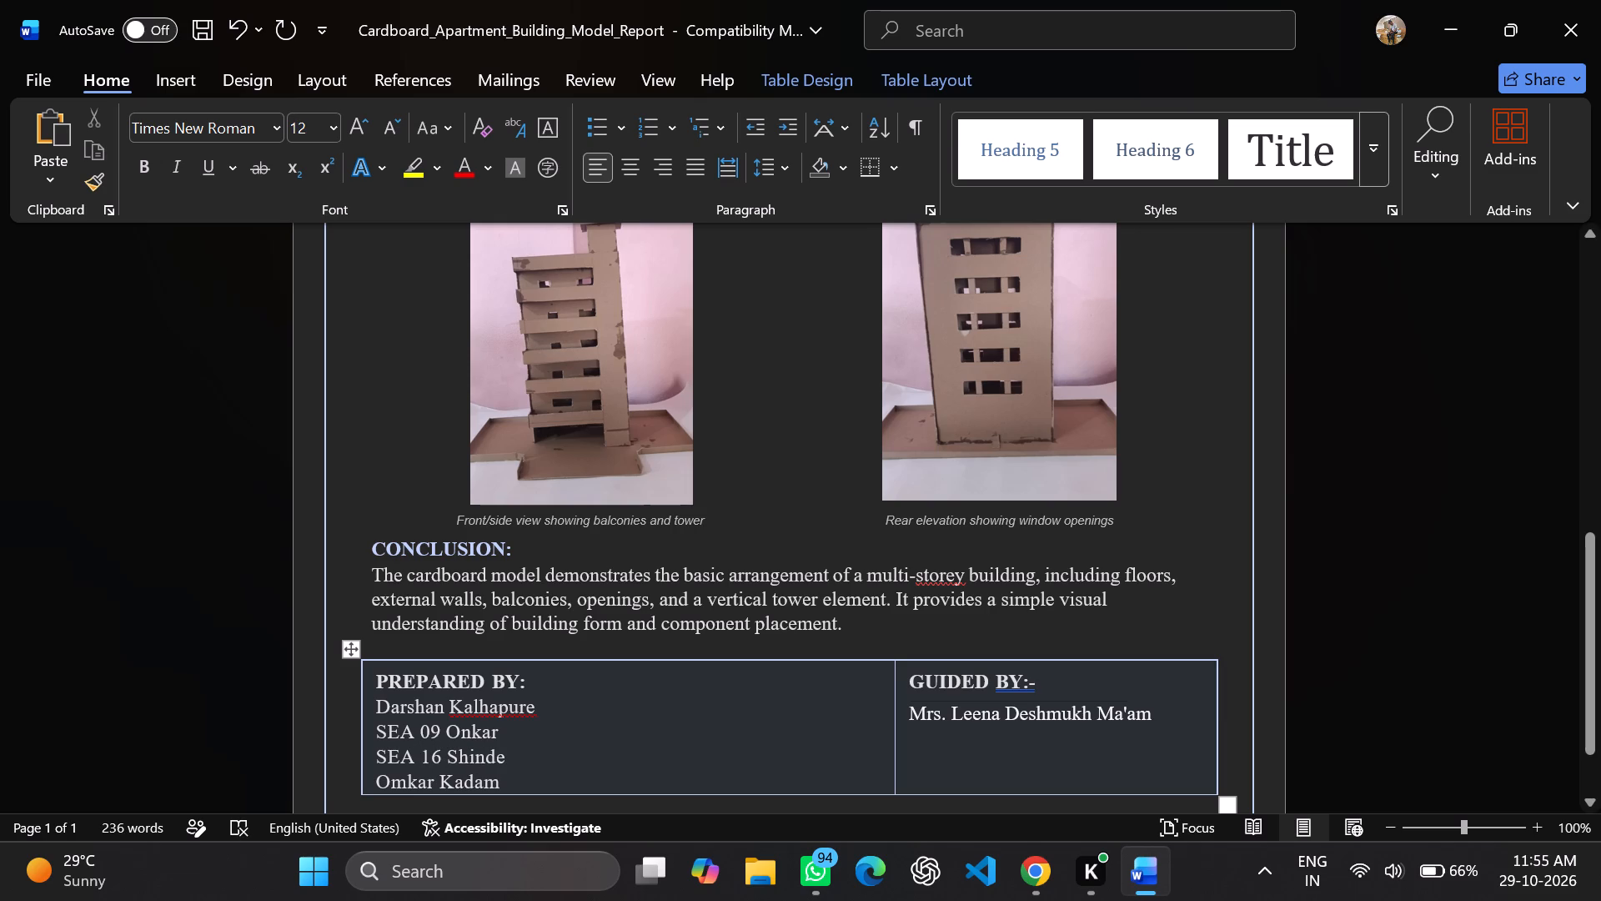
pyautogui.click(379, 785)
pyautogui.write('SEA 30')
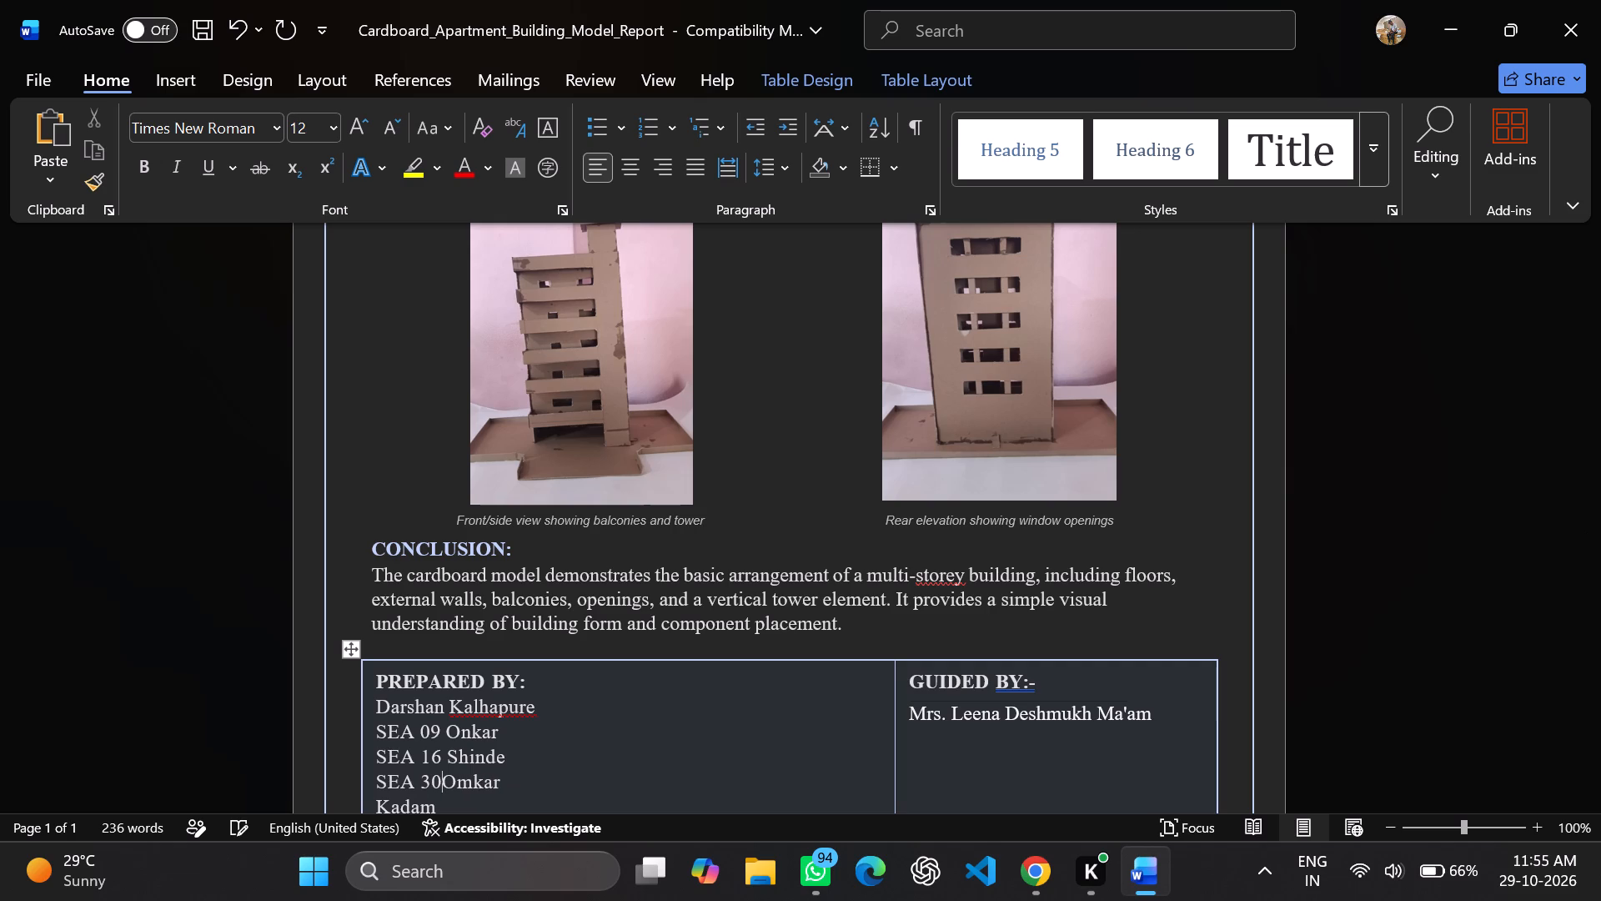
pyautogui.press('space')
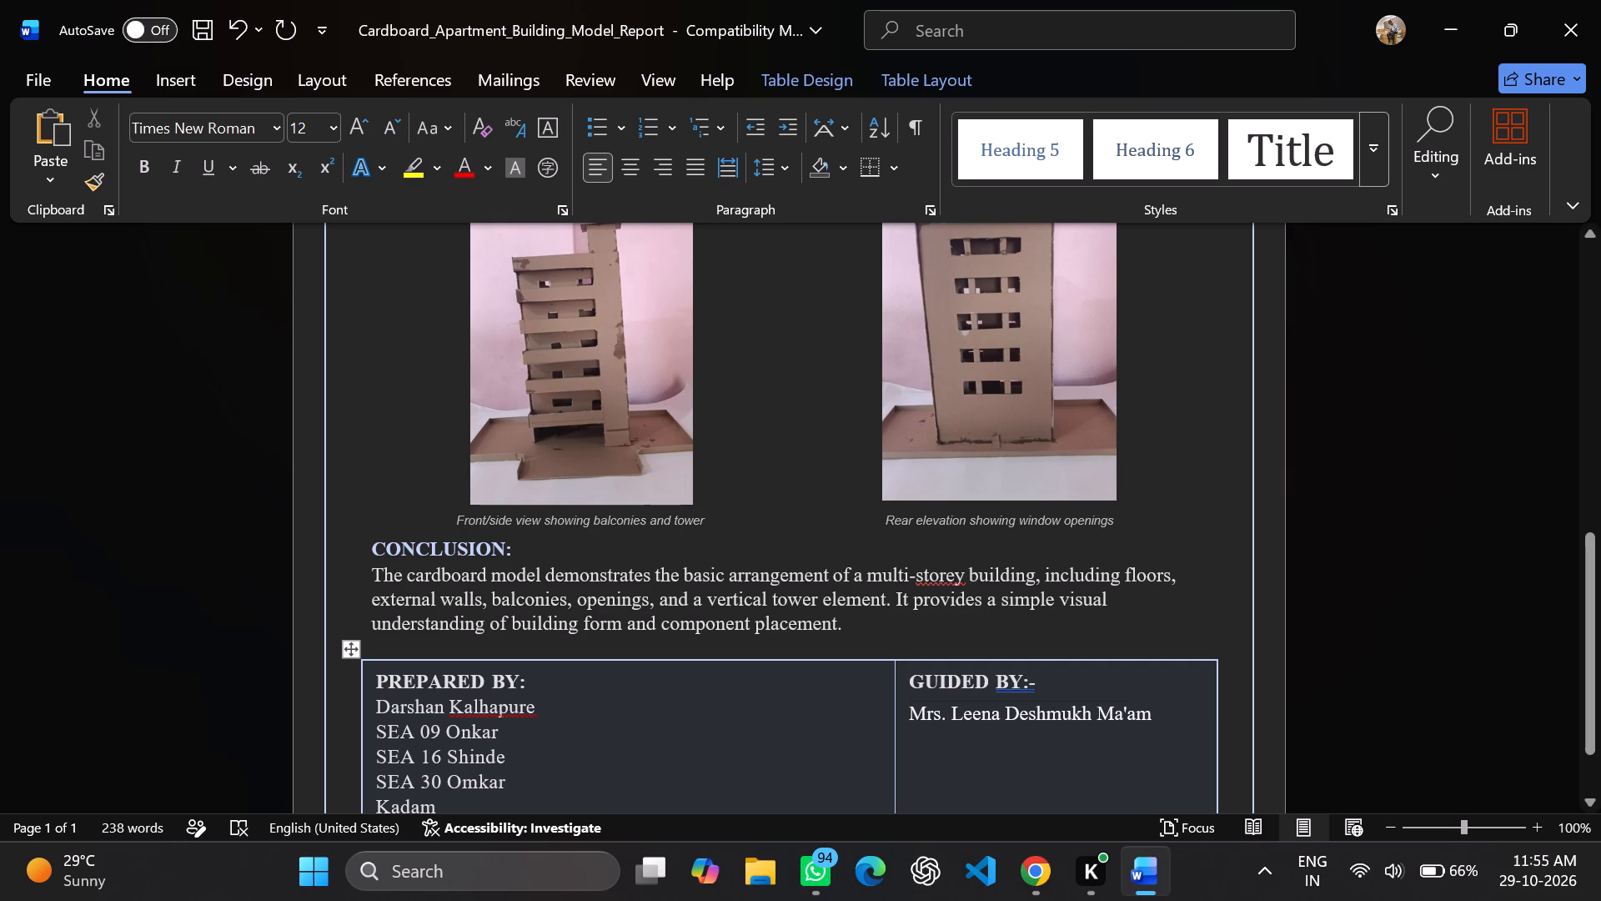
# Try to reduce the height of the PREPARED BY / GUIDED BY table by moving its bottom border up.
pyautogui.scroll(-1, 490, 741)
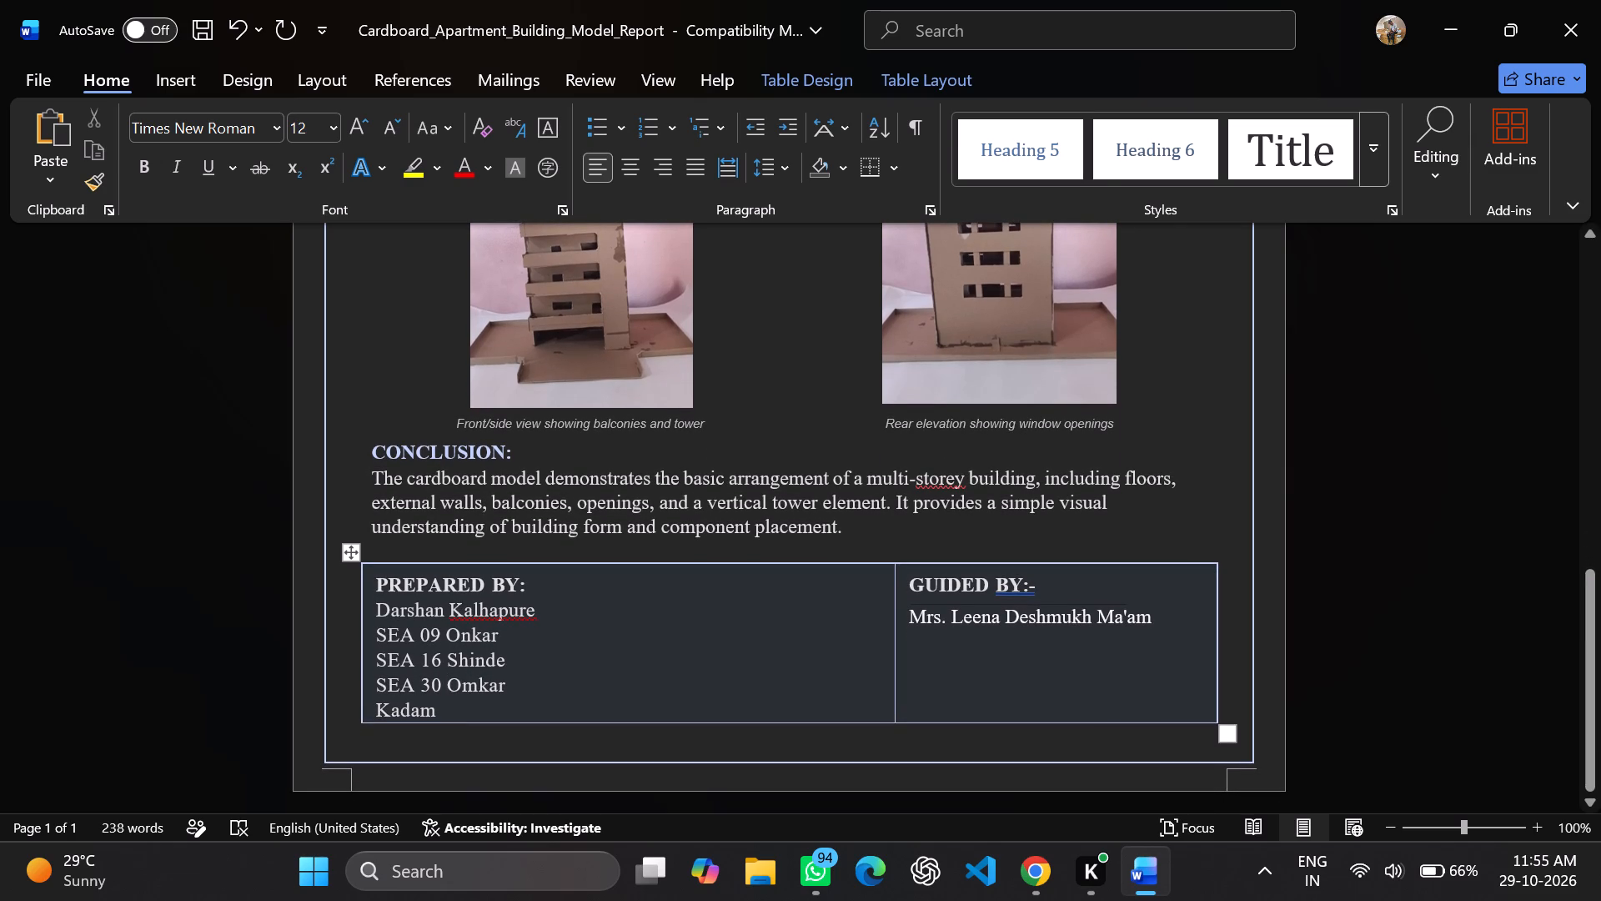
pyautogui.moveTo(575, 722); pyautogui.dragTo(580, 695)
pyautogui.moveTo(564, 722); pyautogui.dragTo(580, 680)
# Widen the PREPARED BY column by shifting its divider toward GUIDED BY, keeping the GUIDED BY heading on one line.
pyautogui.moveTo(894, 652); pyautogui.dragTo(938, 649)
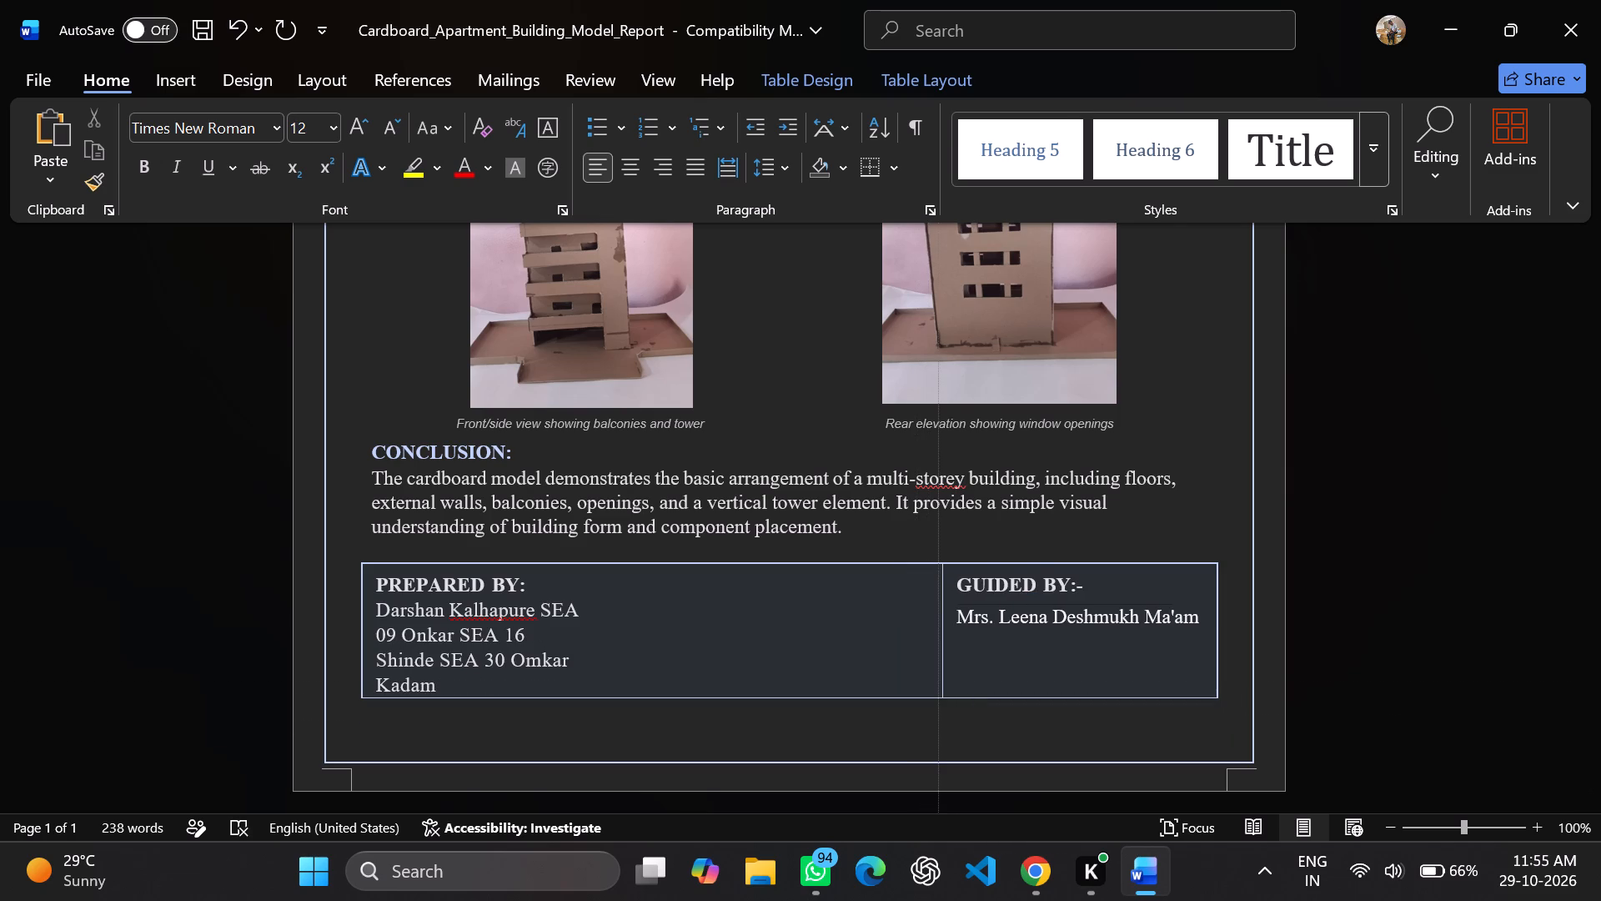
pyautogui.moveTo(938, 649); pyautogui.dragTo(974, 649)
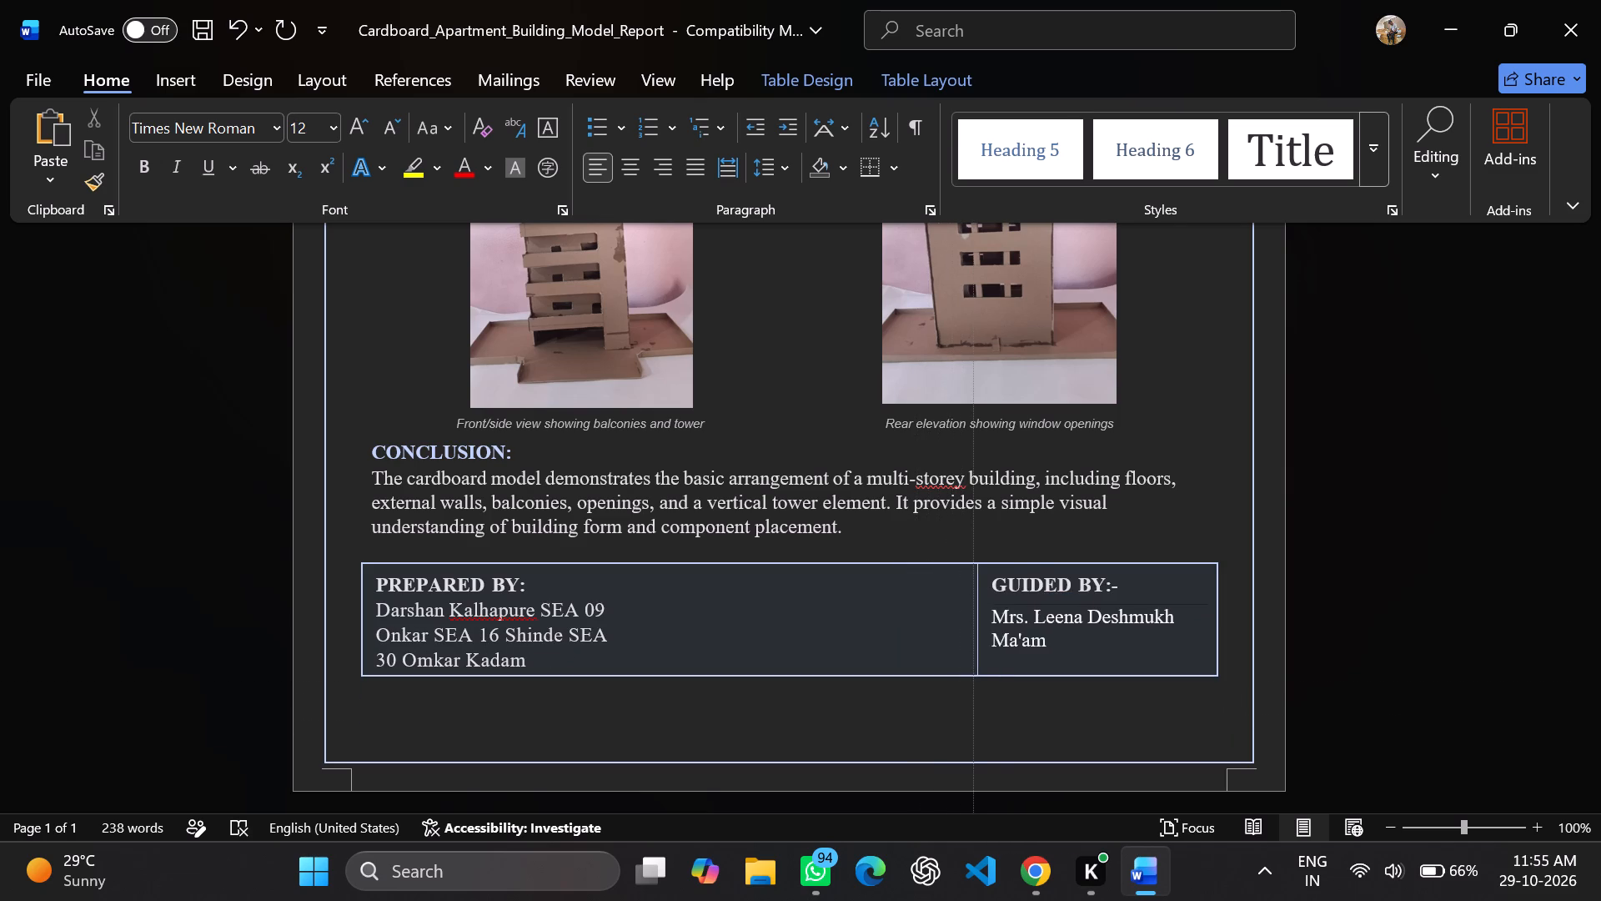
pyautogui.moveTo(974, 649); pyautogui.dragTo(1066, 652)
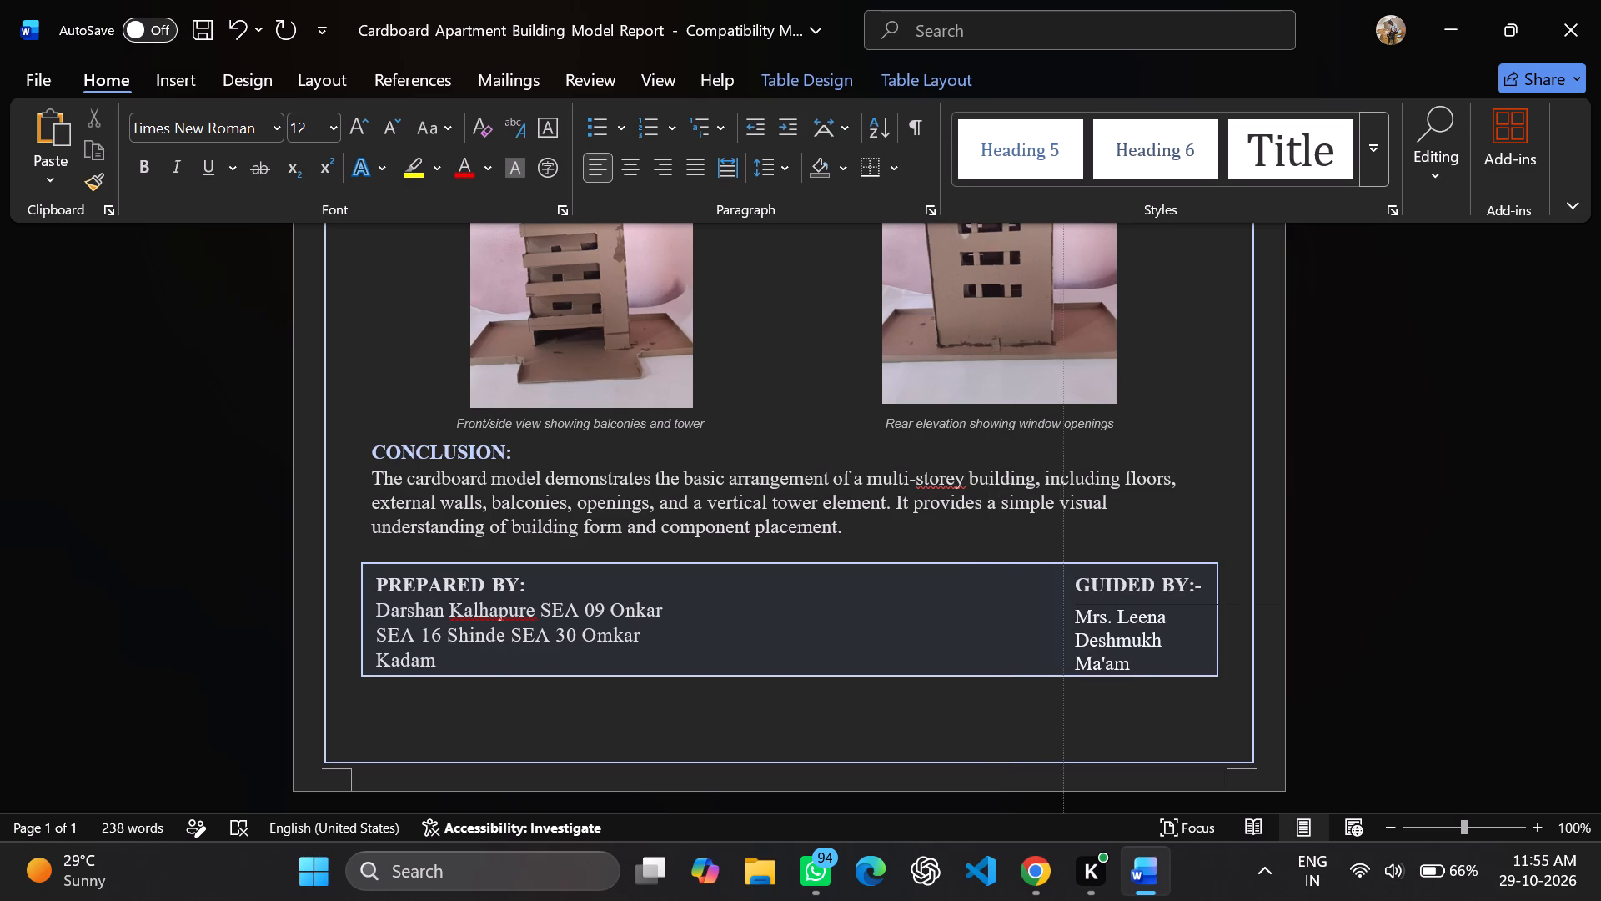
pyautogui.moveTo(1066, 652); pyautogui.dragTo(1089, 652)
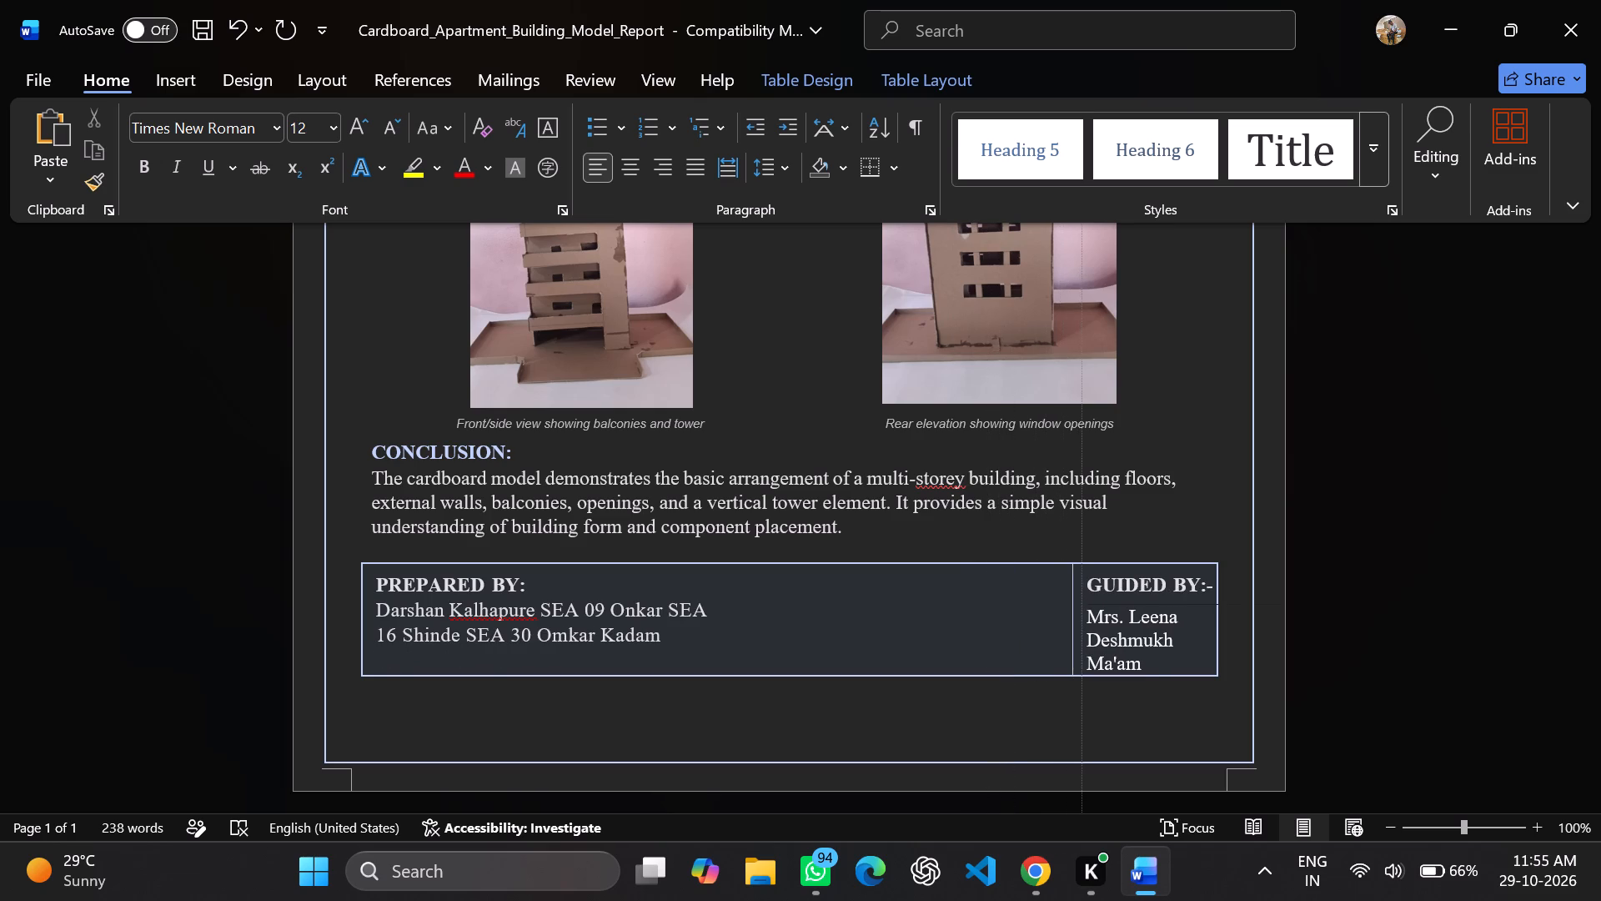
pyautogui.moveTo(1089, 652); pyautogui.dragTo(1087, 652)
pyautogui.moveTo(1087, 652); pyautogui.dragTo(1056, 627)
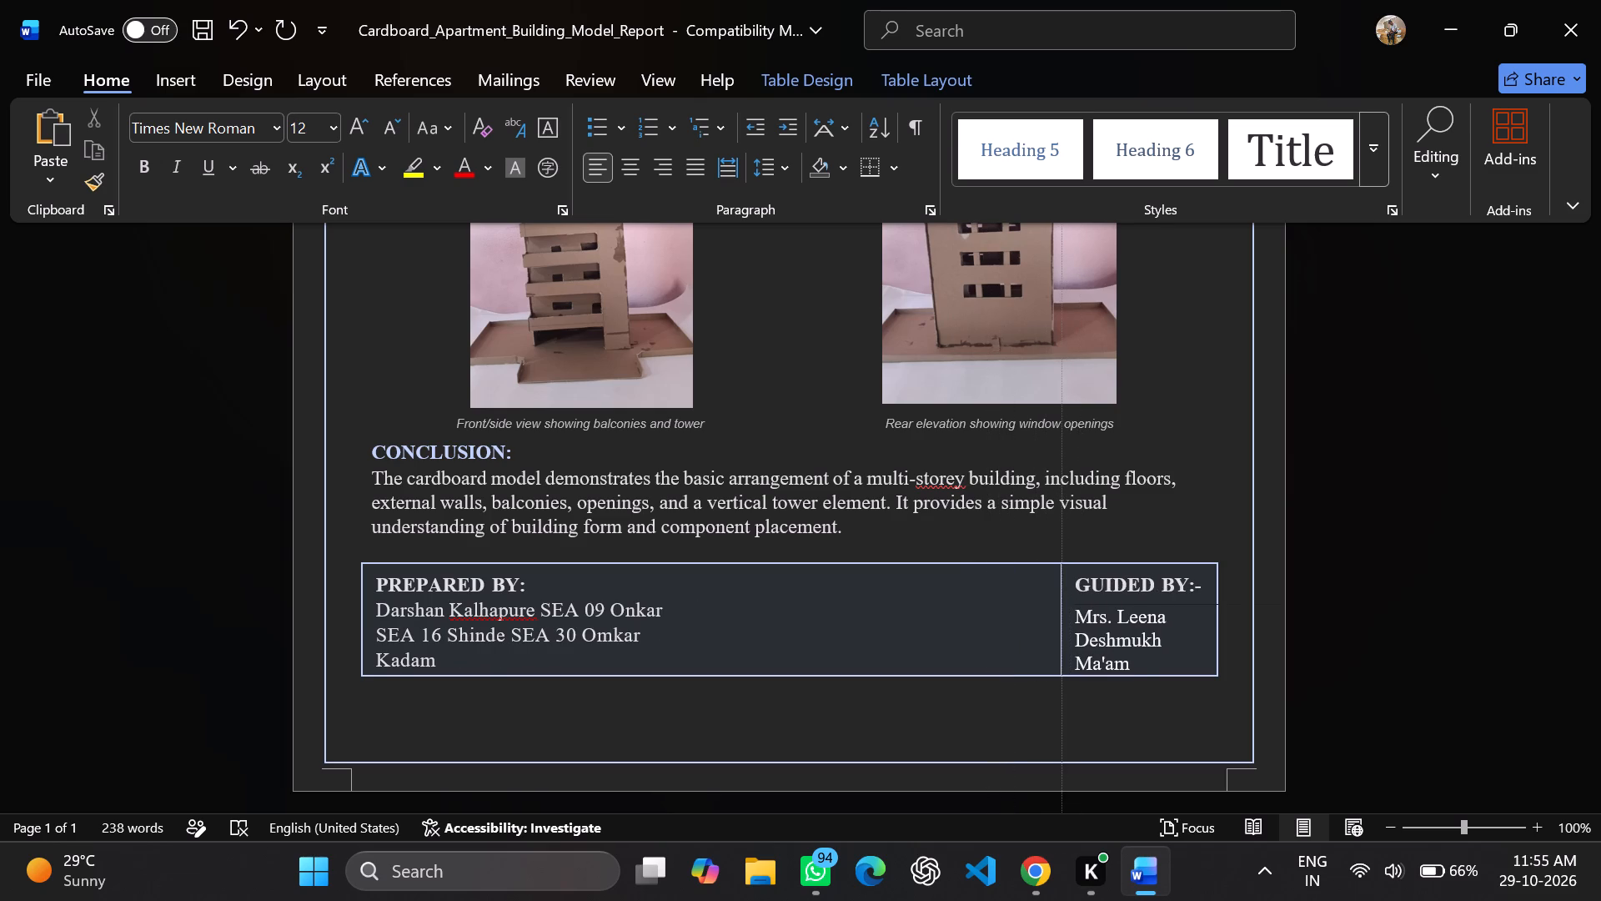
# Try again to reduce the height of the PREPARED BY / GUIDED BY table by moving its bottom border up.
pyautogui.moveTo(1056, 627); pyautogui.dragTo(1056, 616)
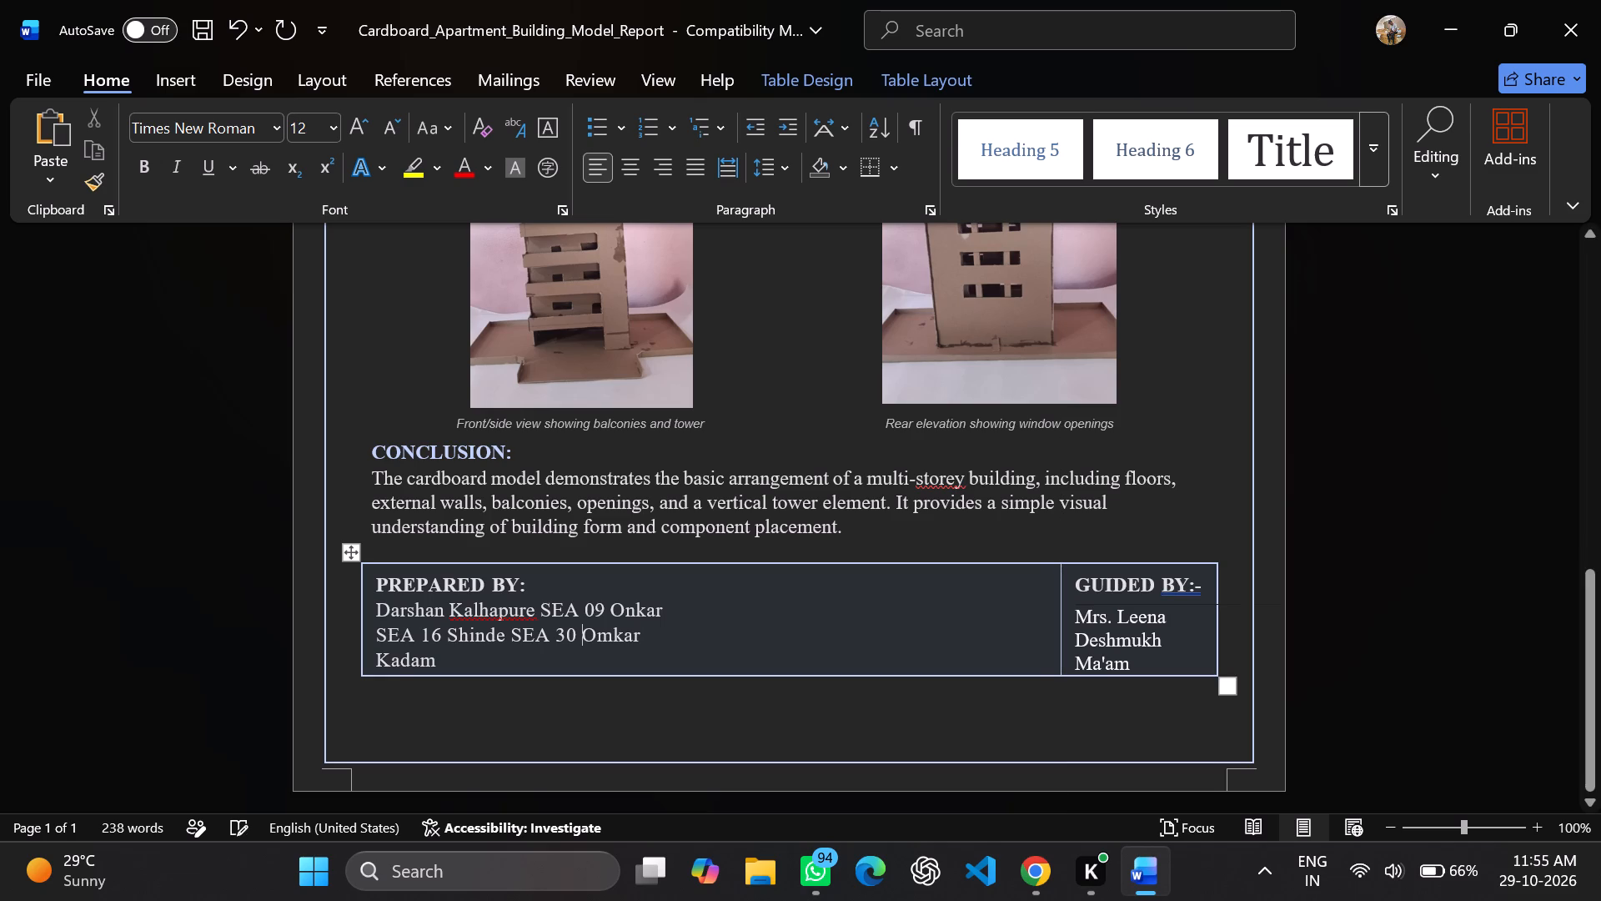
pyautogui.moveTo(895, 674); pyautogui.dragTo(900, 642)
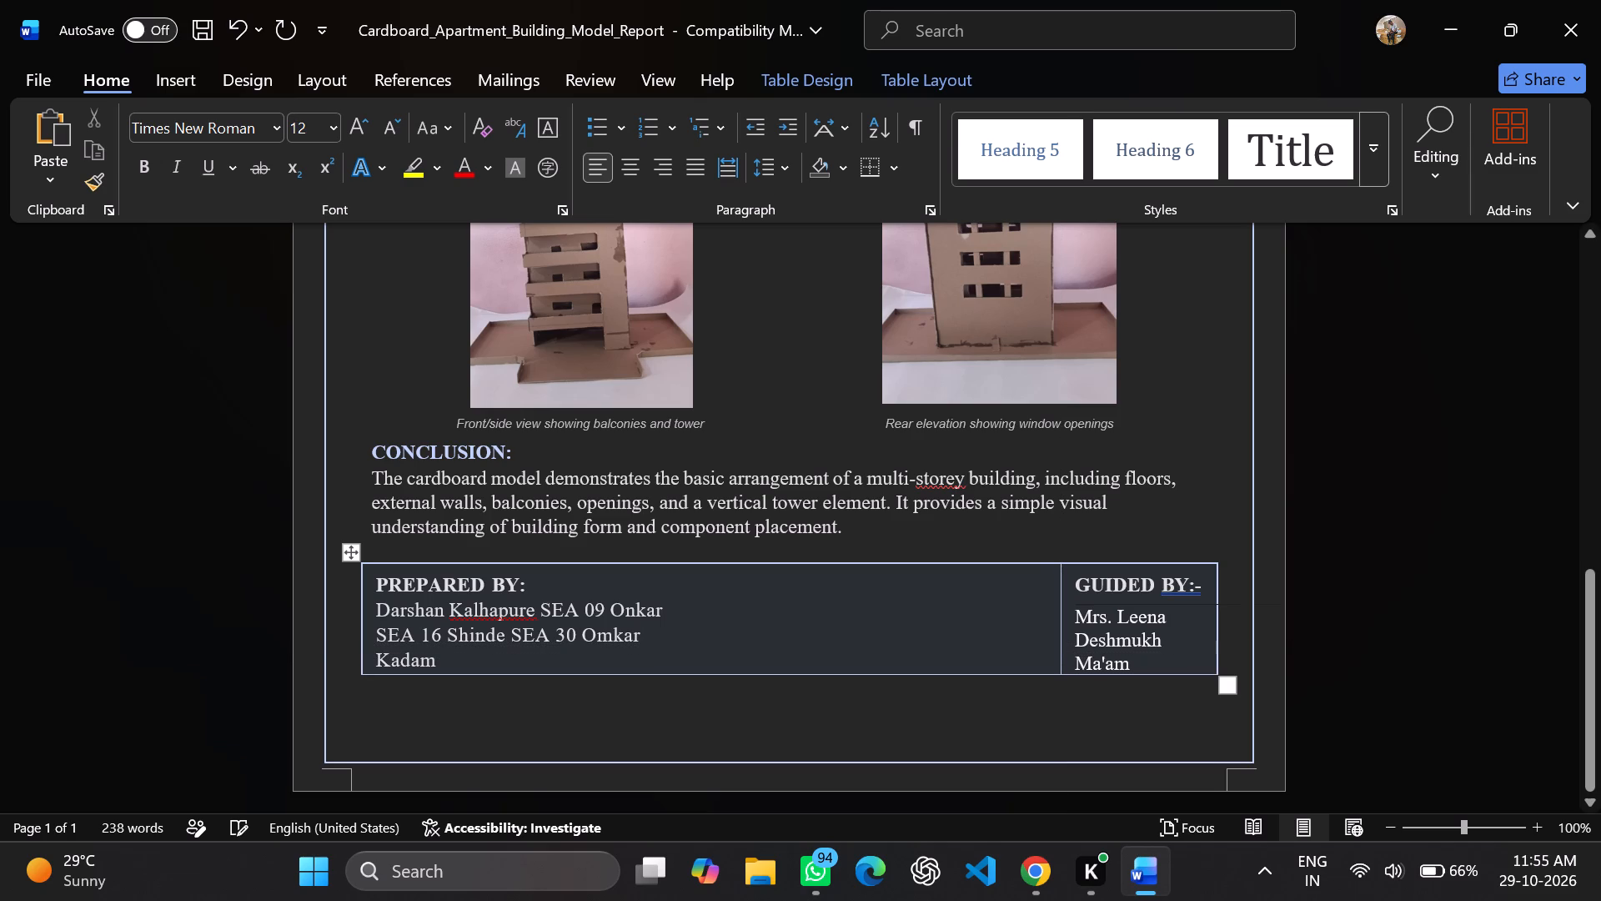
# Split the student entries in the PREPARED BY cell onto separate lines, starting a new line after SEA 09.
pyautogui.click(612, 612)
pyautogui.press('Return')
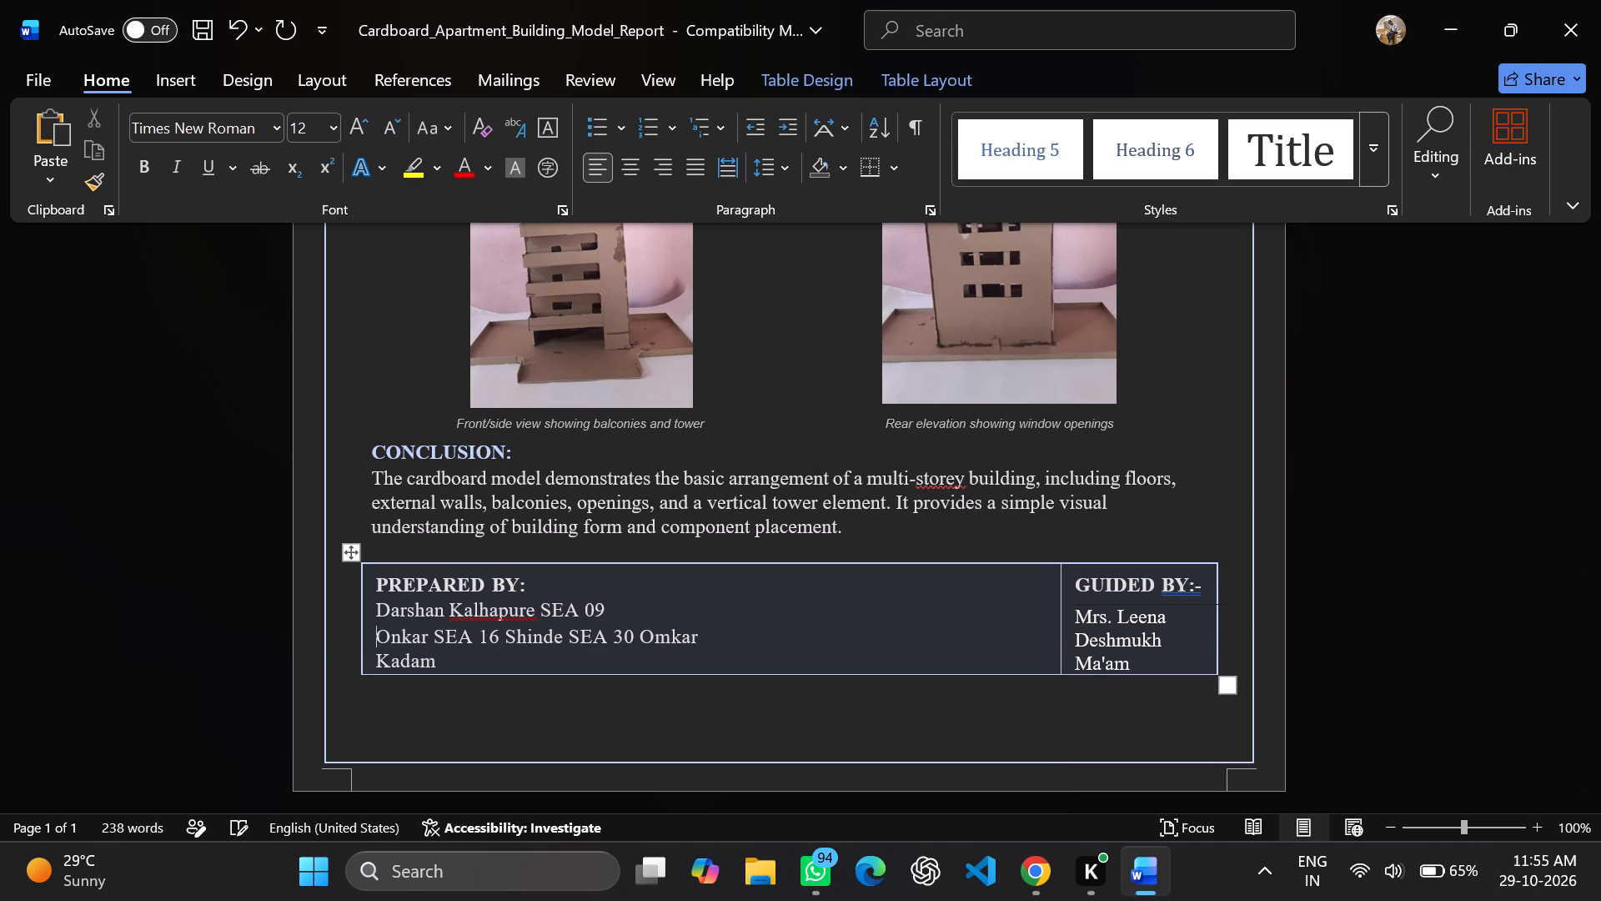
pyautogui.click(498, 635)
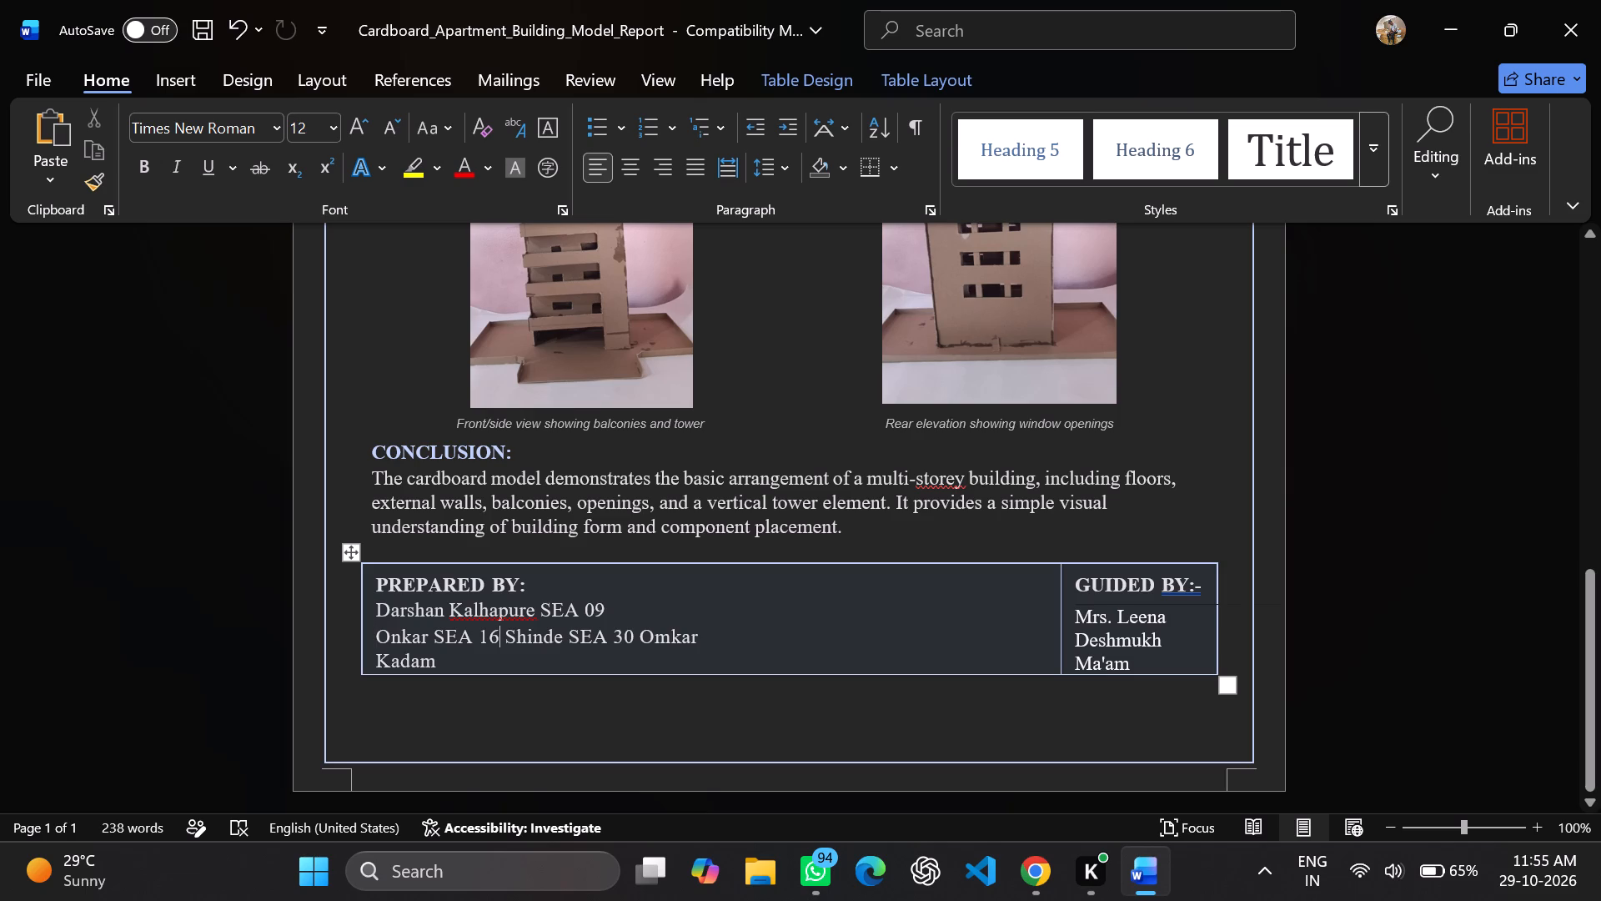
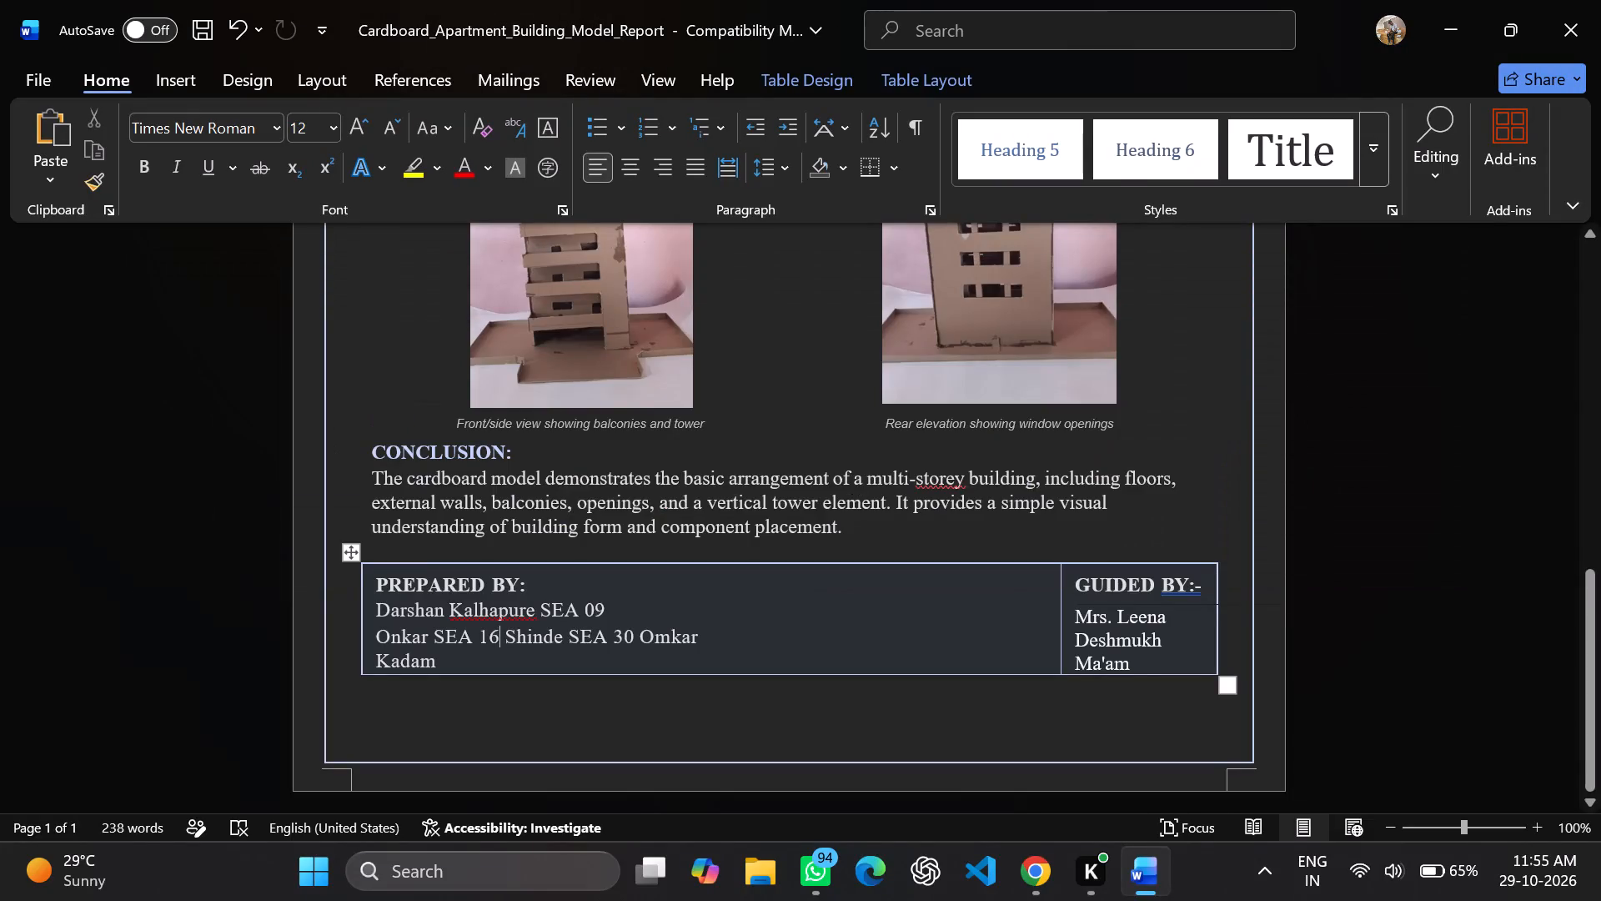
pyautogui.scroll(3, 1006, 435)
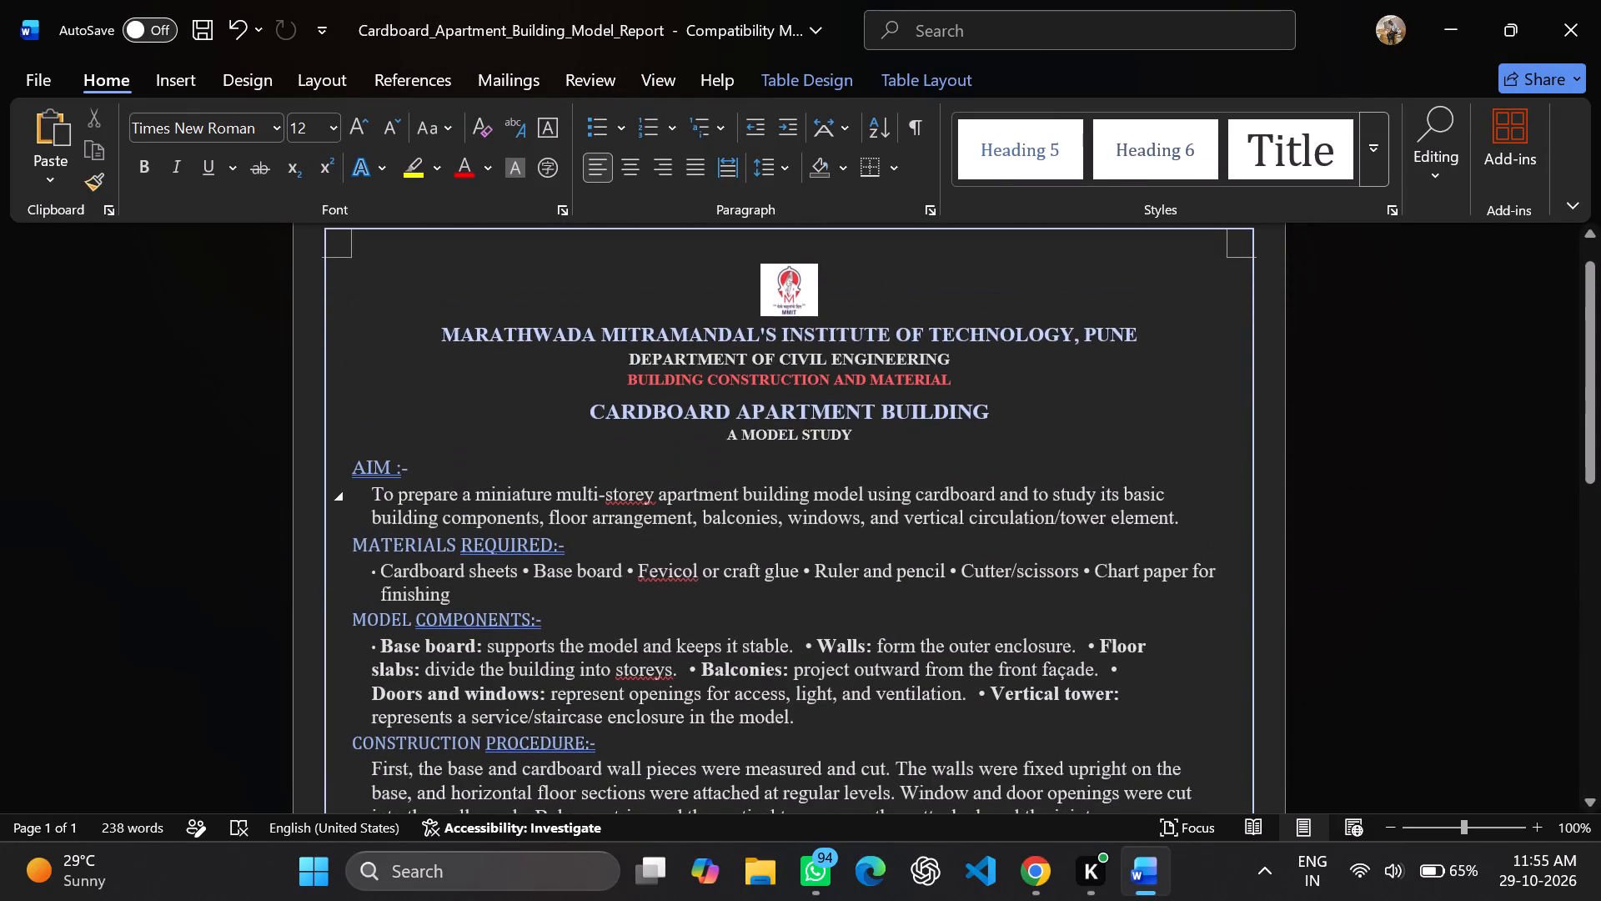
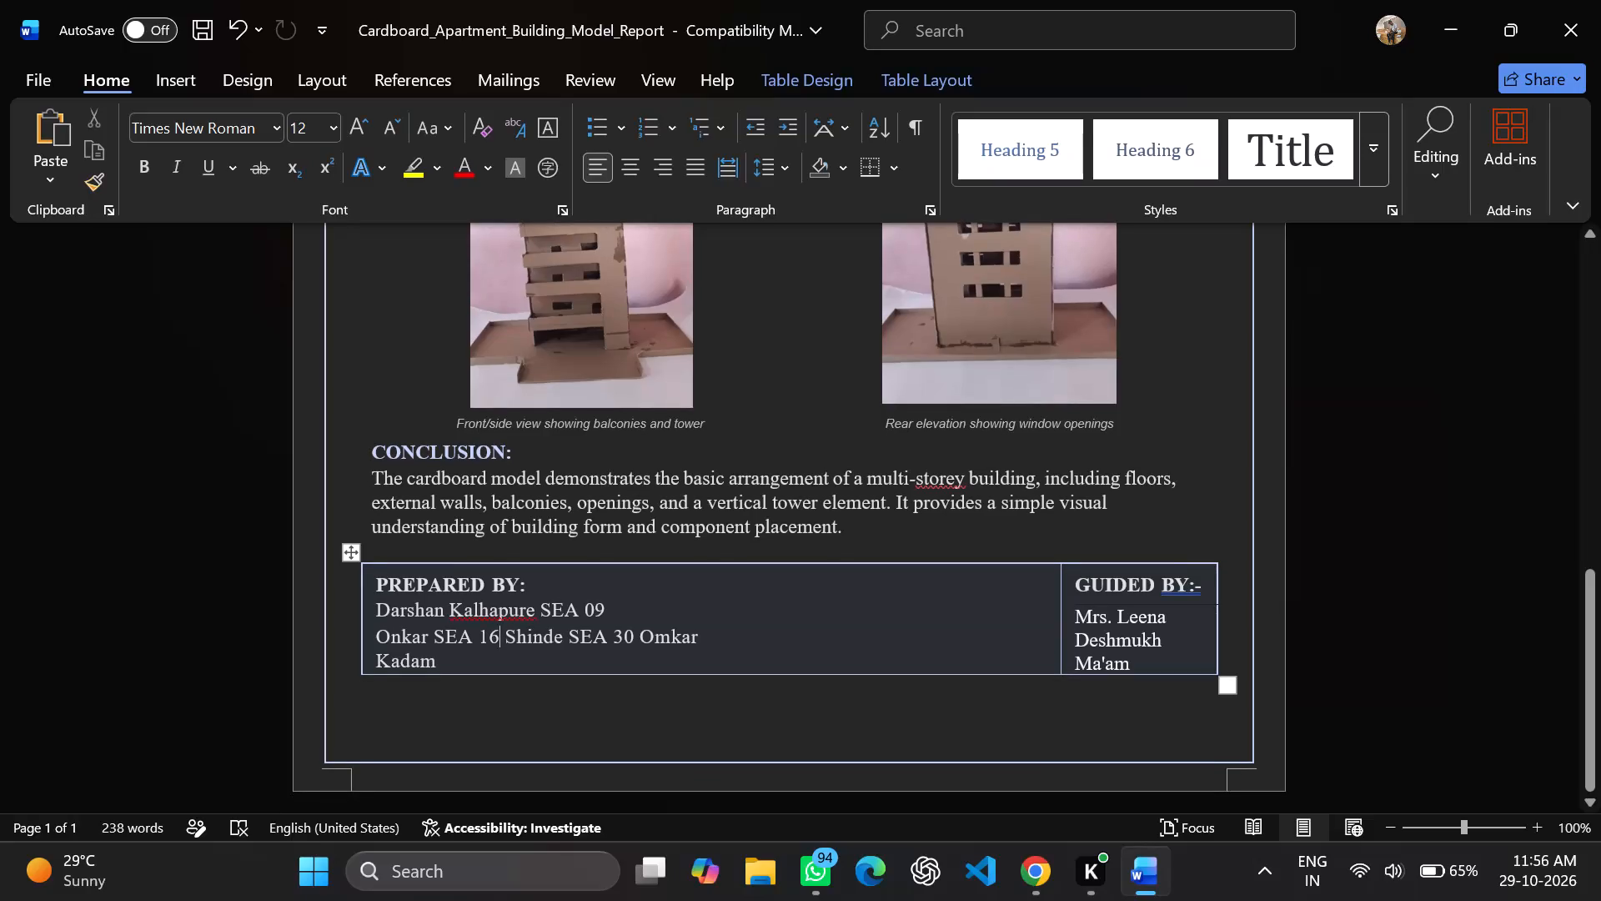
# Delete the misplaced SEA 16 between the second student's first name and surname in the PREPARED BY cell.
pyautogui.press('BackSpace')
pyautogui.press('BackSpace')
pyautogui.press('BackSpace')
pyautogui.press('BackSpace')
pyautogui.press('BackSpace')
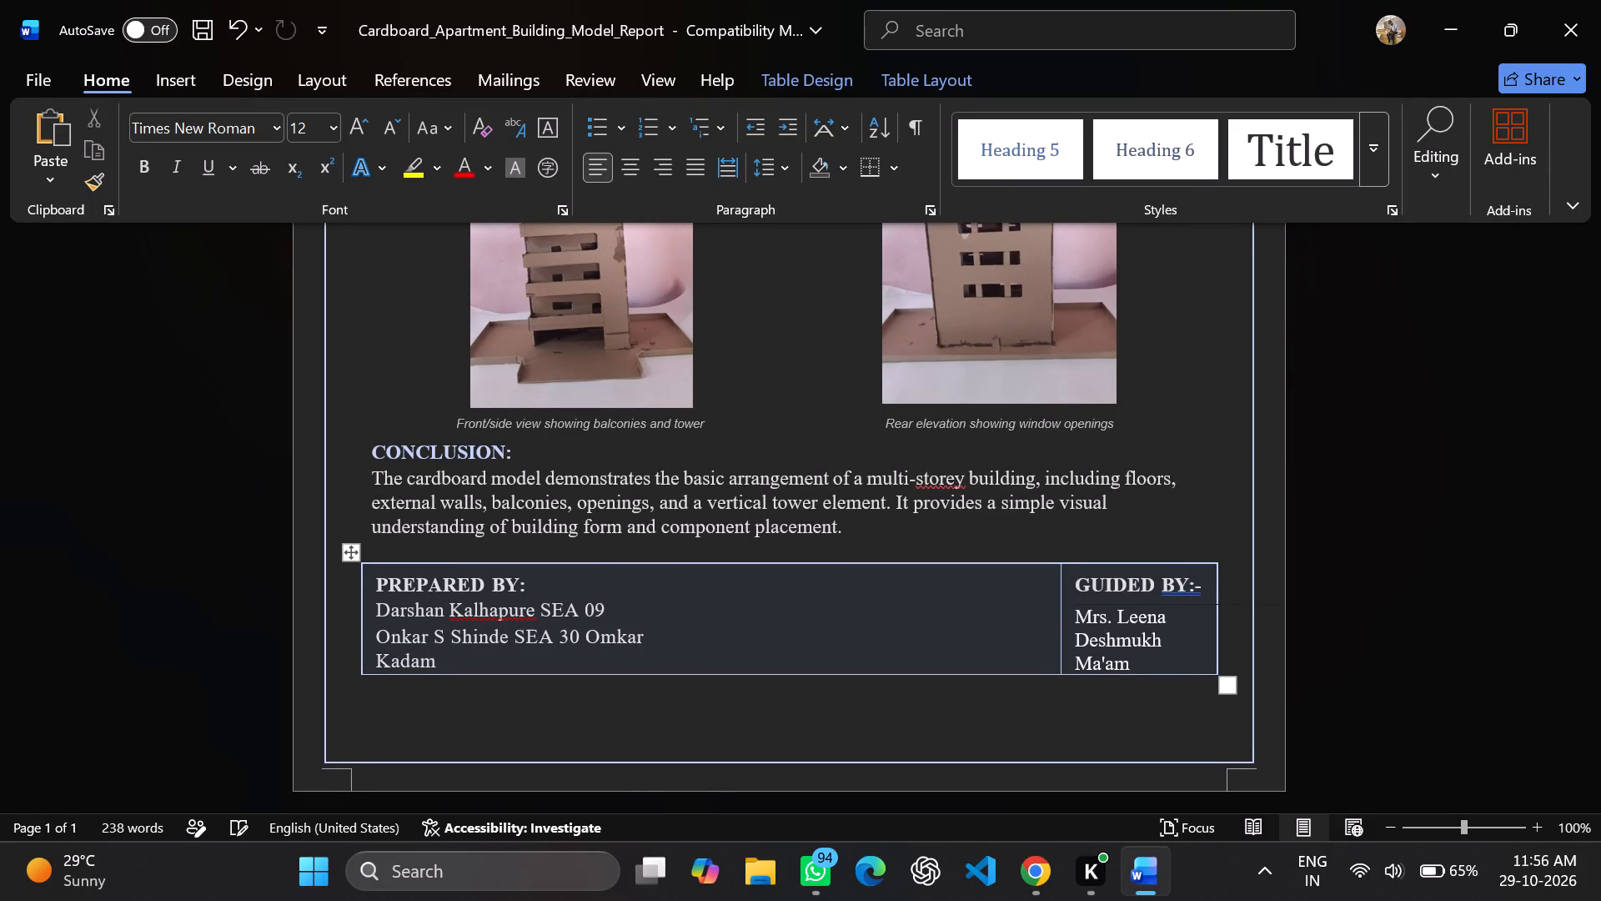
pyautogui.press('BackSpace')
pyautogui.press('BackSpace')
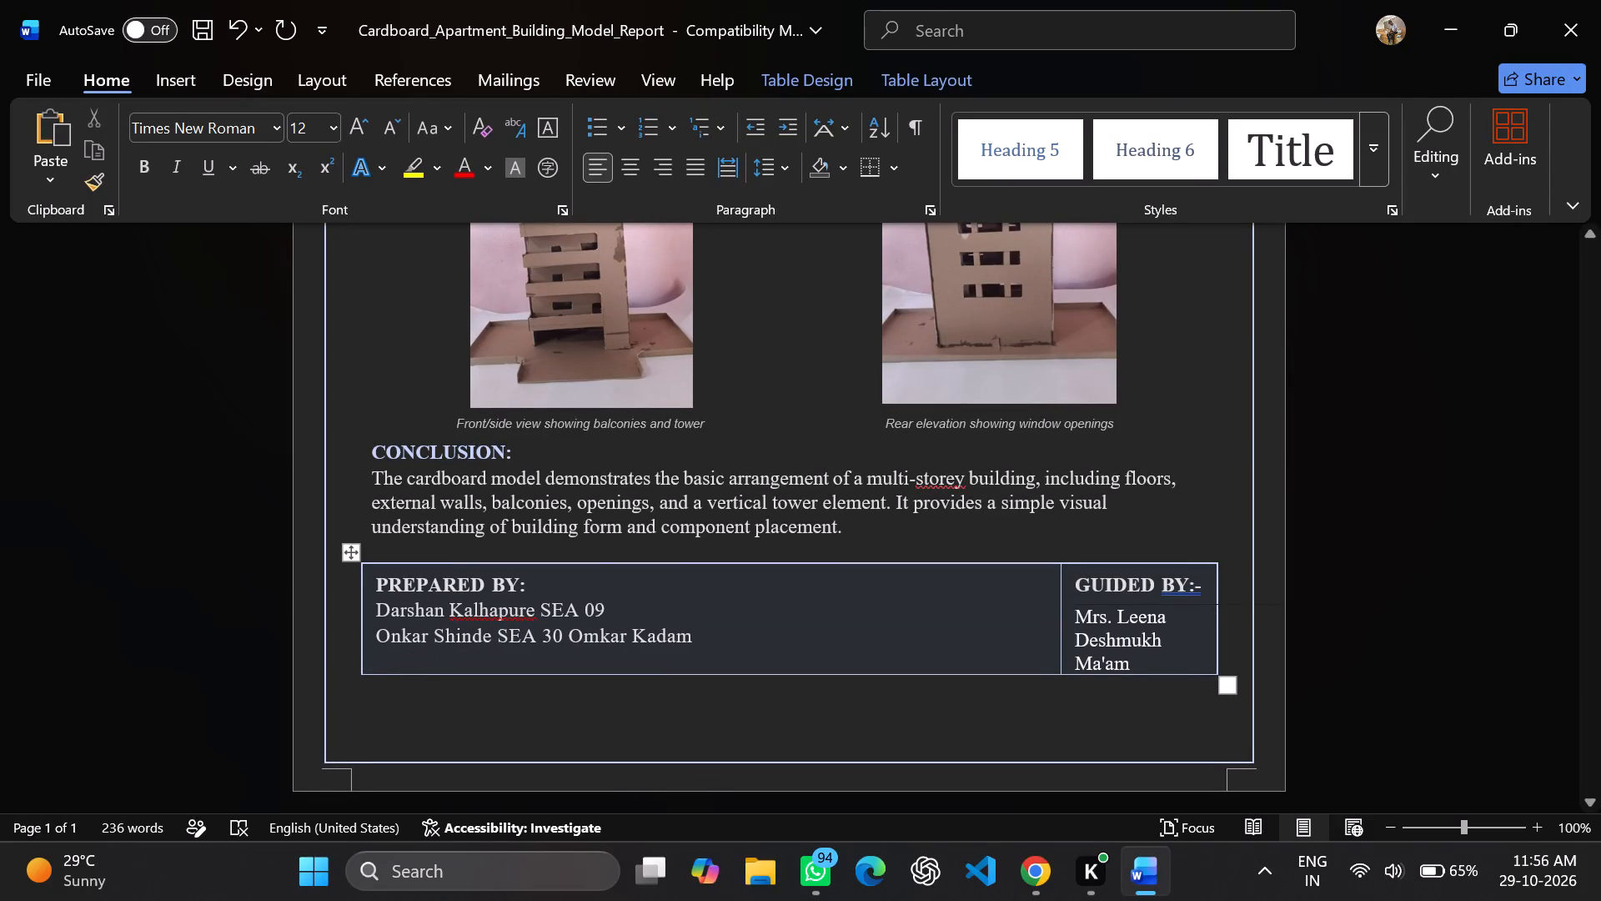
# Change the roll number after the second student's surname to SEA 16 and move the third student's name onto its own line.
pyautogui.click(561, 638)
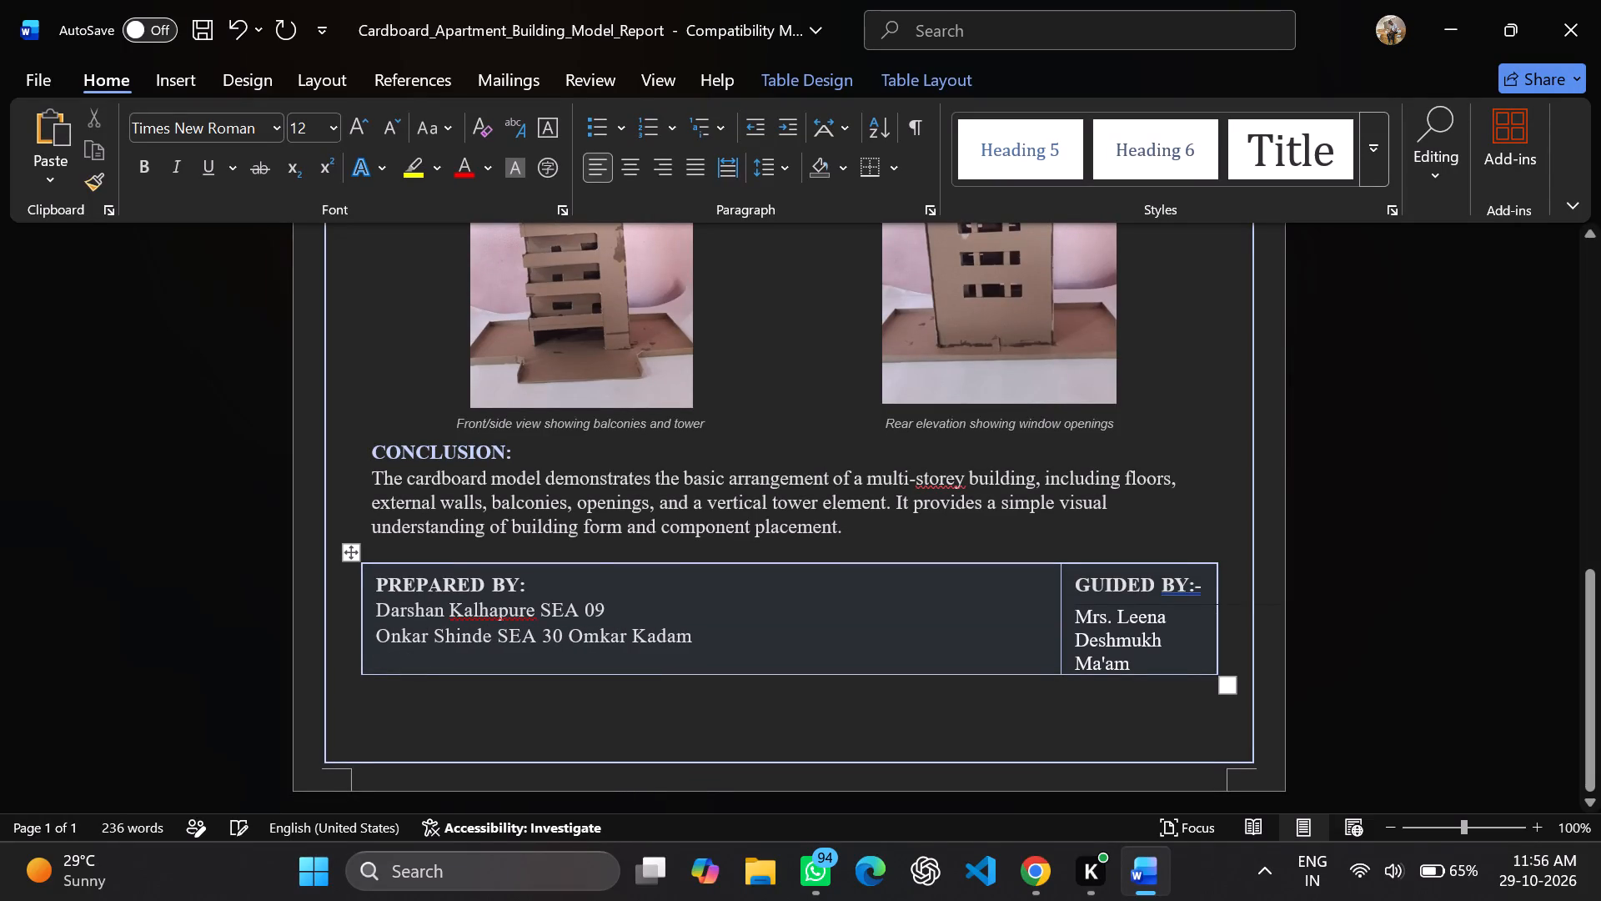
pyautogui.press('BackSpace')
pyautogui.press('BackSpace')
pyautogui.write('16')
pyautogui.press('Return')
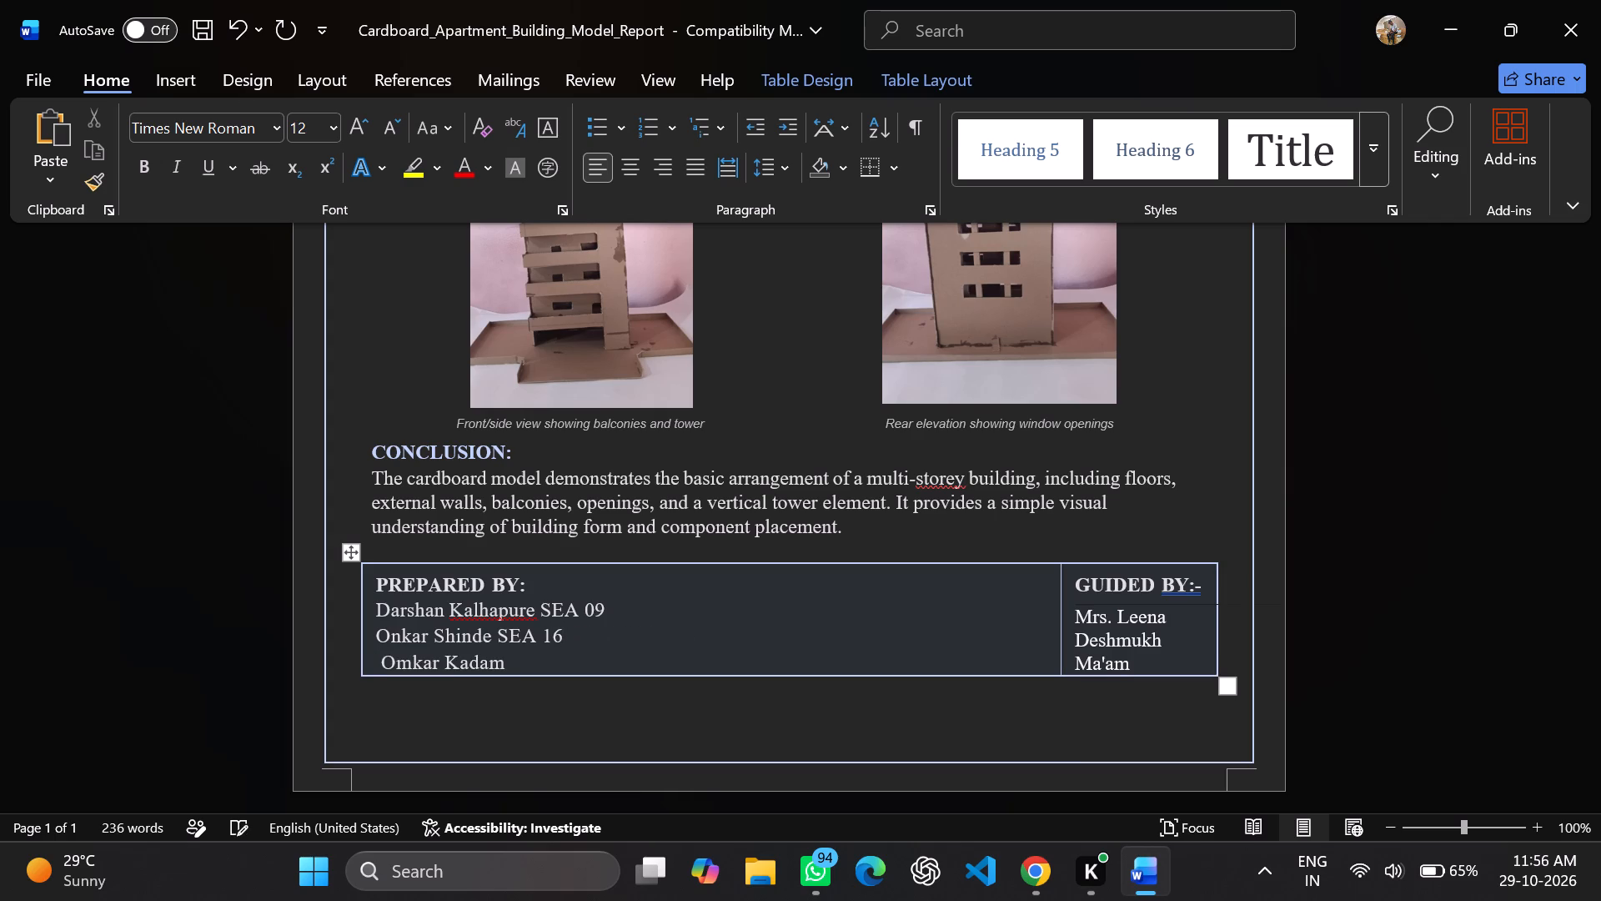
# Remove the stray space before the last student's name in the PREPARED BY cell so it aligns with the names above.
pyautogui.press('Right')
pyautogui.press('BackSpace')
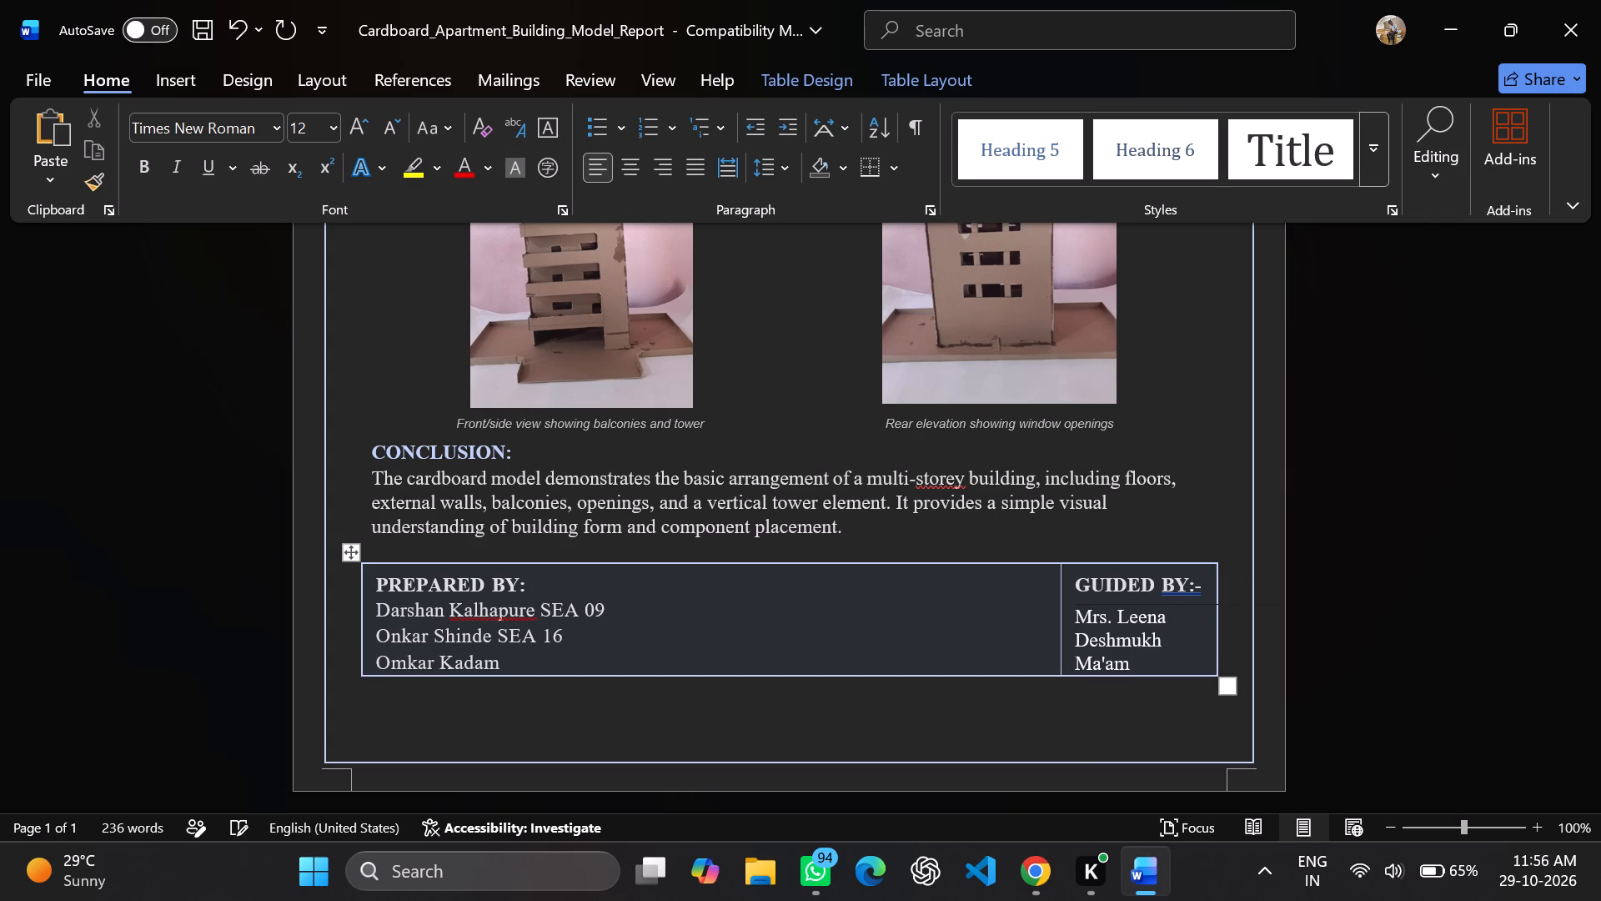
# Place the text cursor at the end of the last student's line in the PREPARED BY cell.
pyautogui.click(547, 663)
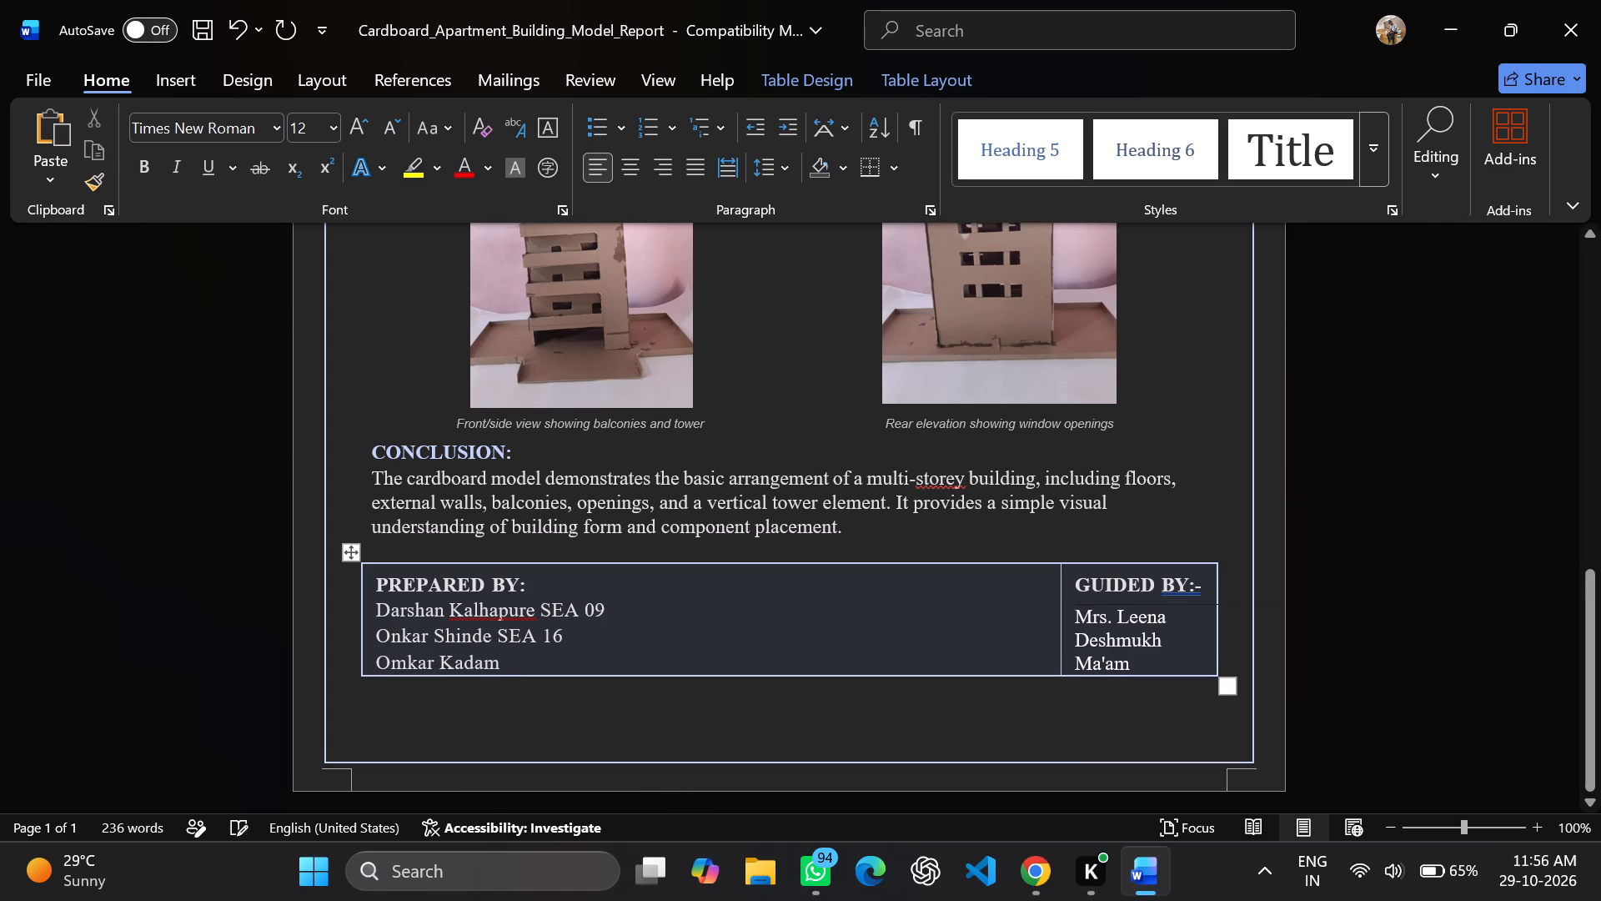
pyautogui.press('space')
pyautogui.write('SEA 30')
# Widen the GUIDED BY column by shifting its divider toward PREPARED BY, keeping each student and roll number on a single line.
pyautogui.moveTo(1059, 609); pyautogui.dragTo(946, 627)
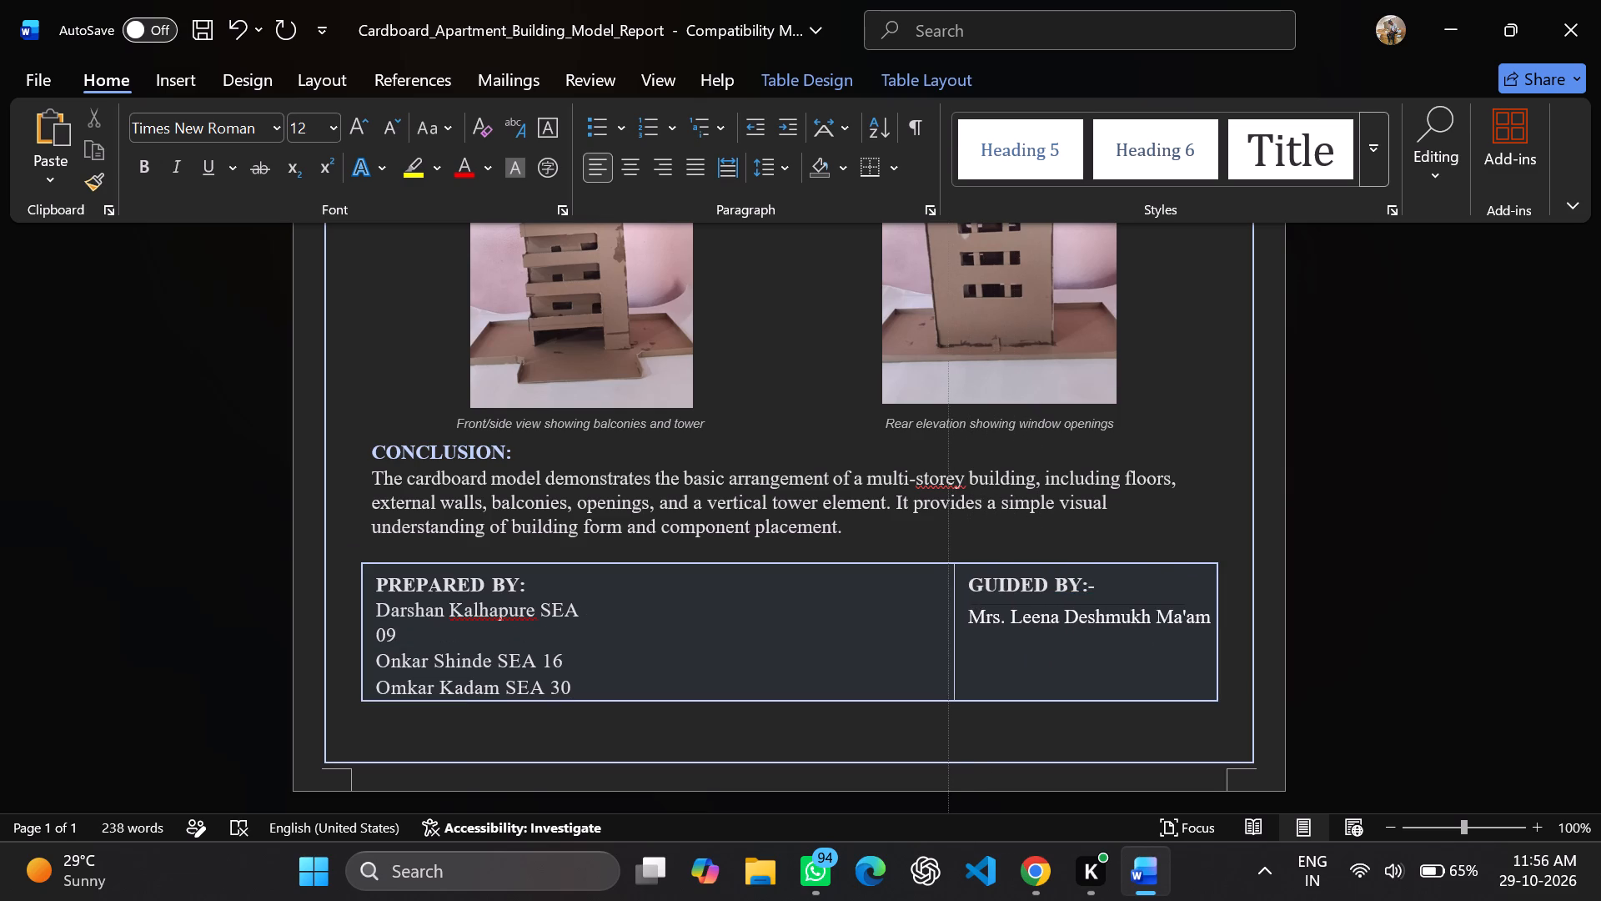
pyautogui.moveTo(946, 627); pyautogui.dragTo(960, 626)
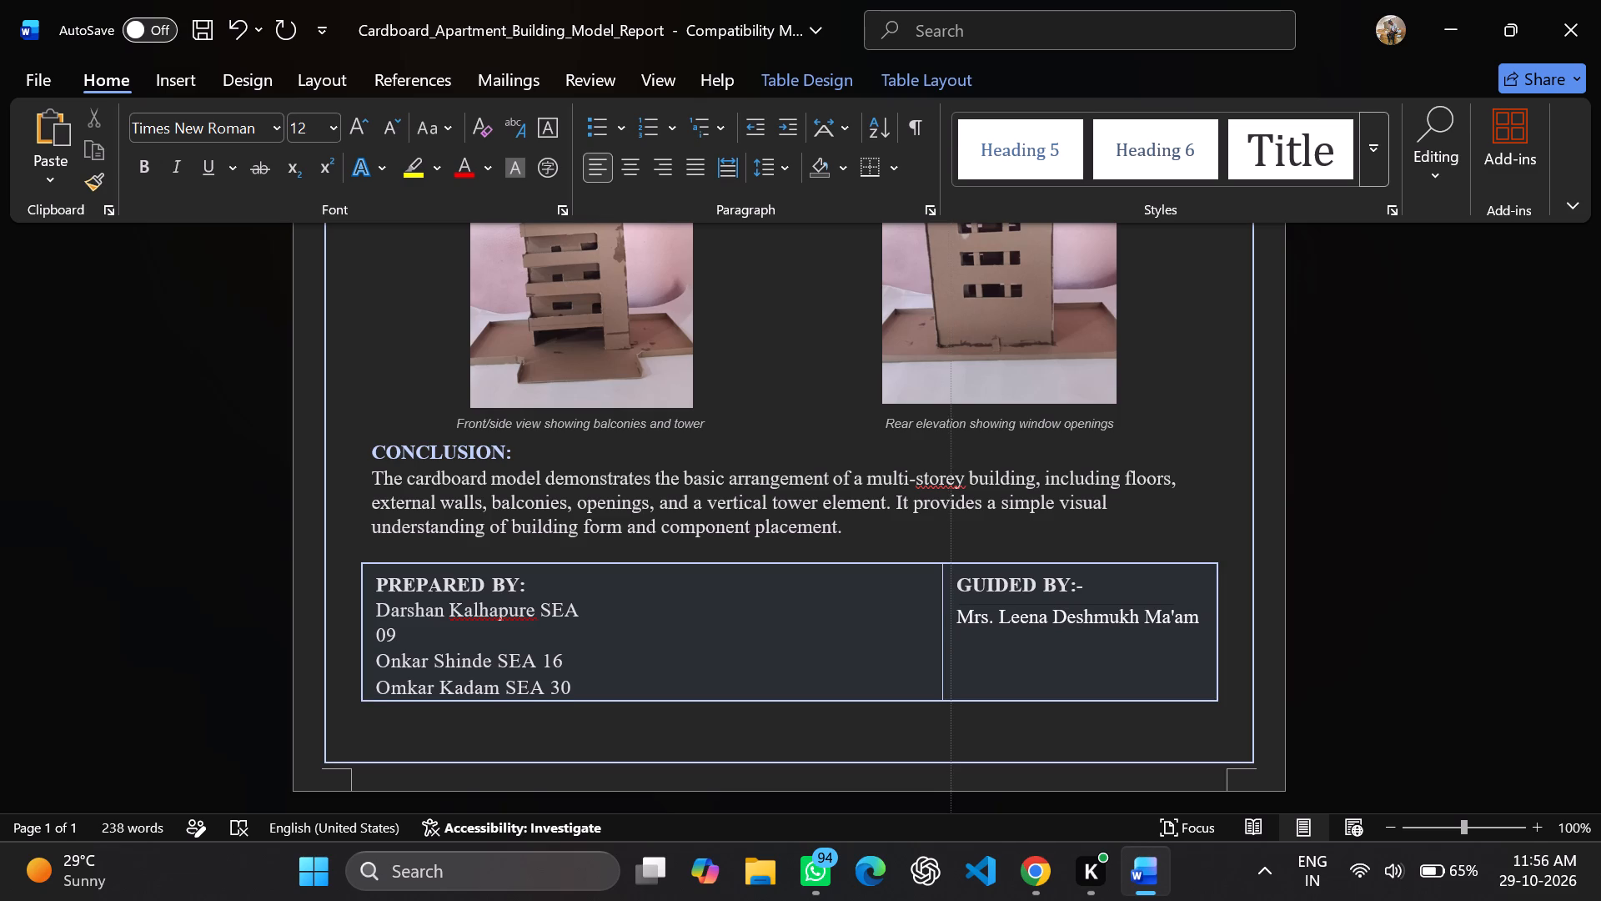
pyautogui.moveTo(960, 626); pyautogui.dragTo(971, 622)
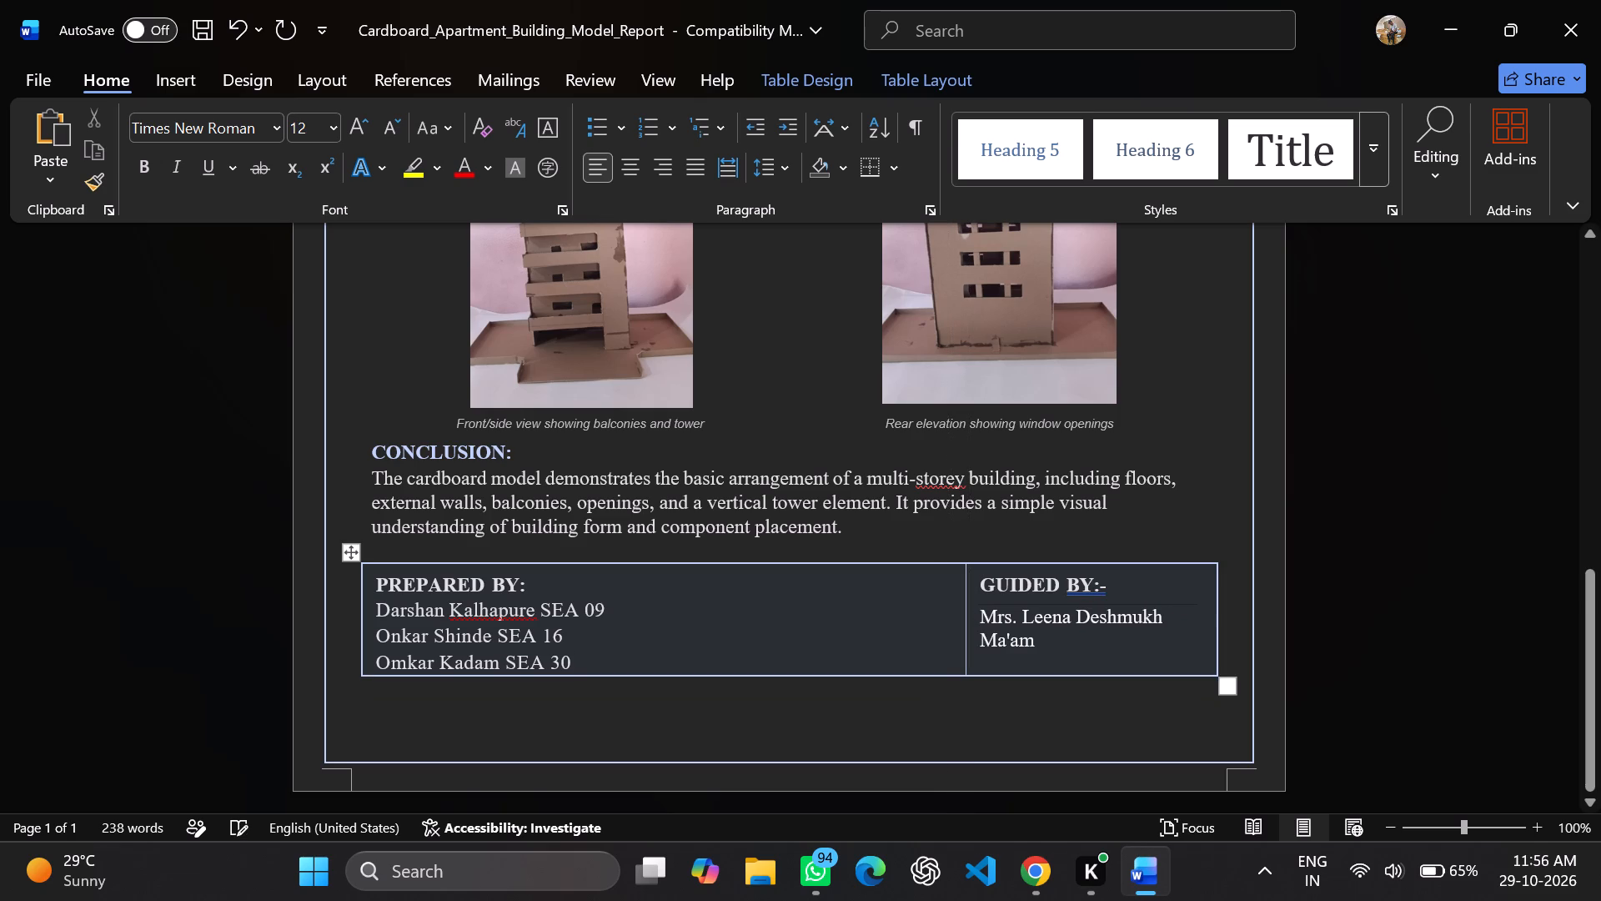
pyautogui.click(830, 734)
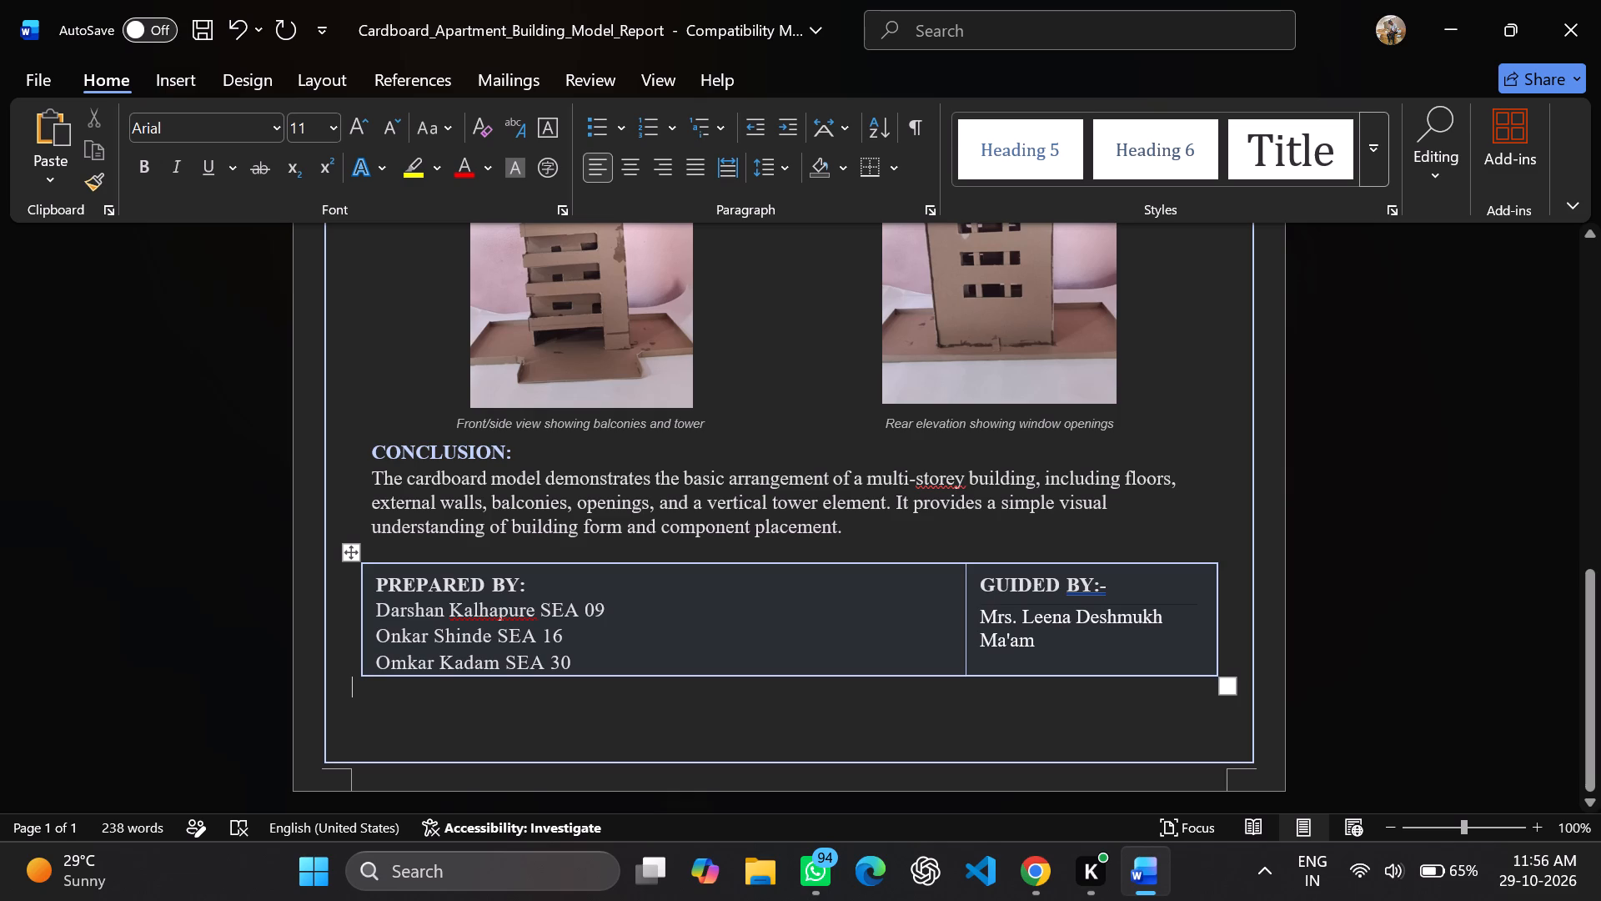
# Switch to the Google Chrome window showing the Make It Instructions conversation.
pyautogui.hscroll(-2, 668, 625)
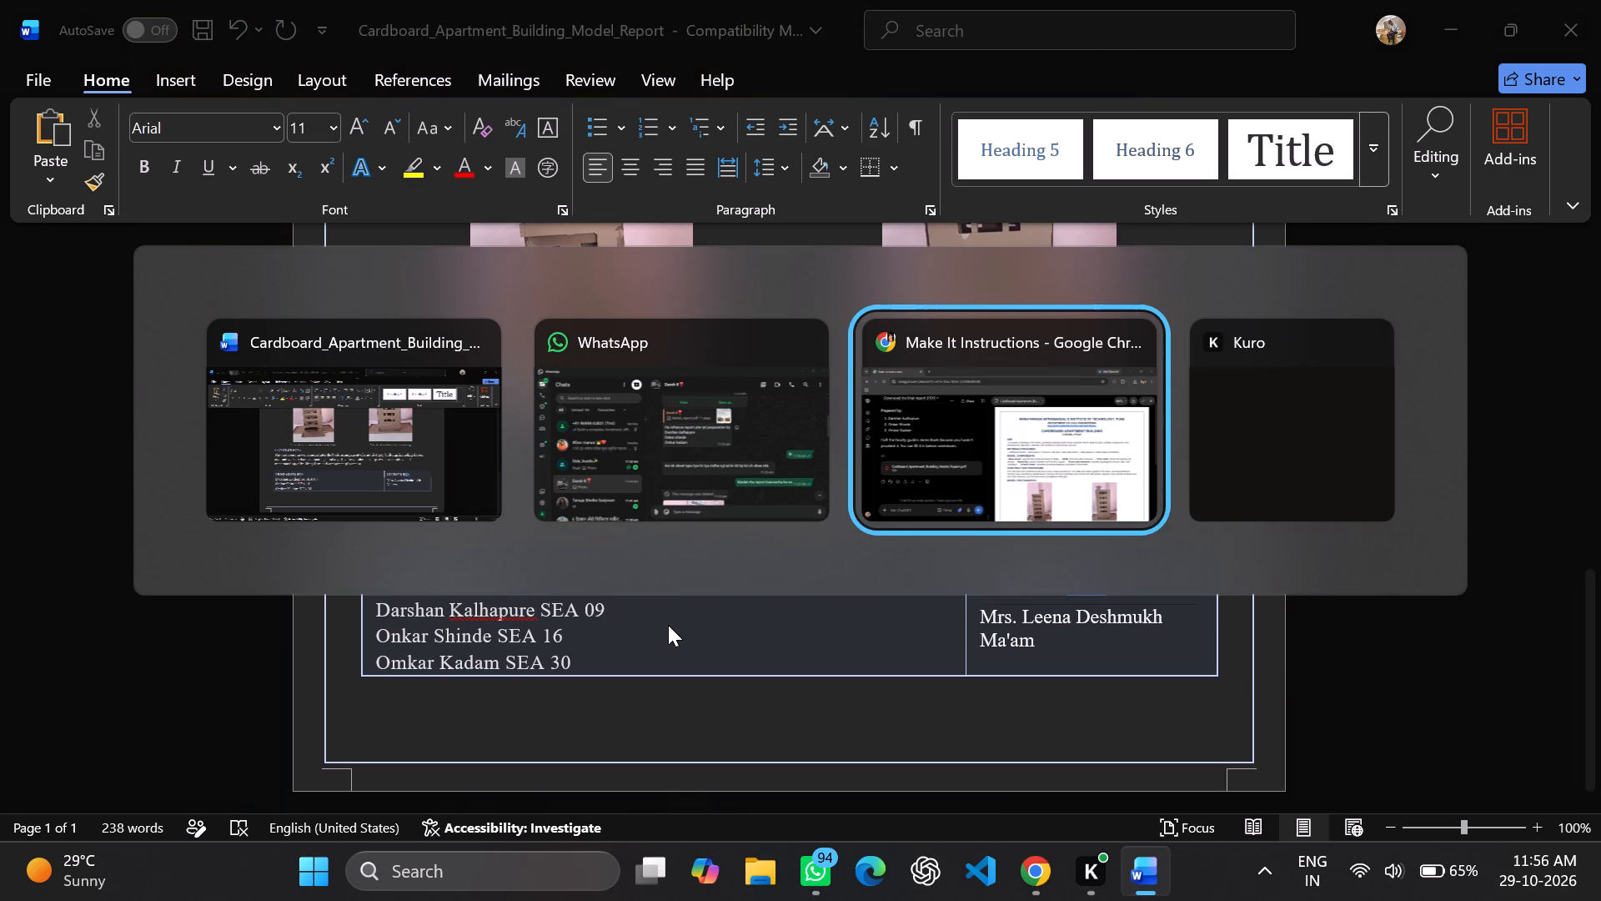
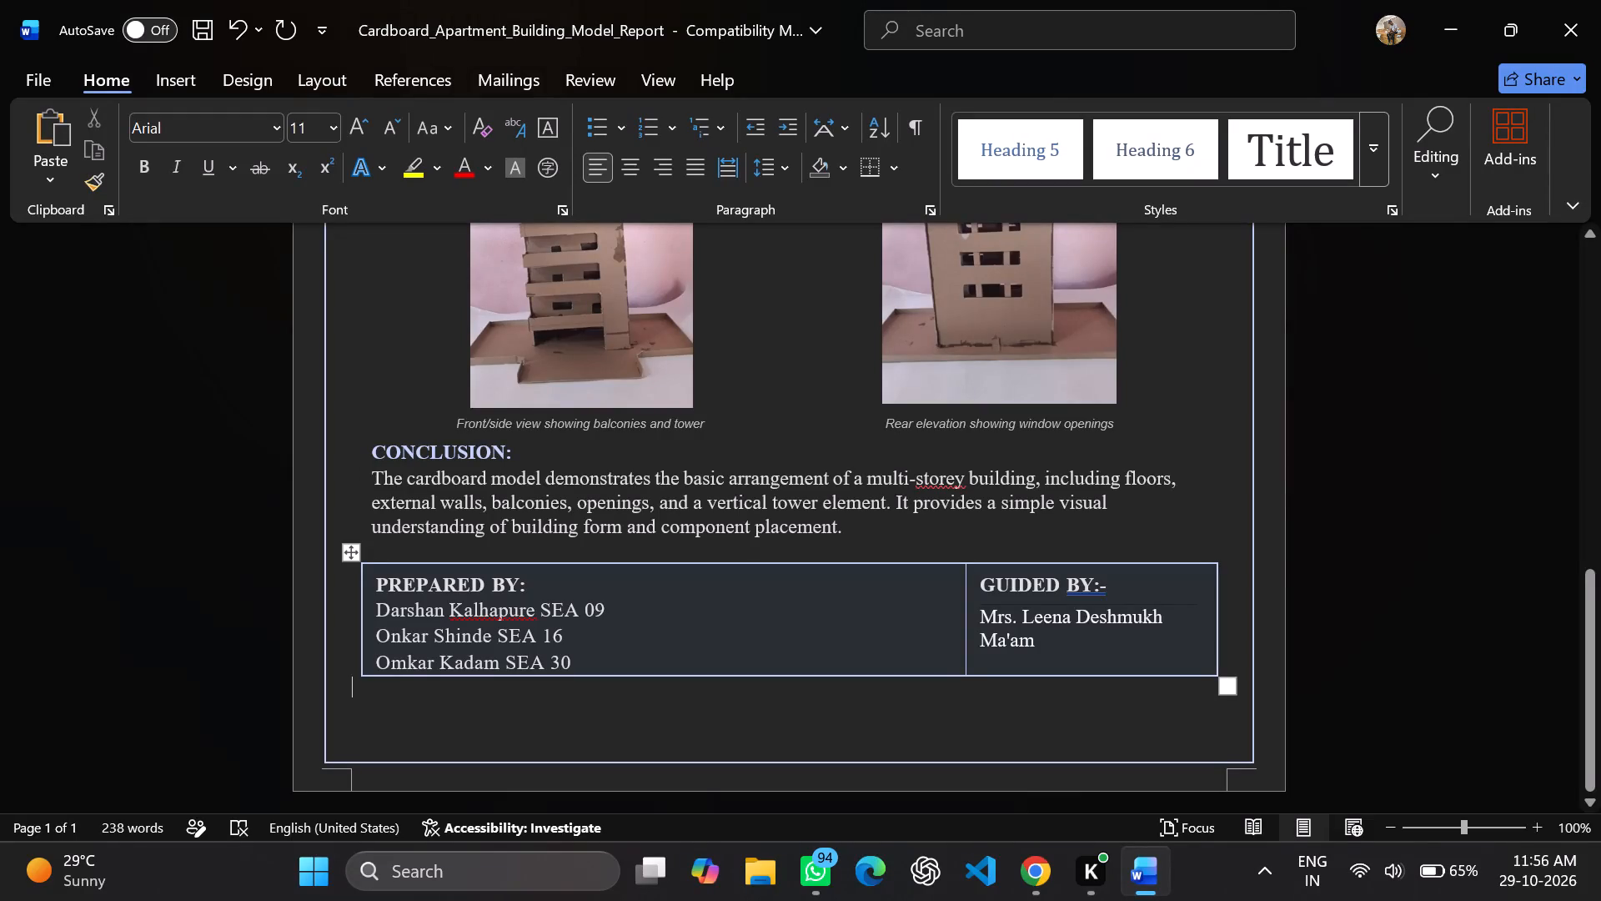
# Replace the space before SEA with a hyphen in each of the three student lines of the PREPARED BY cell.
pyautogui.click(538, 619)
pyautogui.press('BackSpace')
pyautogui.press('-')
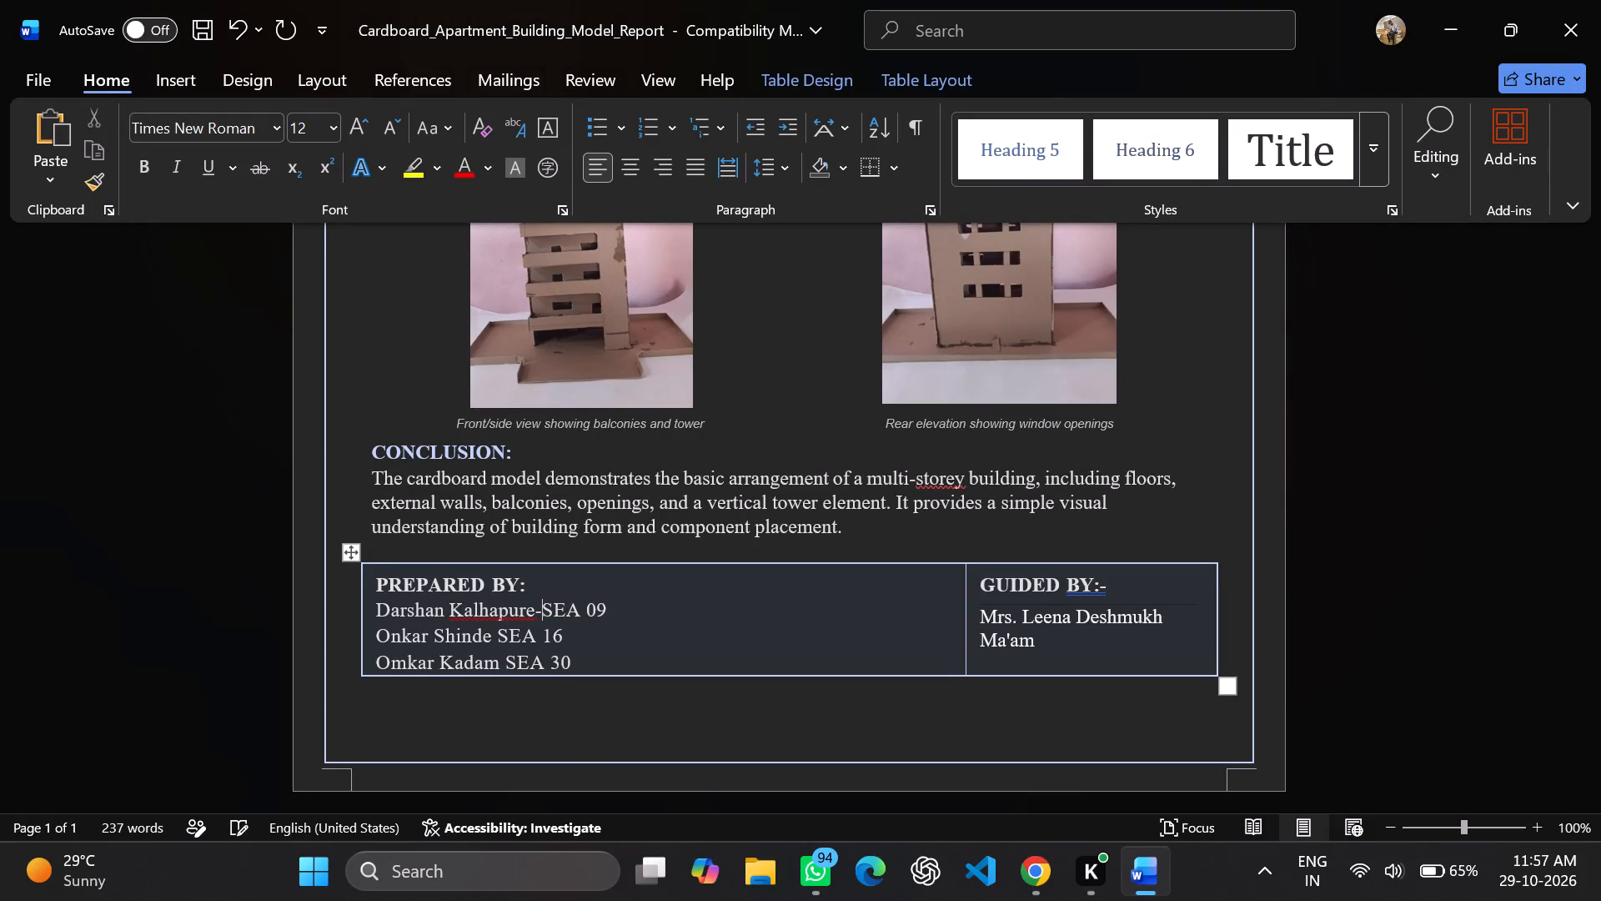
pyautogui.click(494, 639)
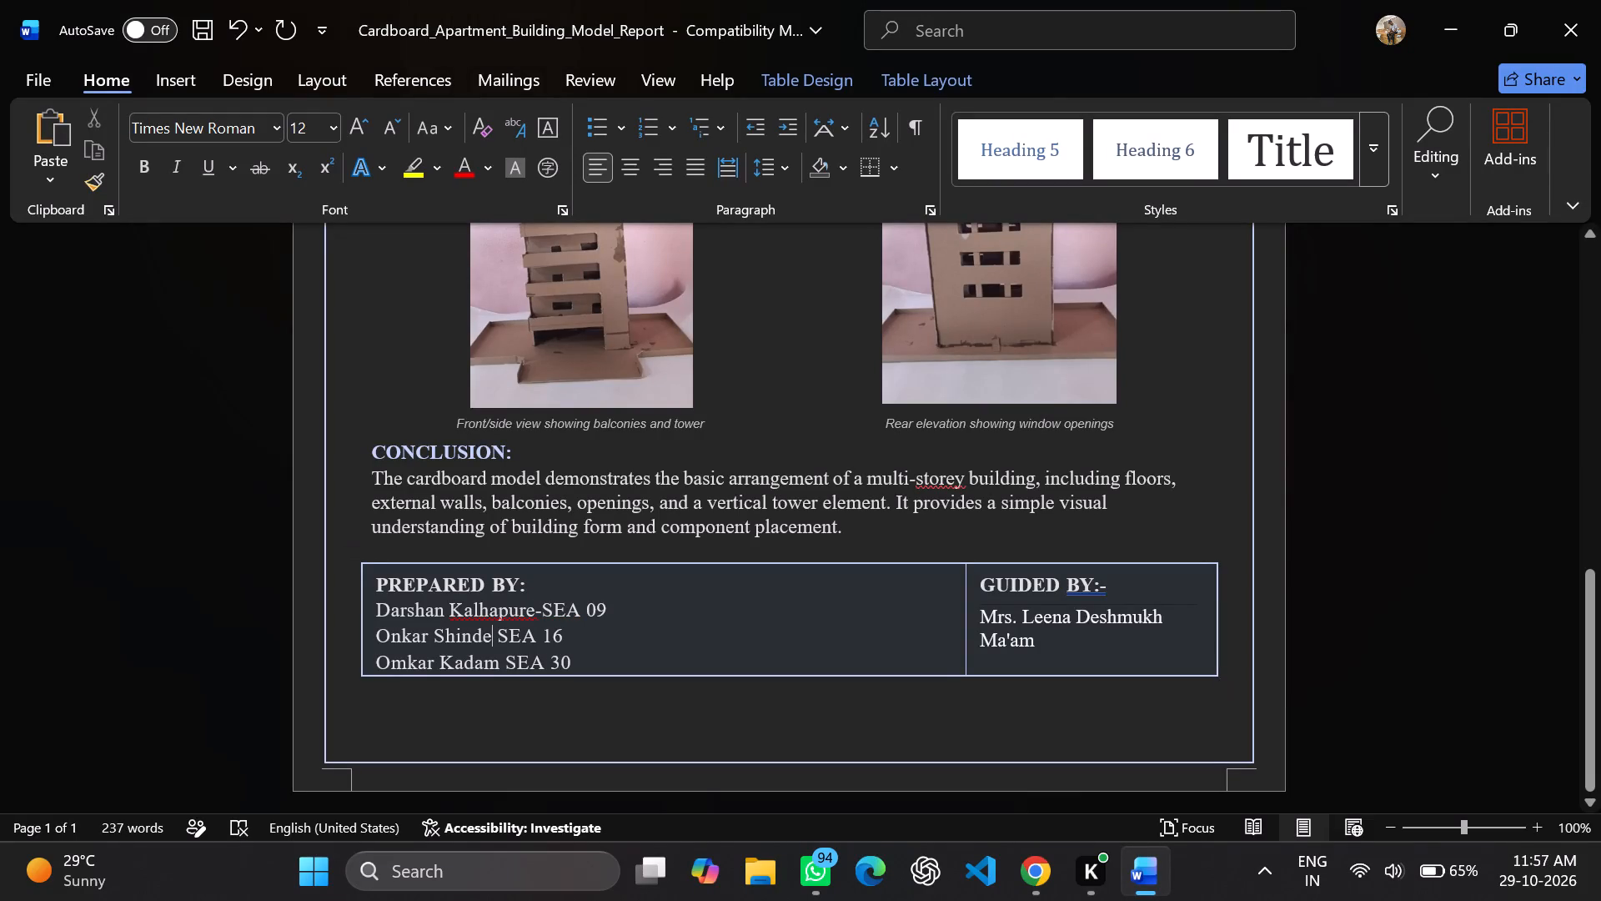
pyautogui.click(499, 638)
pyautogui.press('BackSpace')
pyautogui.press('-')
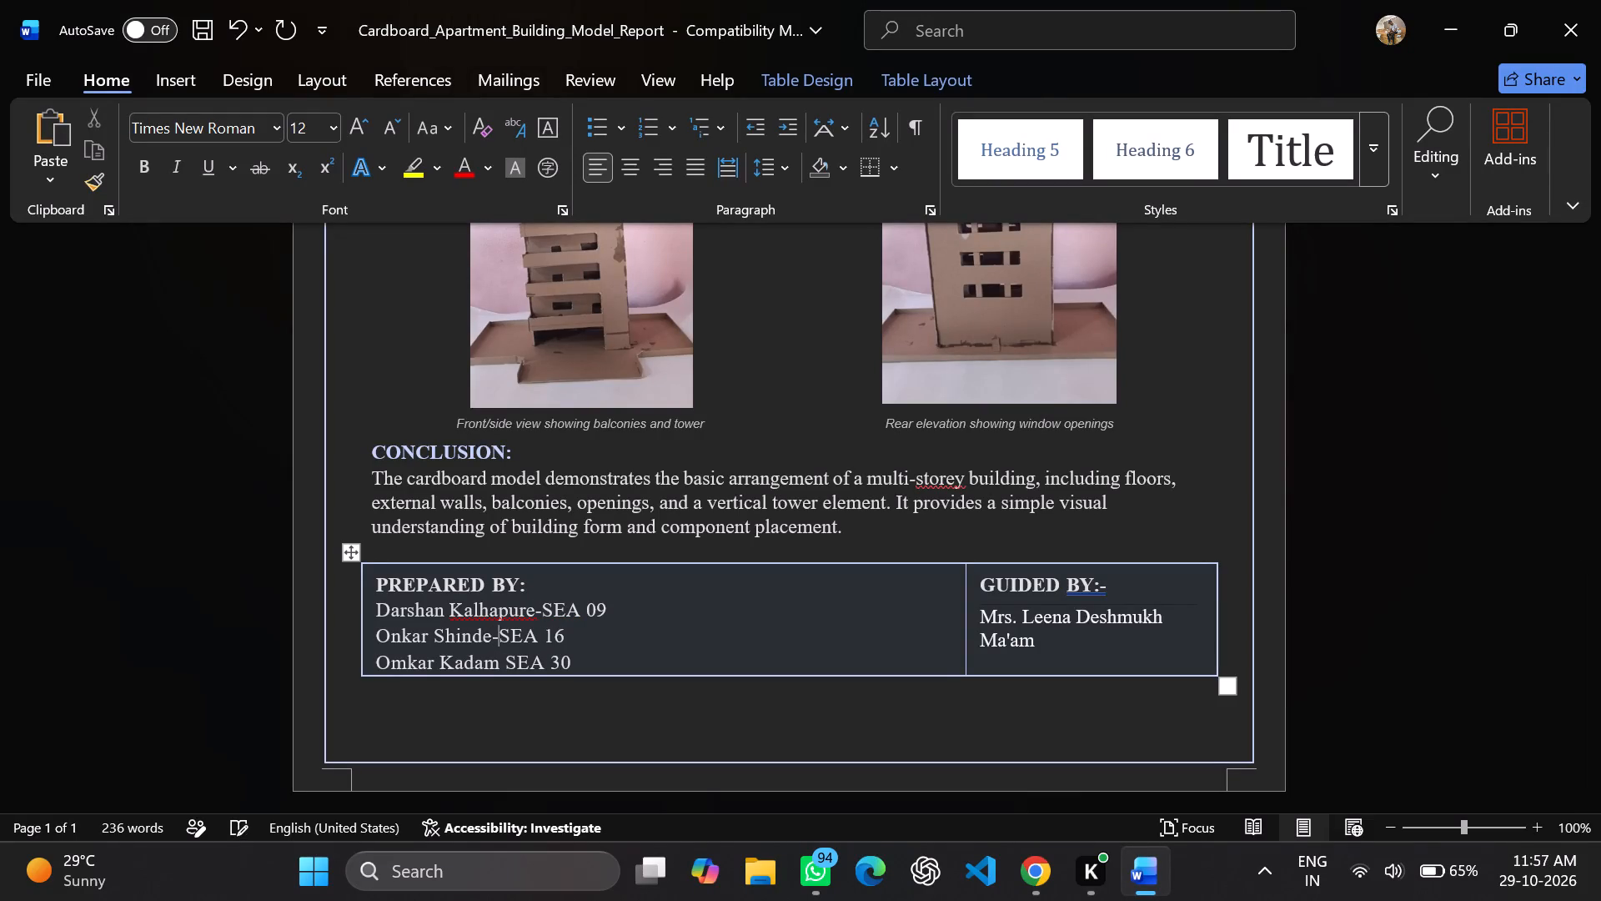
pyautogui.click(509, 658)
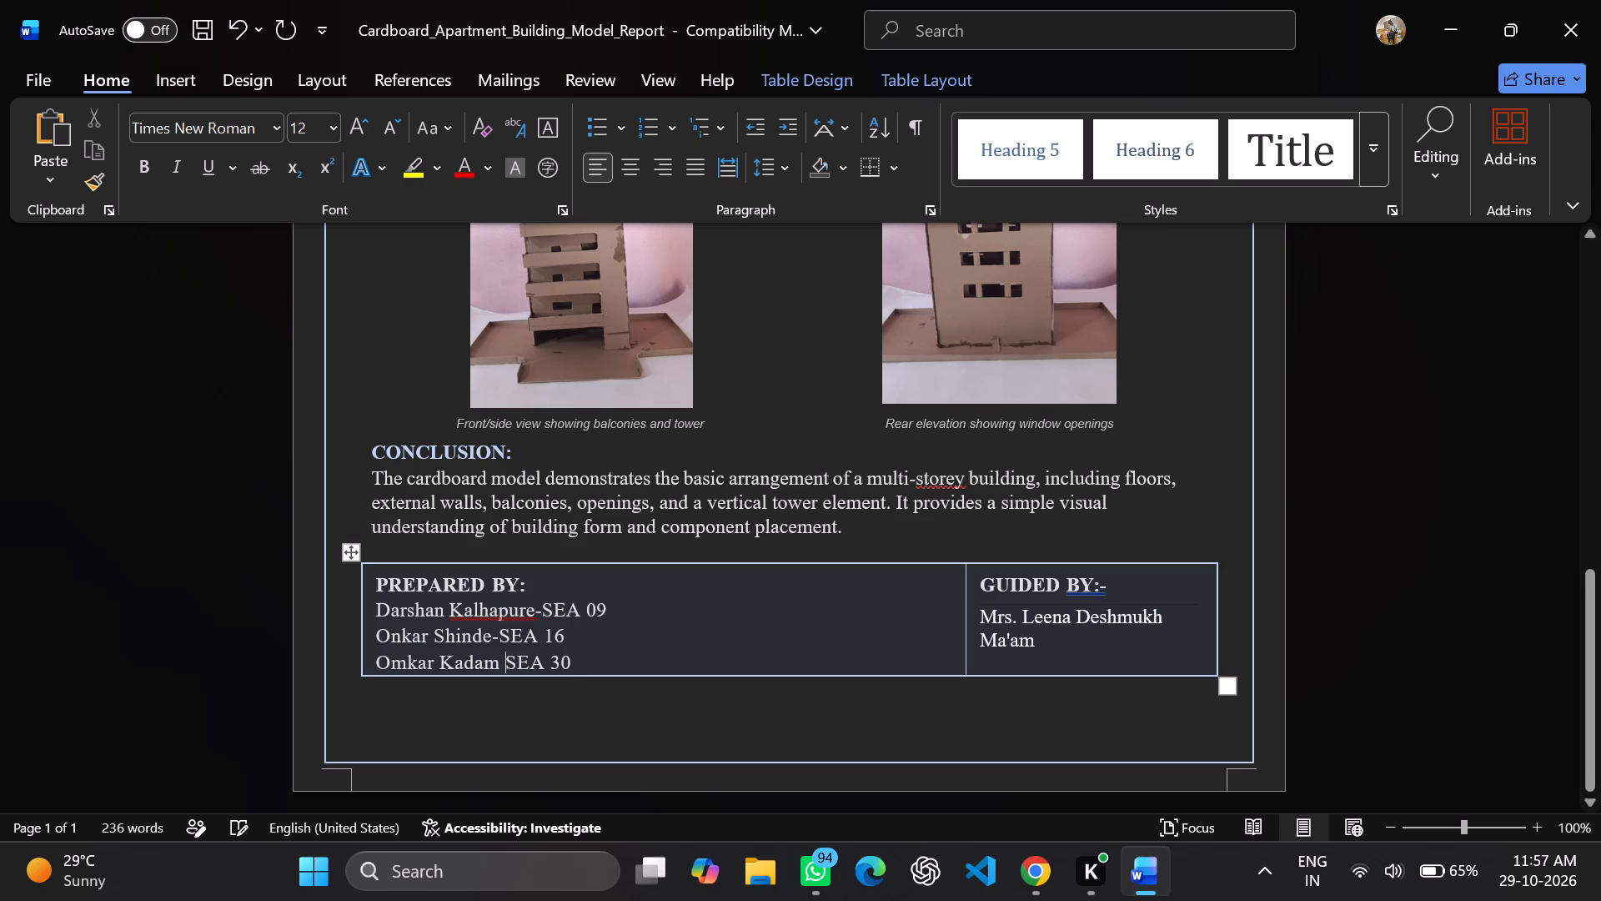
pyautogui.press('BackSpace')
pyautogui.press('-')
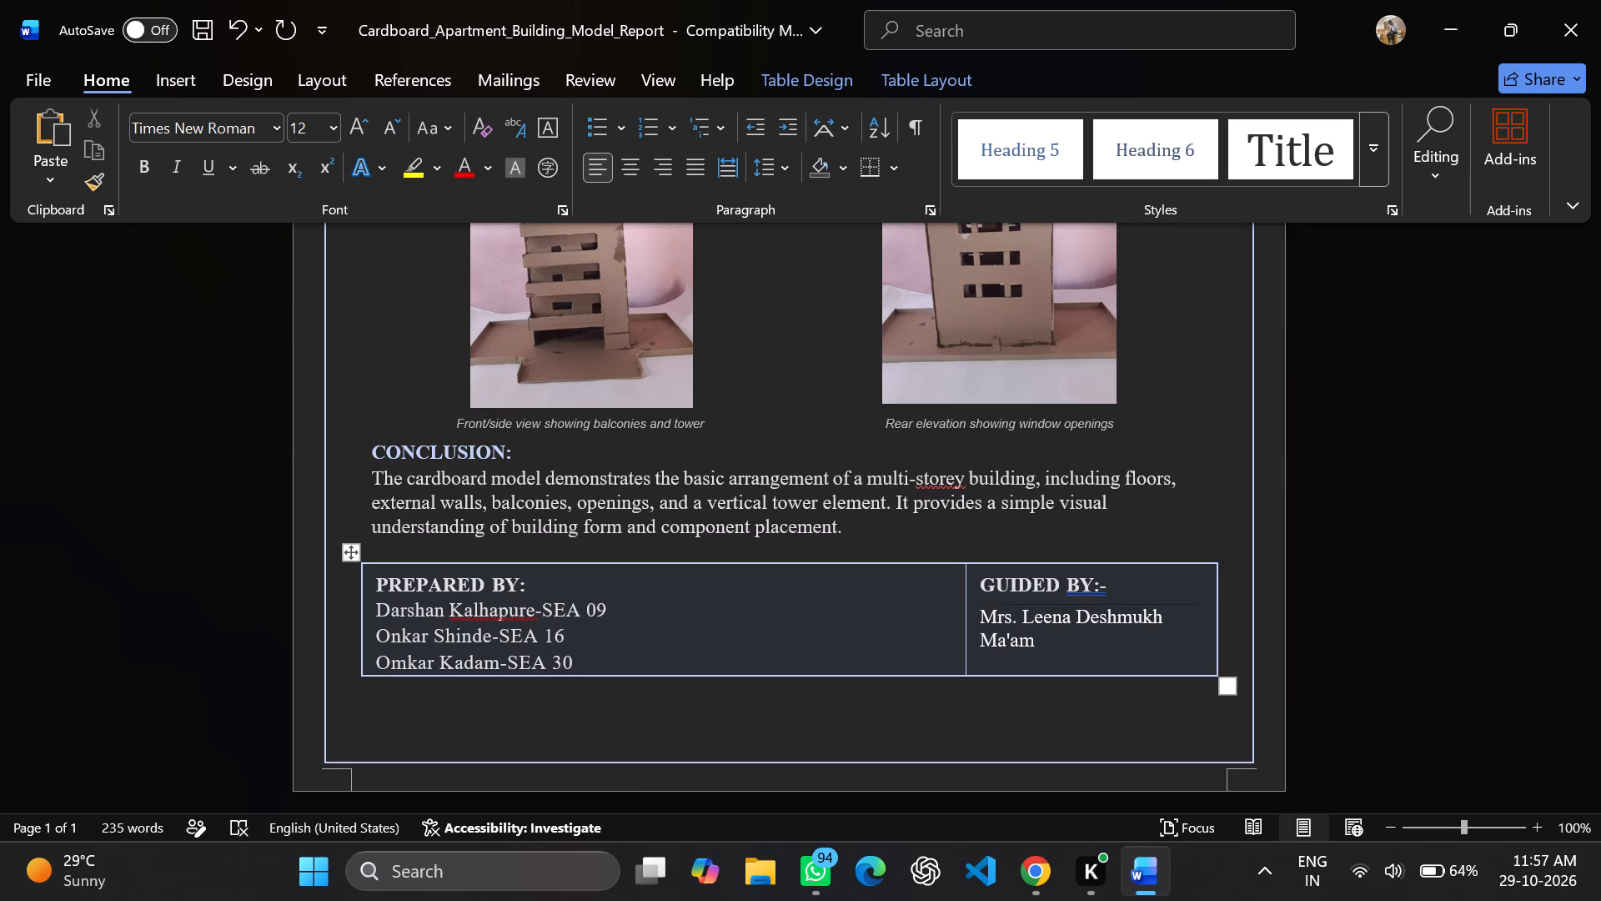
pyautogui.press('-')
pyautogui.press('BackSpace')
pyautogui.click(585, 717)
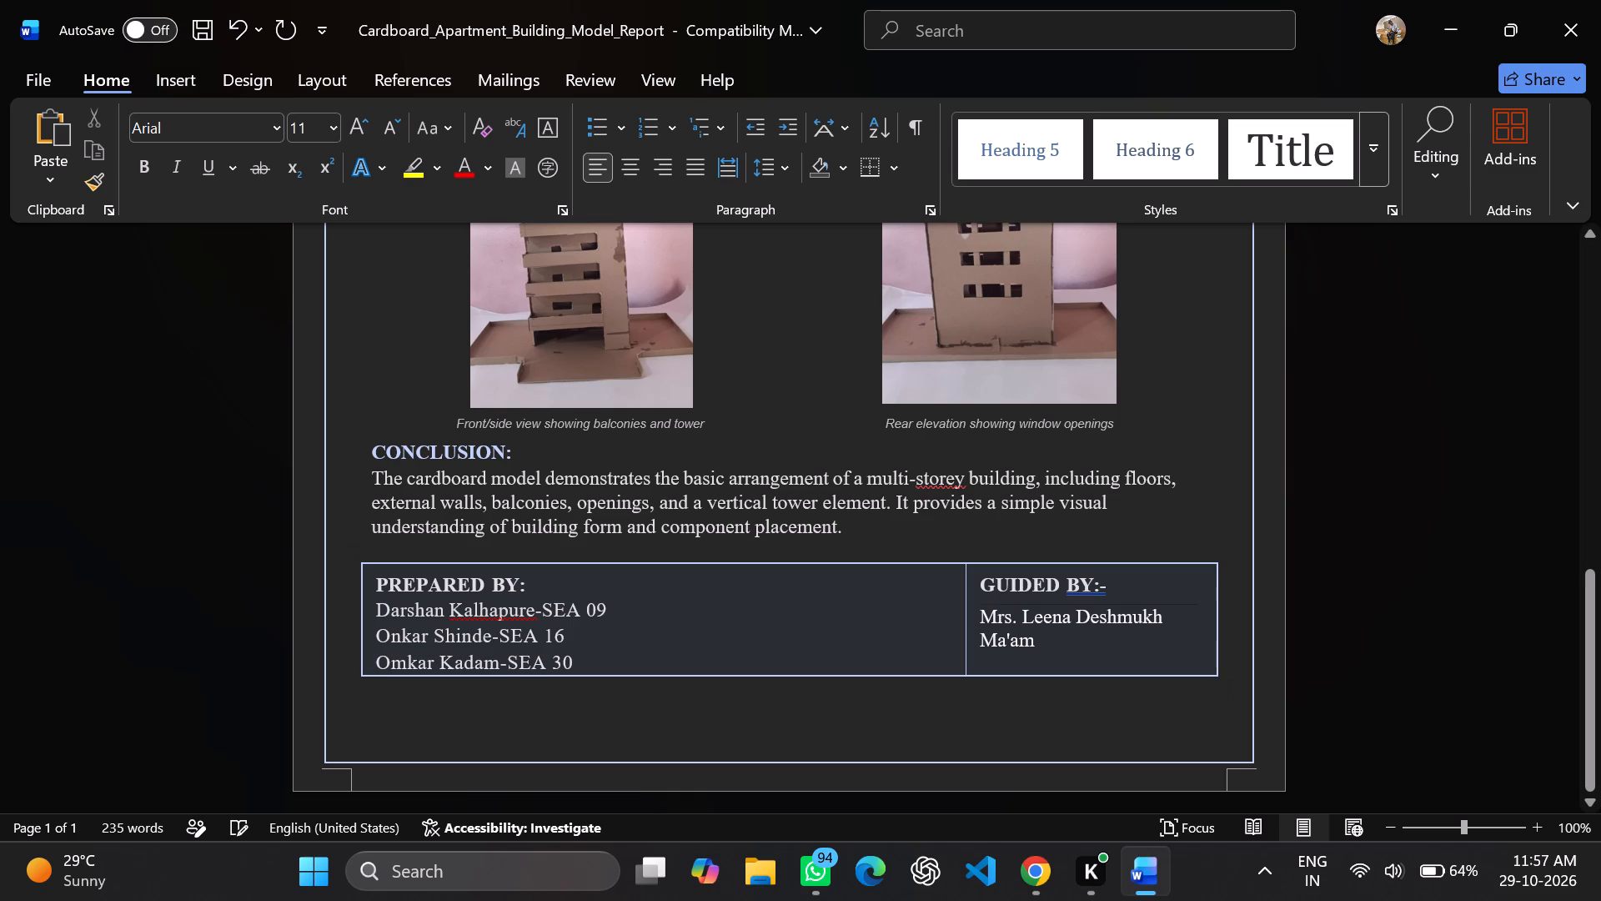
# Review the whole report page from the logo header down to the PREPARED BY table.
pyautogui.scroll(1, 585, 717)
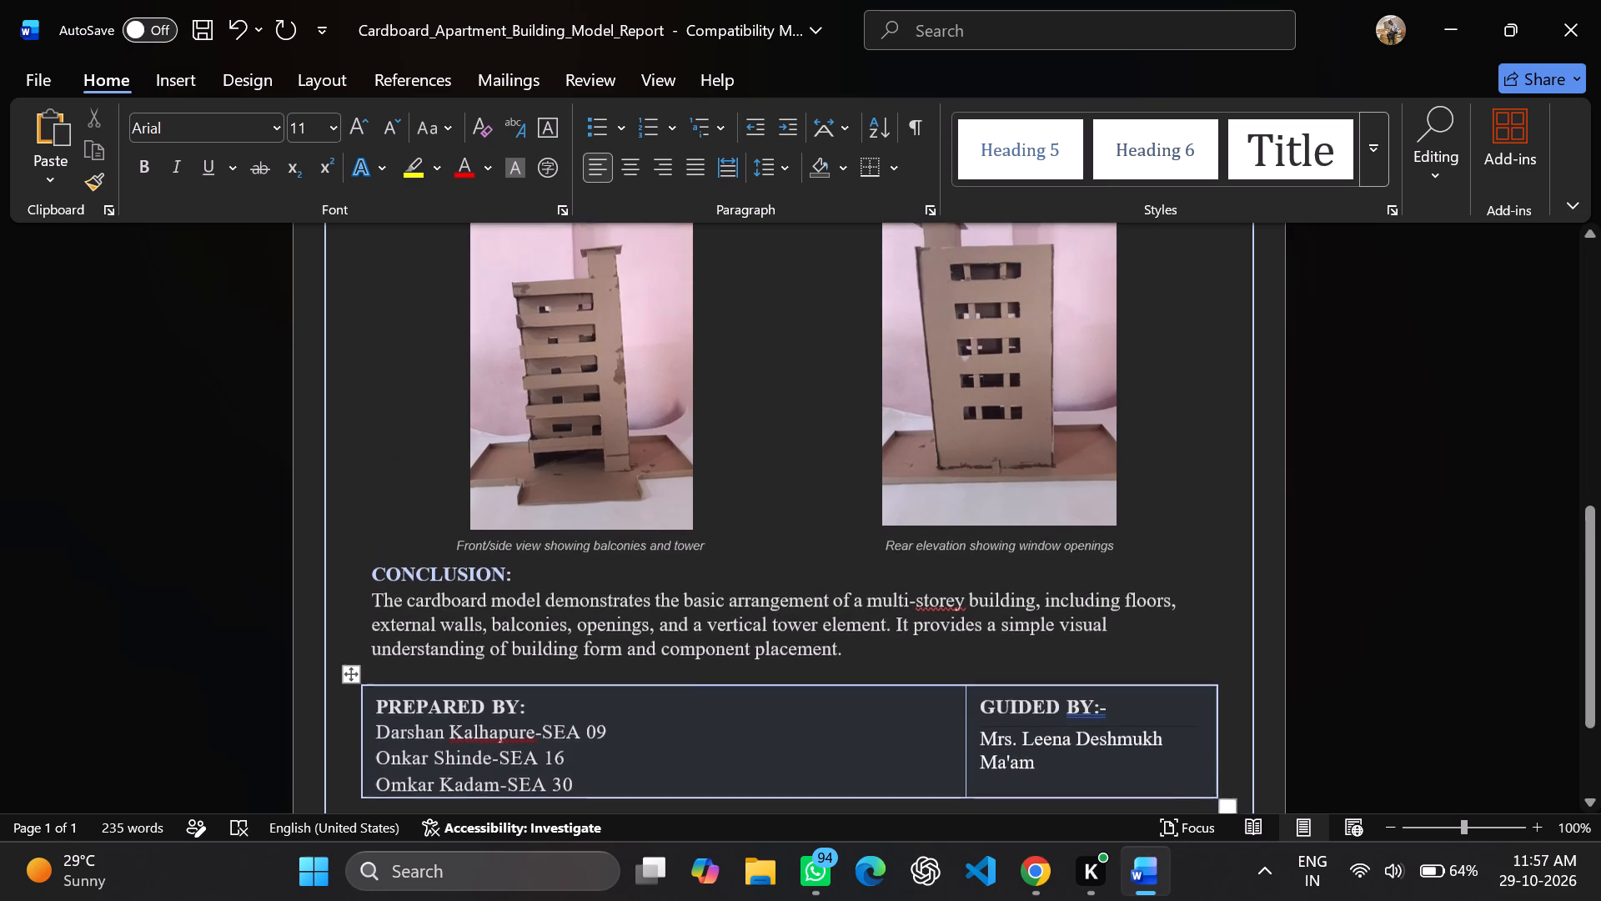
pyautogui.scroll(3, 585, 717)
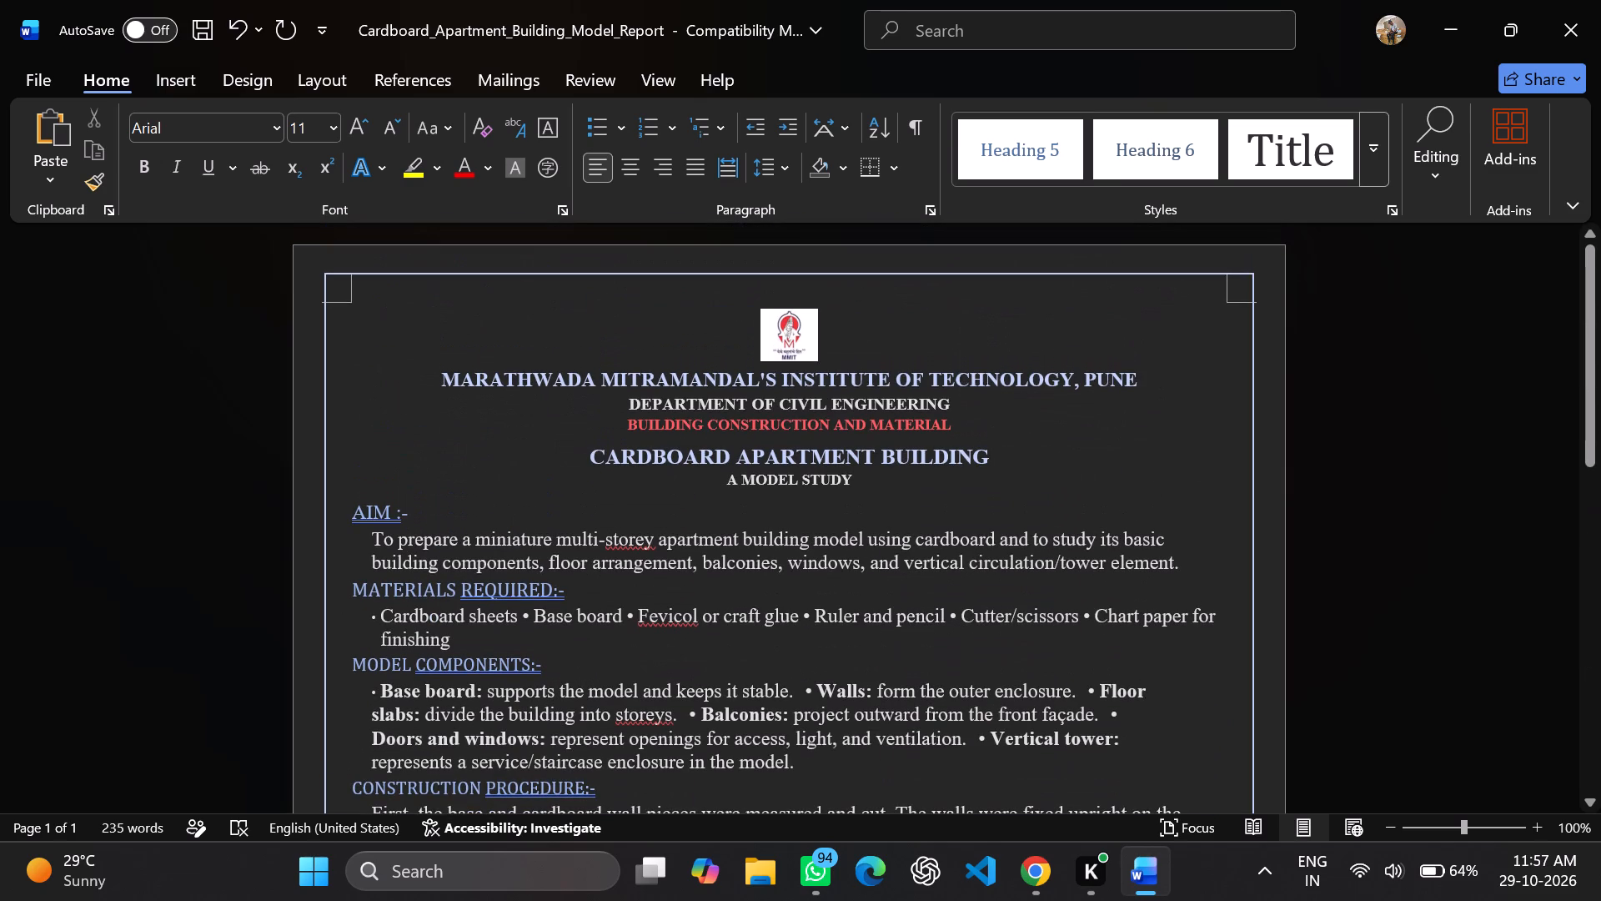
pyautogui.scroll(-4, 585, 717)
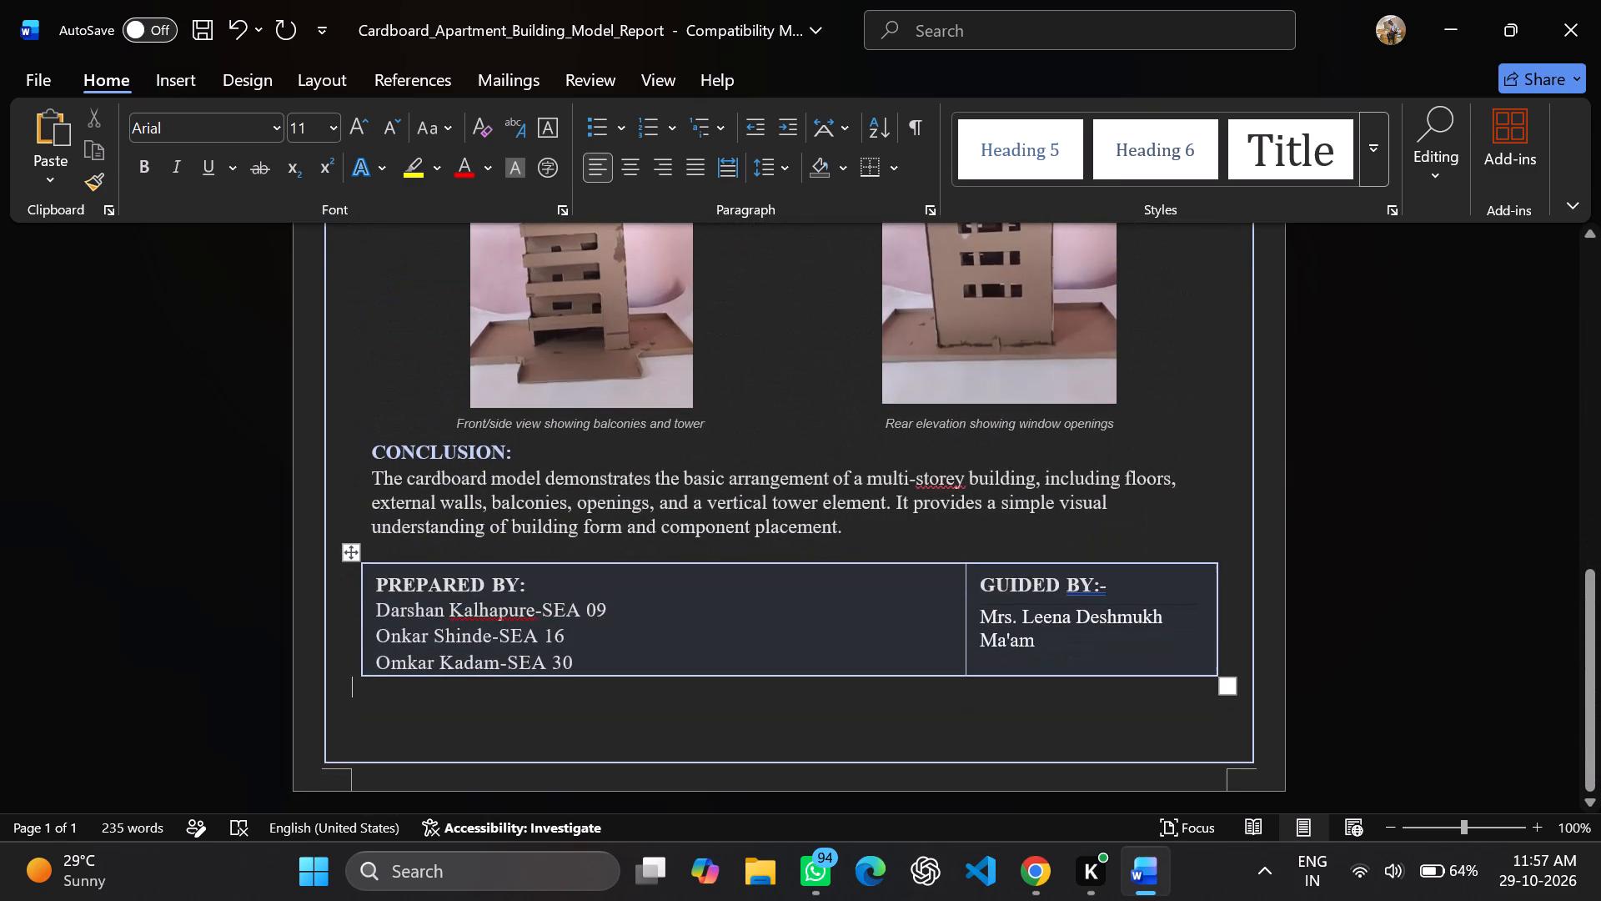
# Save the edited report document.
pyautogui.hotkey('ctrl', 's')
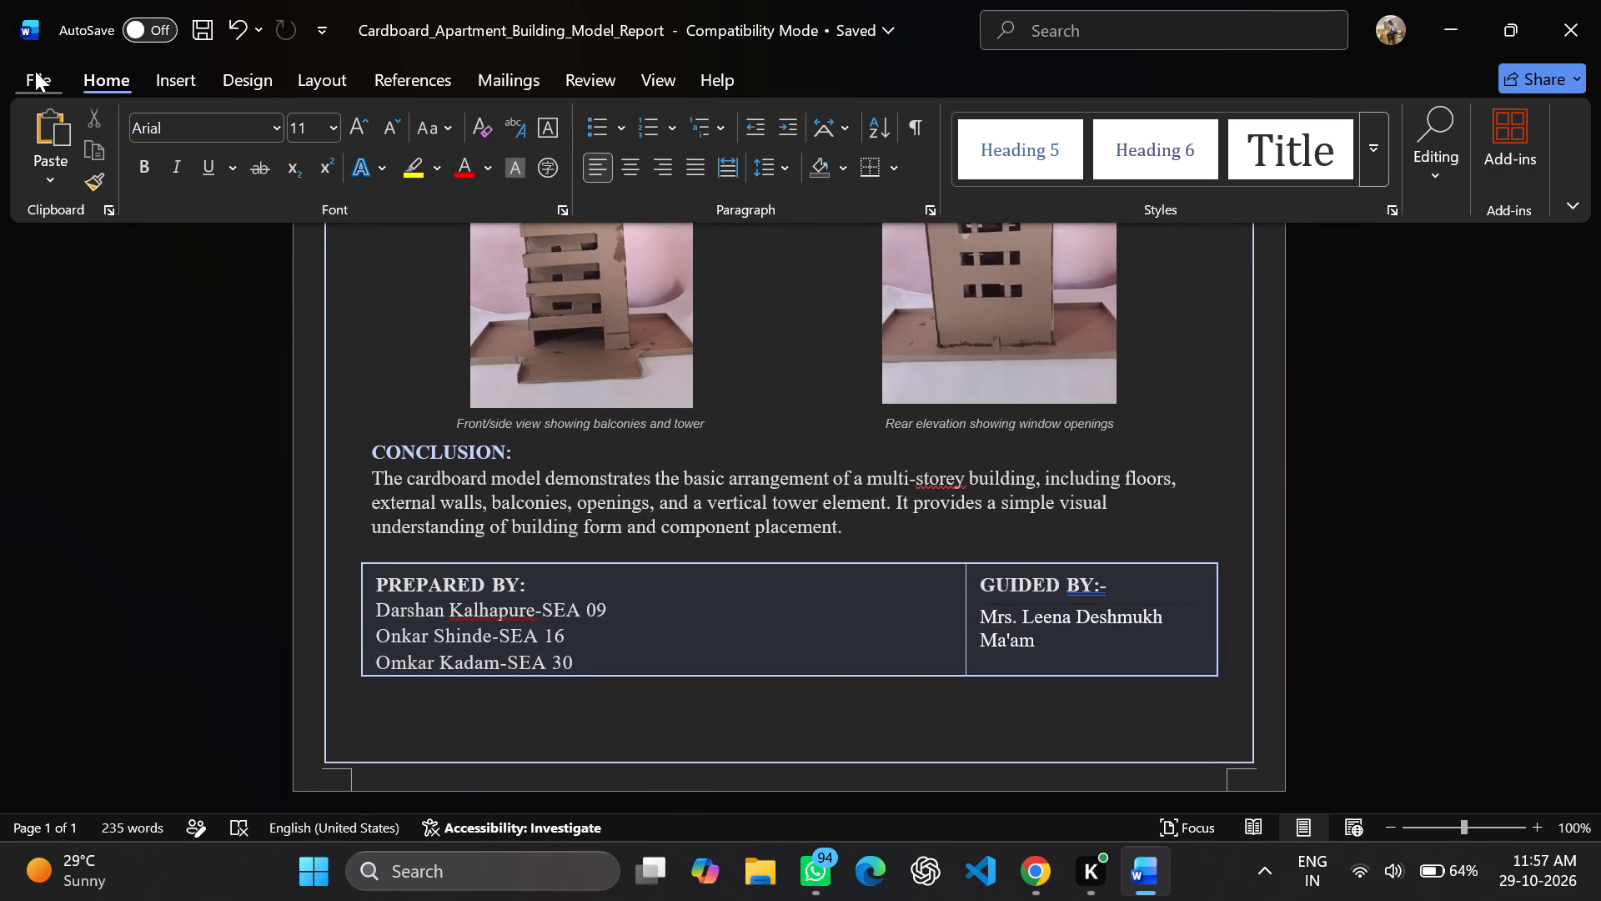
# Export the report as a PDF named "Cardboard_Apartment_Building_Model_Report final" in the Downloads folder.
pyautogui.click(35, 73)
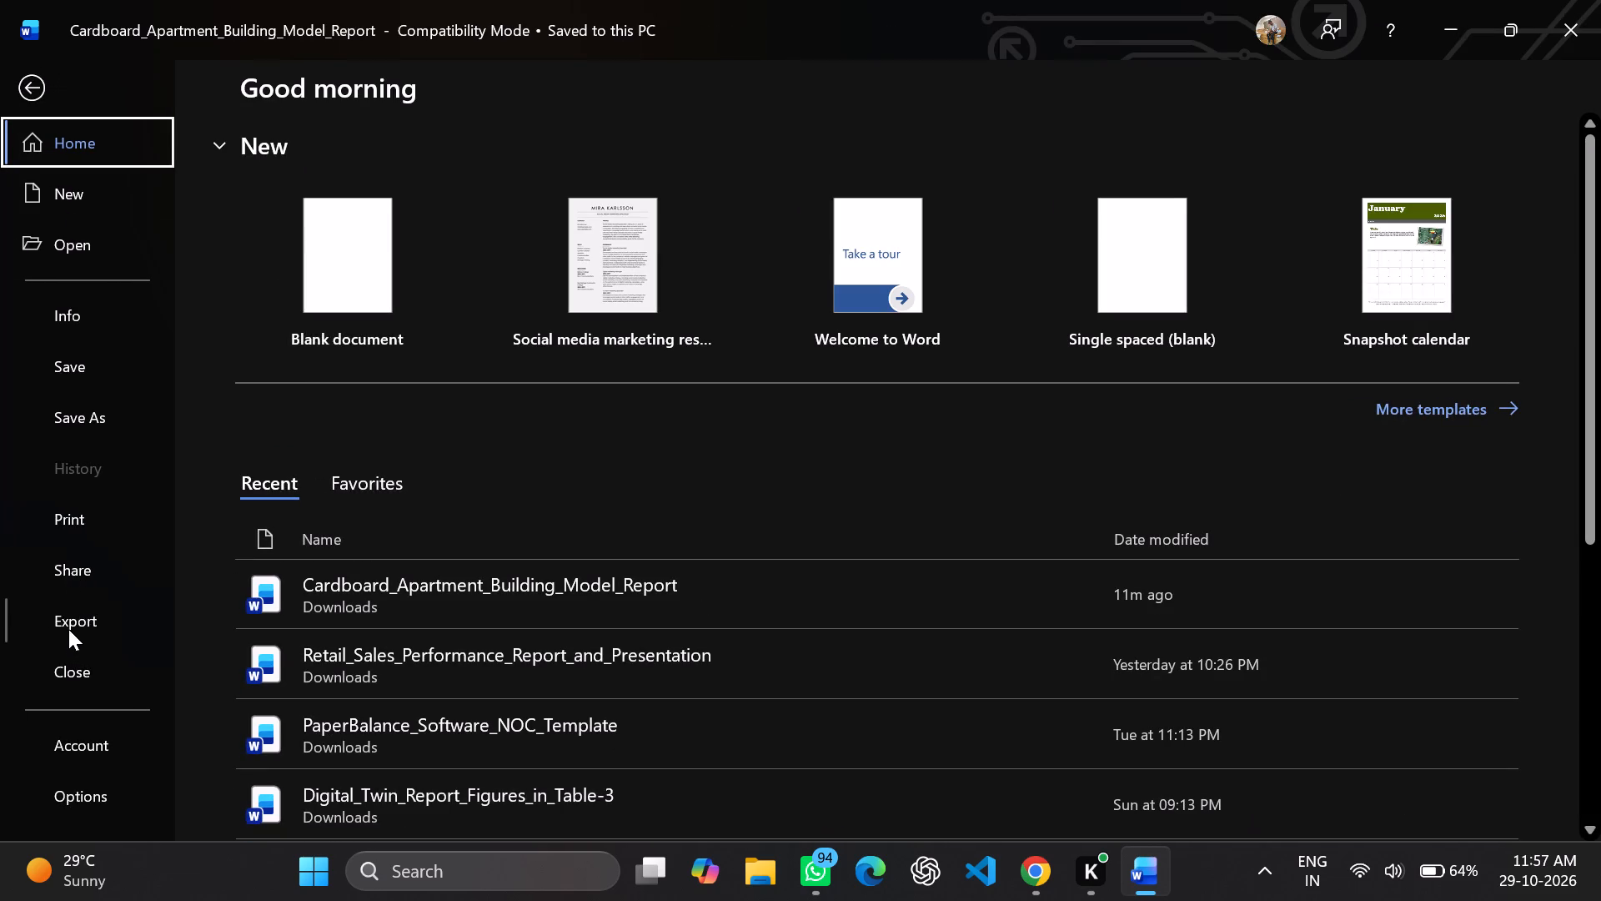
pyautogui.click(68, 627)
pyautogui.click(703, 320)
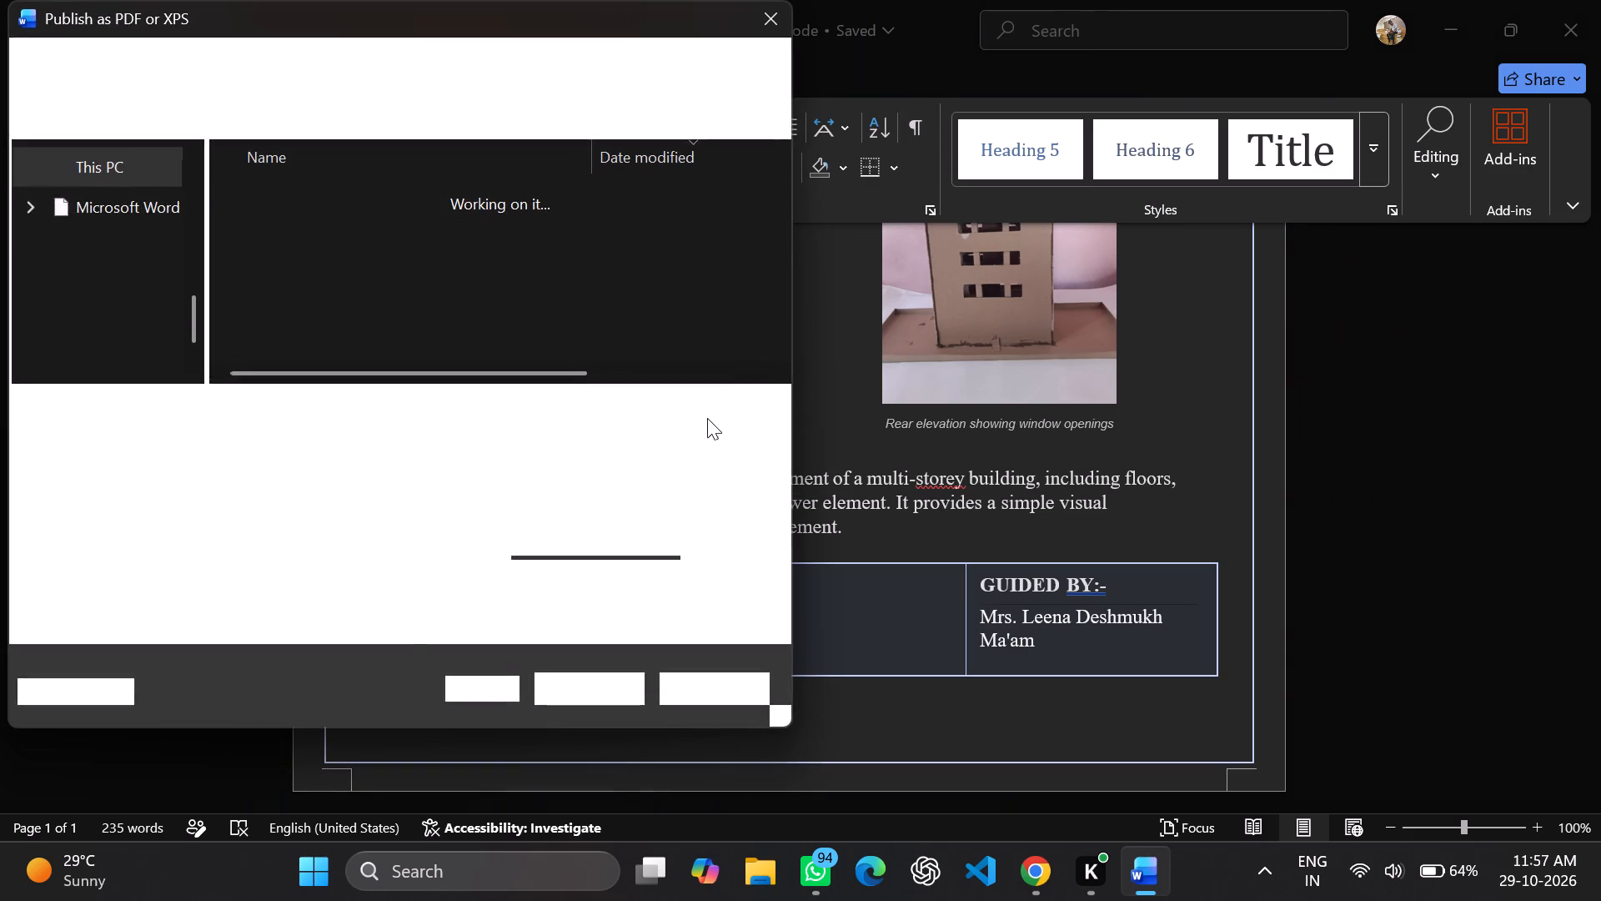
pyautogui.scroll(1, 112, 291)
pyautogui.scroll(-1, 112, 291)
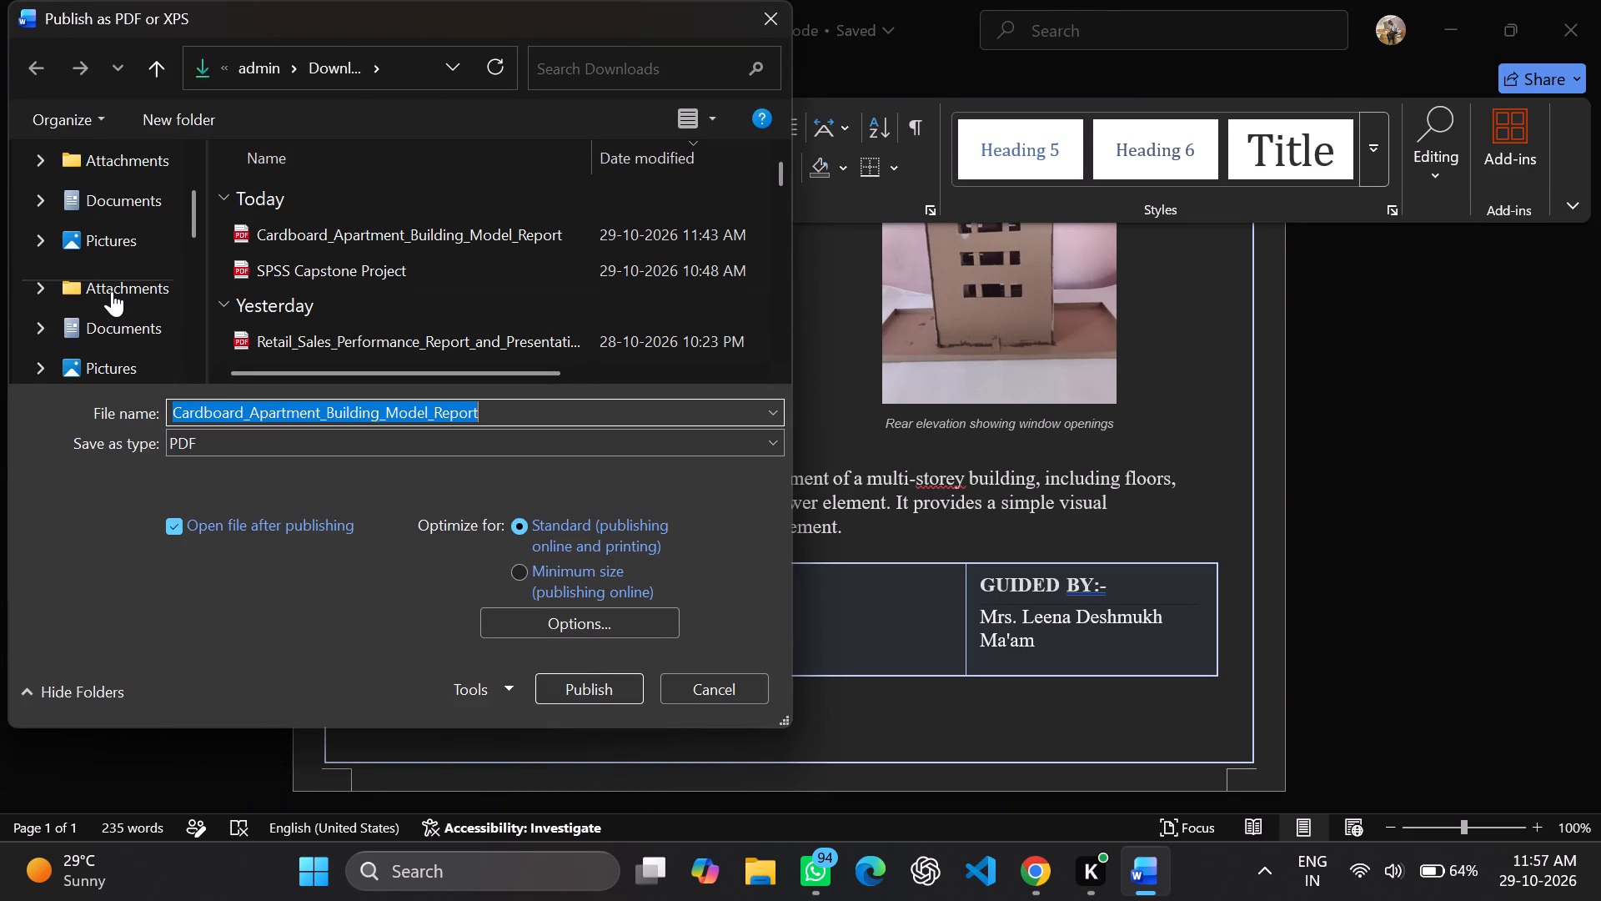
pyautogui.scroll(-1, 112, 291)
pyautogui.click(93, 373)
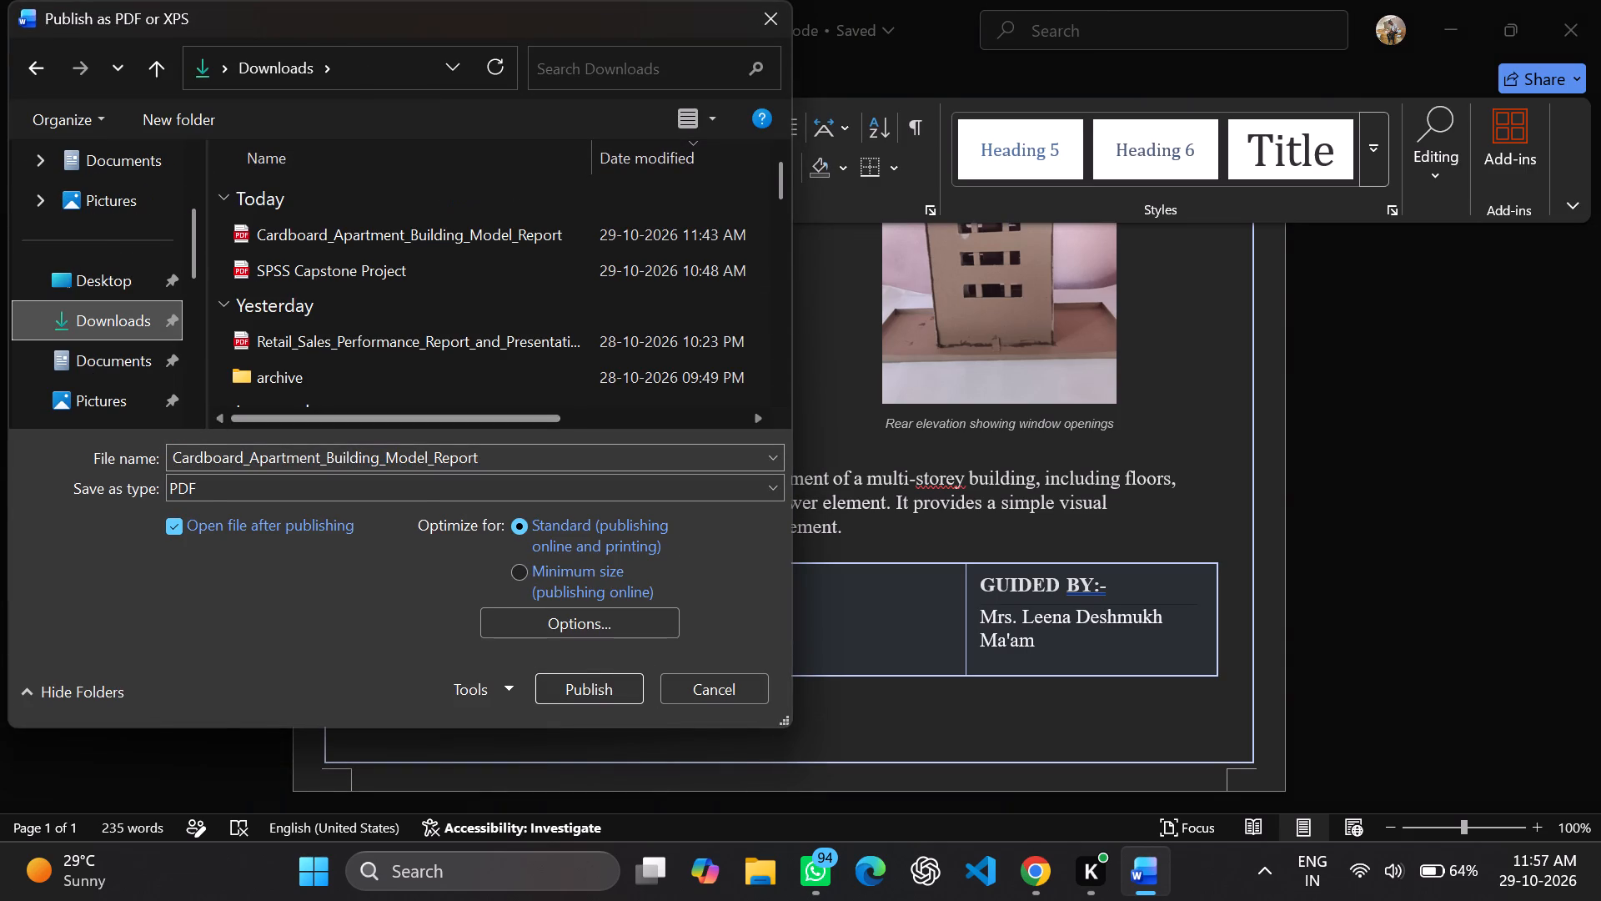
pyautogui.click(491, 453)
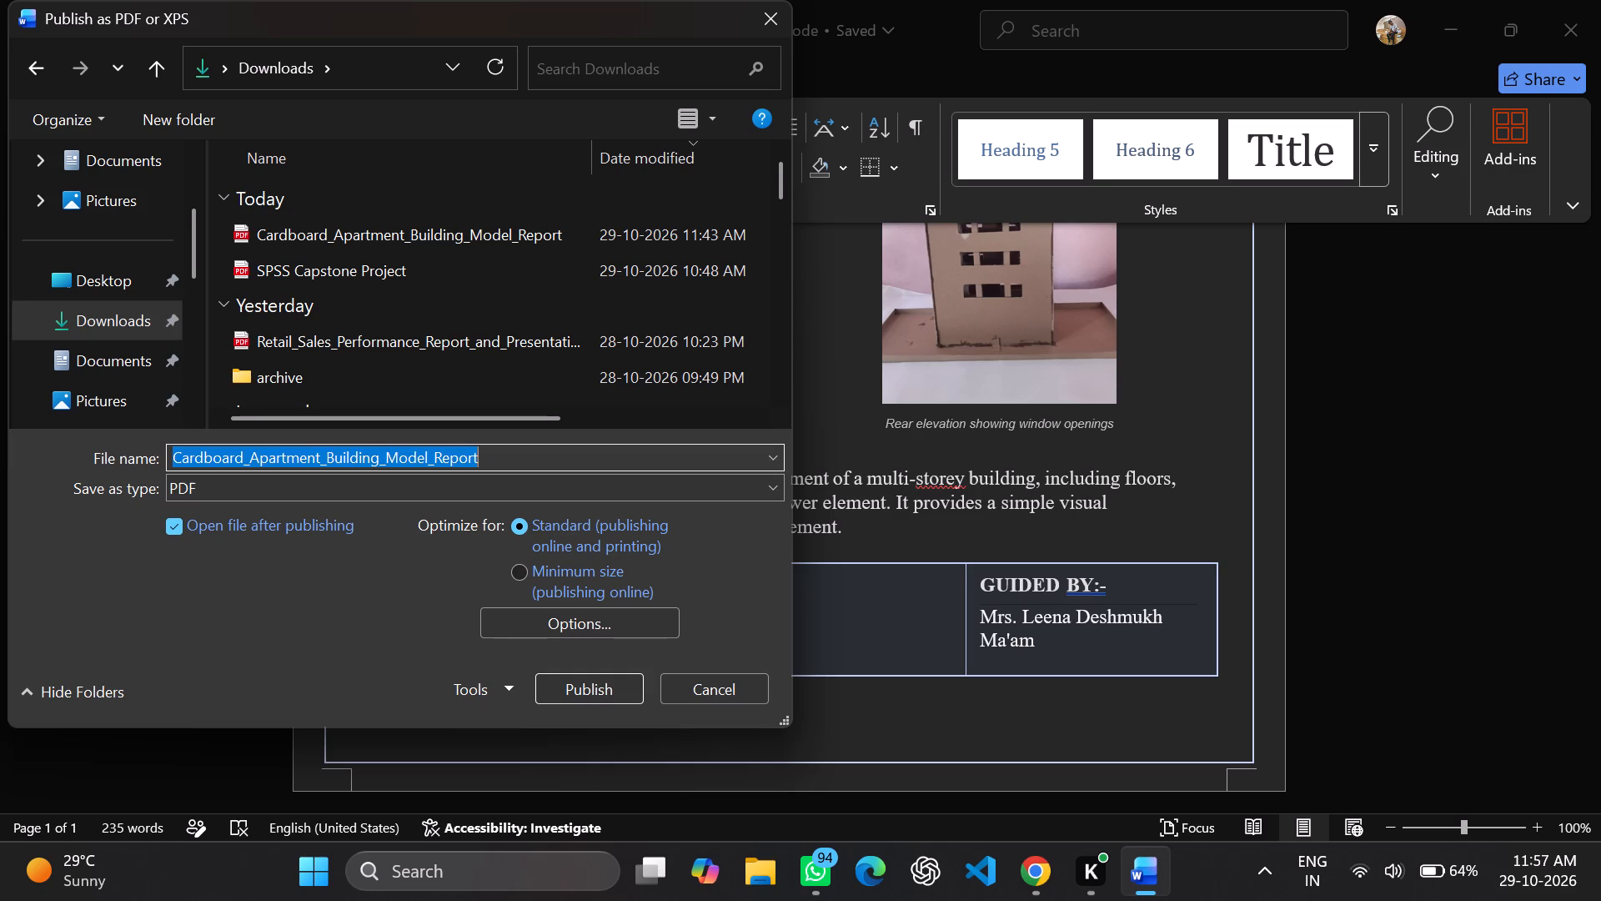
pyautogui.click(491, 453)
pyautogui.press('space')
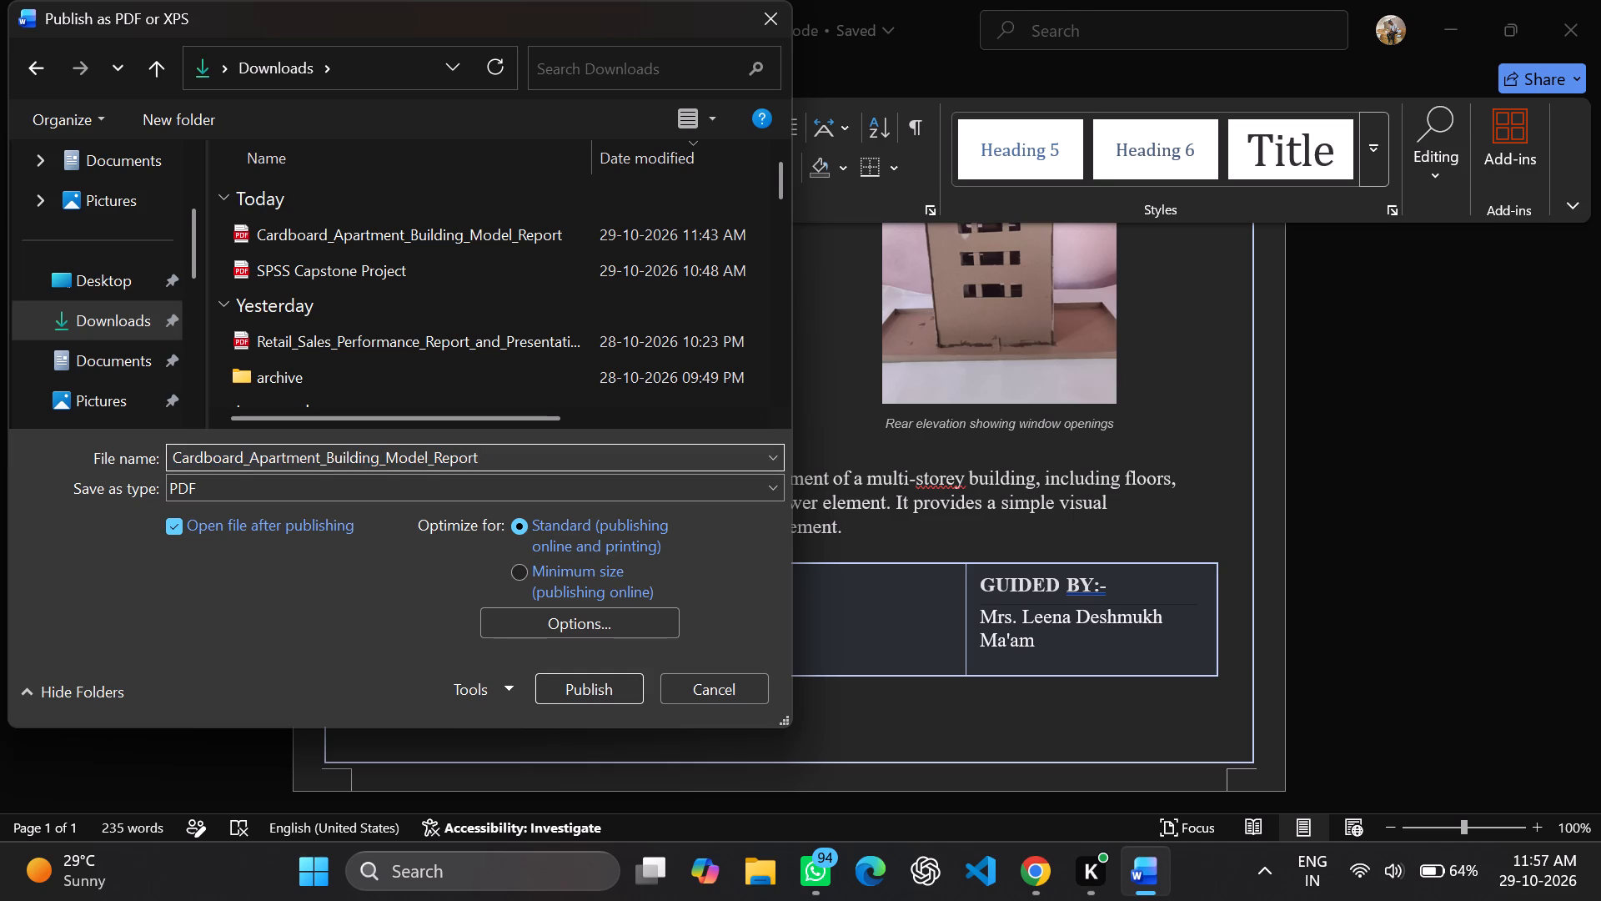
pyautogui.write('final')
pyautogui.click(564, 692)
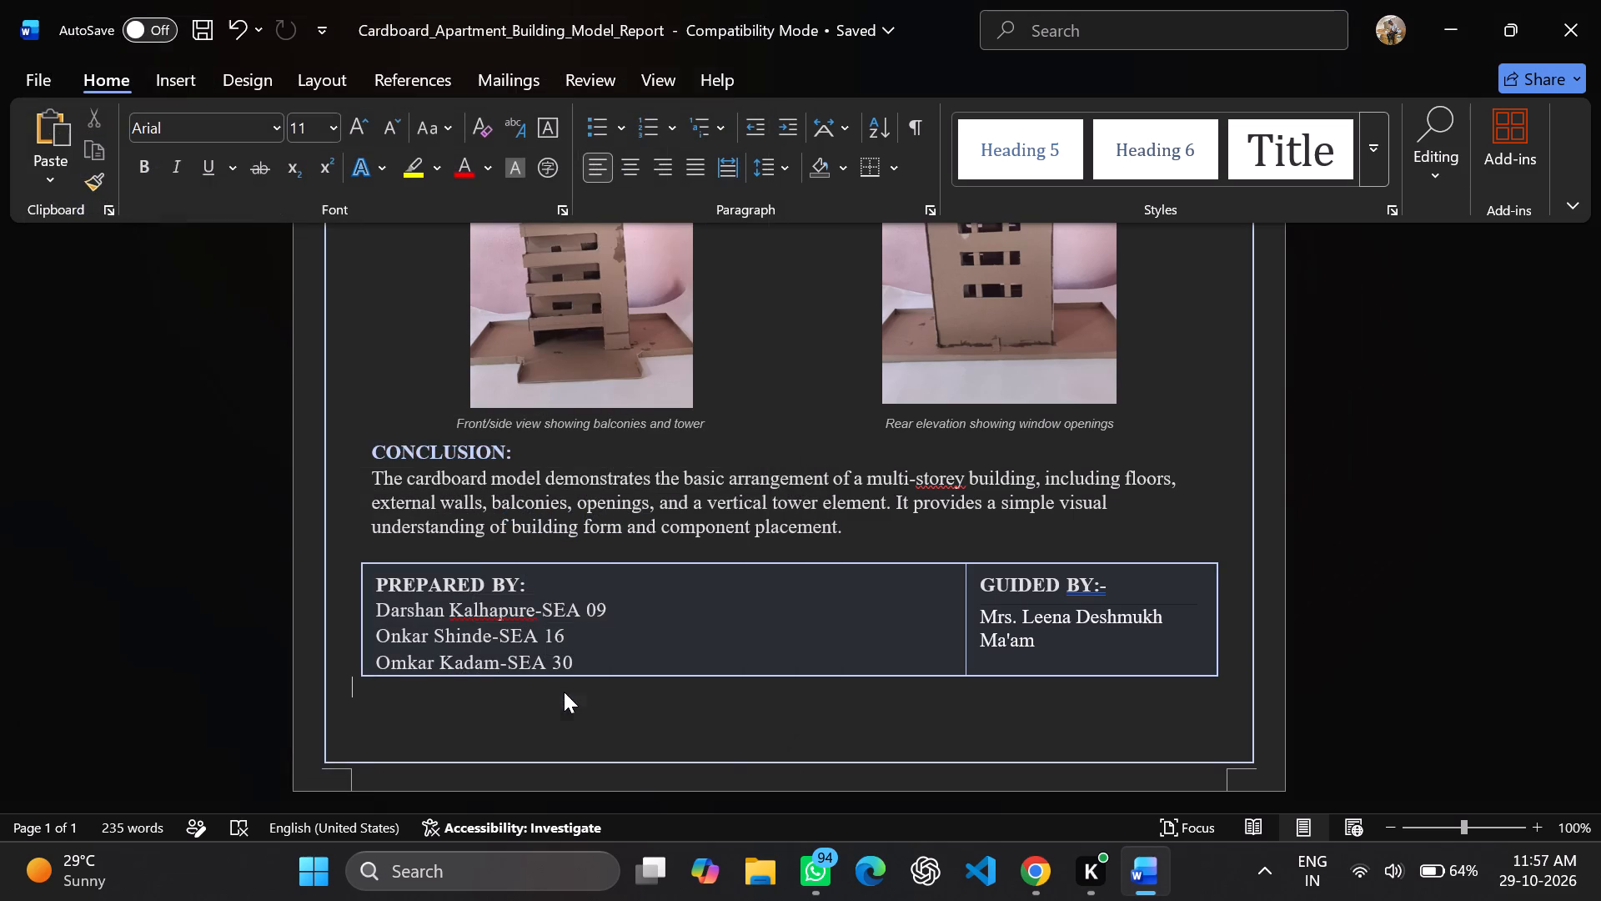
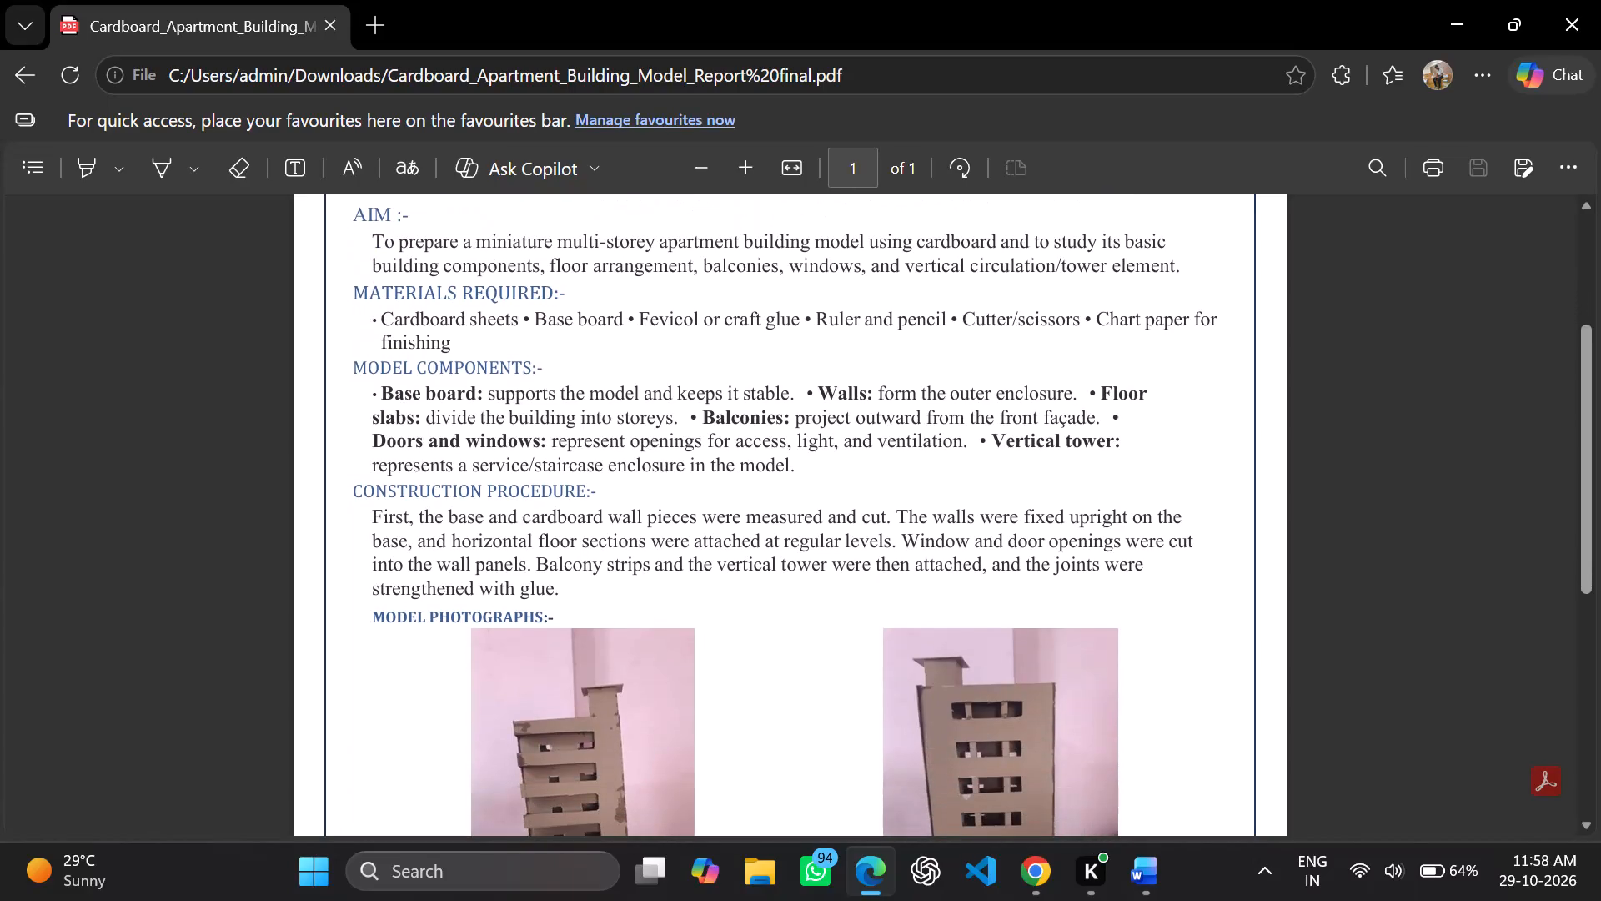
# Check the exported PDF from the AIM section through the model photographs to the PREPARED BY table, and close it.
pyautogui.scroll(-1, 910, 515)
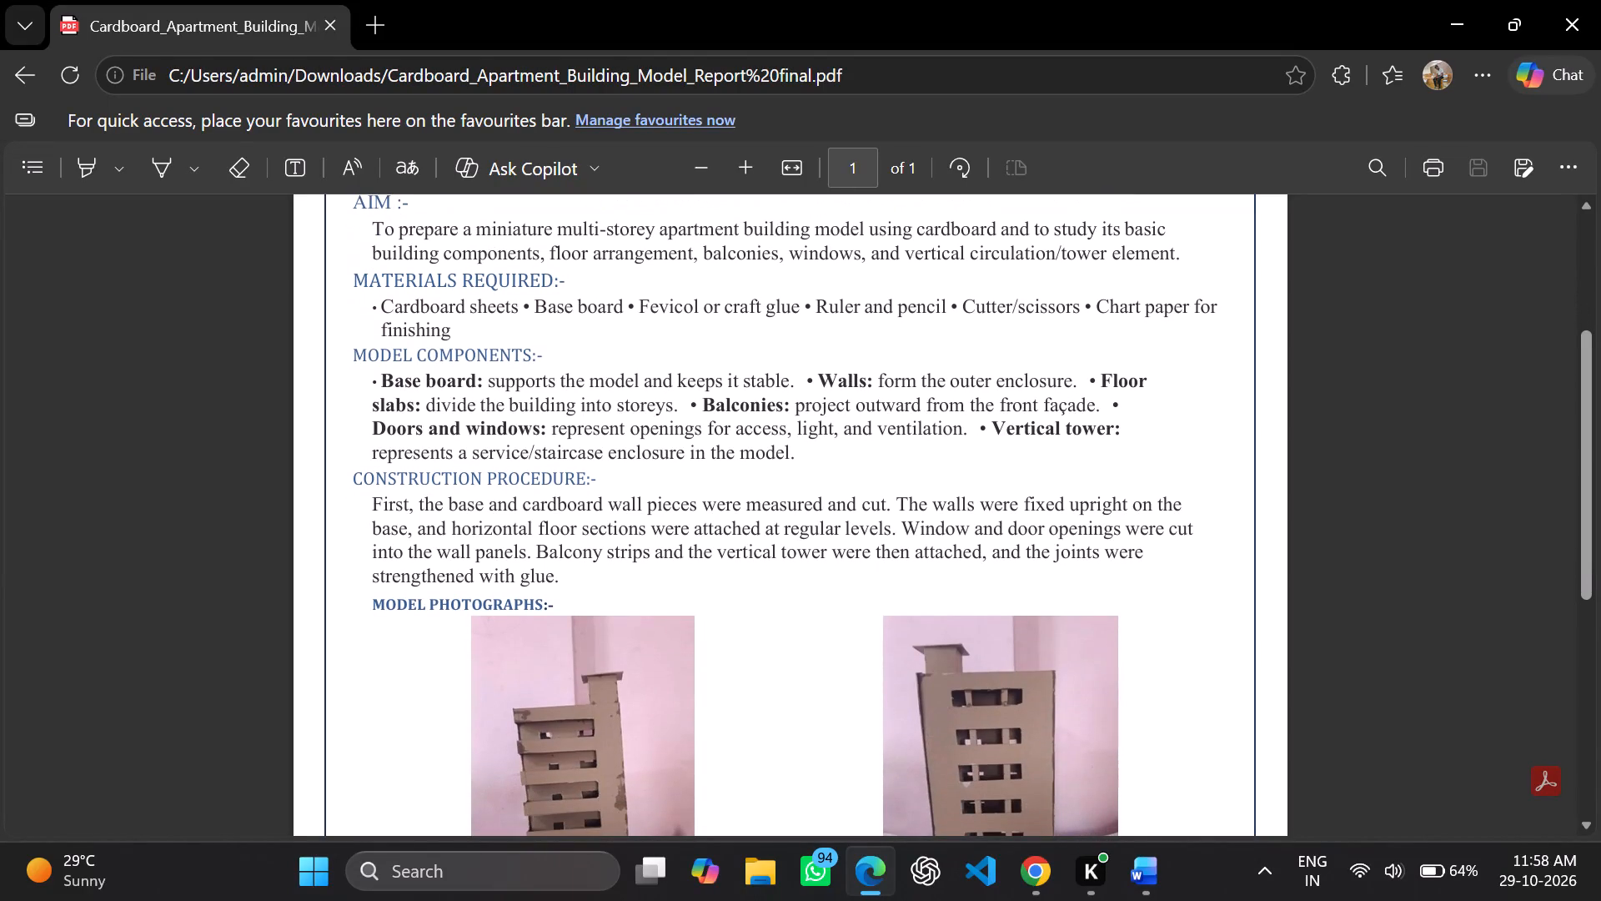
pyautogui.scroll(-3, 910, 515)
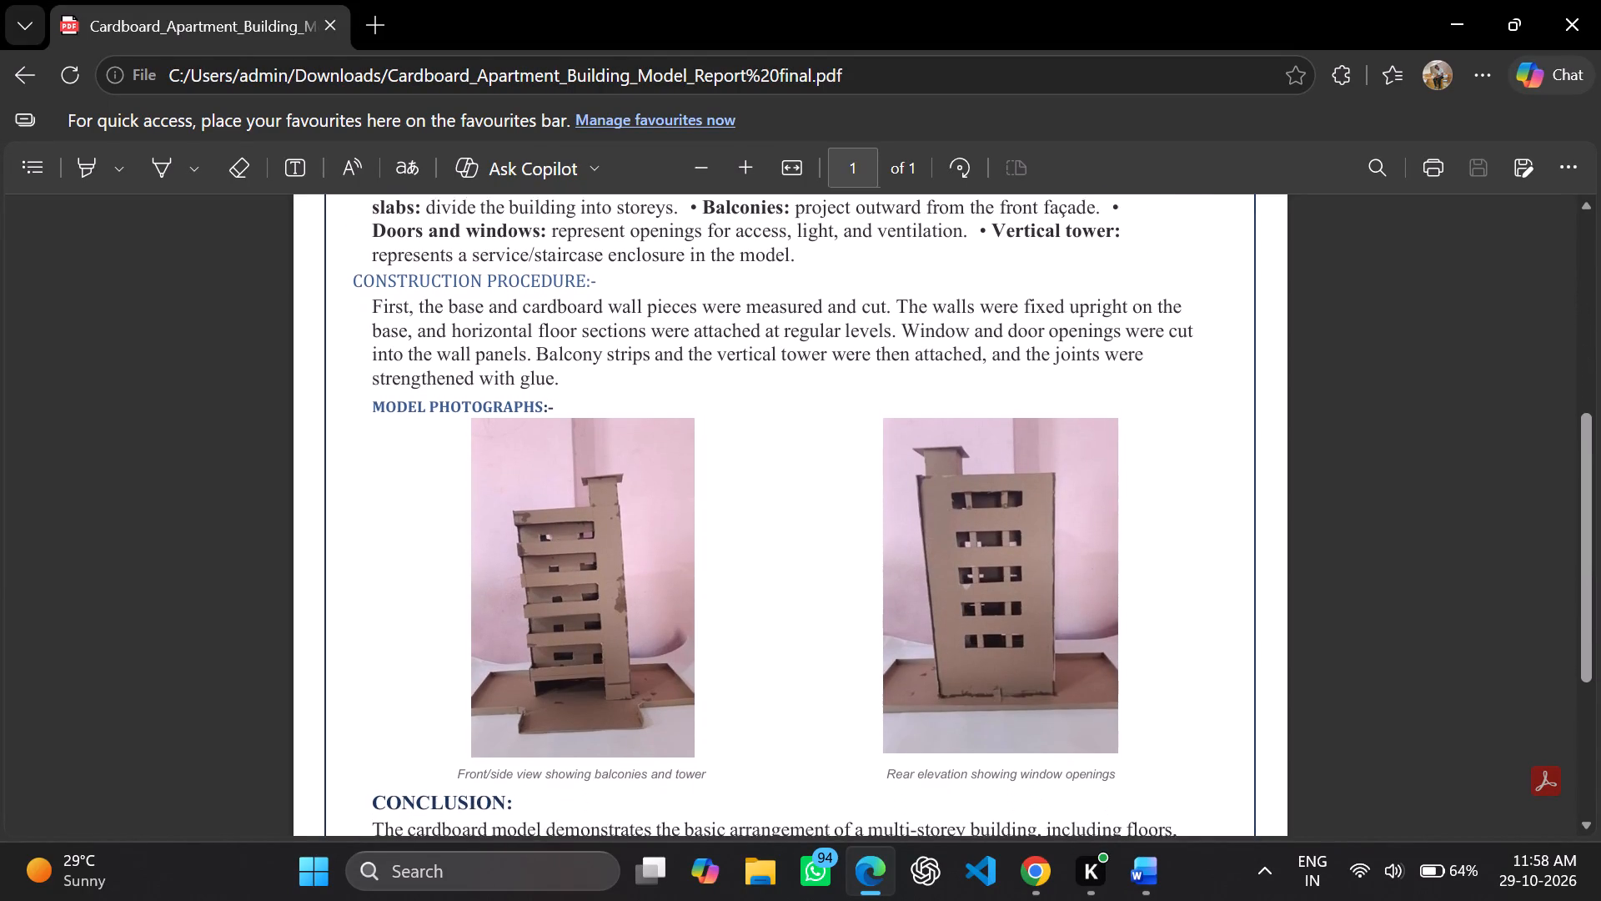
pyautogui.scroll(-2, 910, 515)
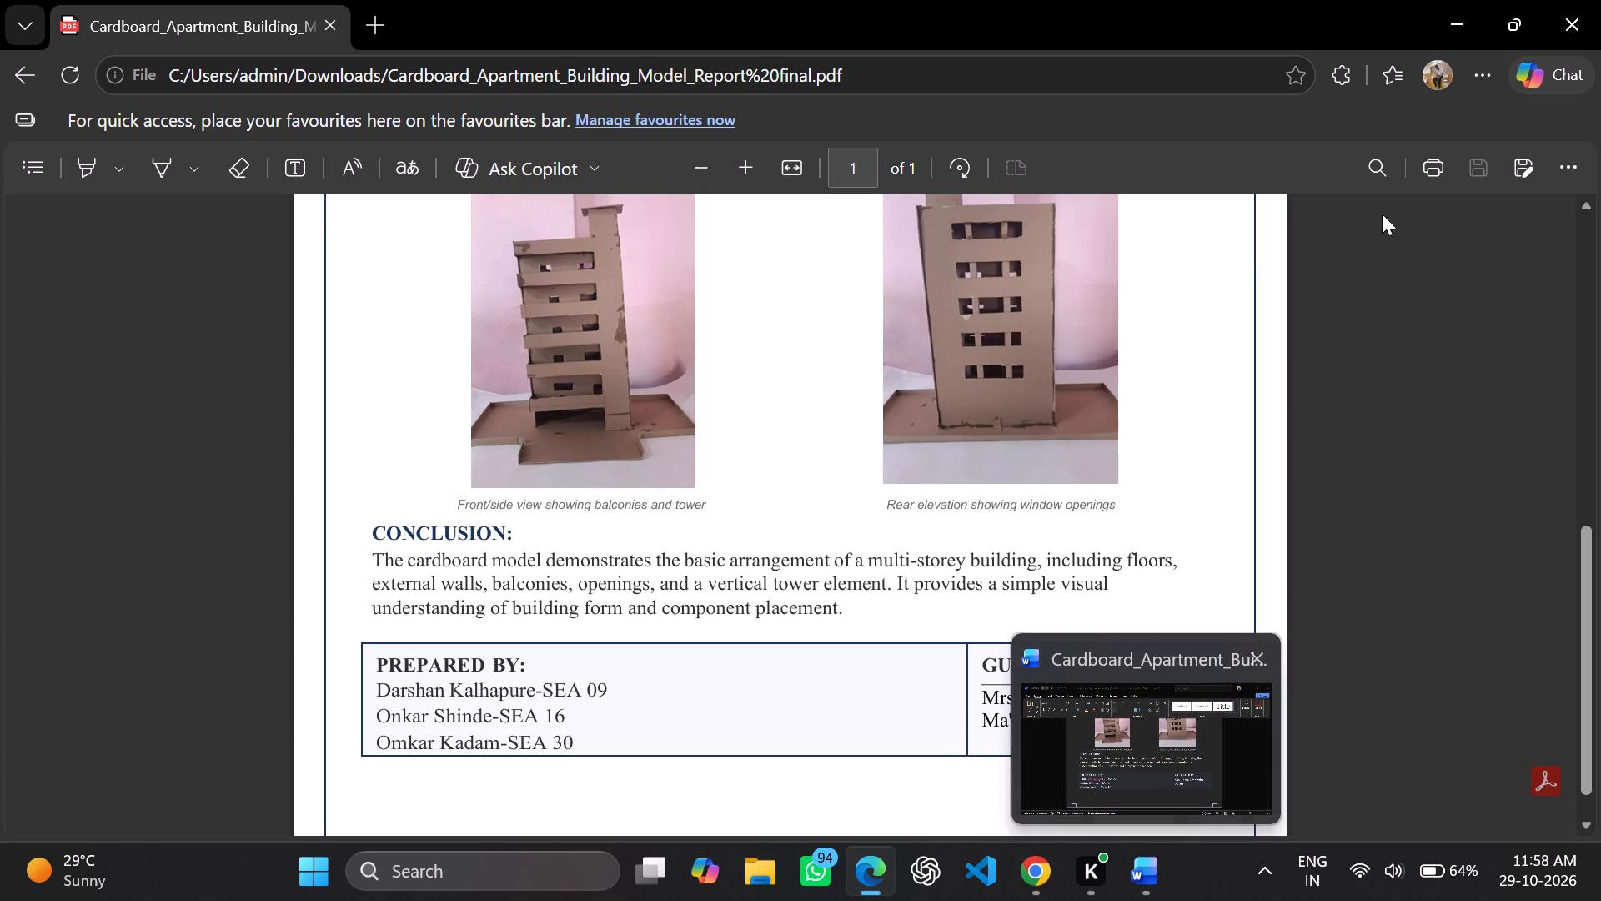
pyautogui.click(1577, 10)
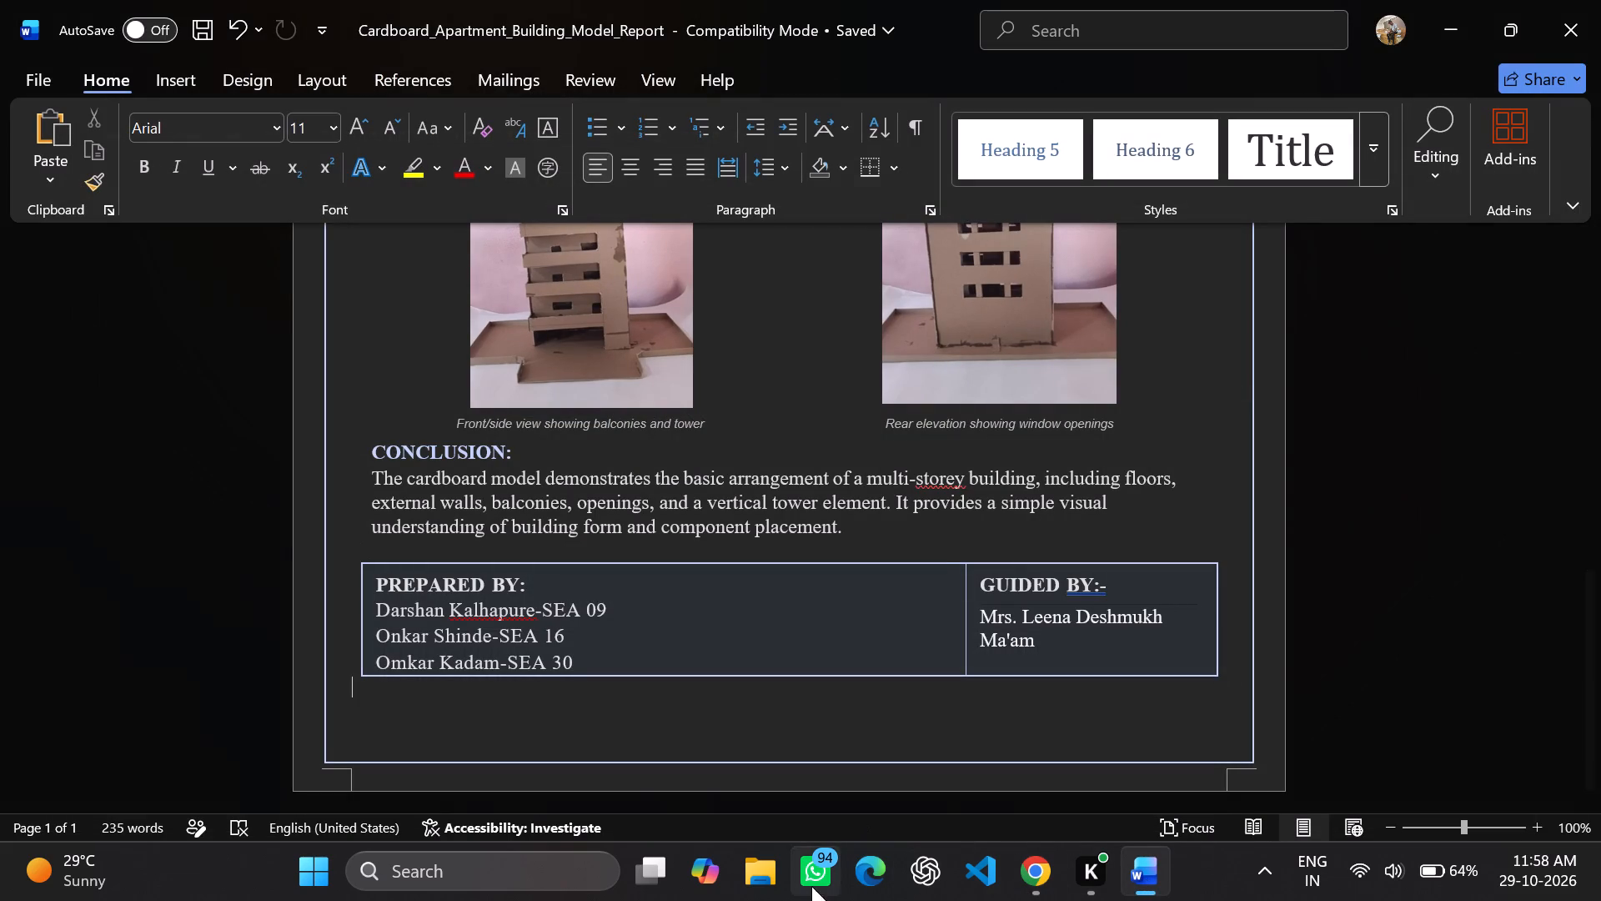
# Switch to WhatsApp.
pyautogui.click(811, 885)
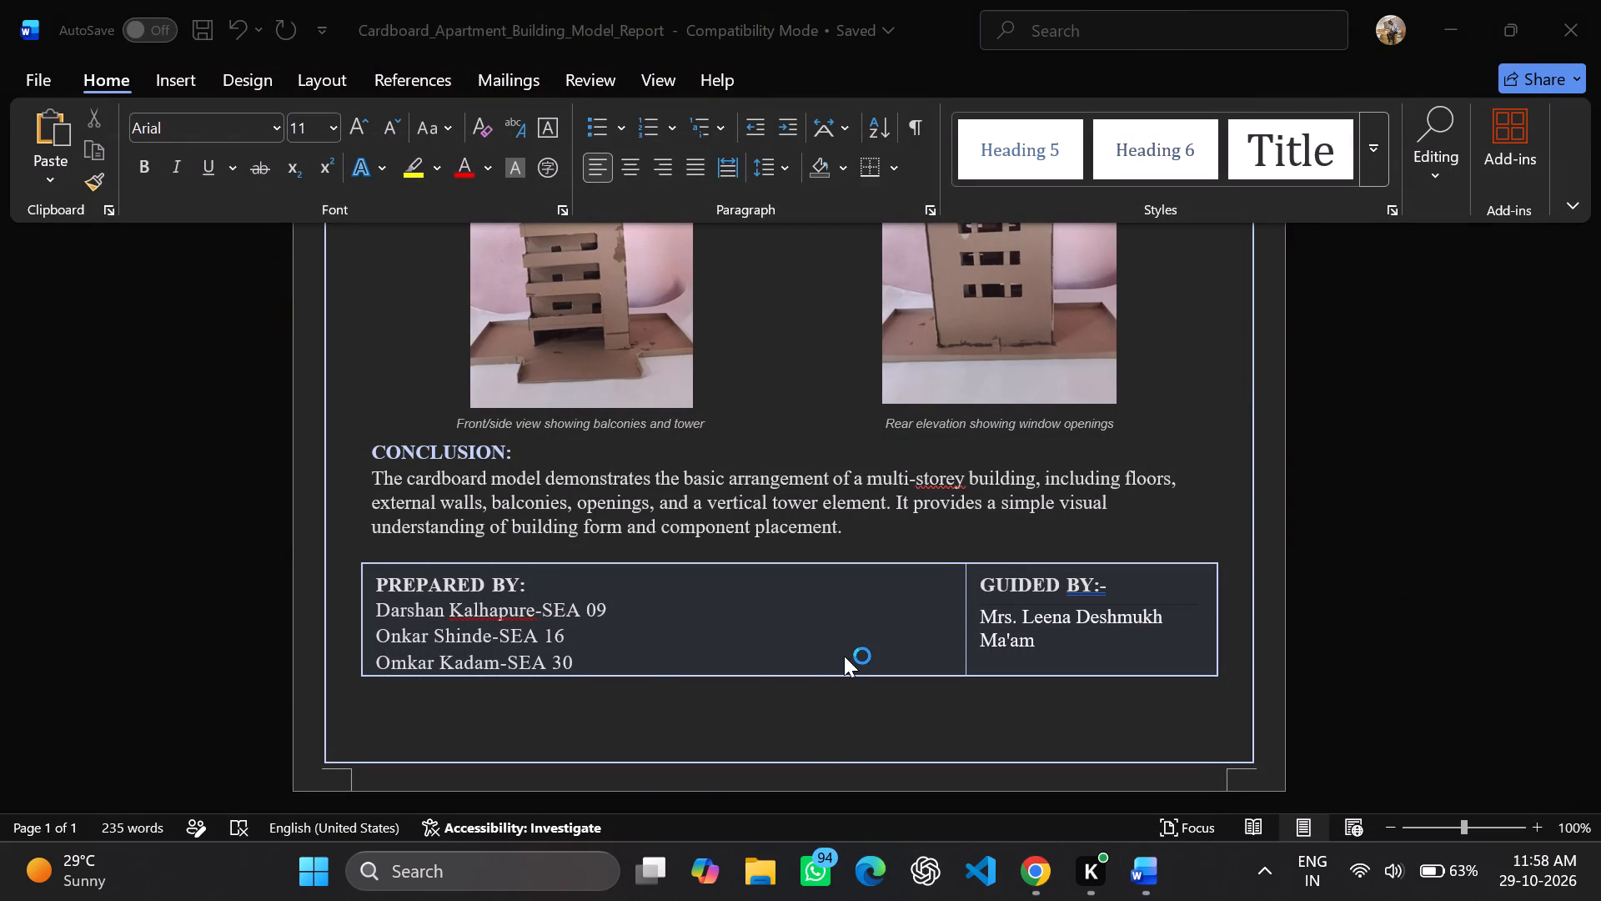
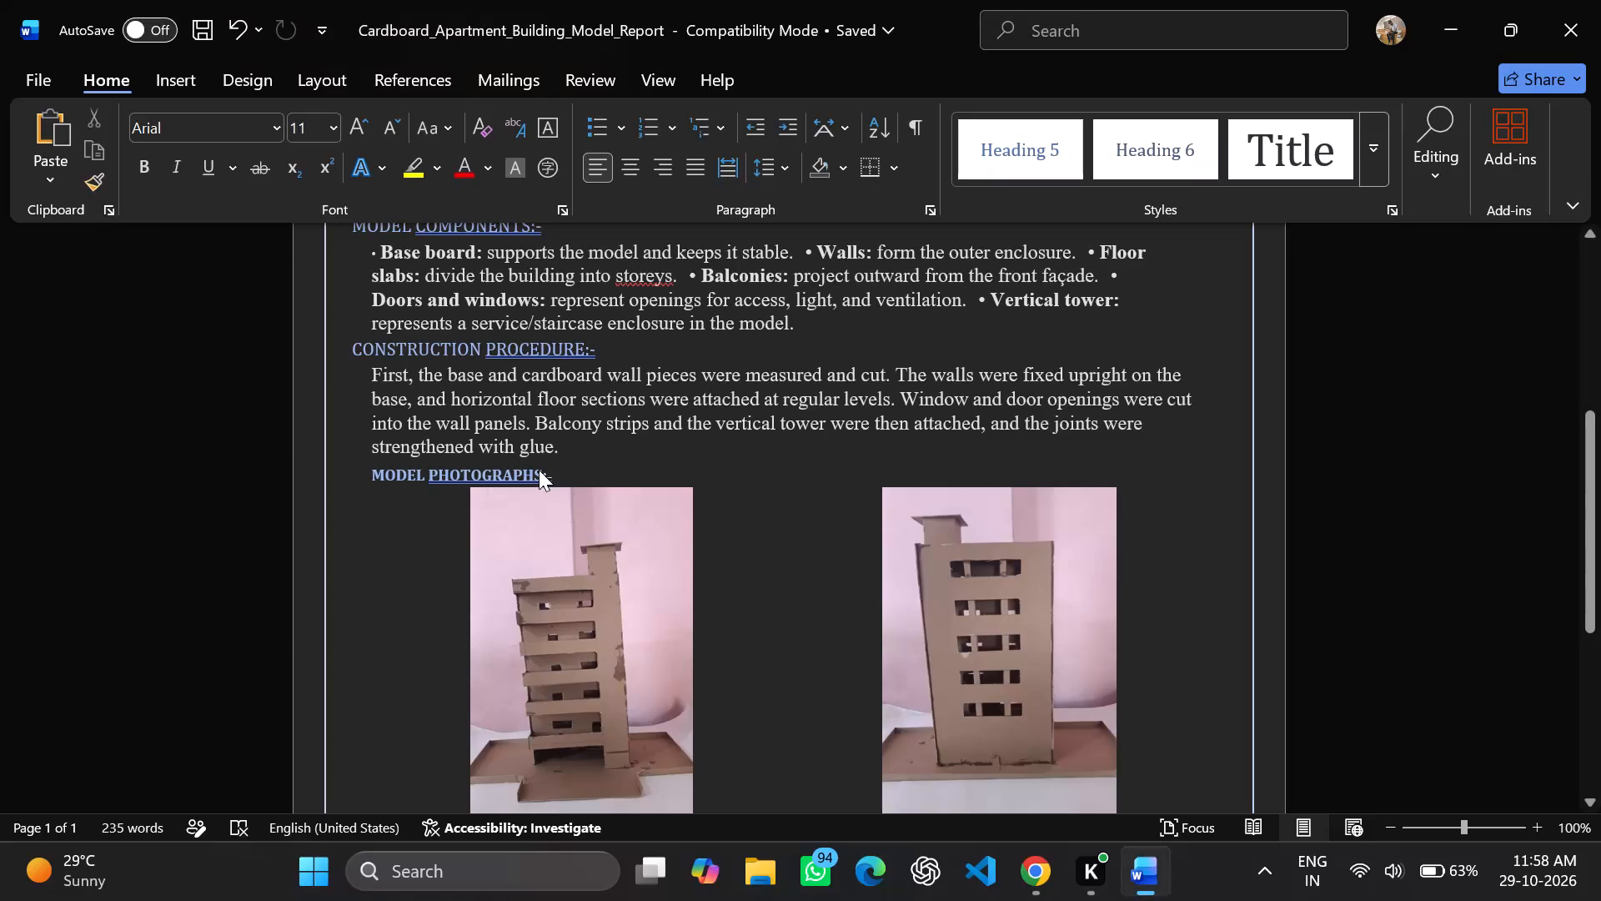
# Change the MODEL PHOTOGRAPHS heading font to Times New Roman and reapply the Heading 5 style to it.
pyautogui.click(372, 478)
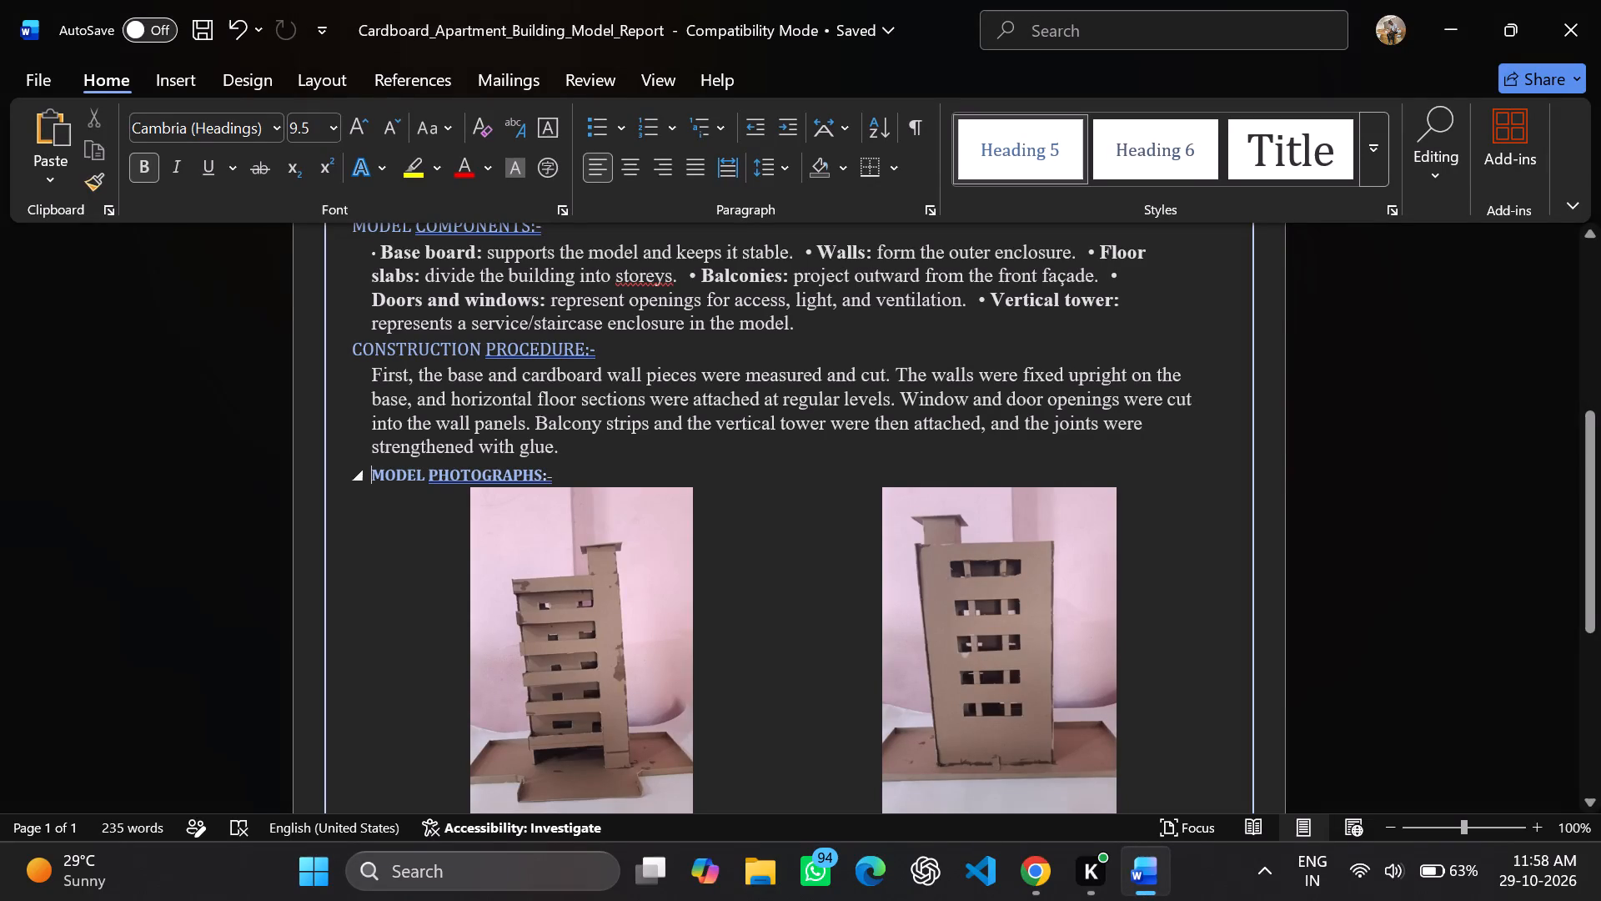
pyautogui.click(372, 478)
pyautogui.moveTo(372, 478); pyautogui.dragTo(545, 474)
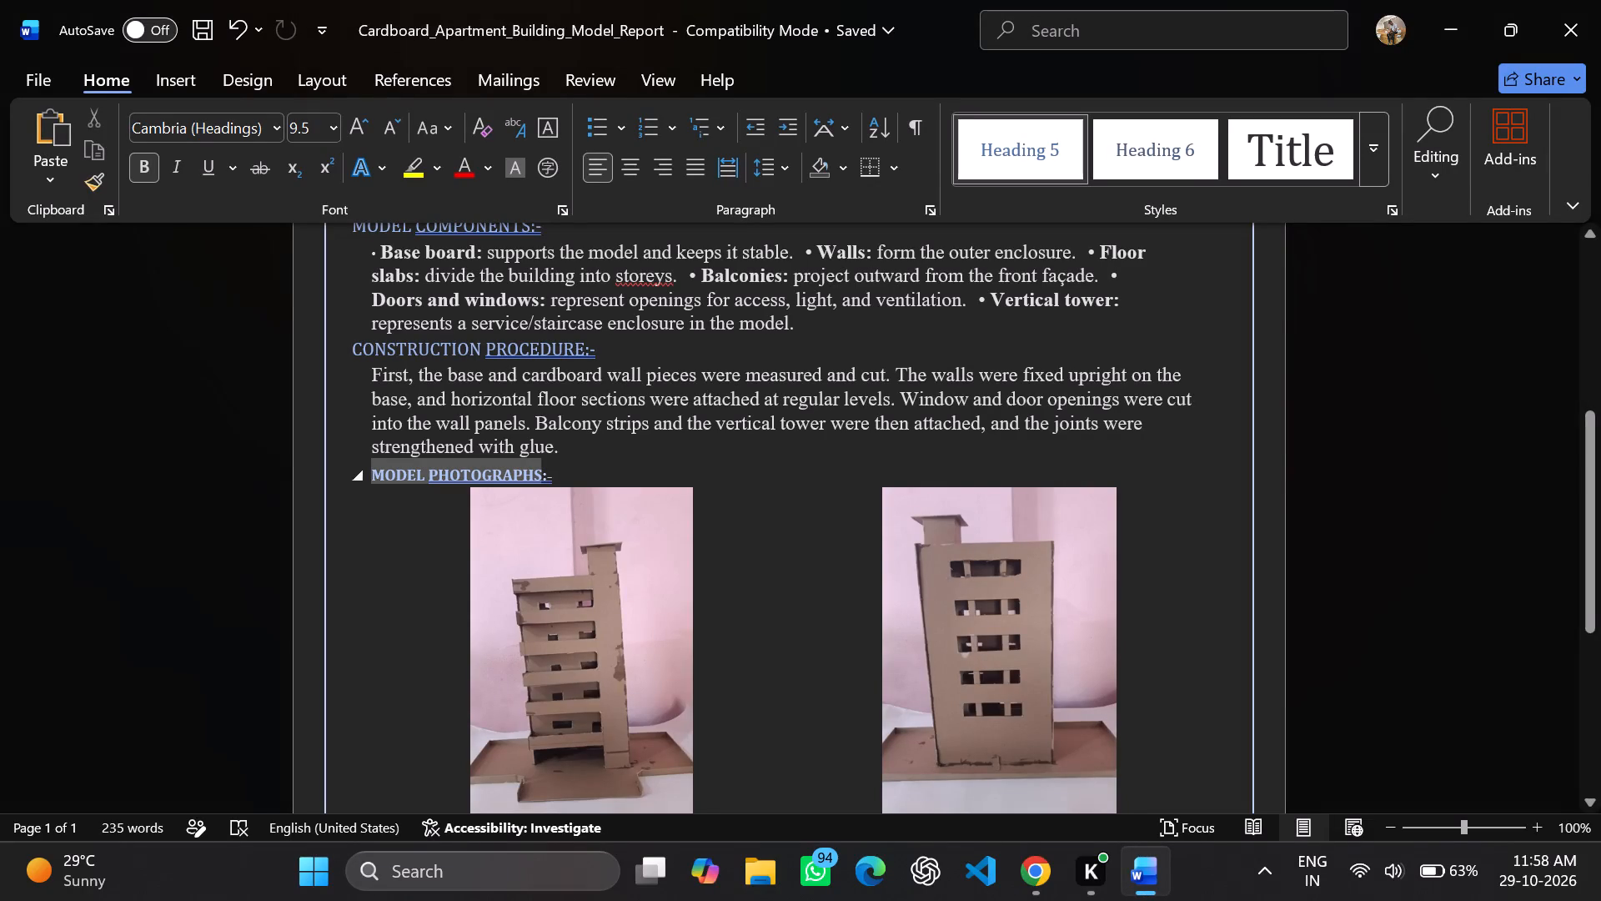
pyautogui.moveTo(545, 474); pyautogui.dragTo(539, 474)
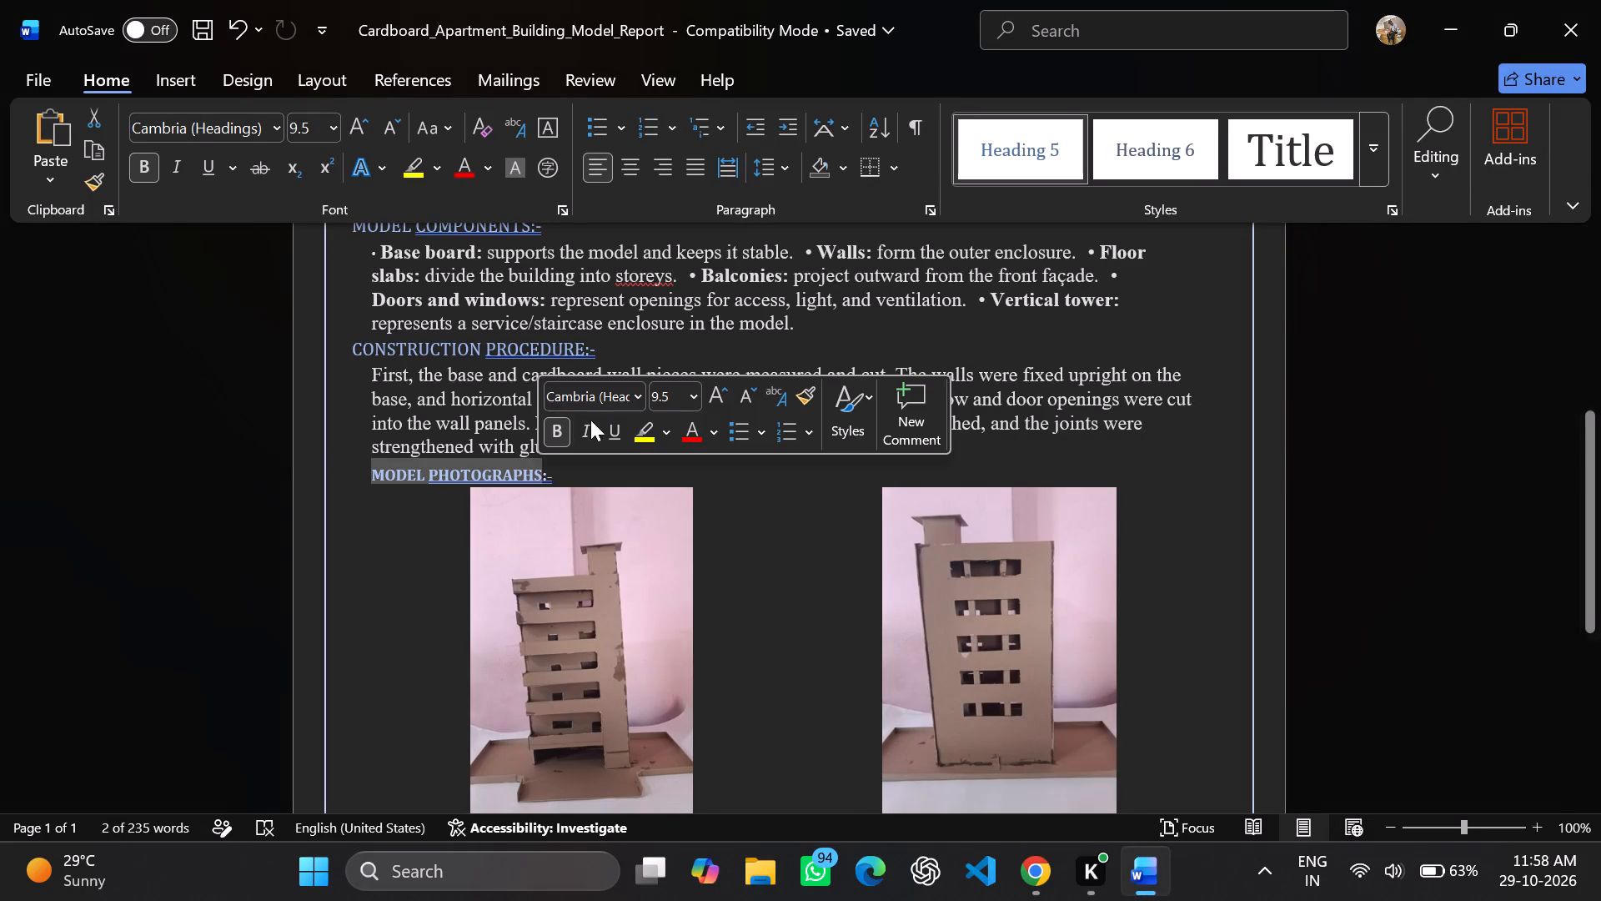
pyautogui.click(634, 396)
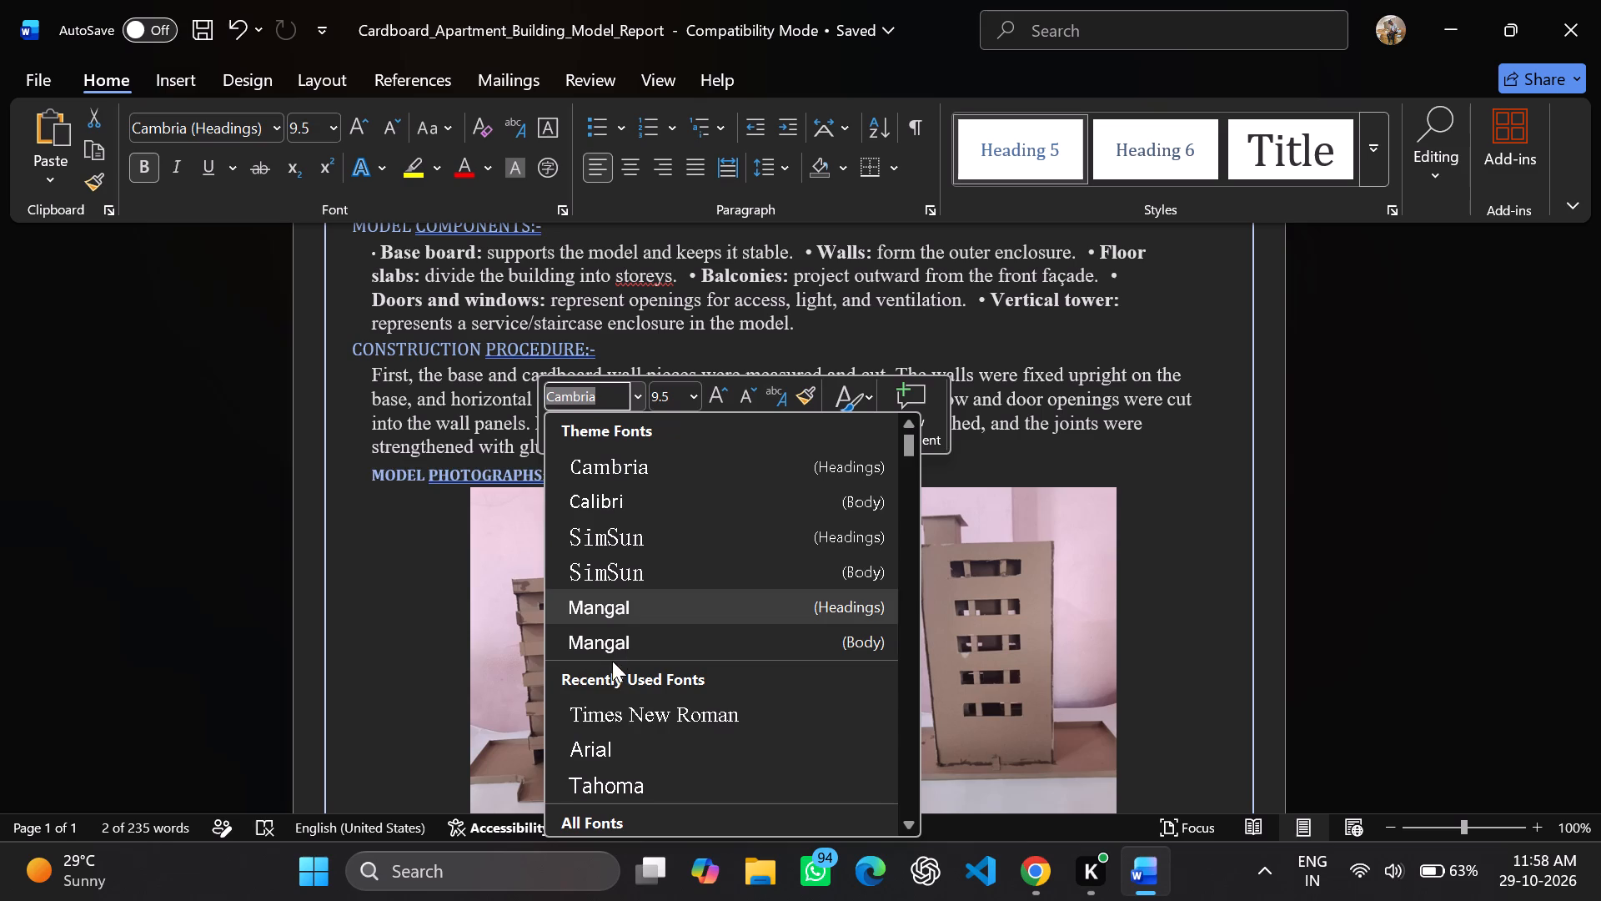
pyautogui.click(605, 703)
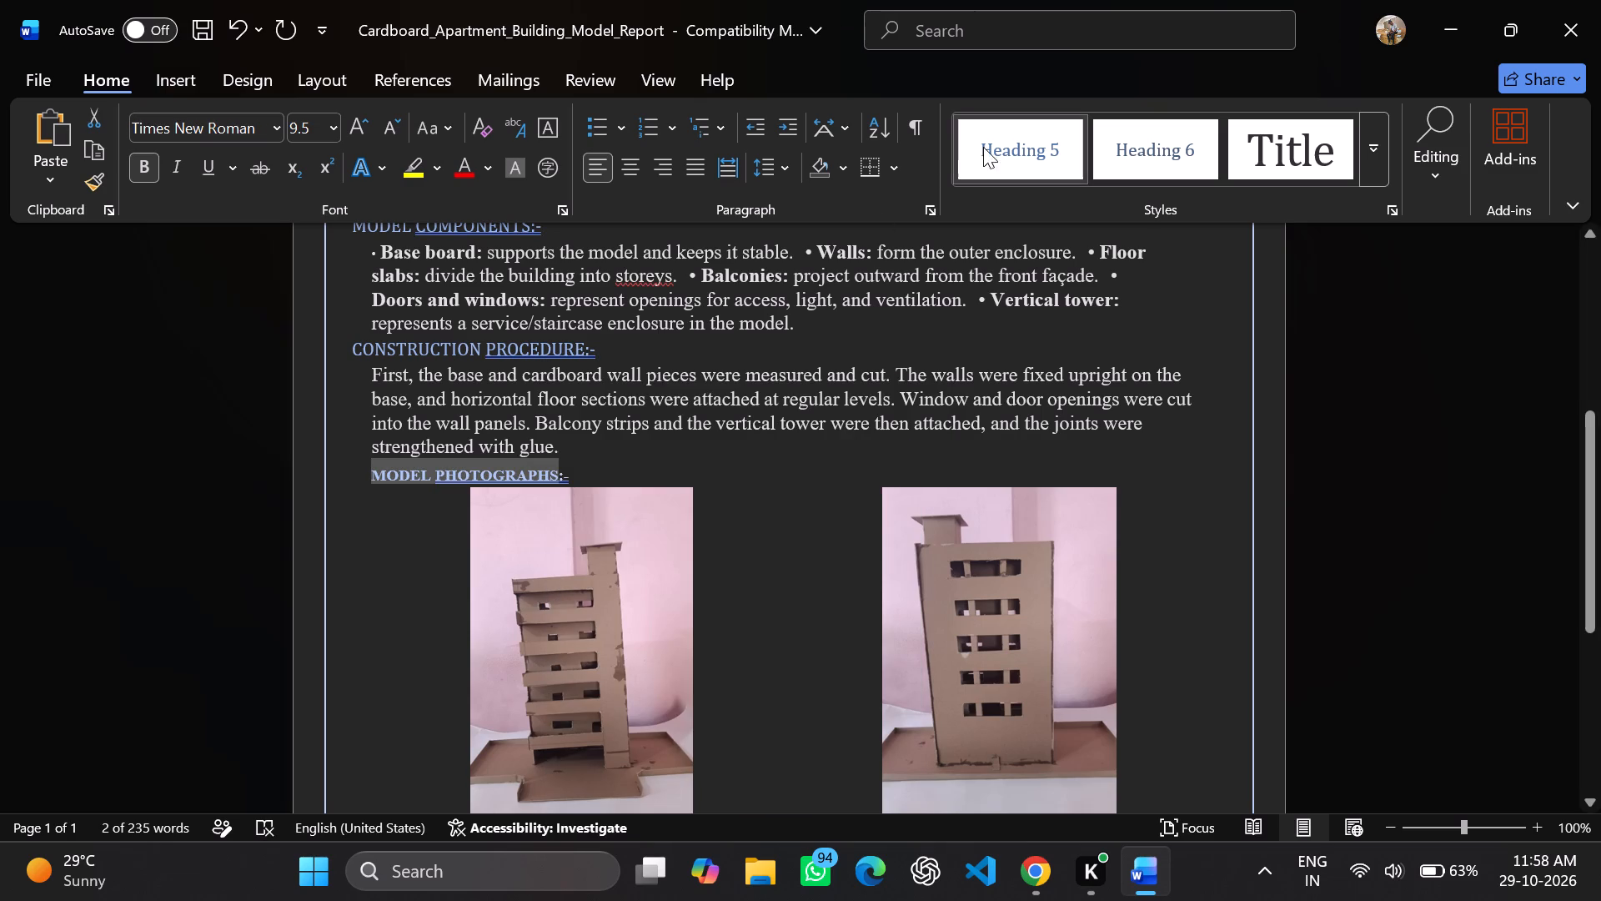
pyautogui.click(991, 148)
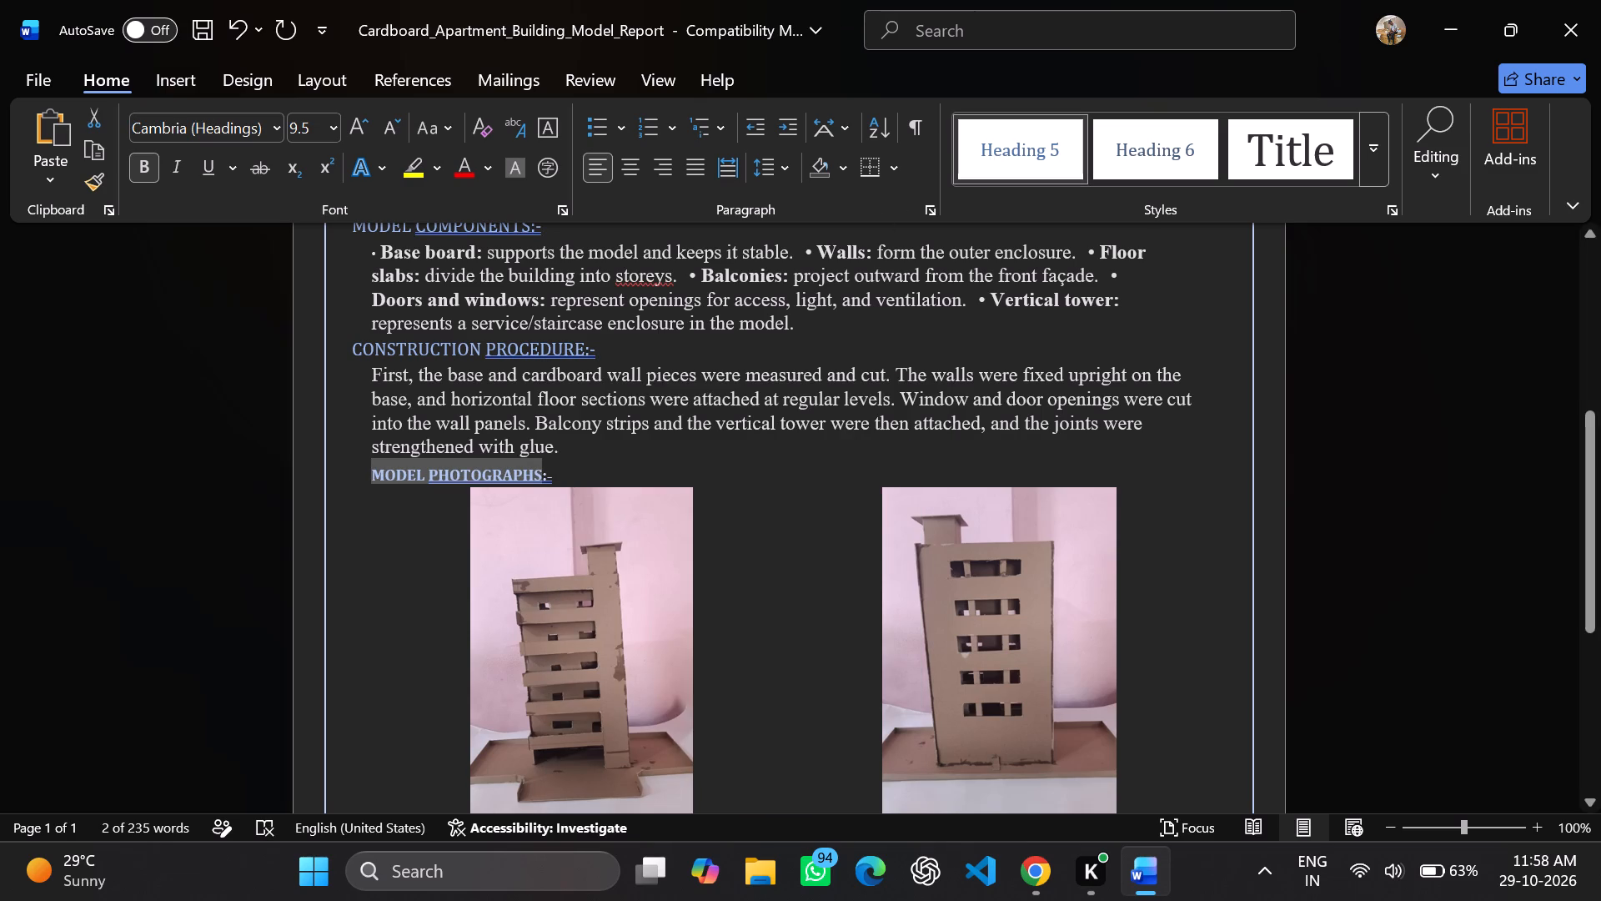
# Format the MODEL PHOTOGRAPHS heading text in Times New Roman at size 12.
pyautogui.click(396, 524)
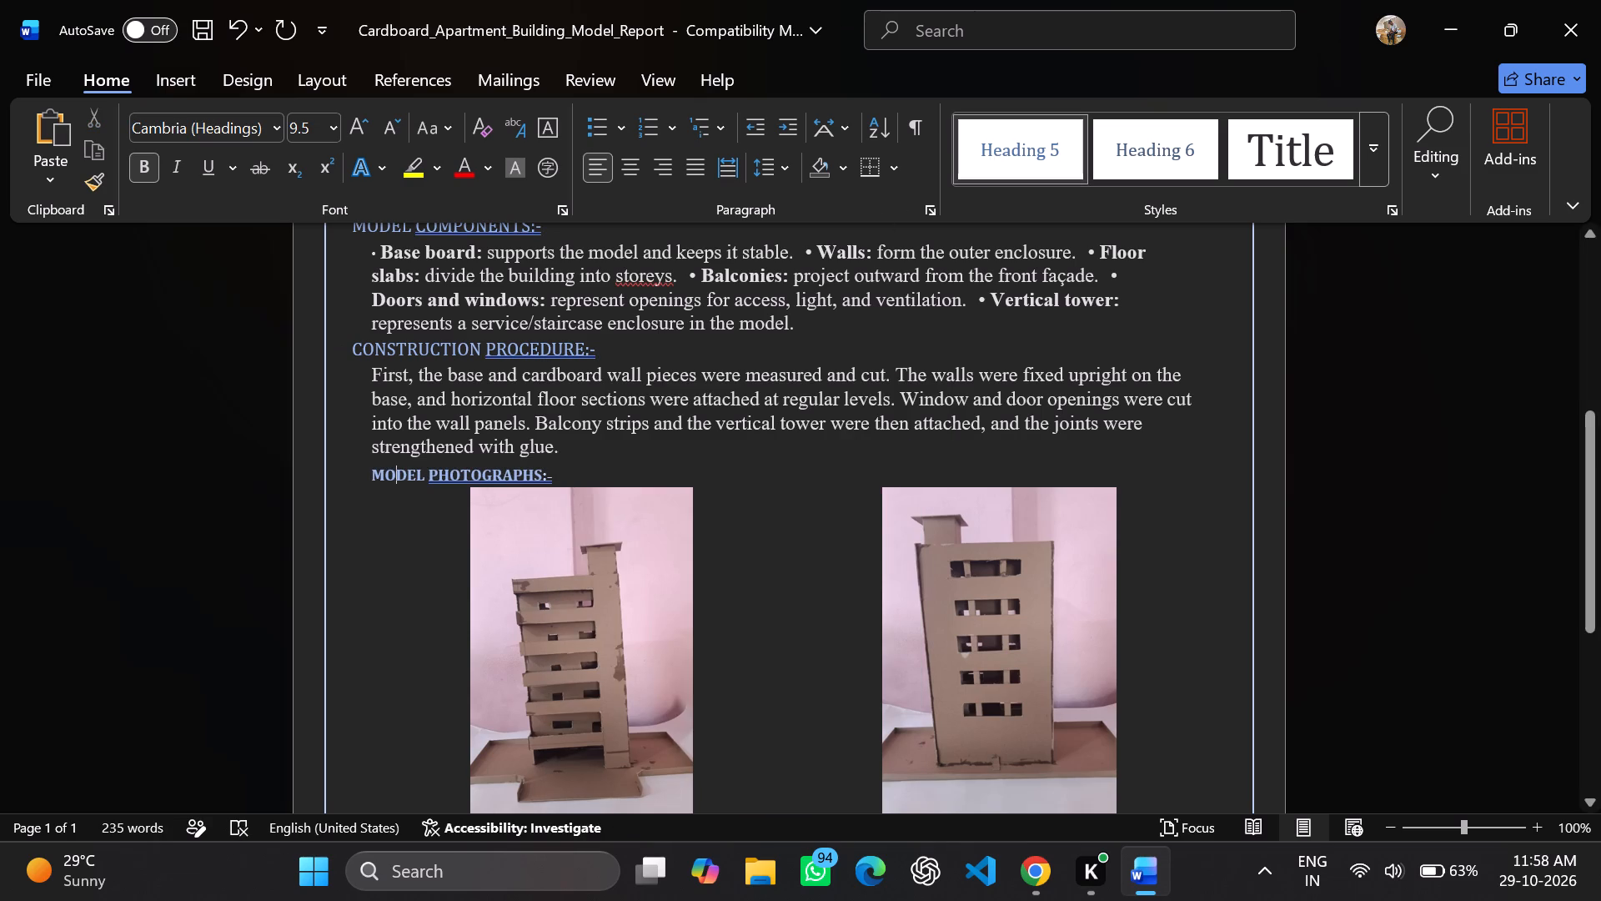
pyautogui.moveTo(375, 477); pyautogui.dragTo(542, 471)
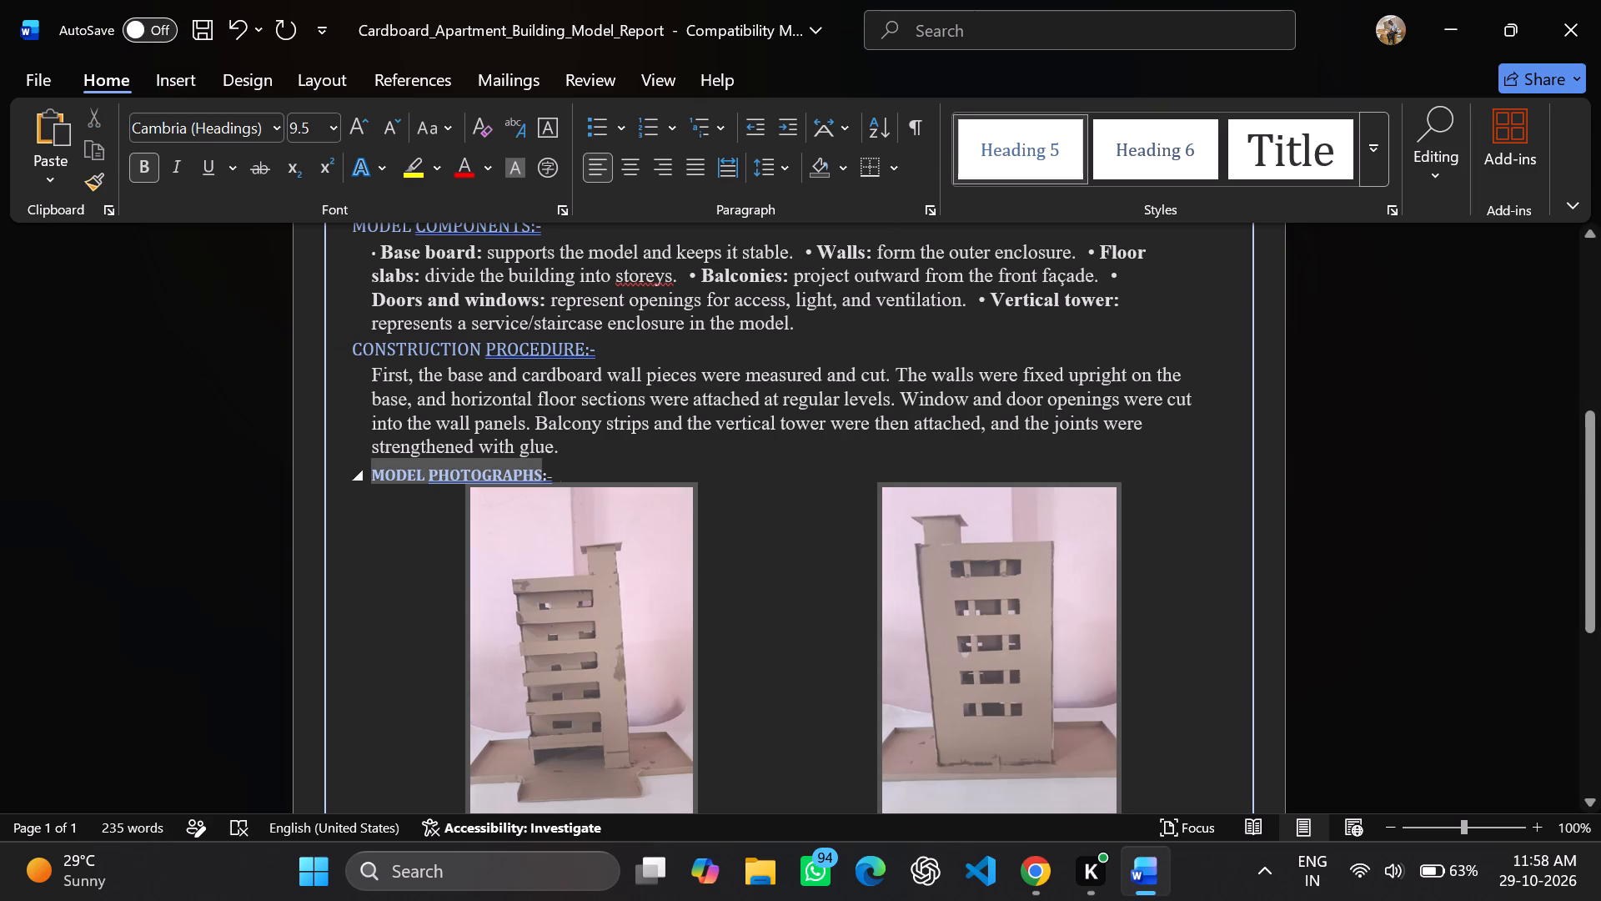
pyautogui.moveTo(542, 471); pyautogui.dragTo(540, 471)
pyautogui.click(635, 395)
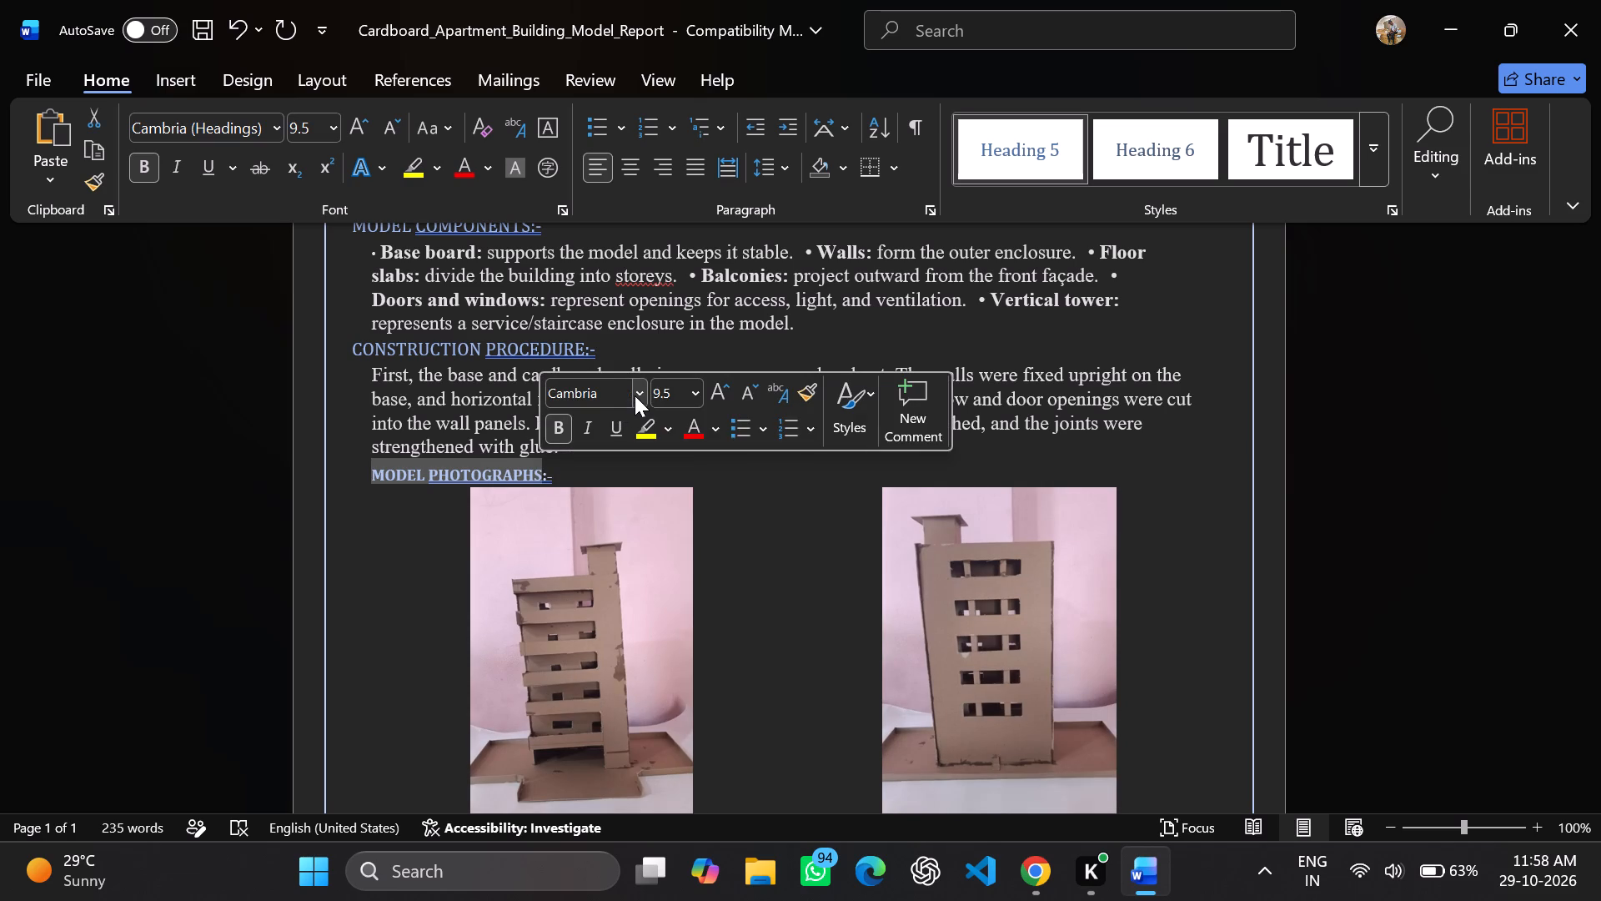
pyautogui.click(600, 700)
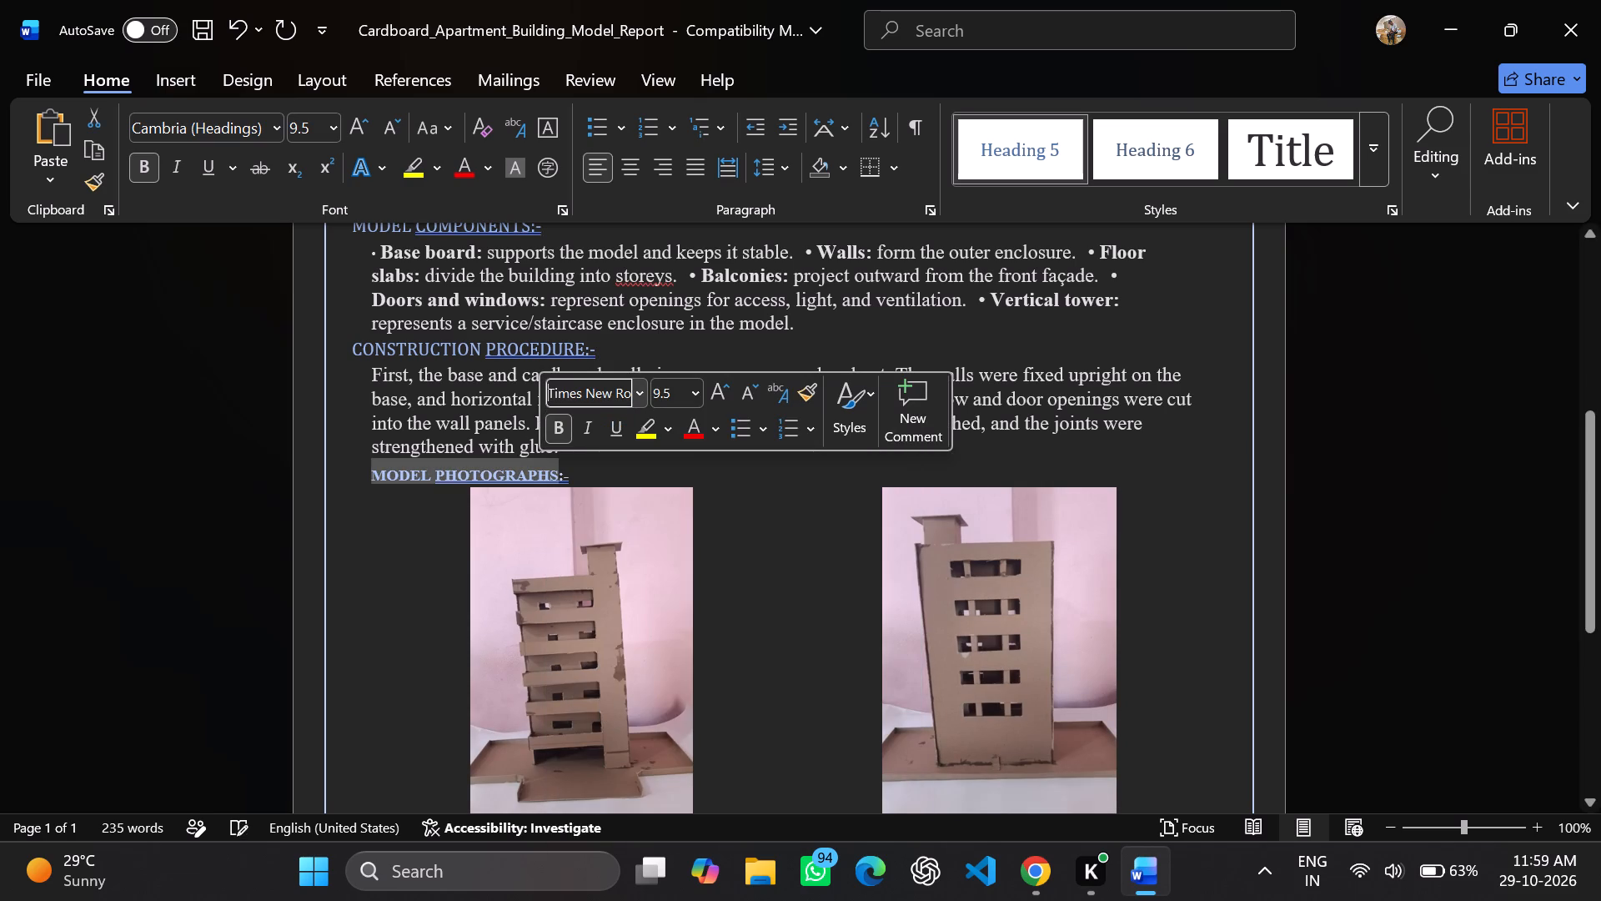
pyautogui.click(695, 394)
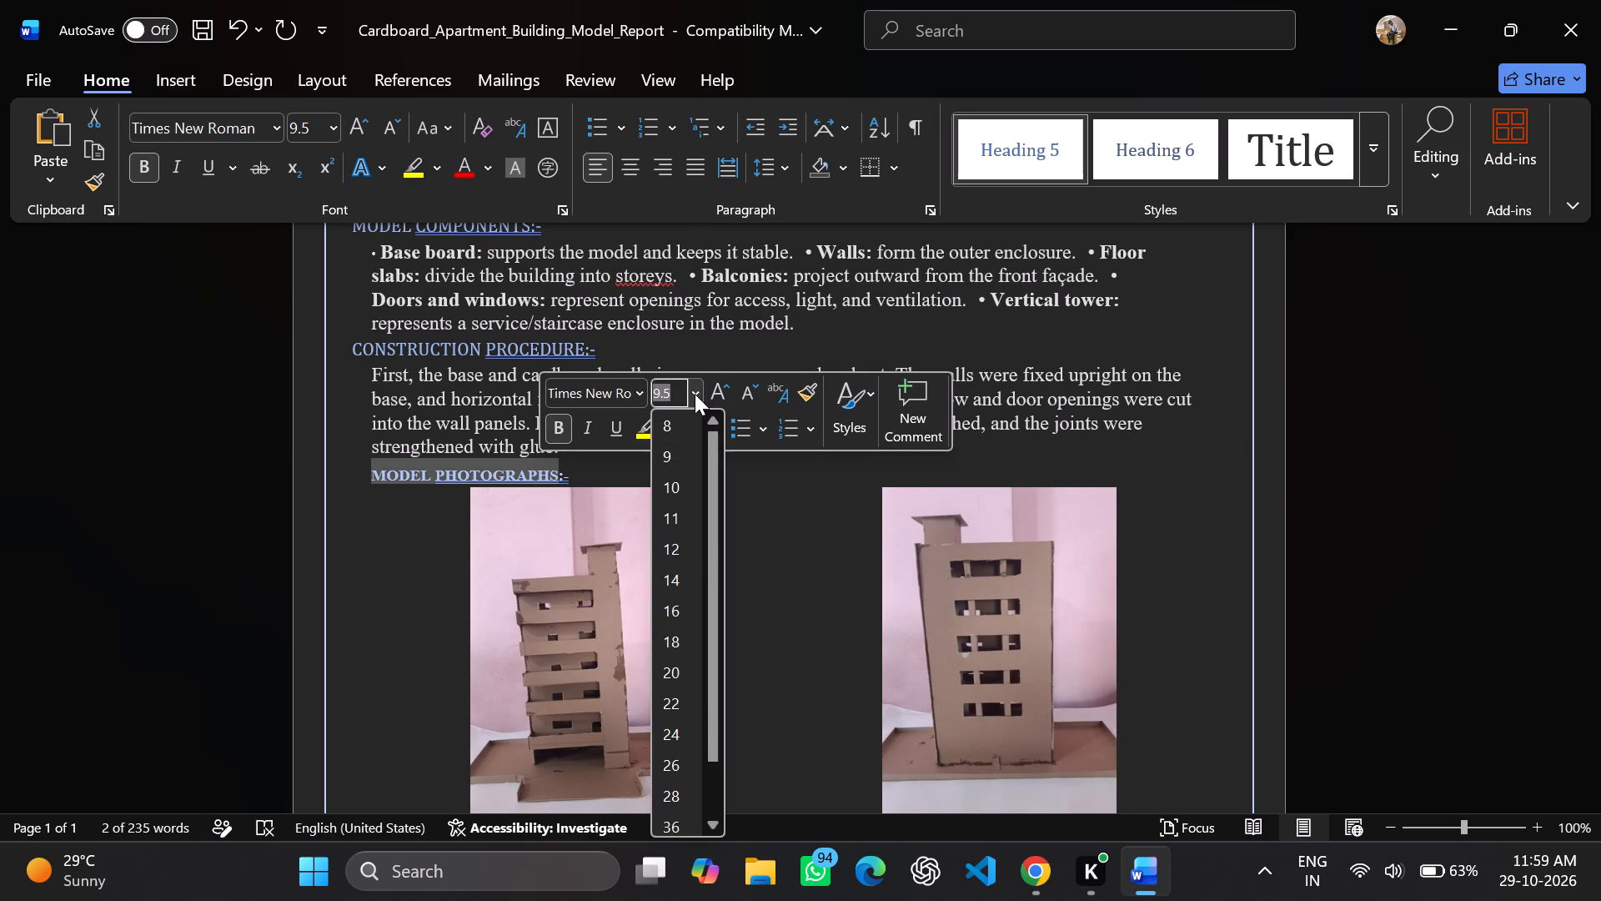
pyautogui.click(675, 546)
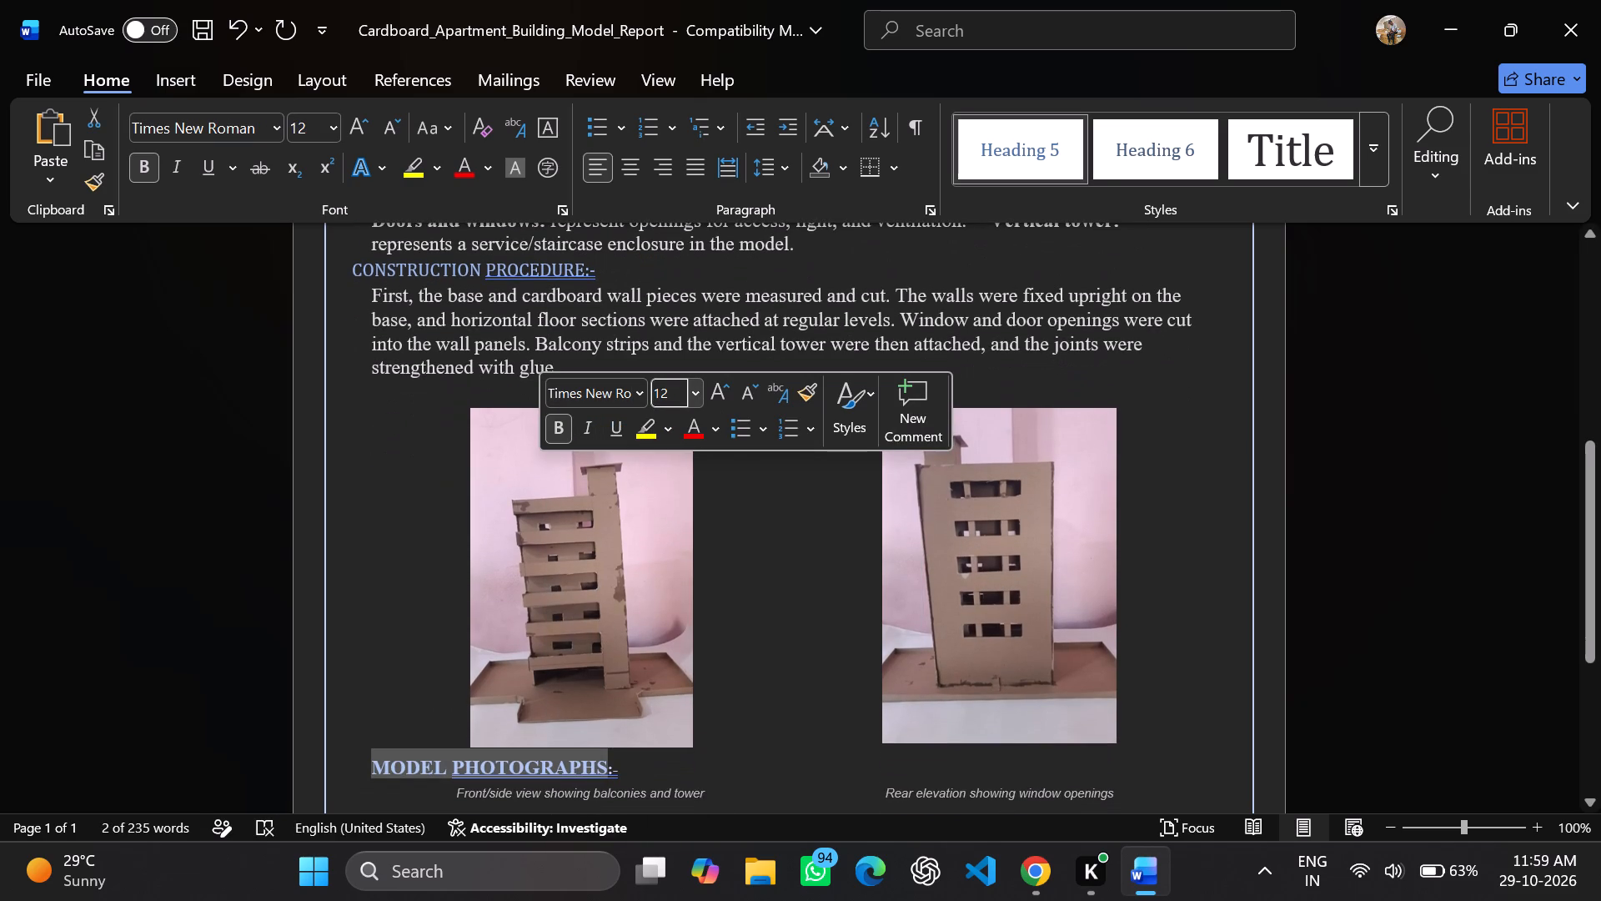
# Insert an empty line between the construction procedure paragraph and the model photographs.
pyautogui.scroll(-2, 567, 720)
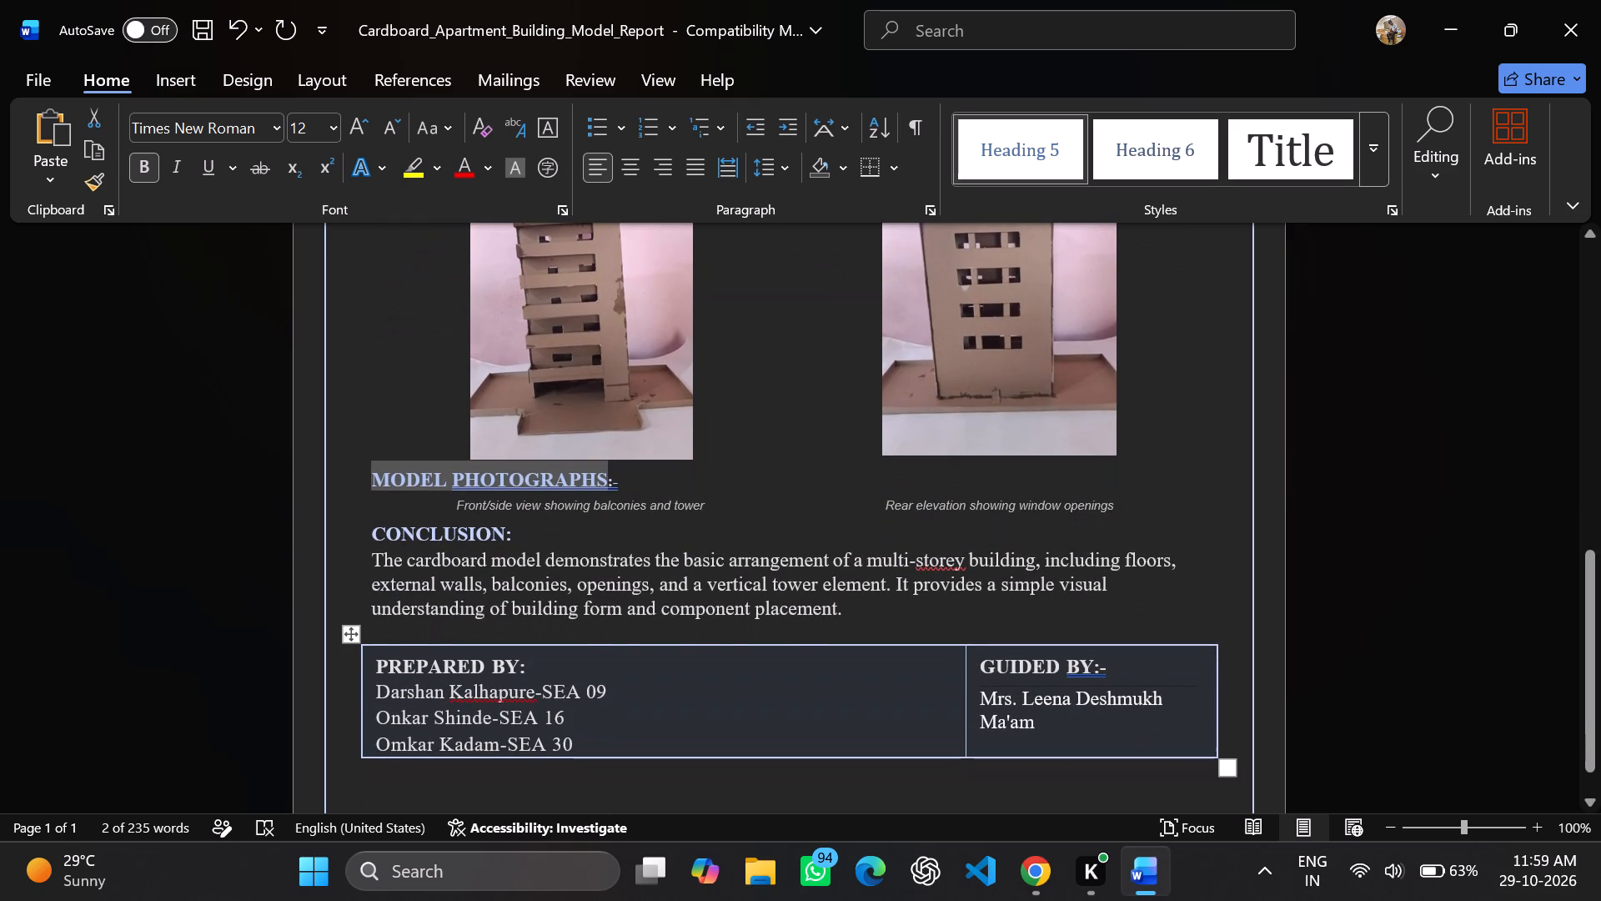
pyautogui.scroll(2, 567, 720)
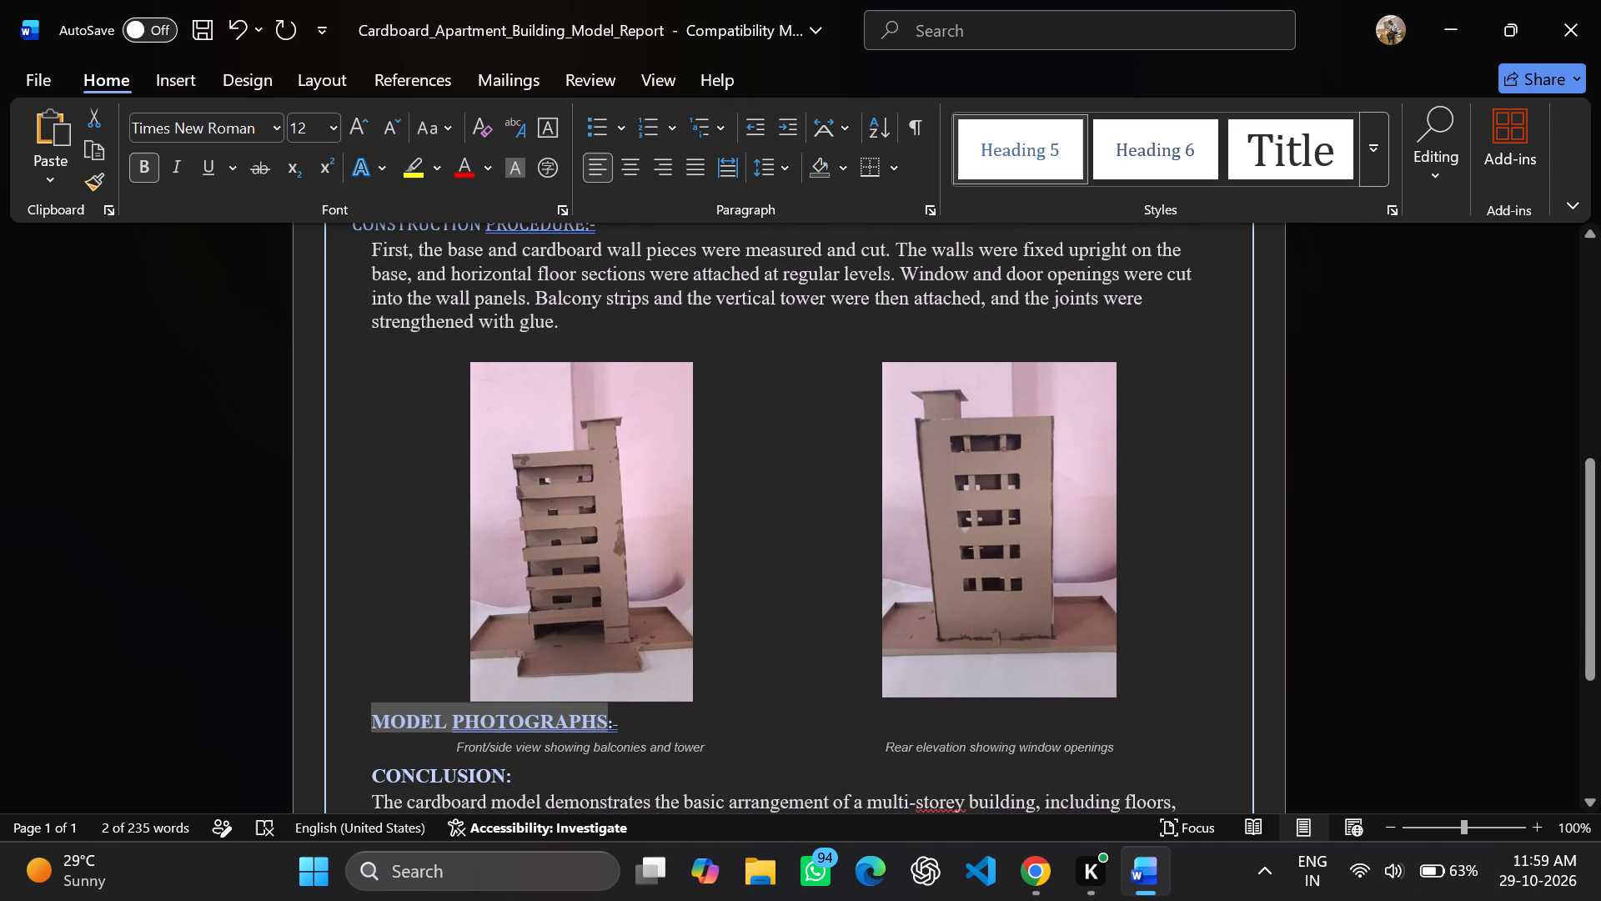
pyautogui.click(489, 345)
pyautogui.click(592, 316)
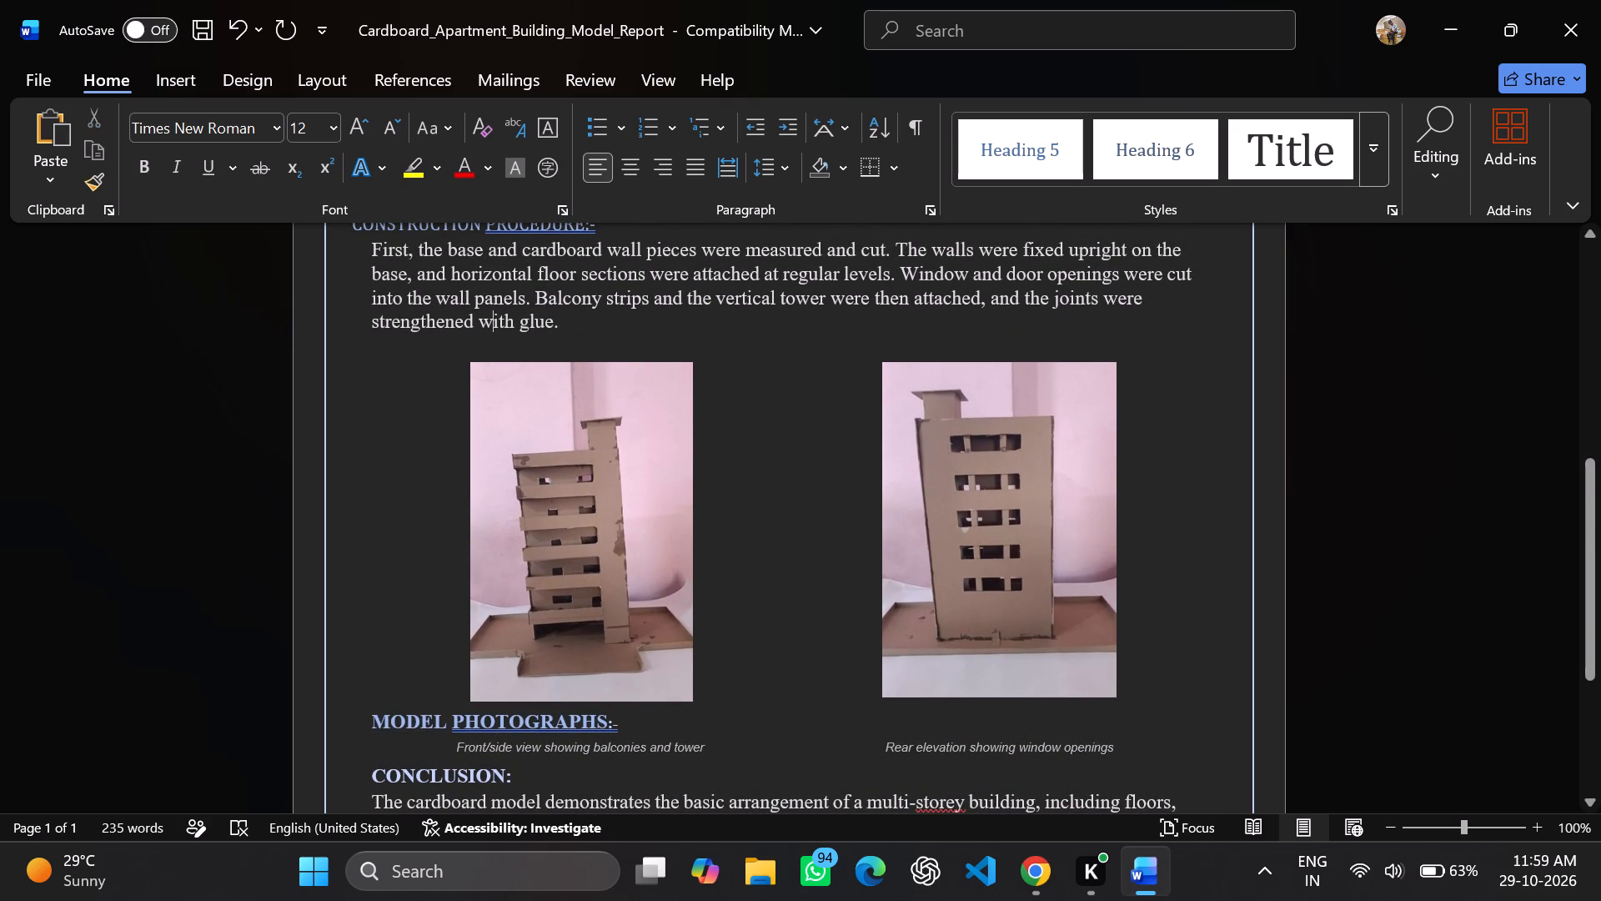
pyautogui.press('Return')
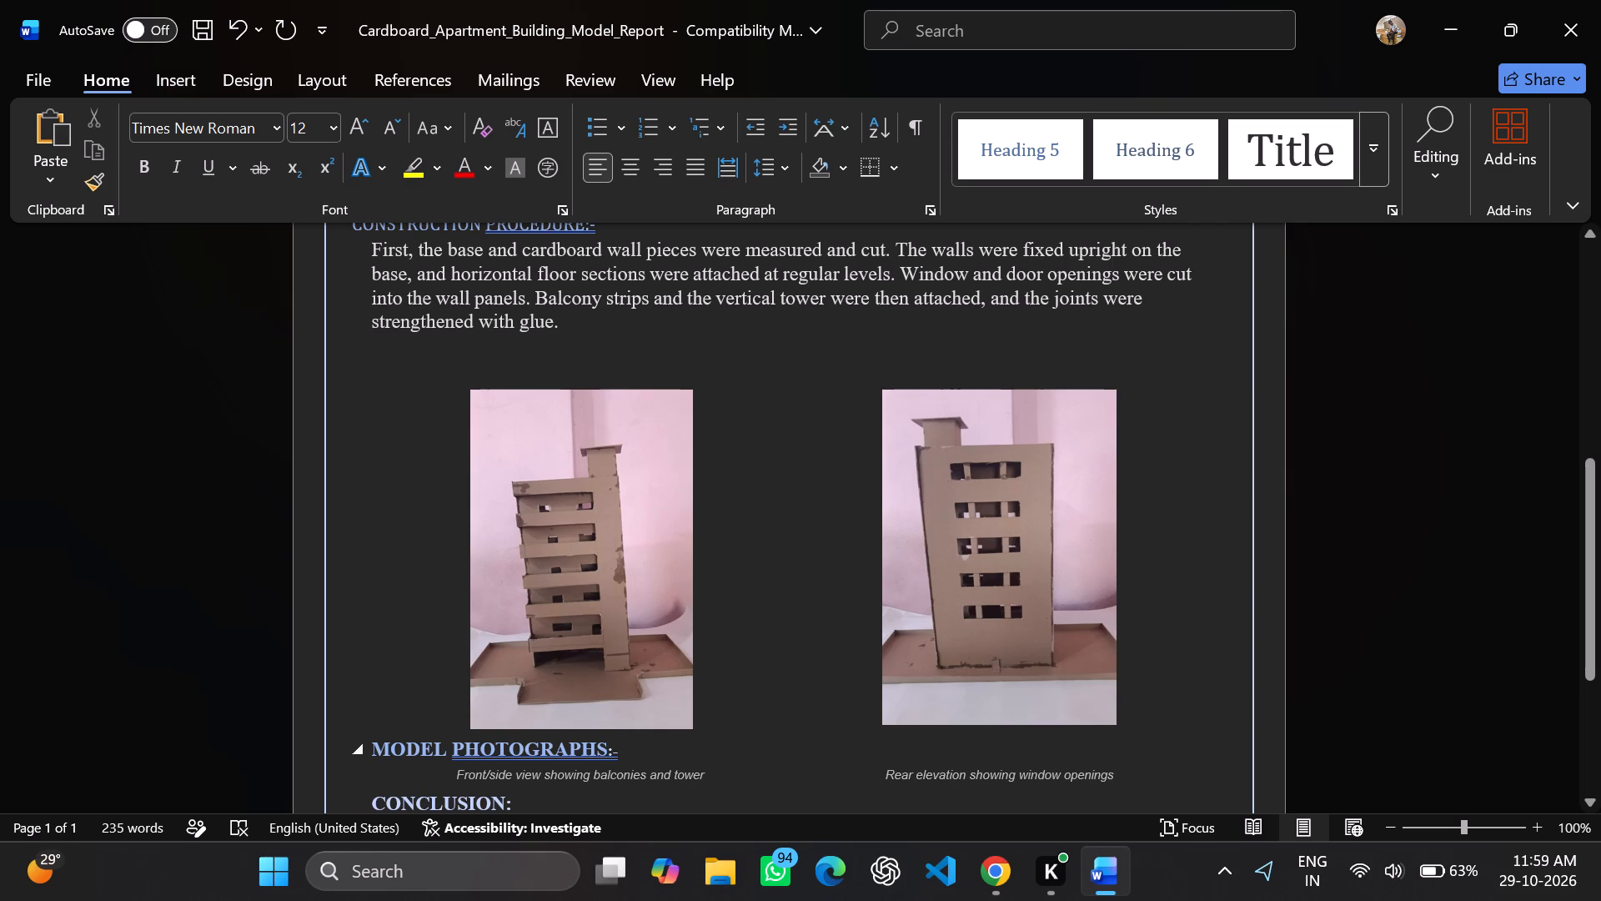
# Copy the MODEL PHOTOGRAPHS heading words from below the photographs and paste them on the empty line above the photographs.
pyautogui.moveTo(620, 754); pyautogui.dragTo(387, 758)
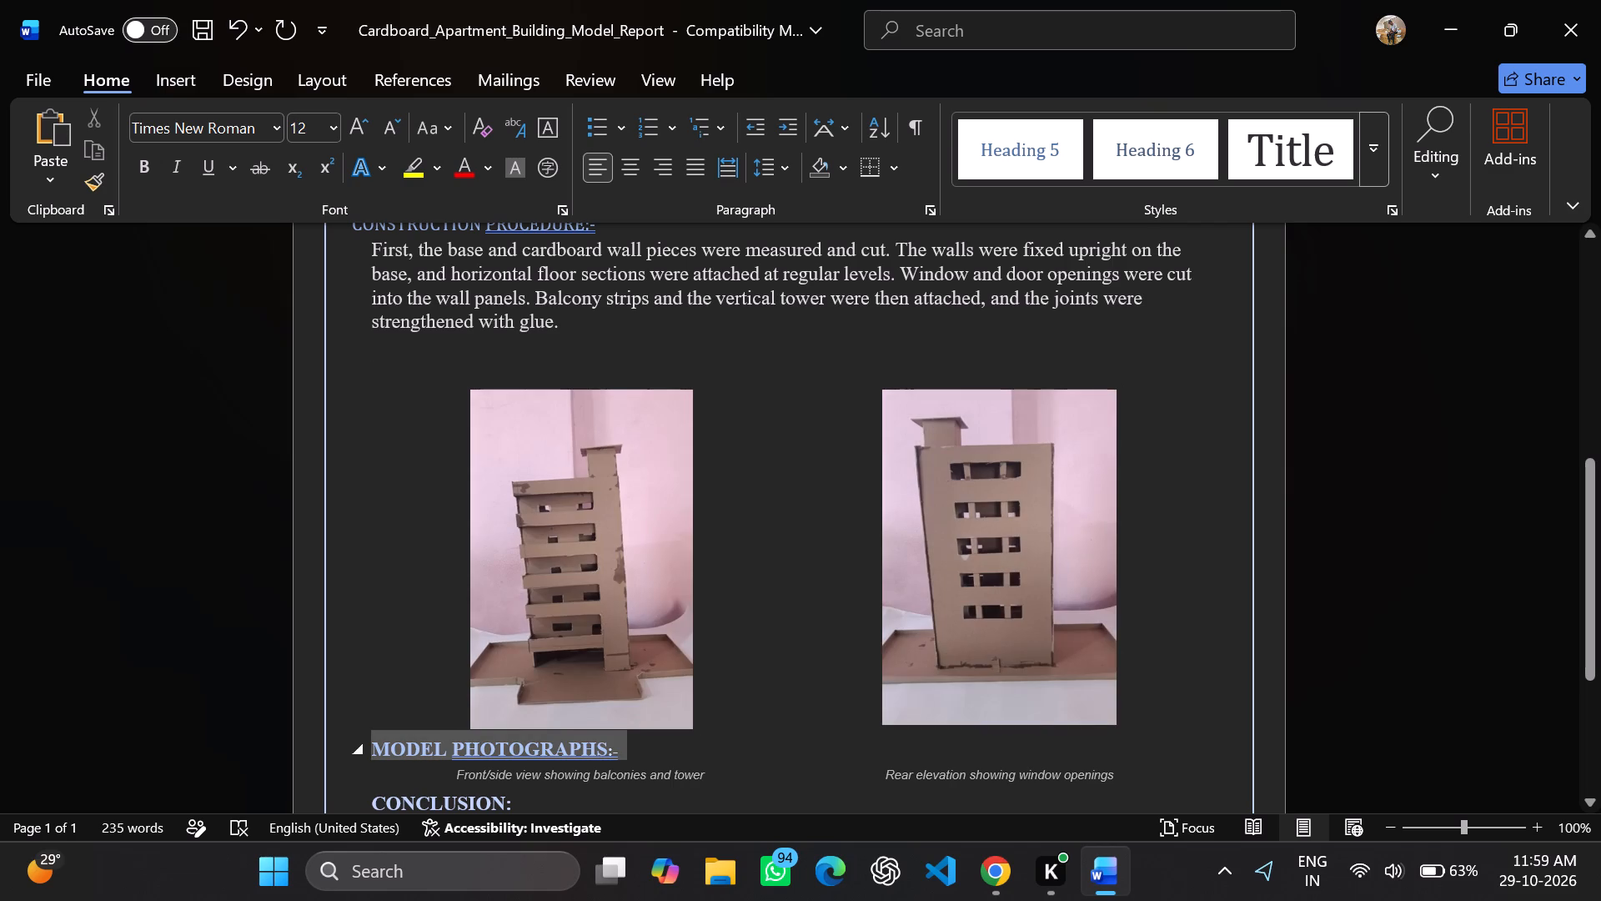
pyautogui.moveTo(387, 758); pyautogui.dragTo(378, 756)
pyautogui.click(378, 756)
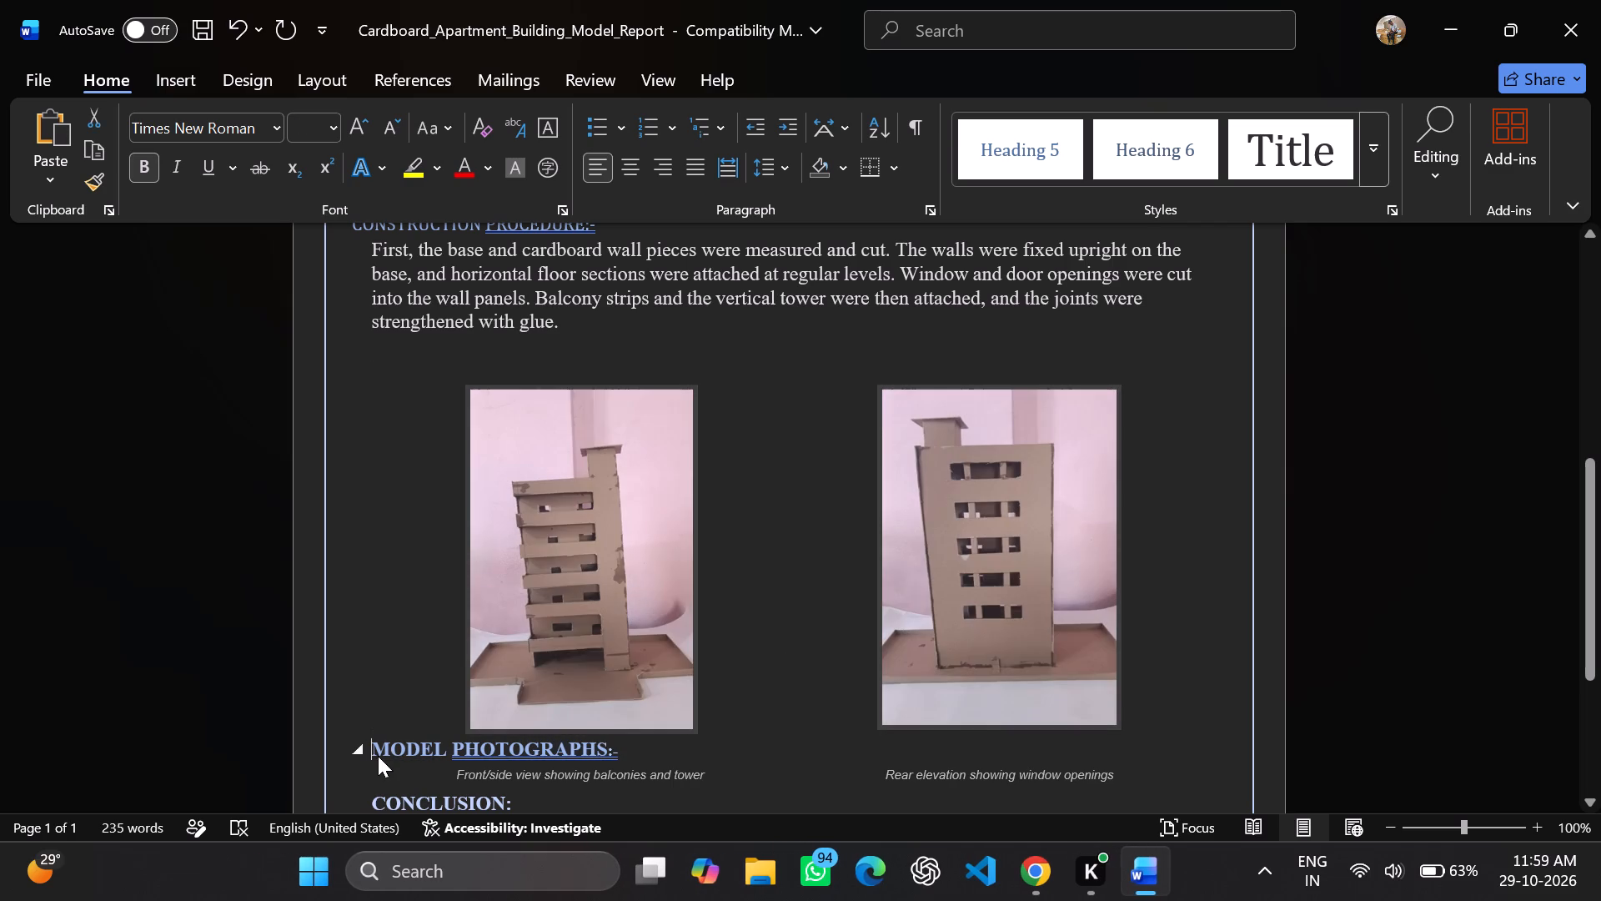
pyautogui.moveTo(374, 748); pyautogui.dragTo(602, 754)
pyautogui.hotkey('ctrl', 'c')
pyautogui.click(452, 352)
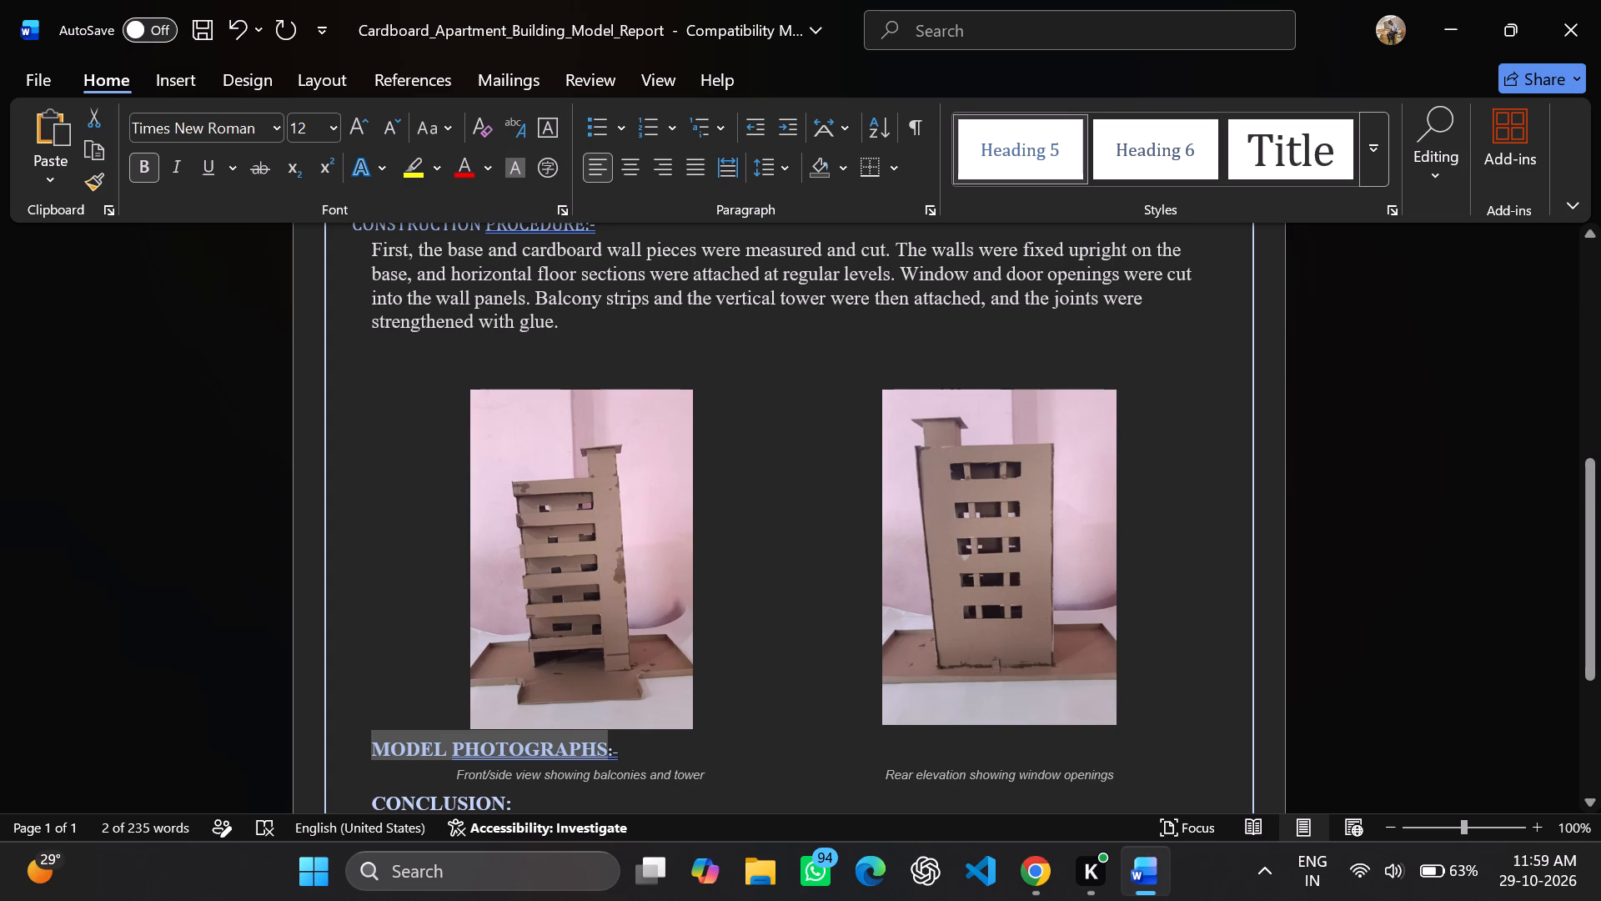
pyautogui.hotkey('ctrl', 'v')
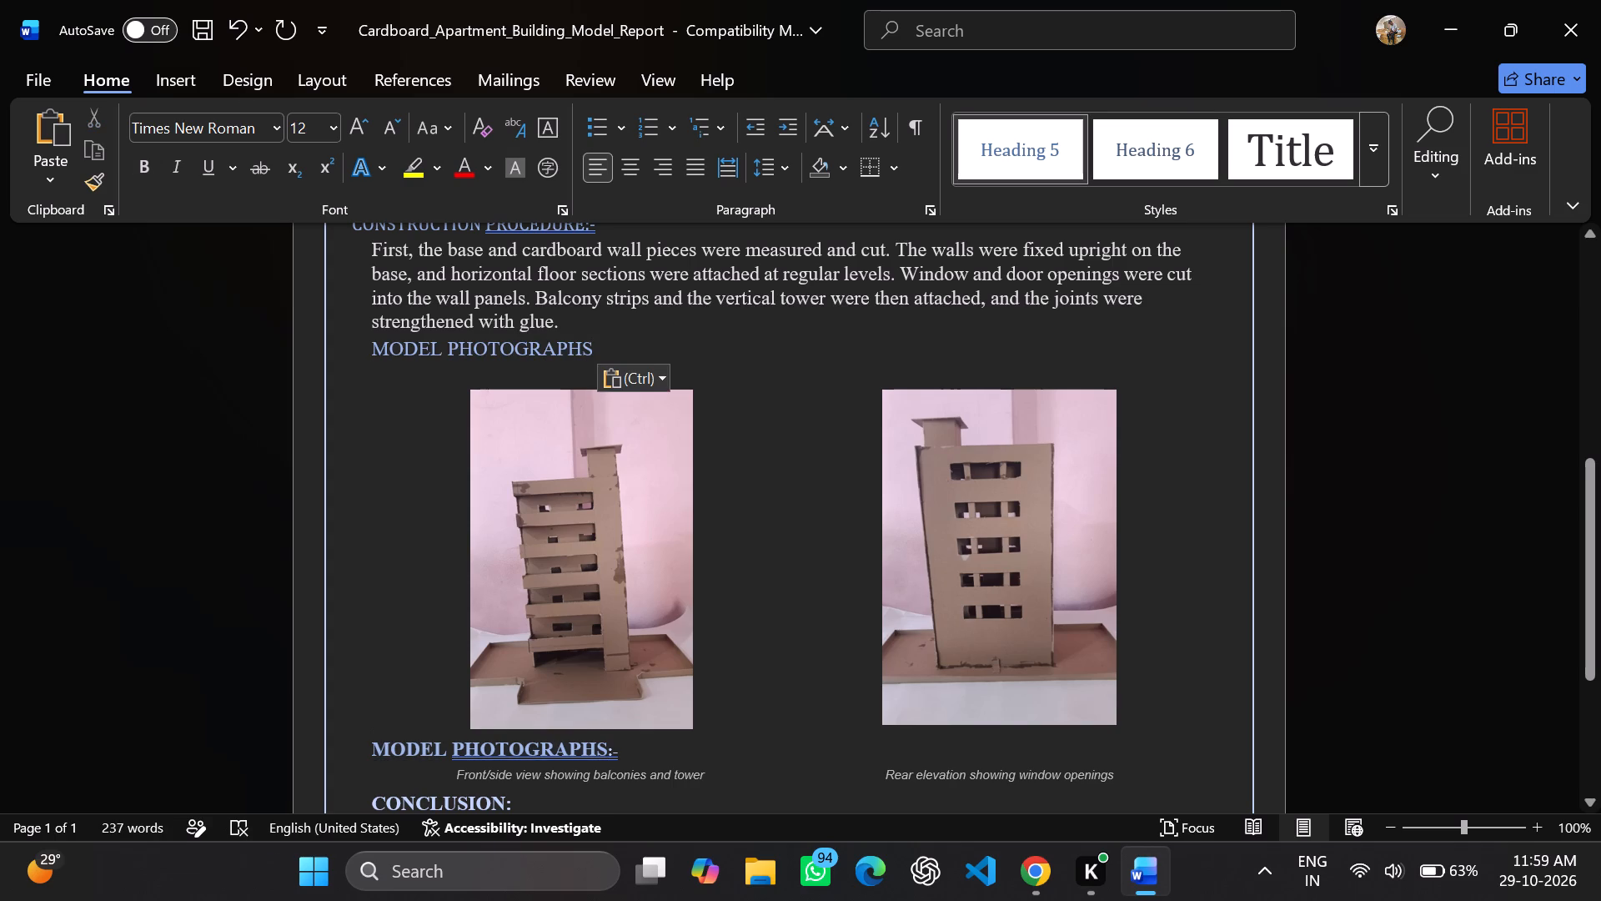
pyautogui.click(519, 371)
pyautogui.click(609, 347)
# Compare the fonts of the section headings and set the MATERIALS REQUIRED heading to Times New Roman.
pyautogui.scroll(1, 550, 343)
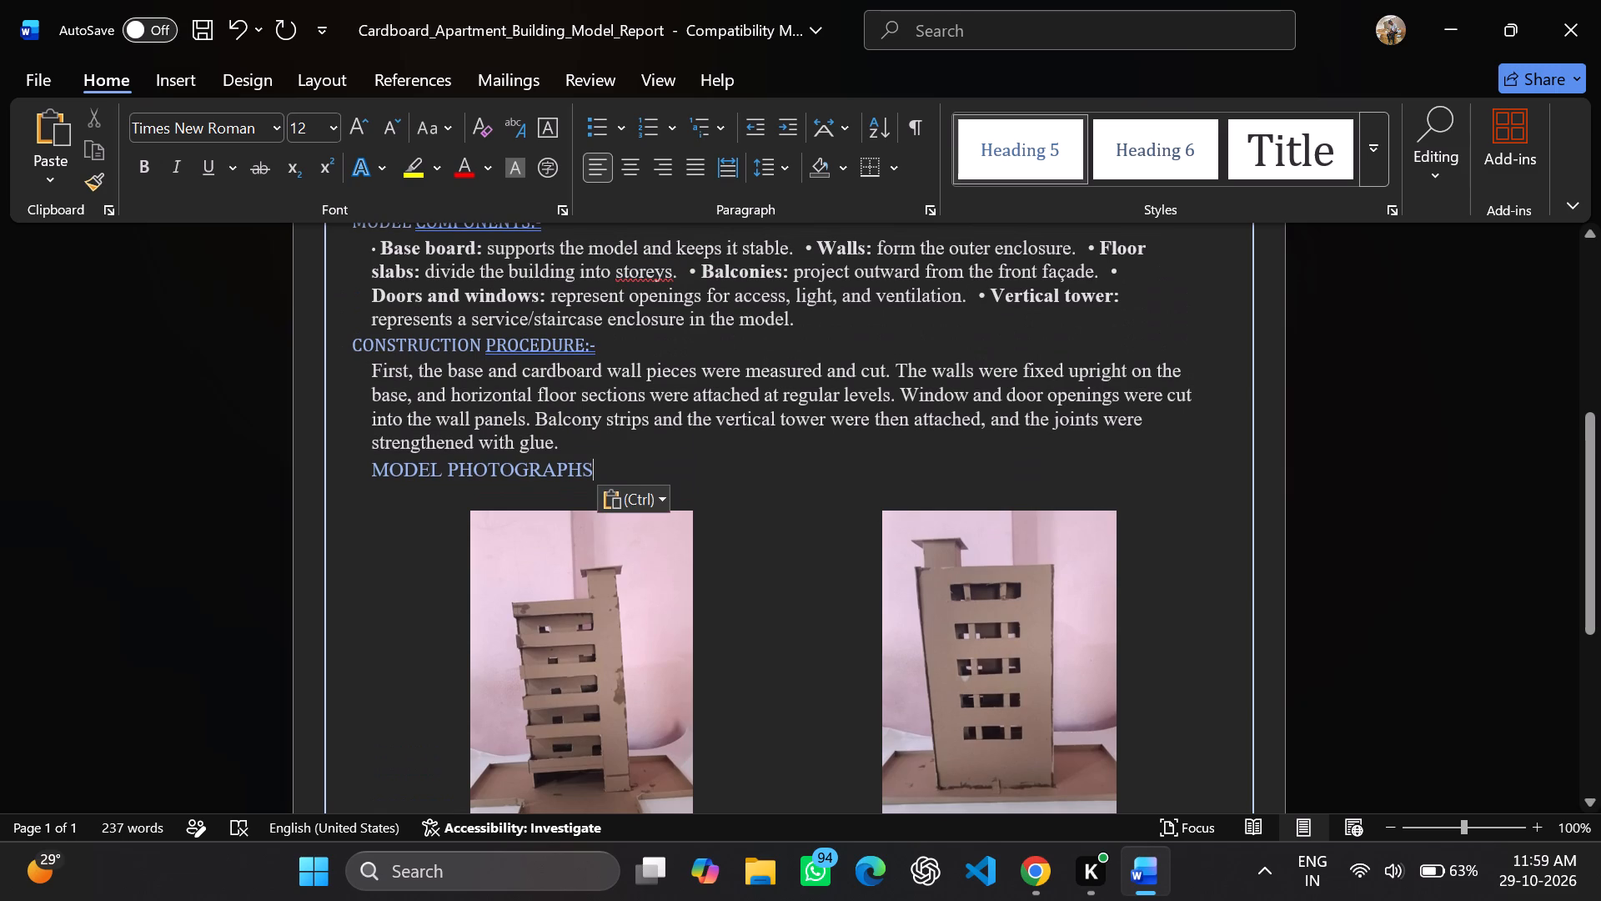
pyautogui.click(456, 345)
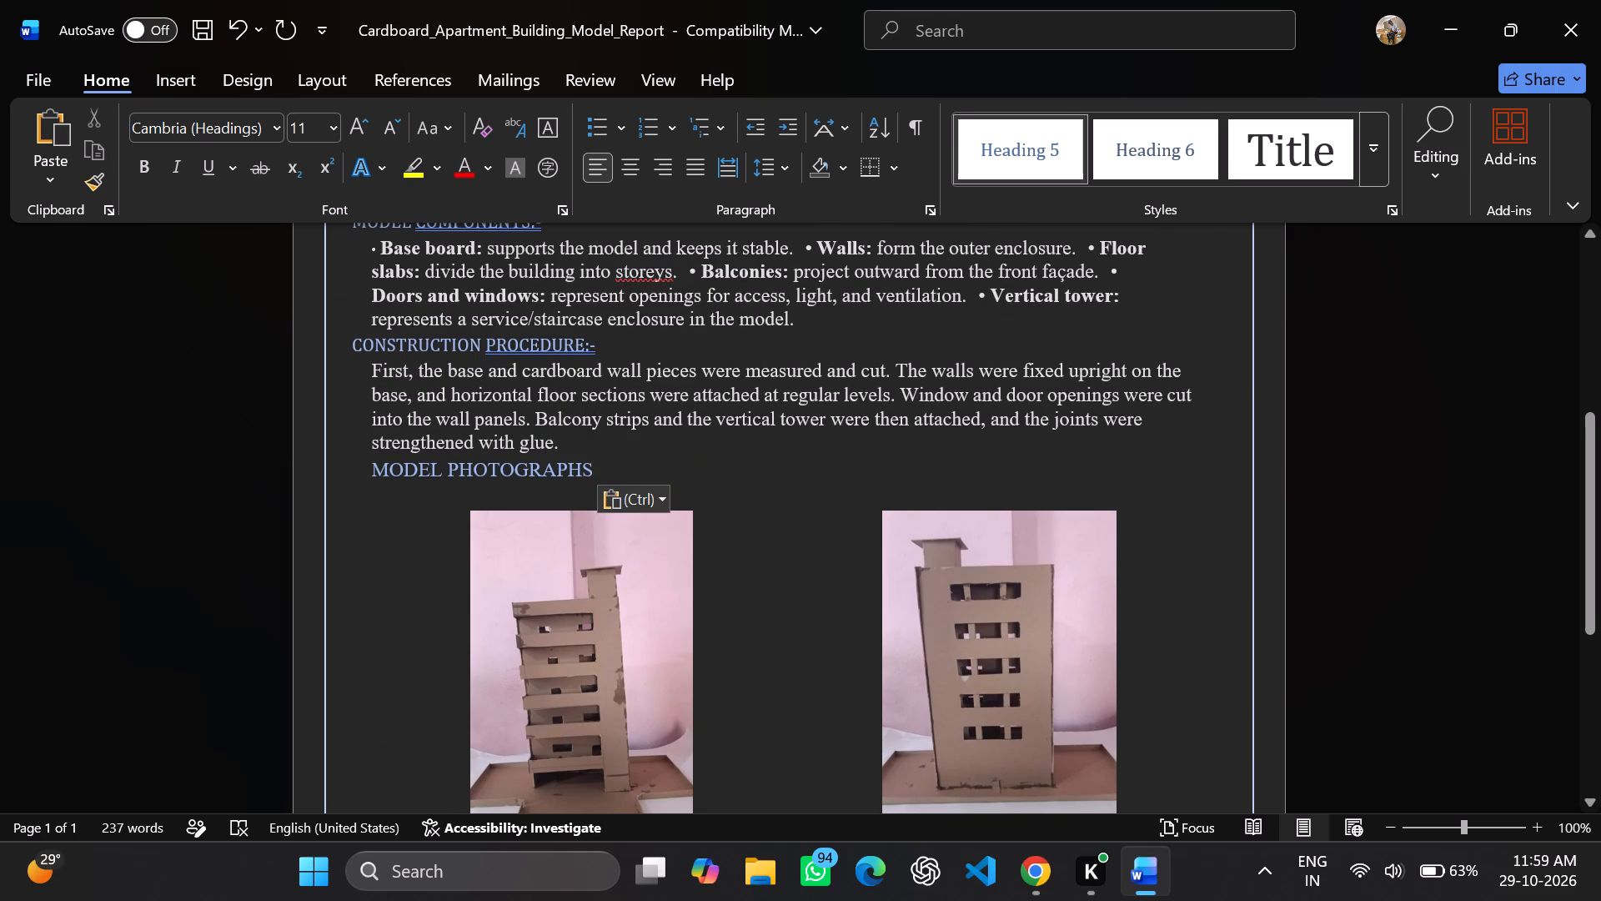
pyautogui.scroll(1, 478, 360)
pyautogui.click(472, 423)
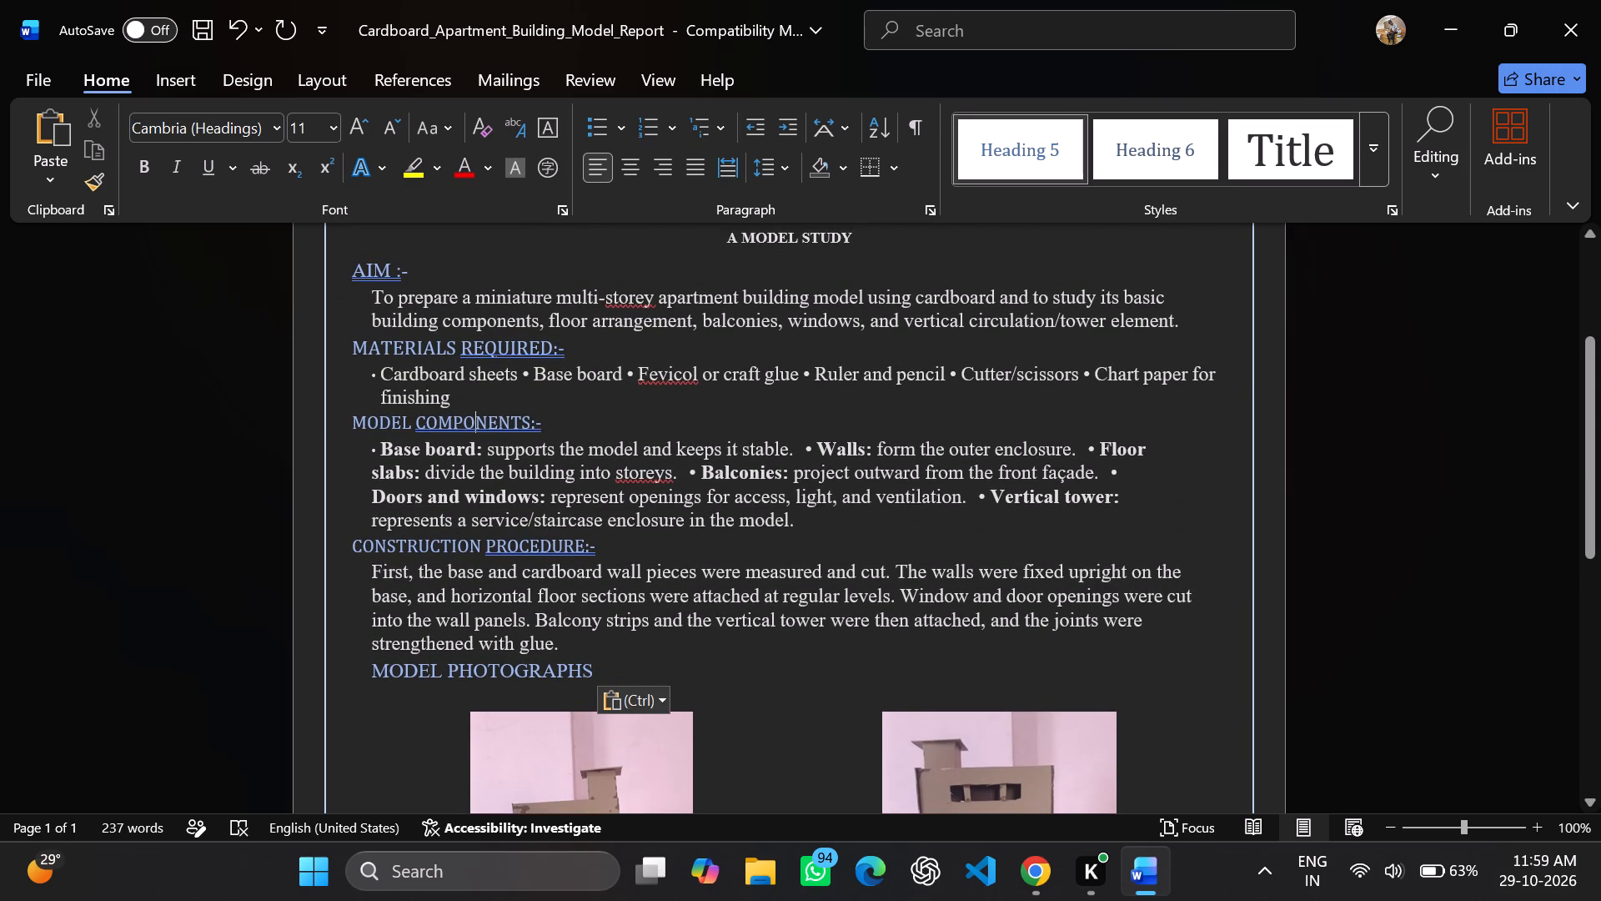
pyautogui.click(399, 266)
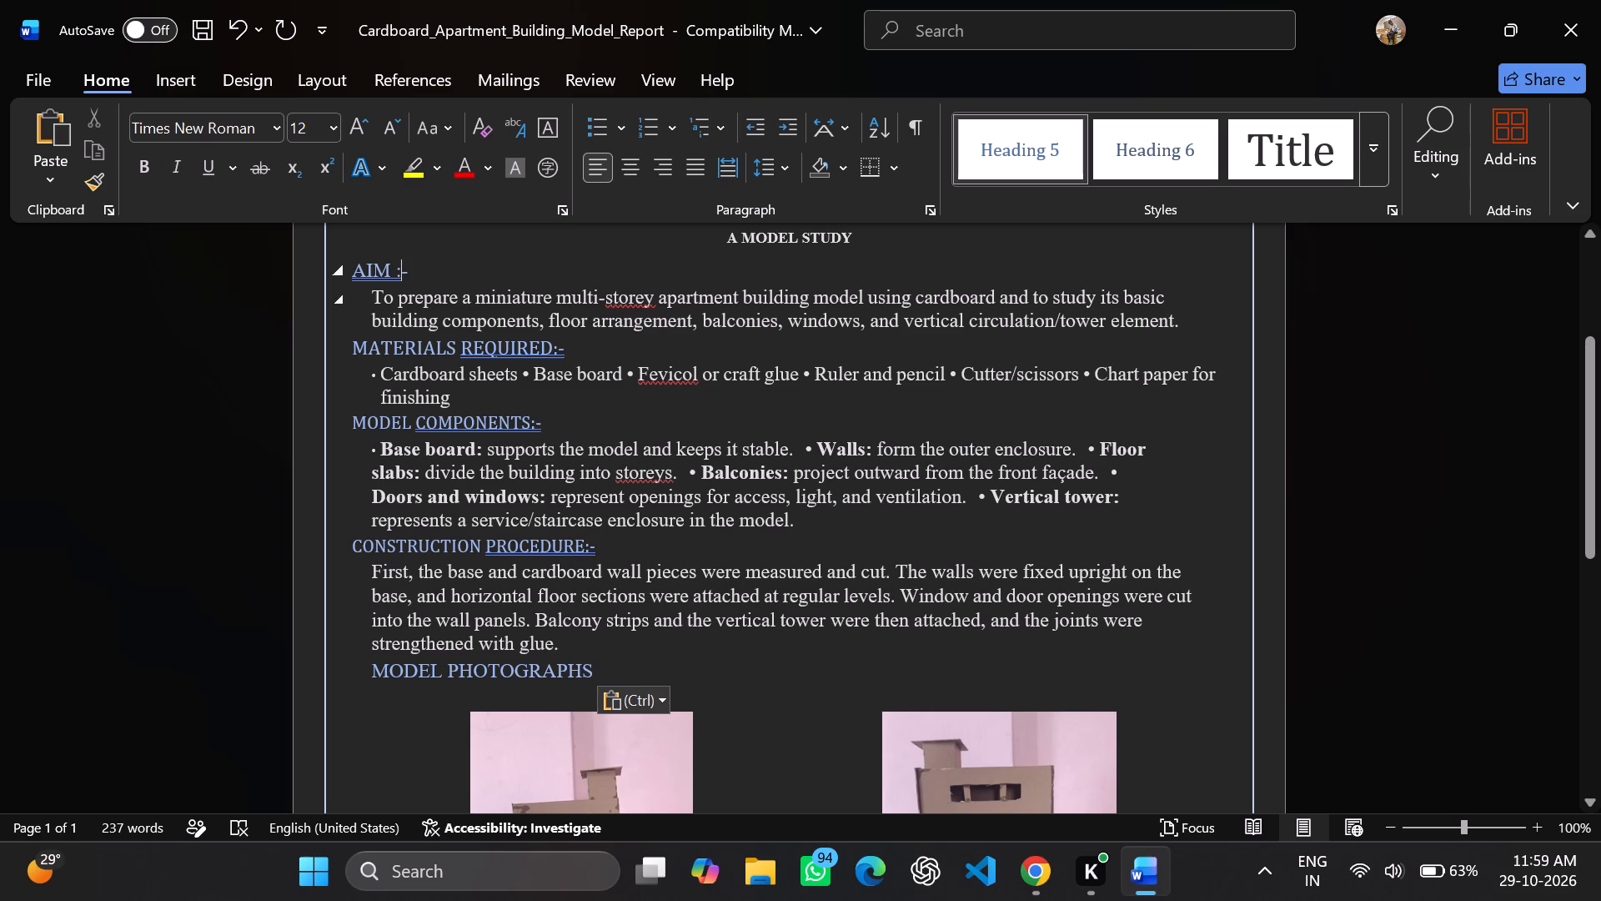
pyautogui.click(362, 270)
pyautogui.click(394, 357)
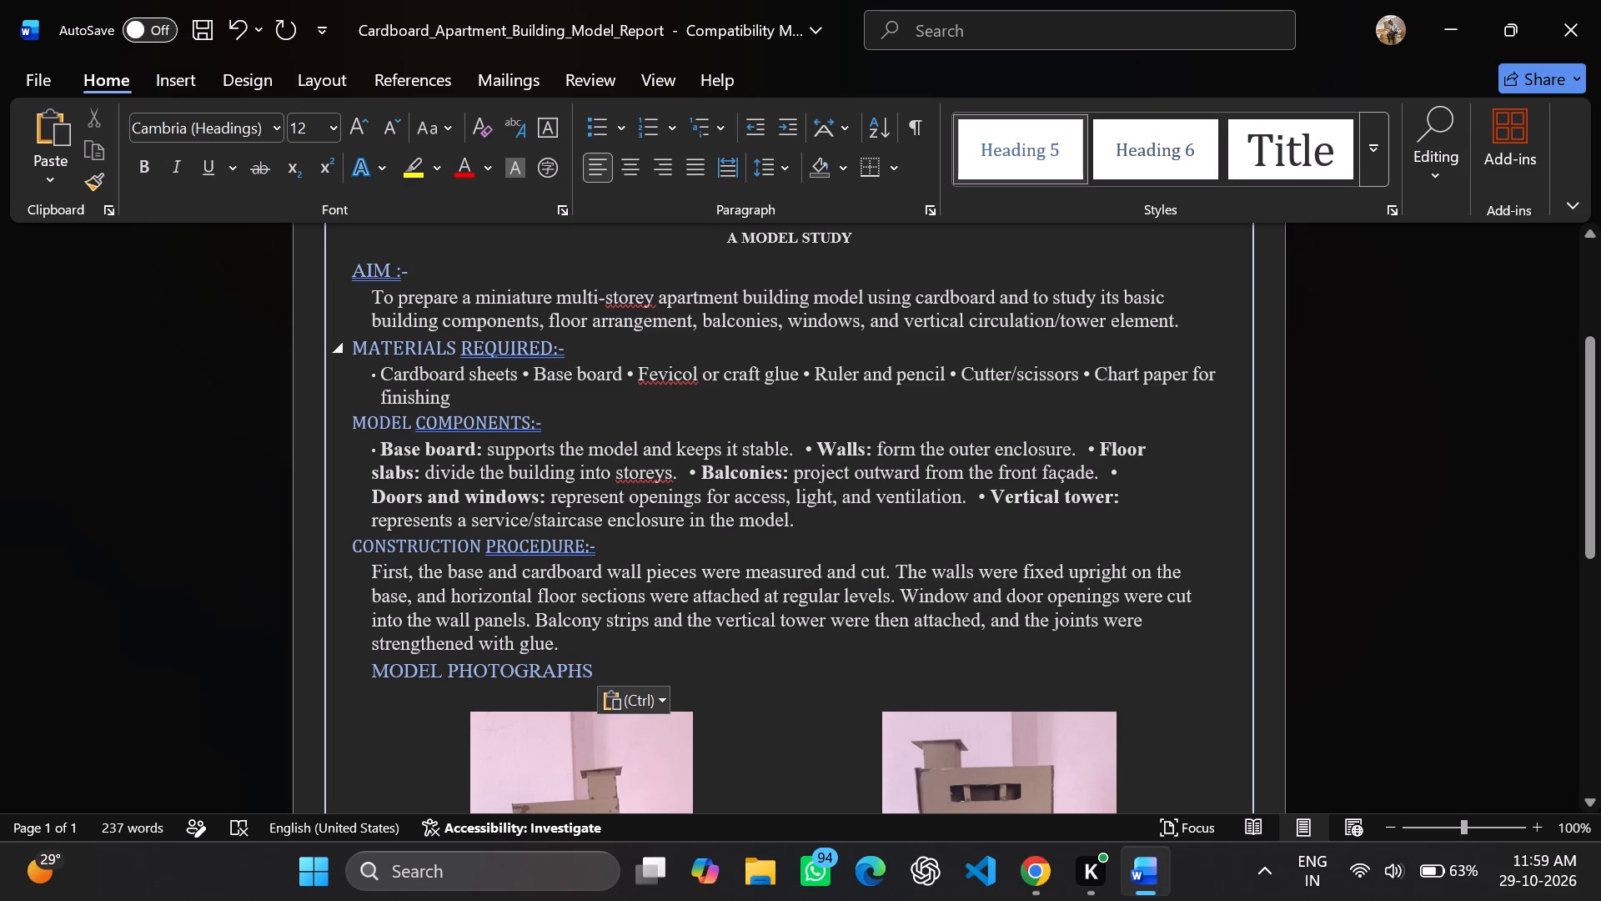
pyautogui.moveTo(354, 350); pyautogui.dragTo(567, 353)
pyautogui.click(666, 277)
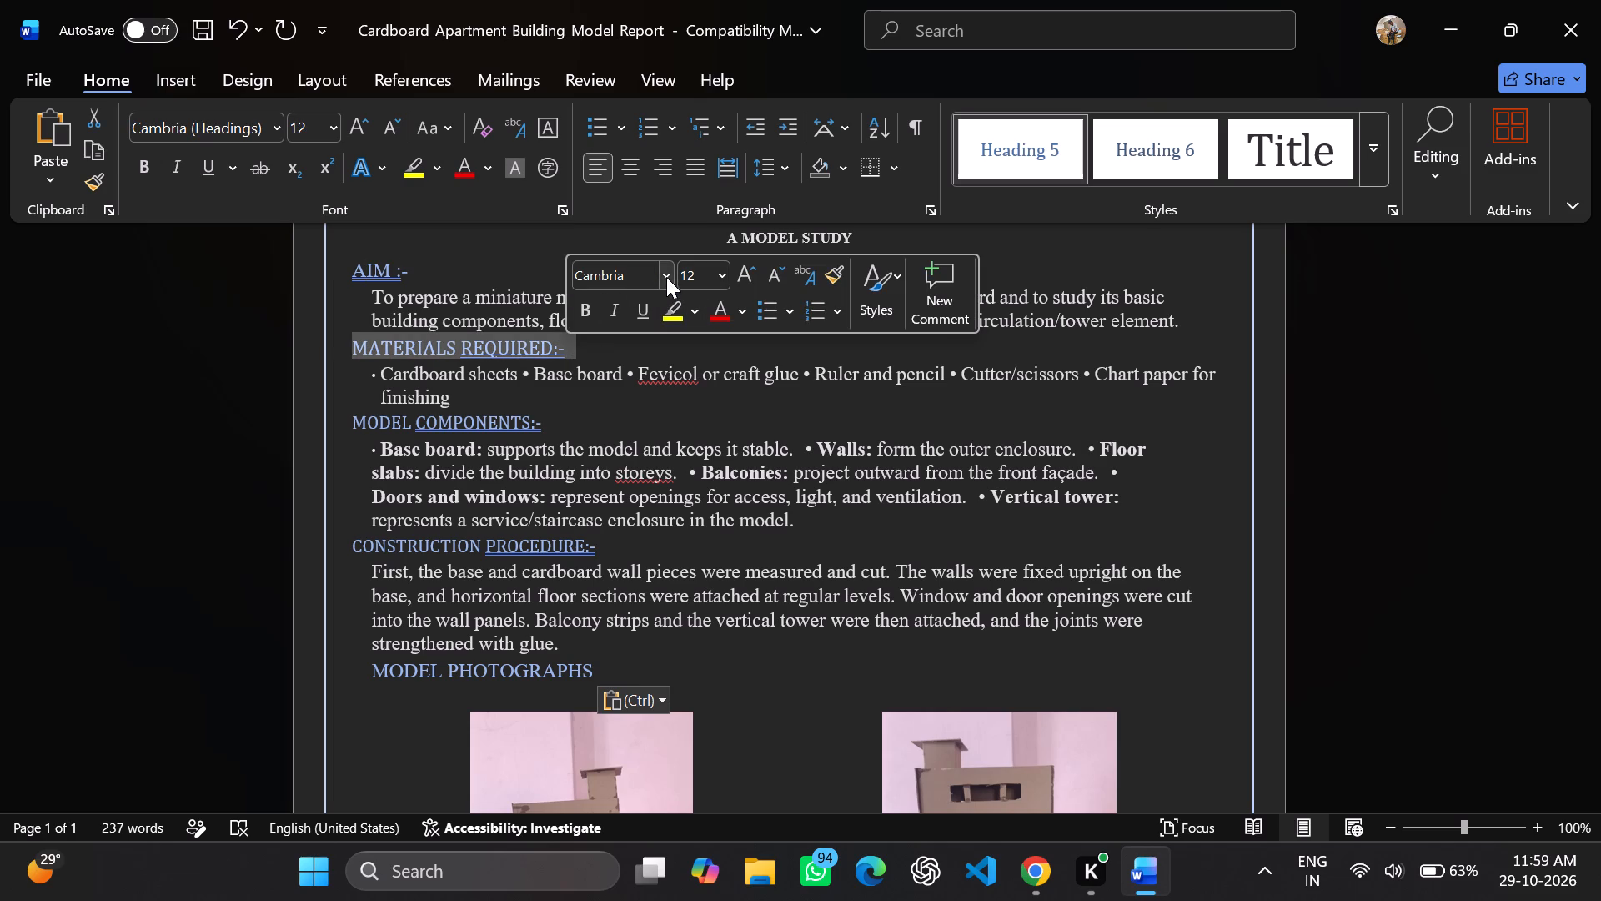
pyautogui.click(643, 581)
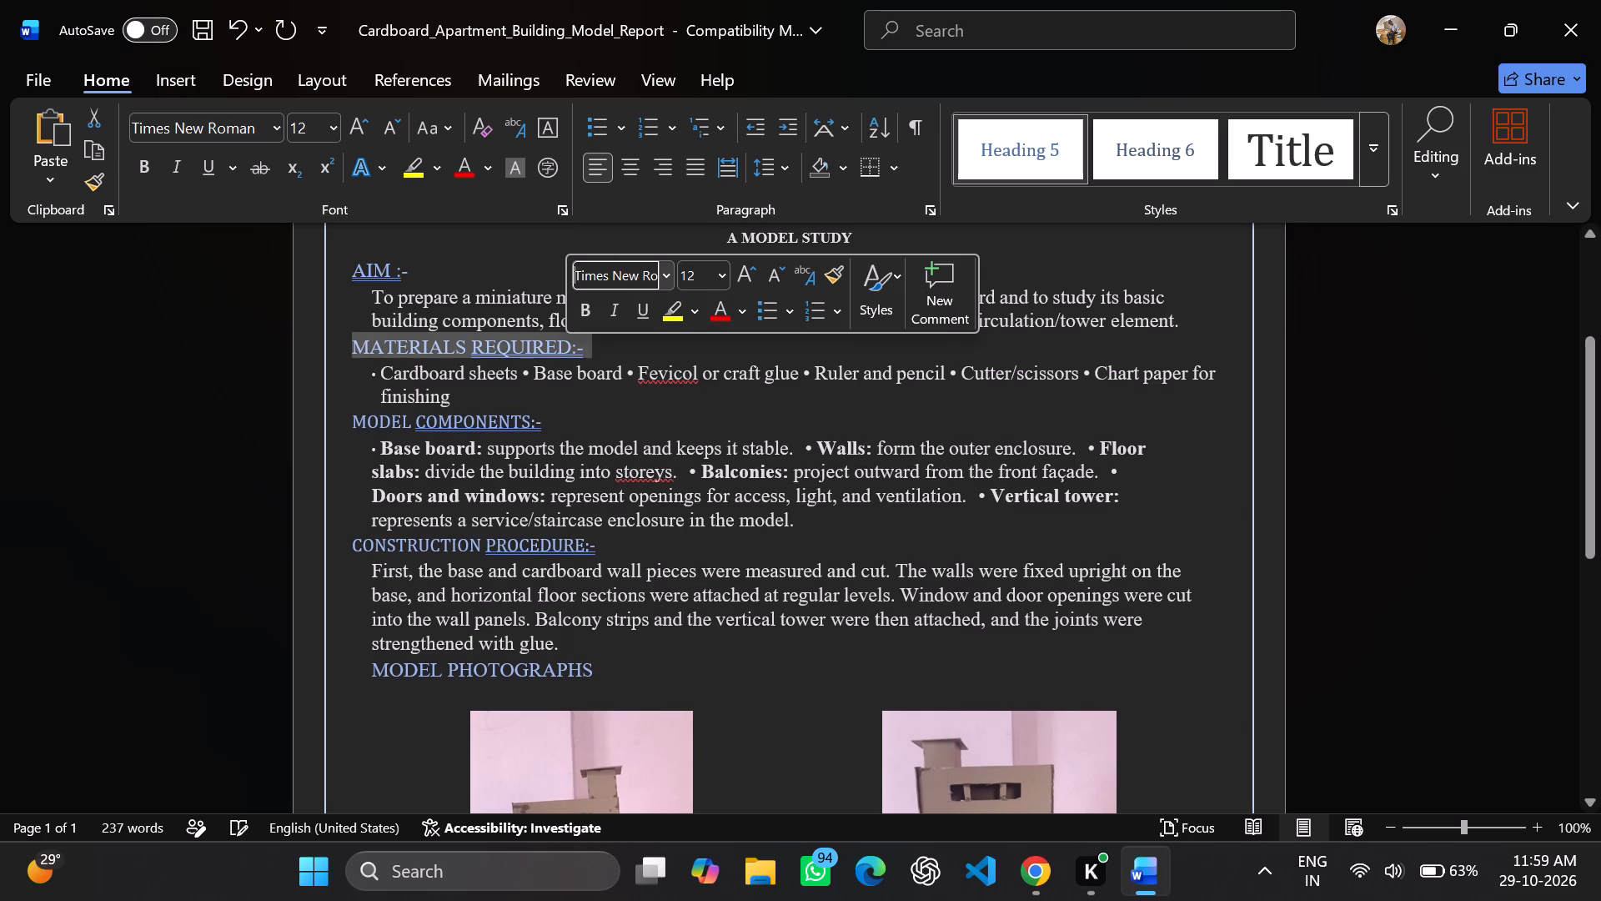
# Set the MODEL COMPONENTS heading font to Times New Roman.
pyautogui.moveTo(541, 424); pyautogui.dragTo(377, 426)
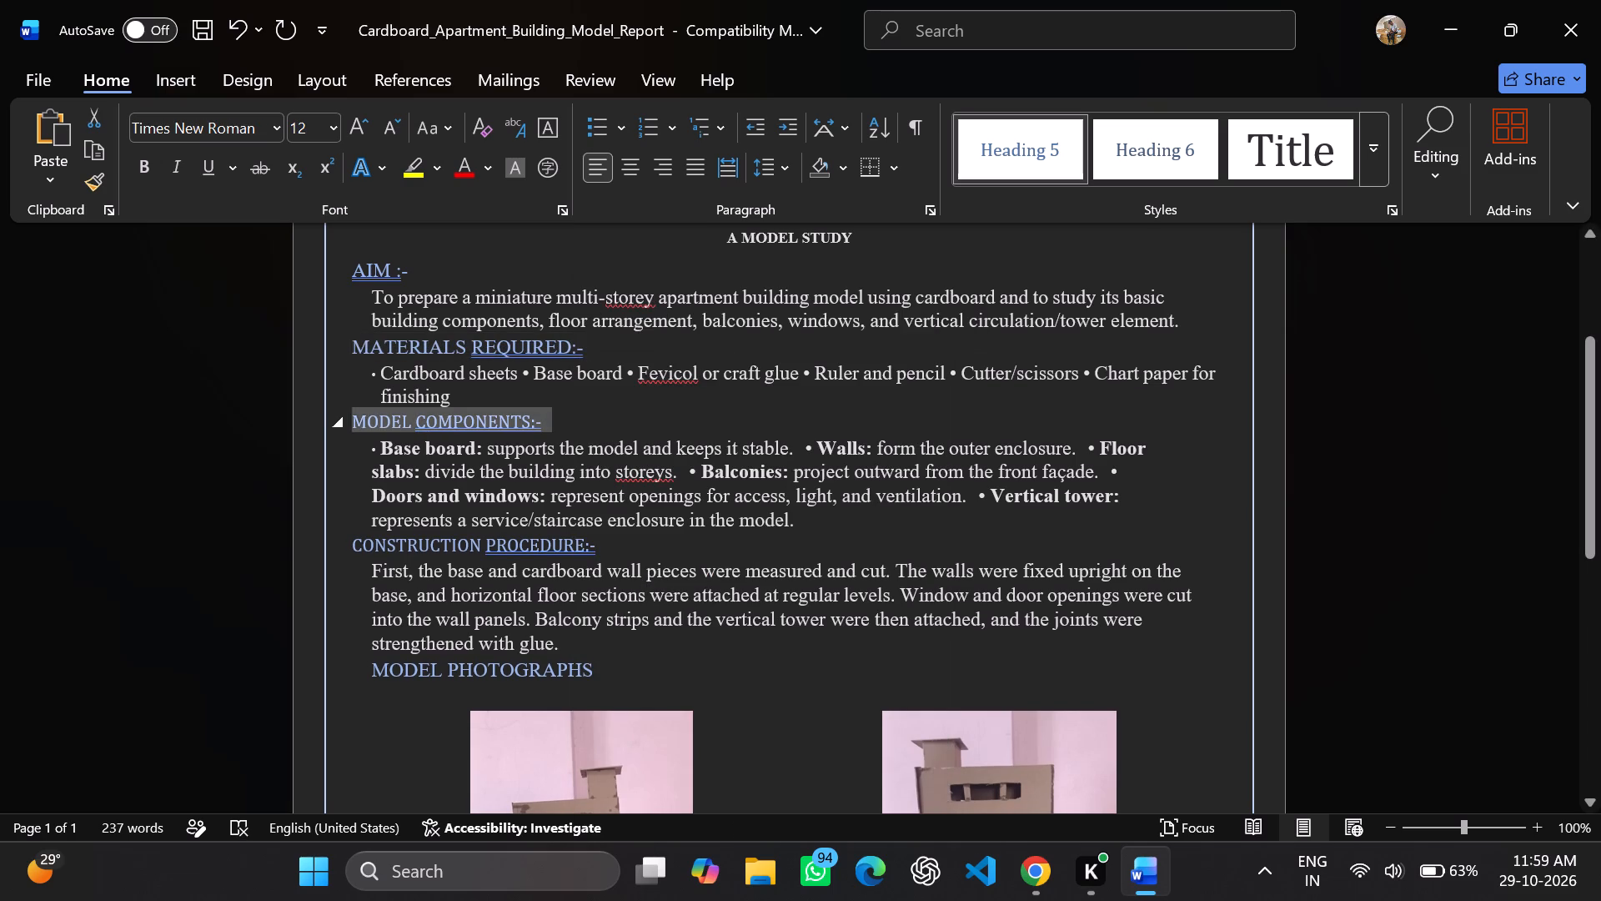
pyautogui.moveTo(377, 426); pyautogui.dragTo(352, 421)
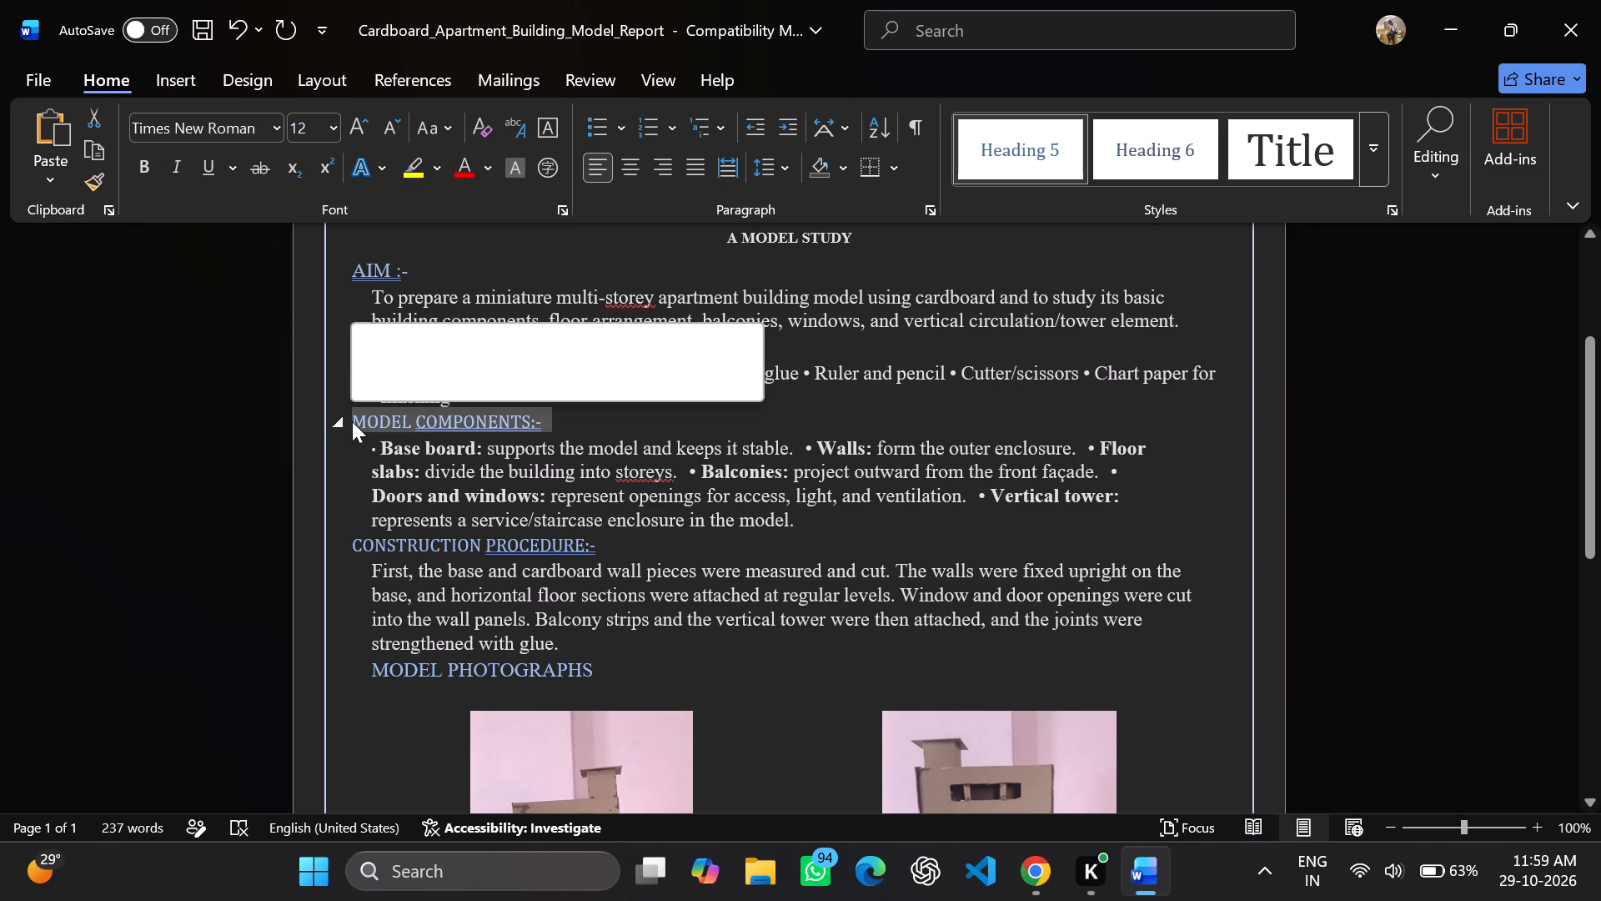
pyautogui.click(448, 345)
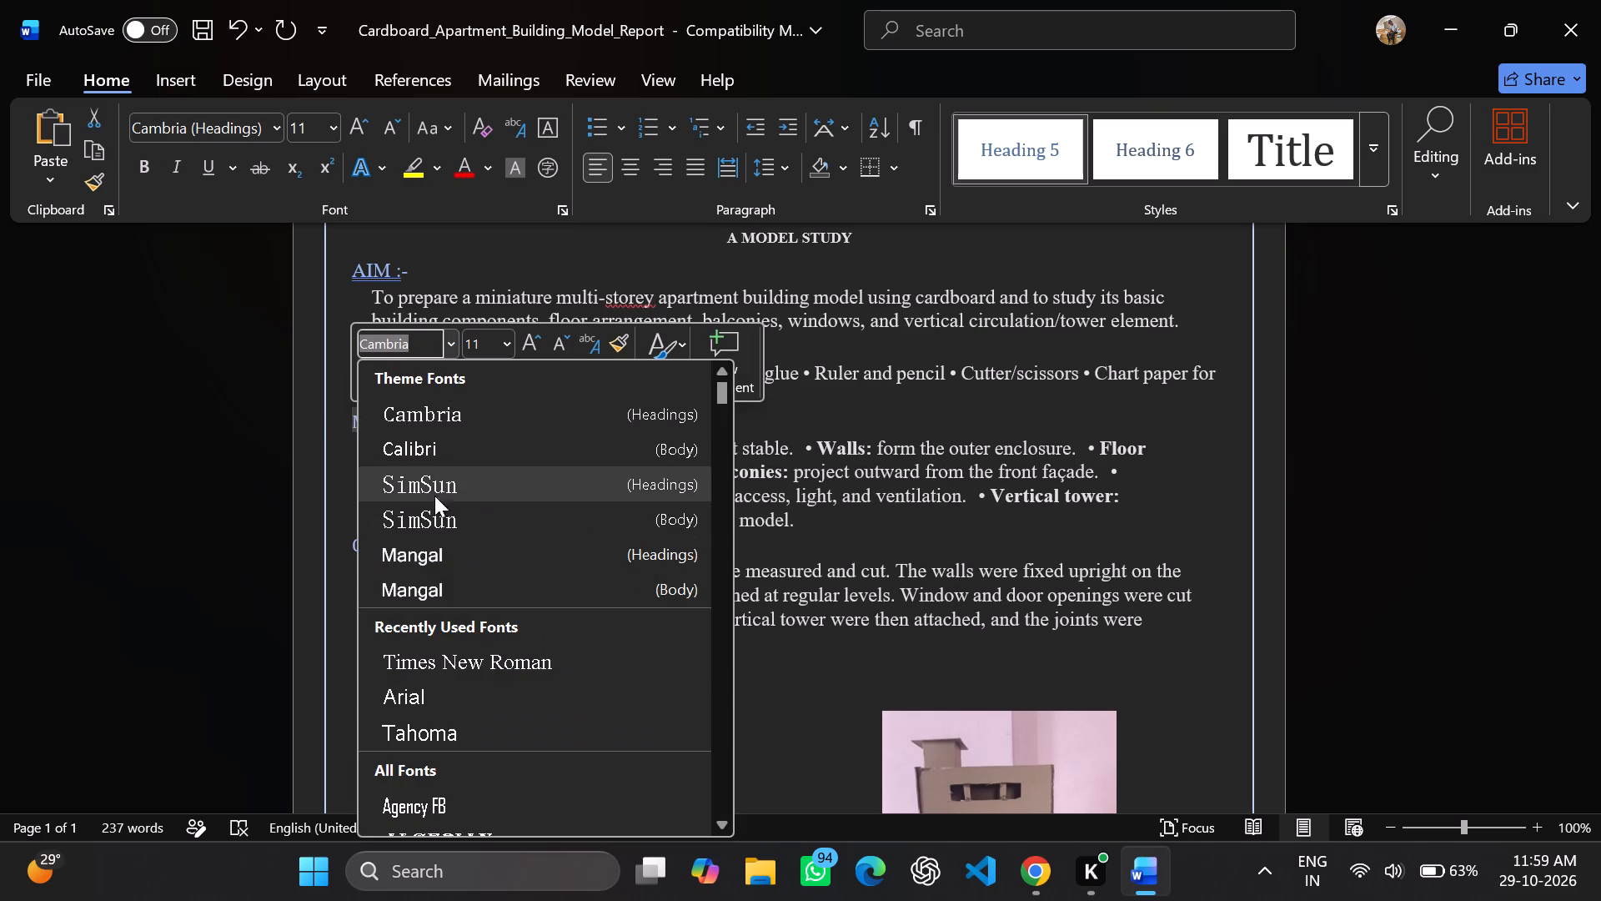
pyautogui.click(427, 664)
pyautogui.click(523, 508)
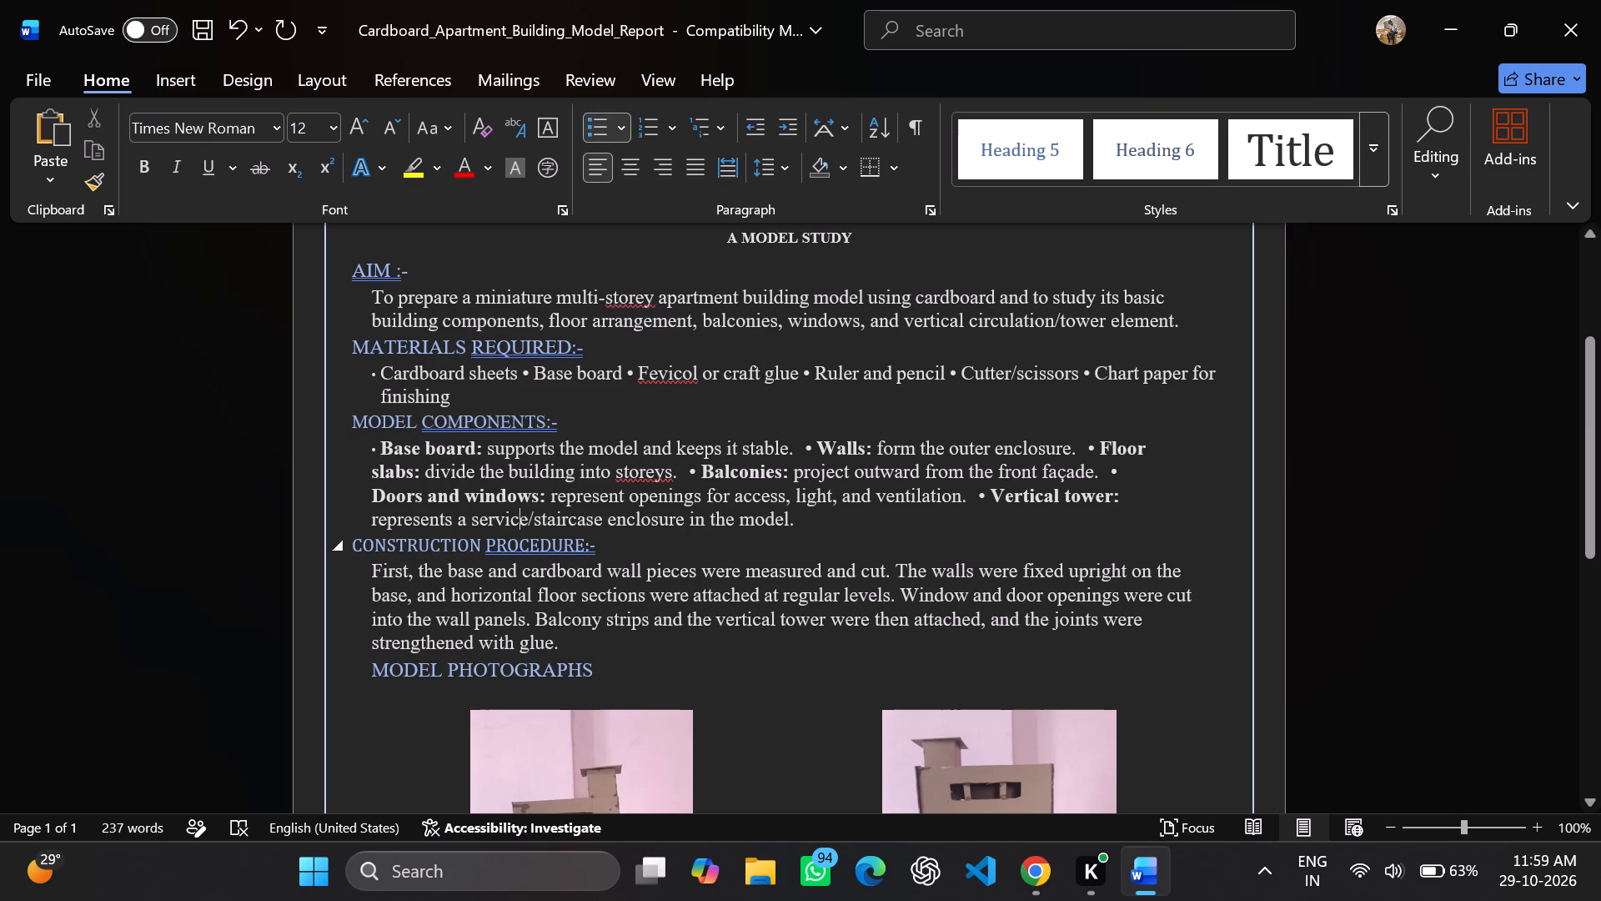
# Set the CONSTRUCTION PROCEDURE heading font to Times New Roman.
pyautogui.moveTo(598, 546); pyautogui.dragTo(372, 551)
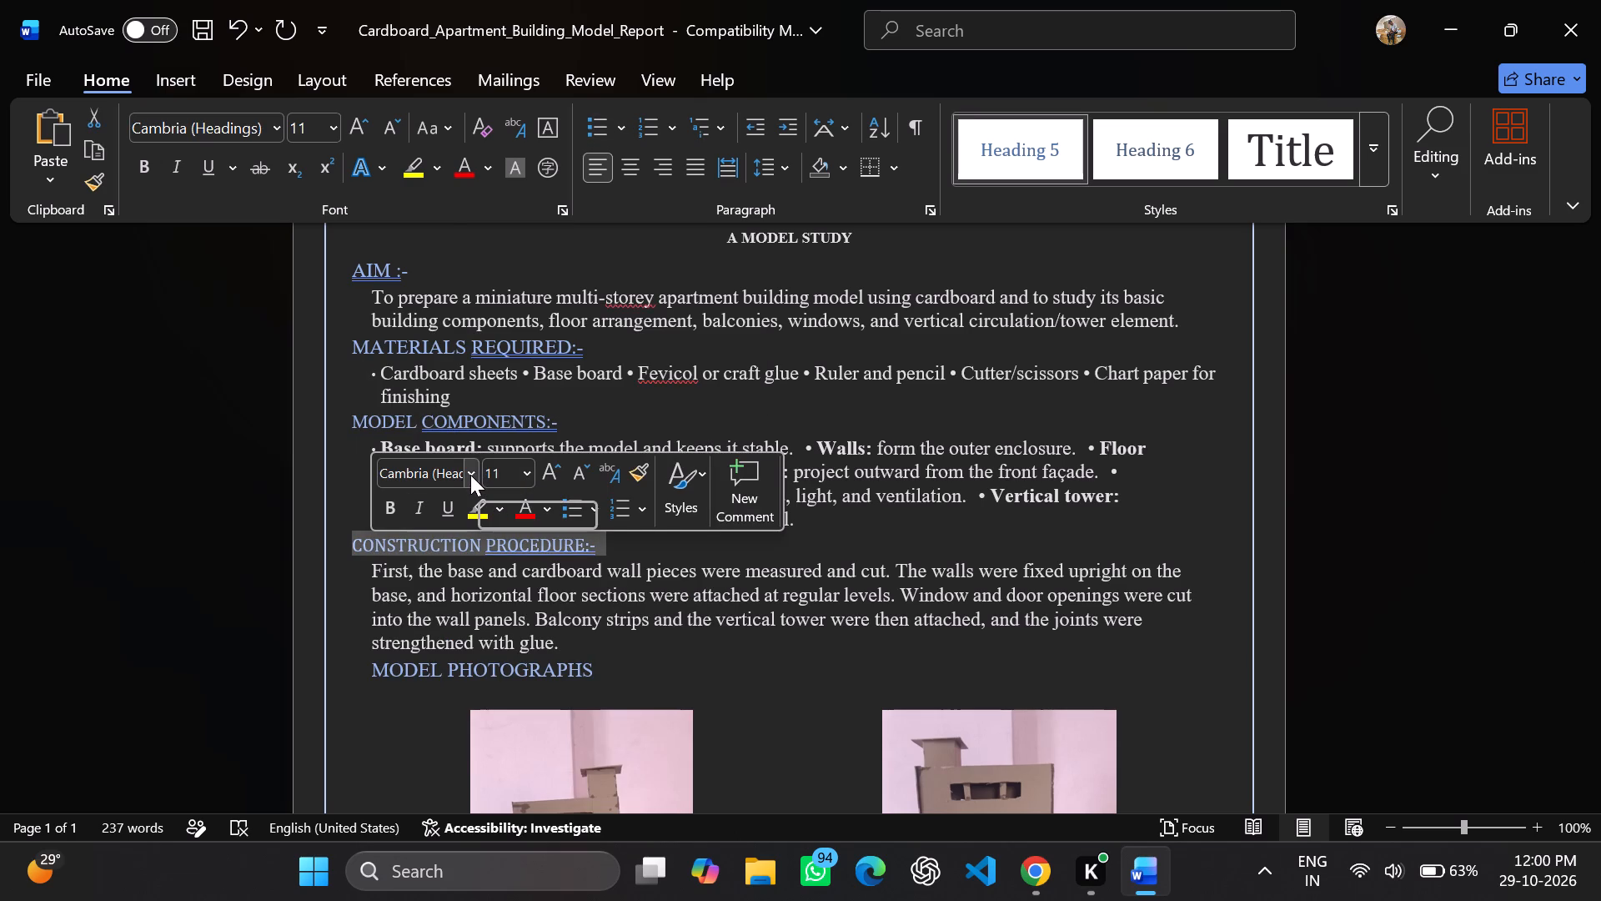
pyautogui.click(470, 475)
pyautogui.click(464, 288)
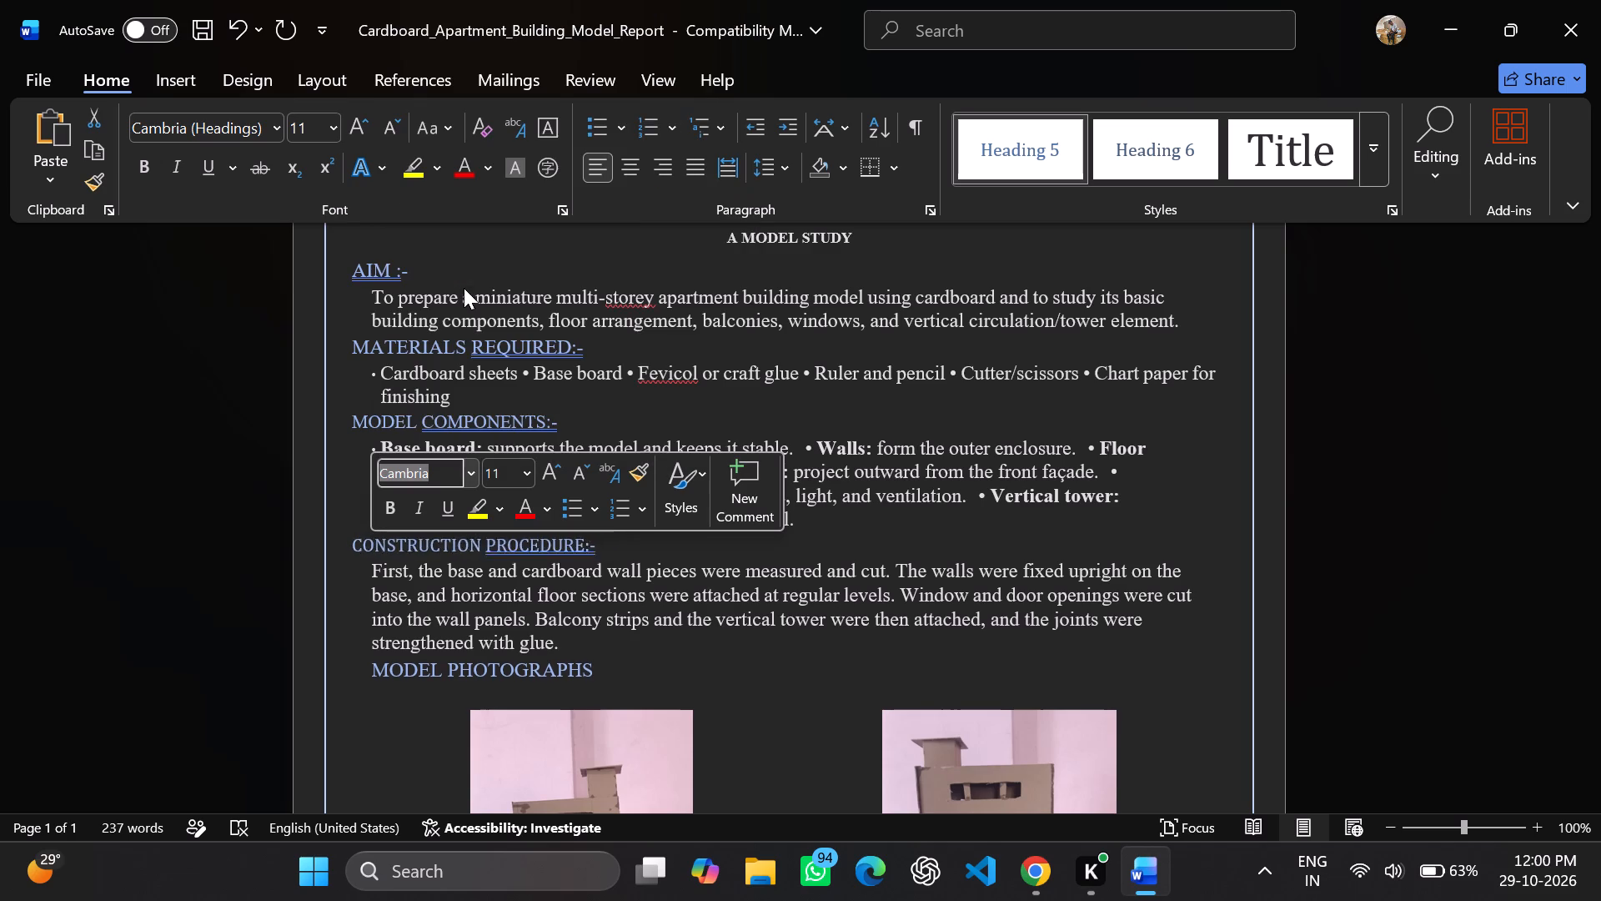
# Compare the font sizes of the upper section headings and set the MODEL COMPONENTS heading to 12 pt.
pyautogui.click(449, 348)
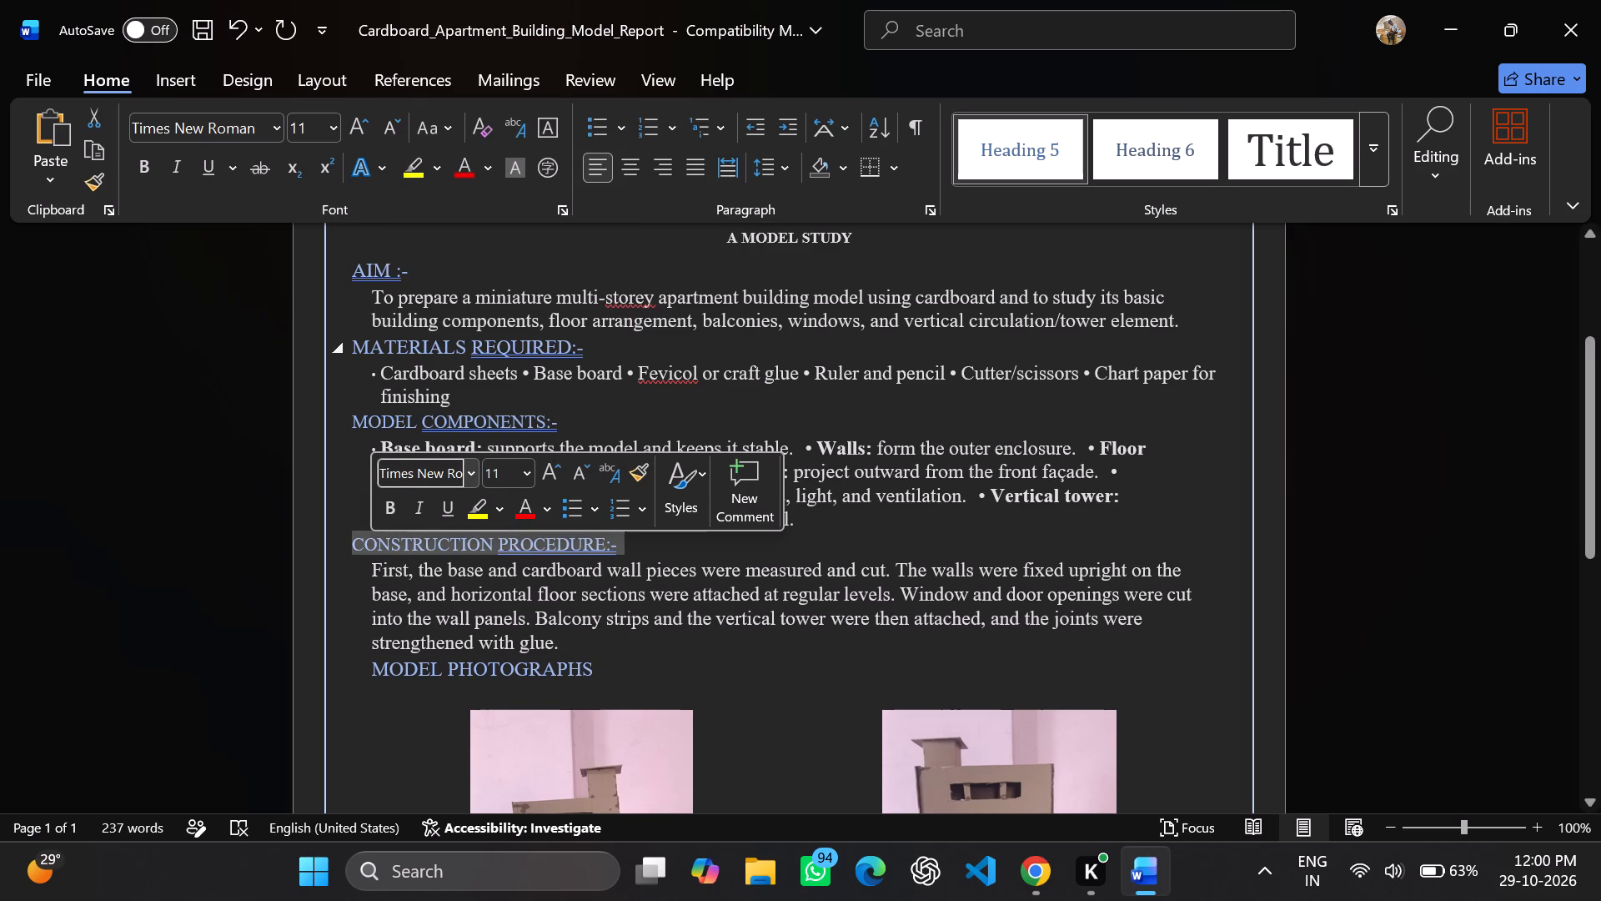
pyautogui.click(378, 269)
pyautogui.click(403, 419)
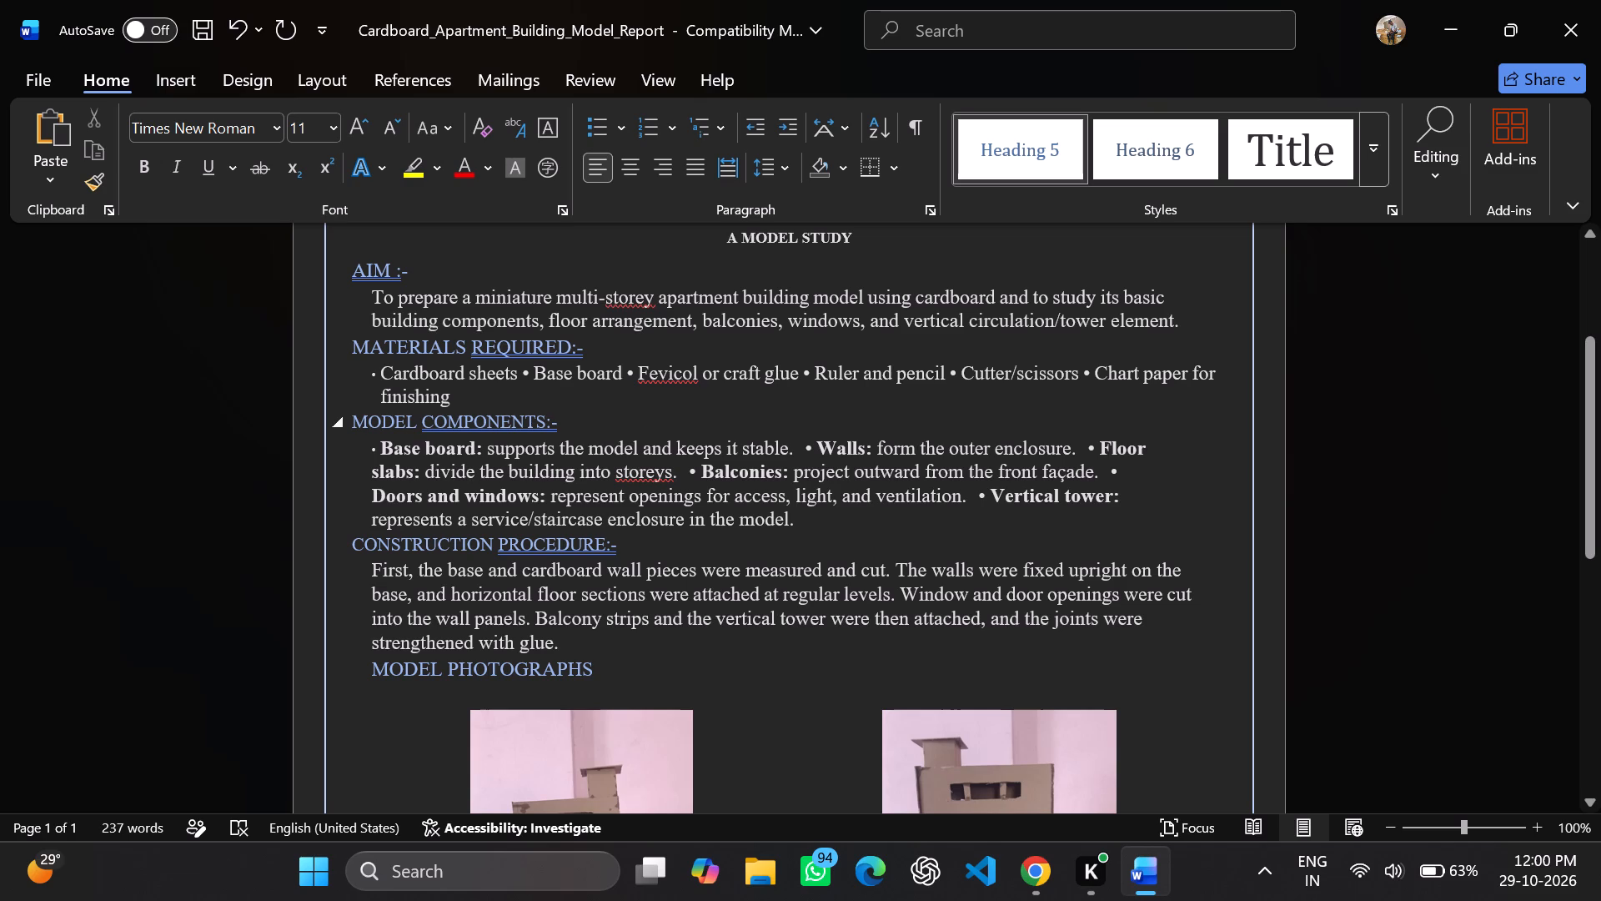
pyautogui.moveTo(560, 425); pyautogui.dragTo(356, 410)
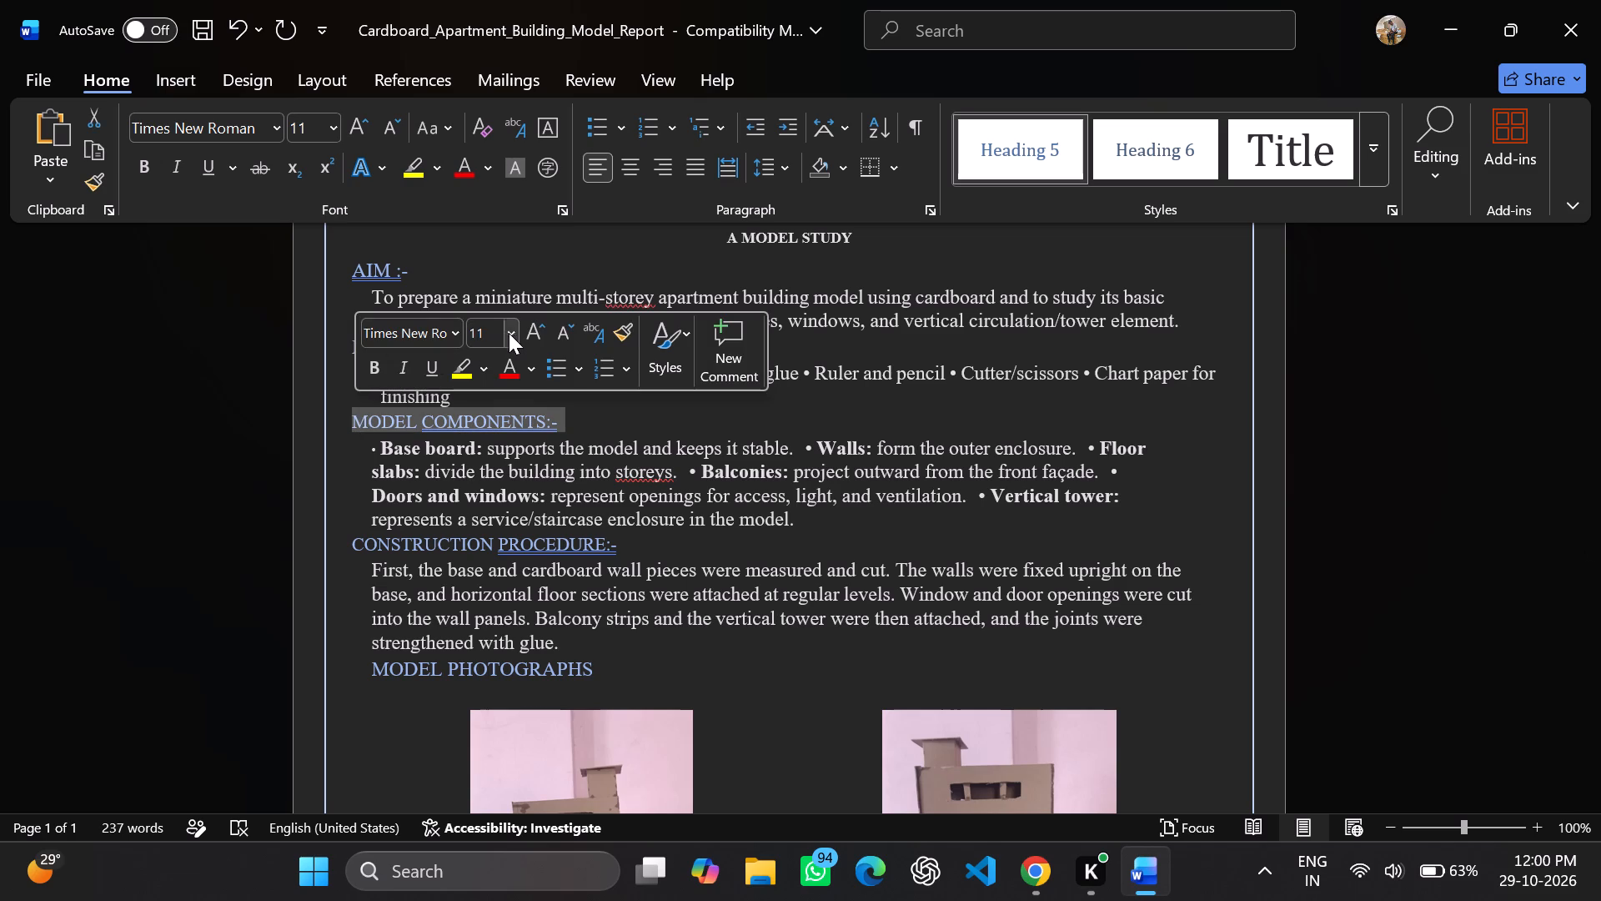
pyautogui.click(509, 332)
pyautogui.click(498, 478)
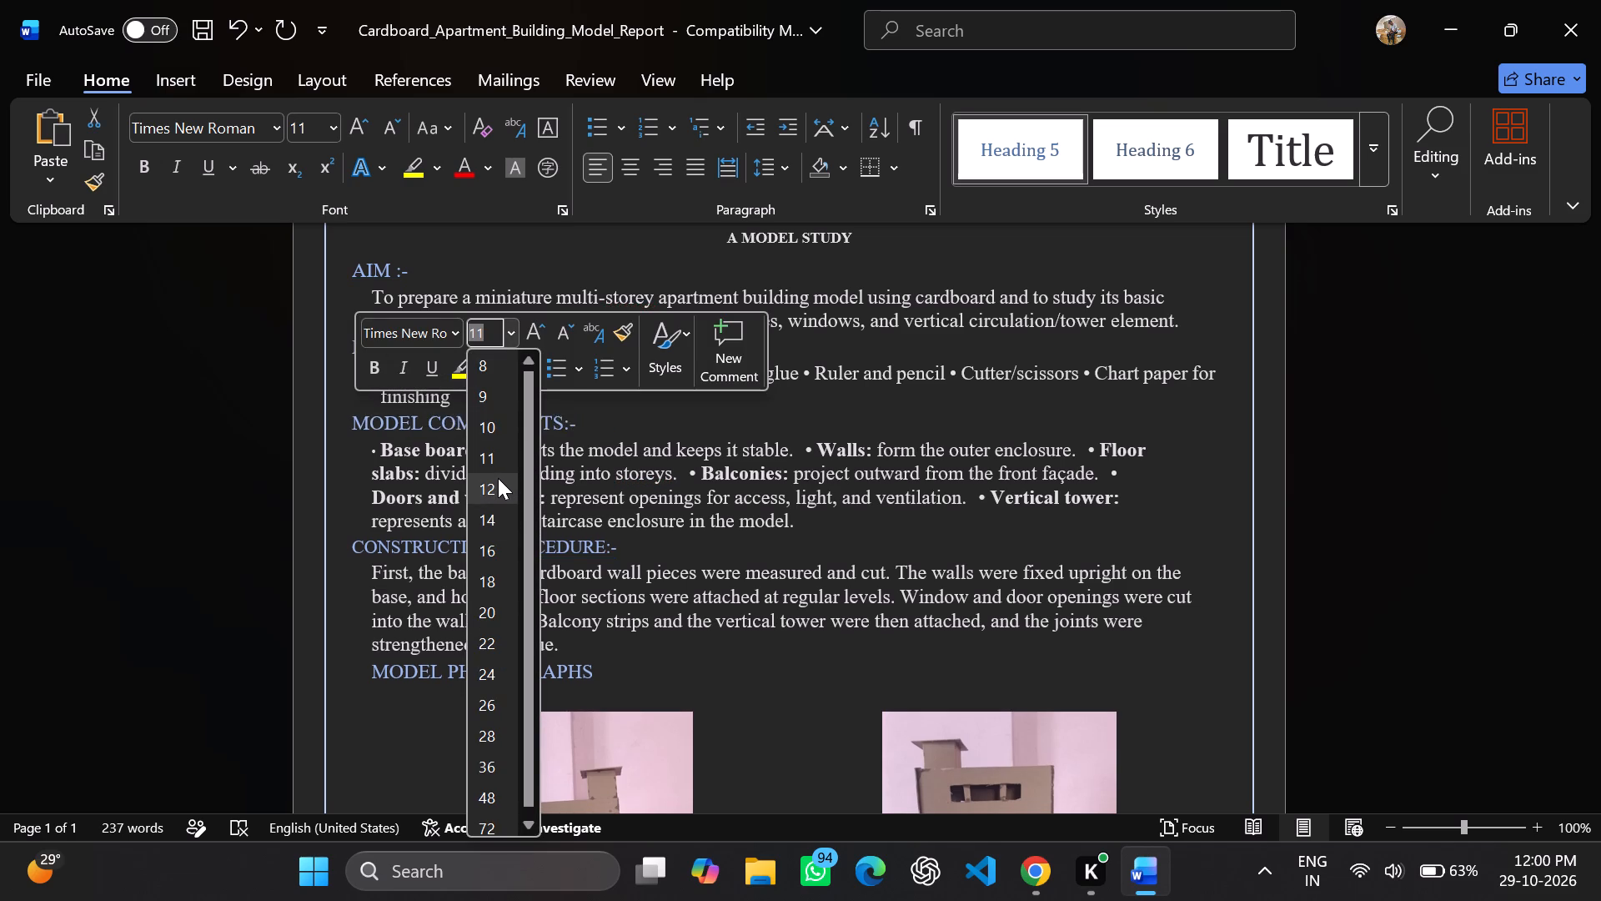
# Check the font size of the CONSTRUCTION PROCEDURE heading and set the whole heading to 12 pt.
pyautogui.click(617, 546)
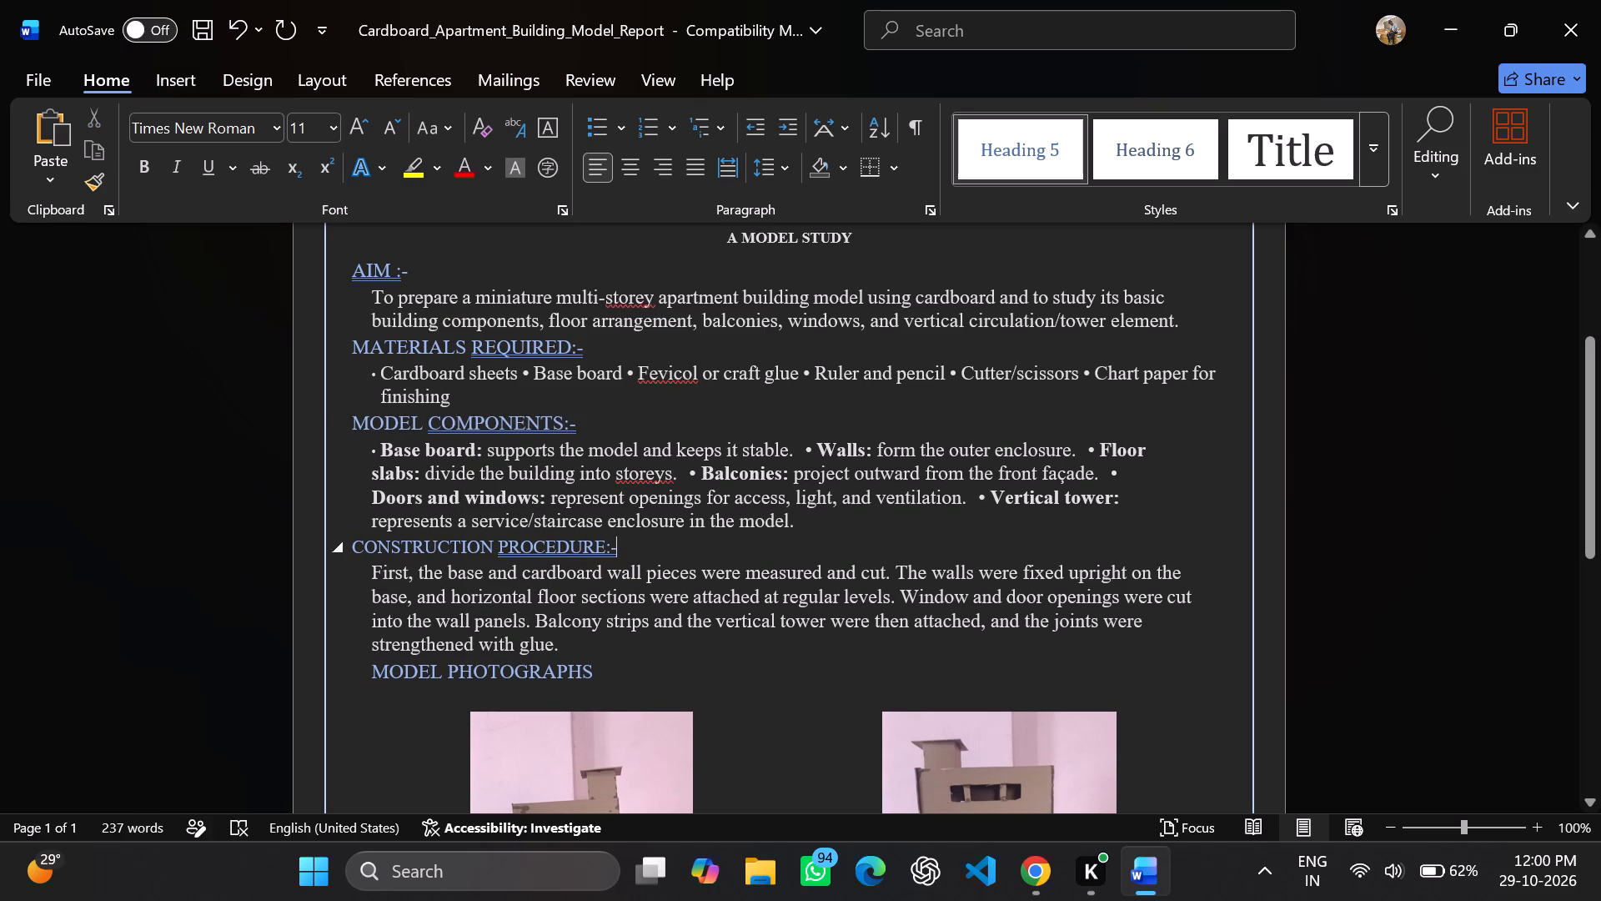
pyautogui.click(565, 546)
pyautogui.moveTo(630, 549); pyautogui.dragTo(344, 546)
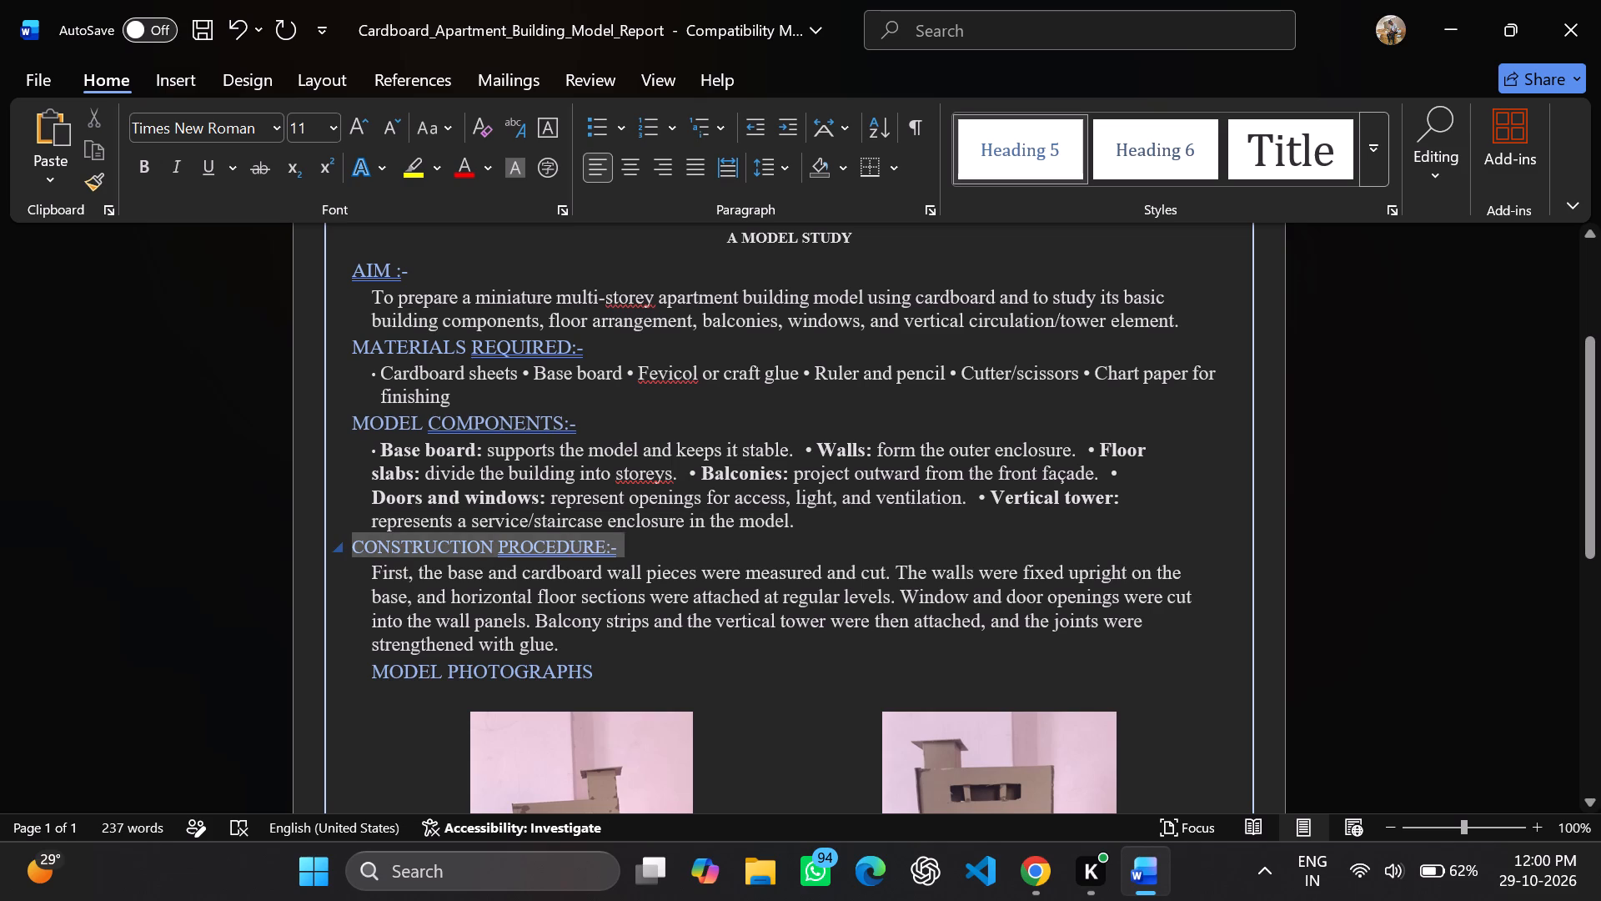
pyautogui.moveTo(344, 546); pyautogui.dragTo(354, 546)
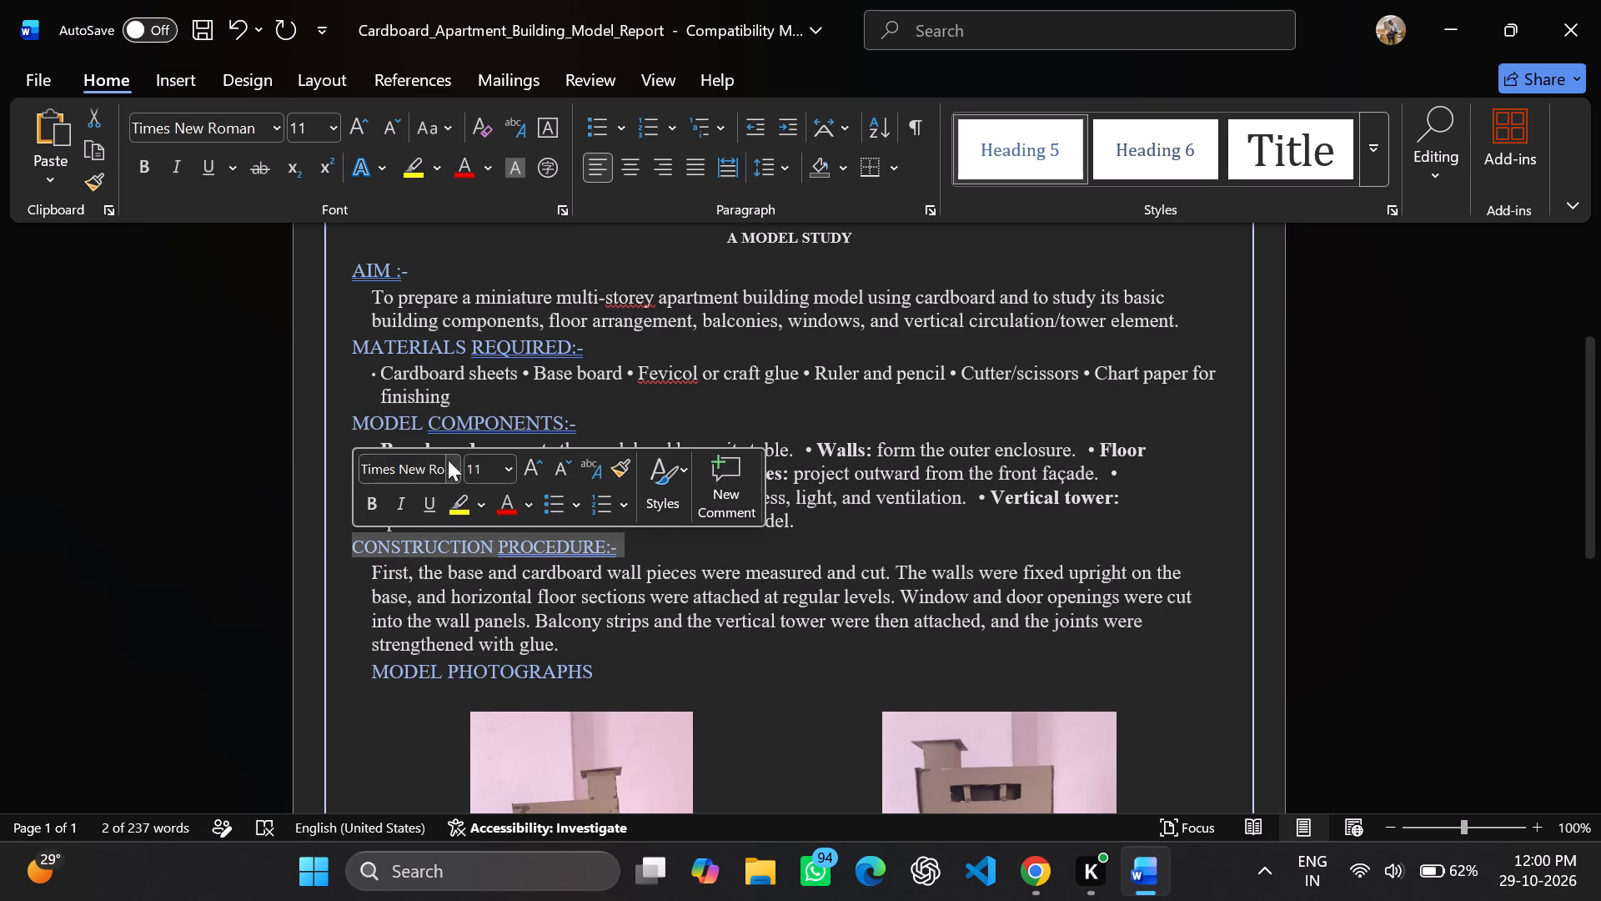
pyautogui.click(509, 467)
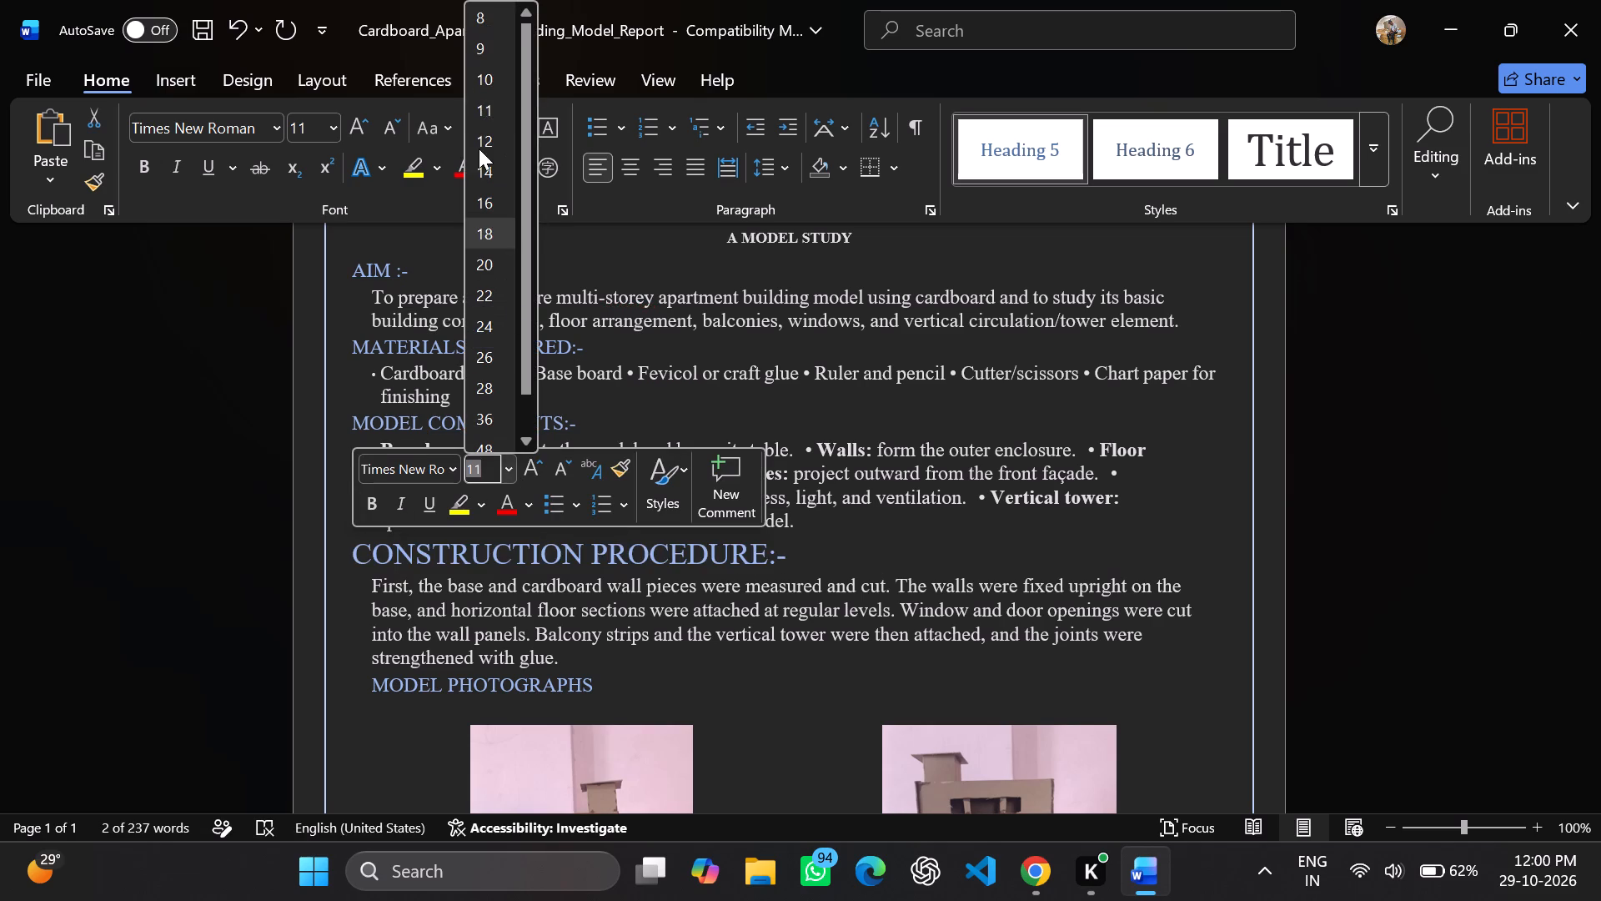
pyautogui.click(479, 143)
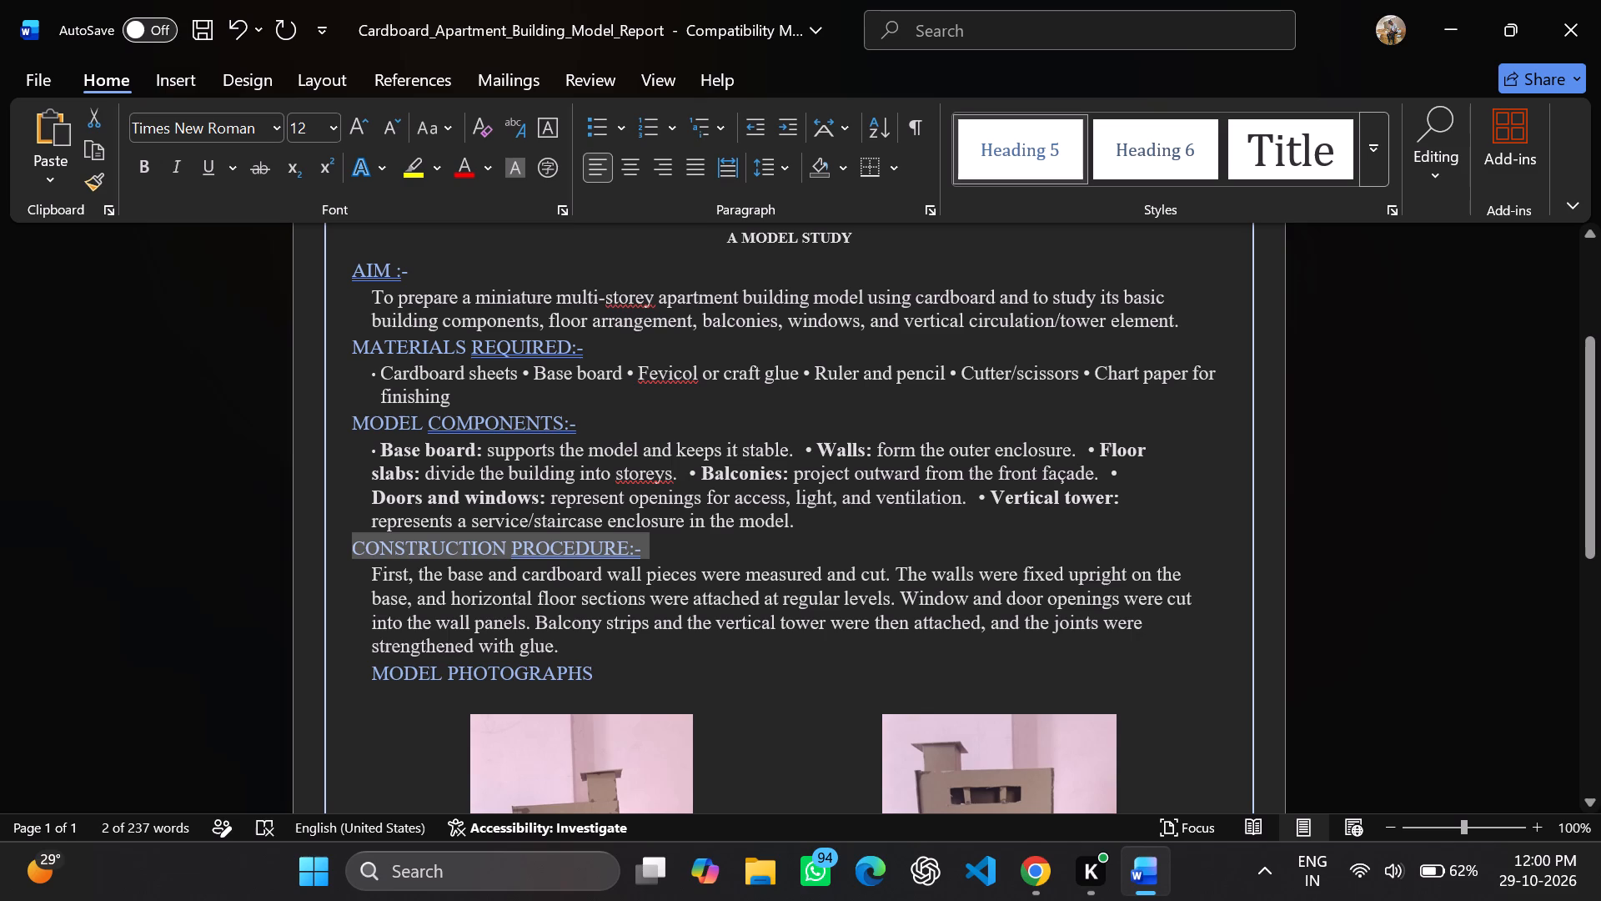
# Apply the Heading 5 style to the MODEL PHOTOGRAPHS line above the photographs.
pyautogui.click(596, 659)
pyautogui.moveTo(593, 670); pyautogui.dragTo(425, 675)
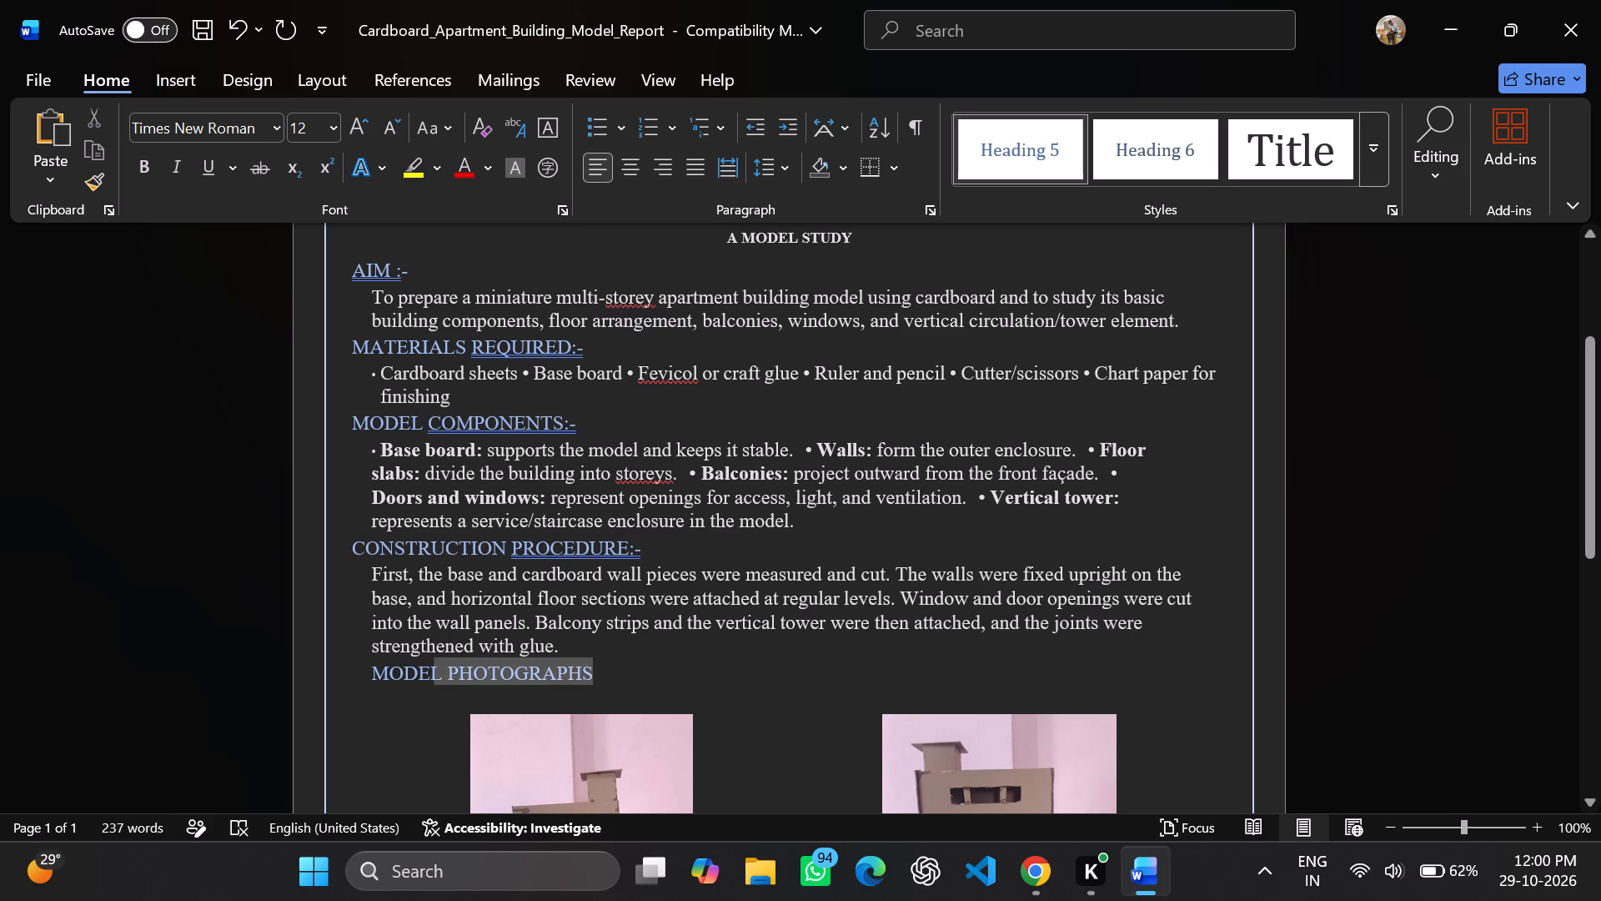
pyautogui.moveTo(425, 675); pyautogui.dragTo(384, 678)
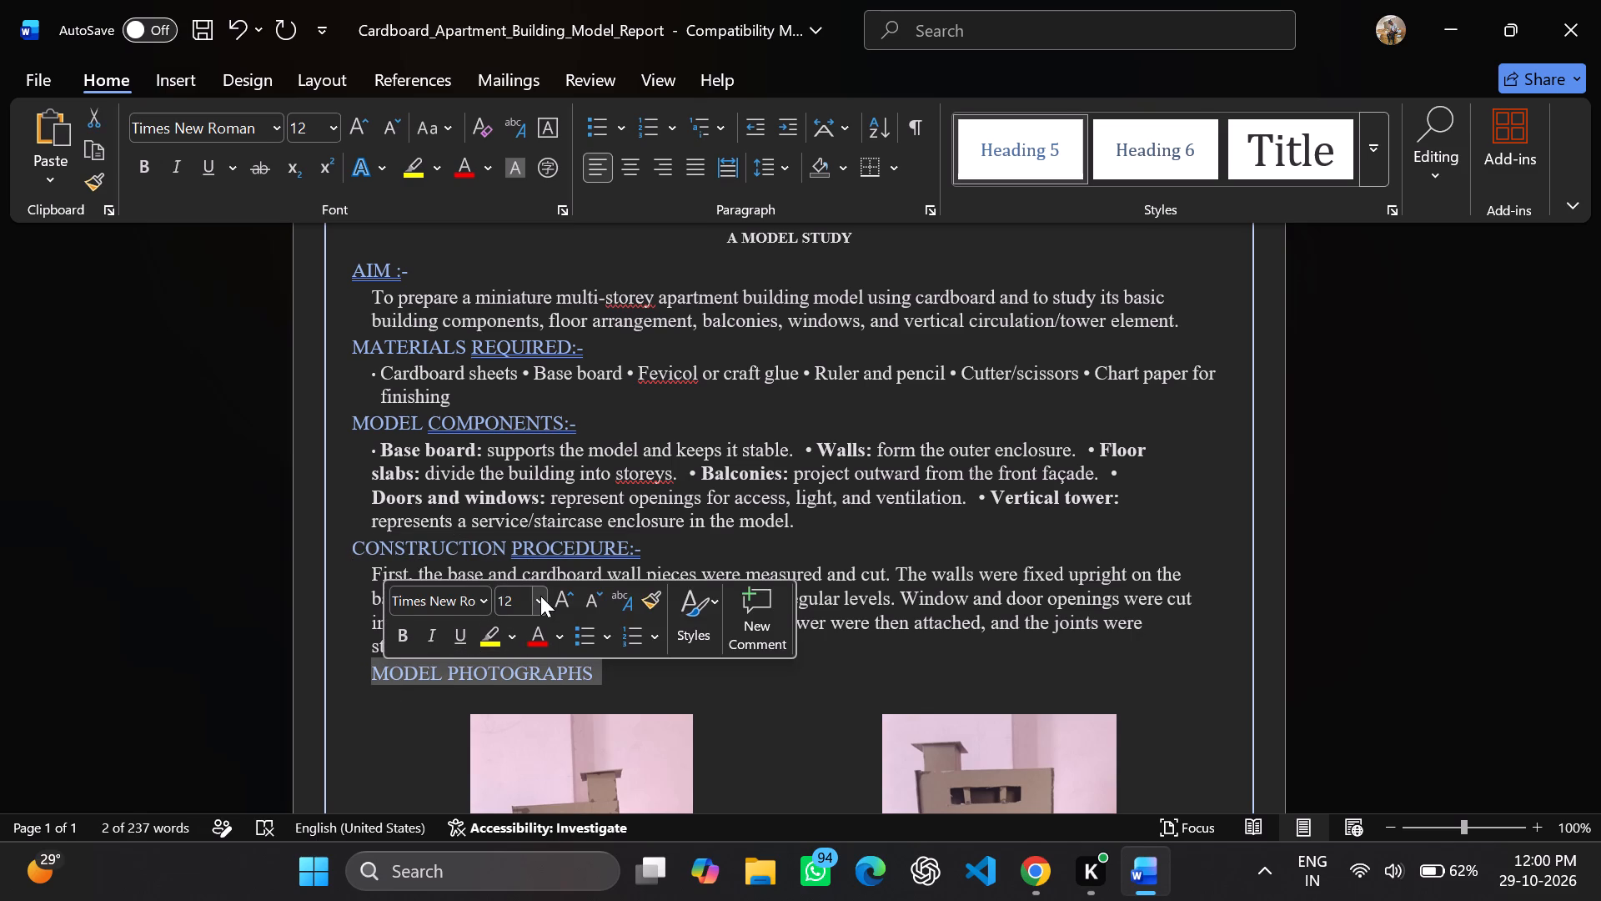
pyautogui.click(1031, 139)
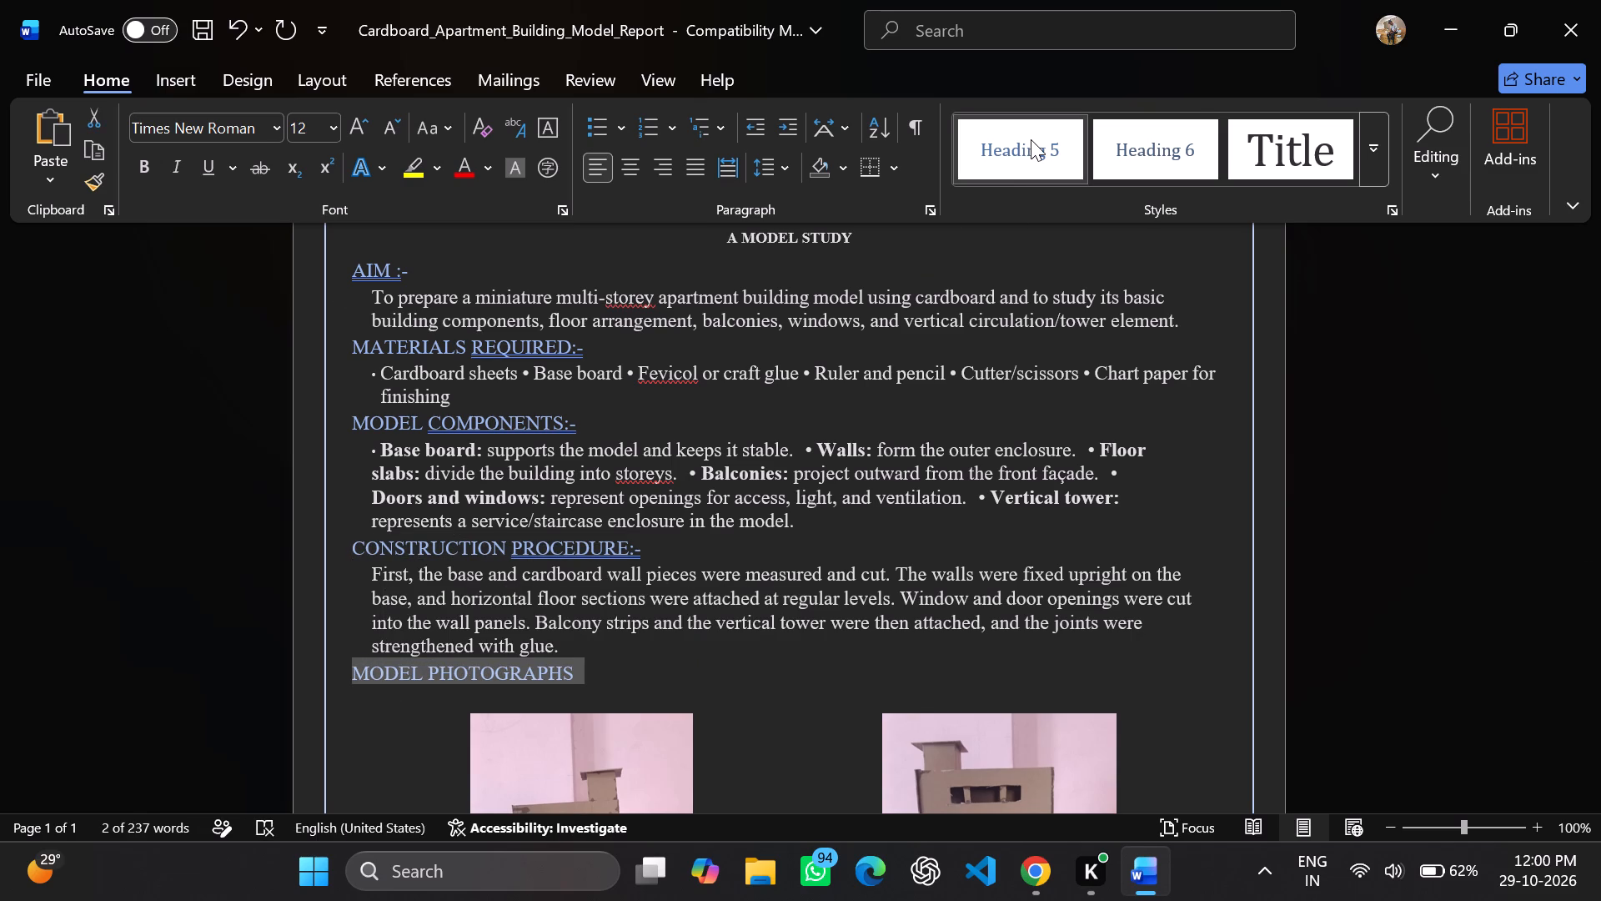
# Add ":-" to the end of the MODEL PHOTOGRAPHS heading above the photographs.
pyautogui.click(517, 680)
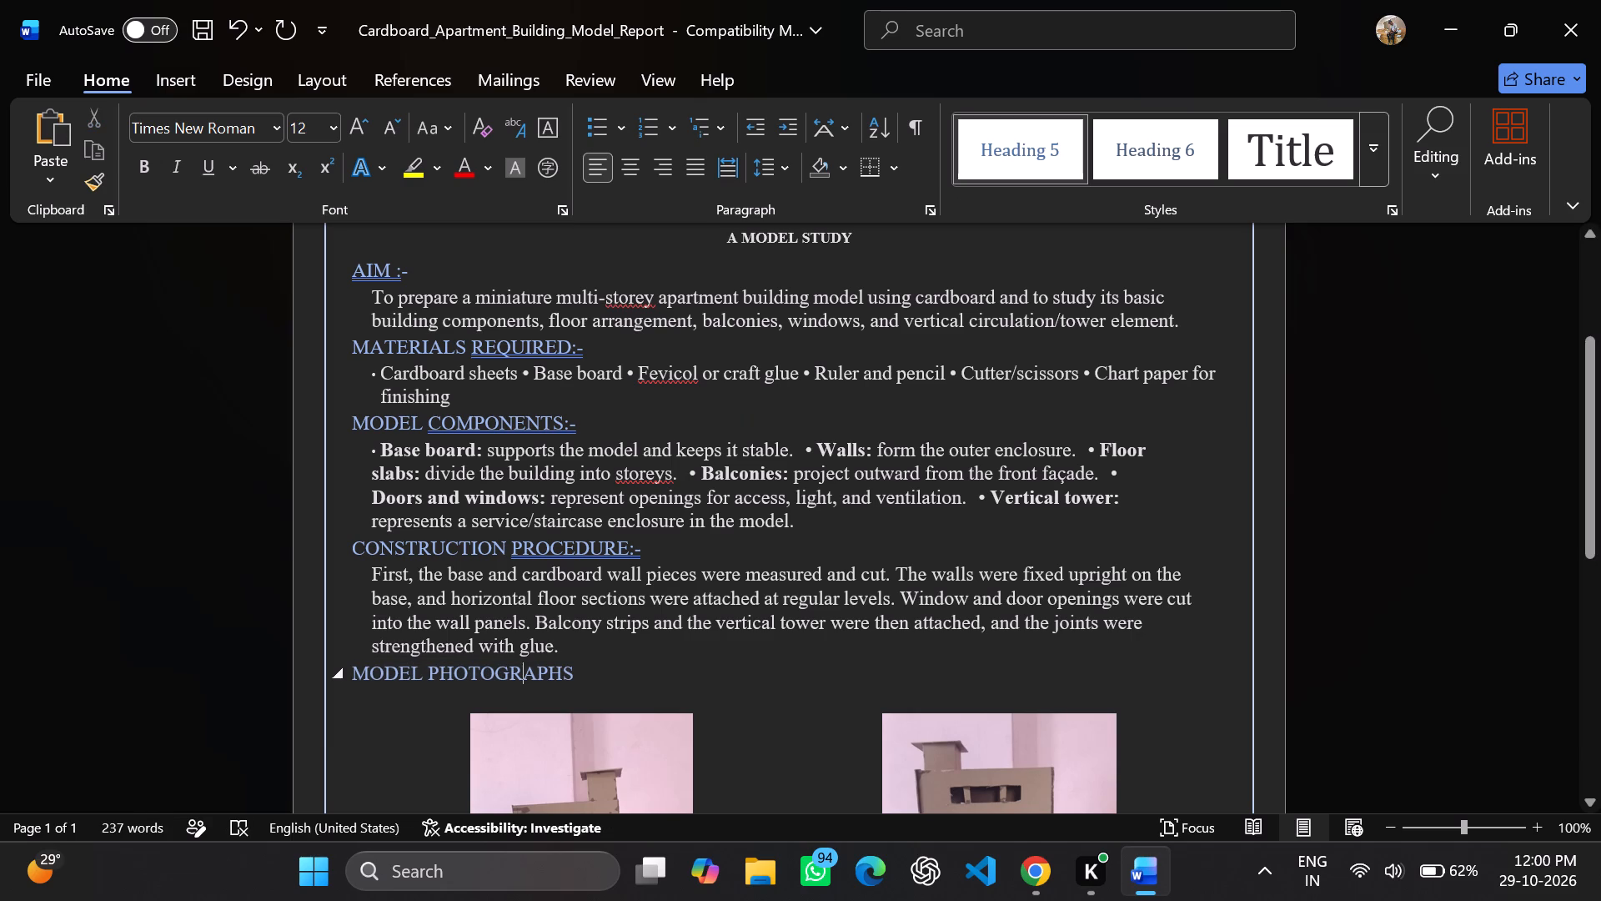
pyautogui.click(580, 677)
pyautogui.write(':-')
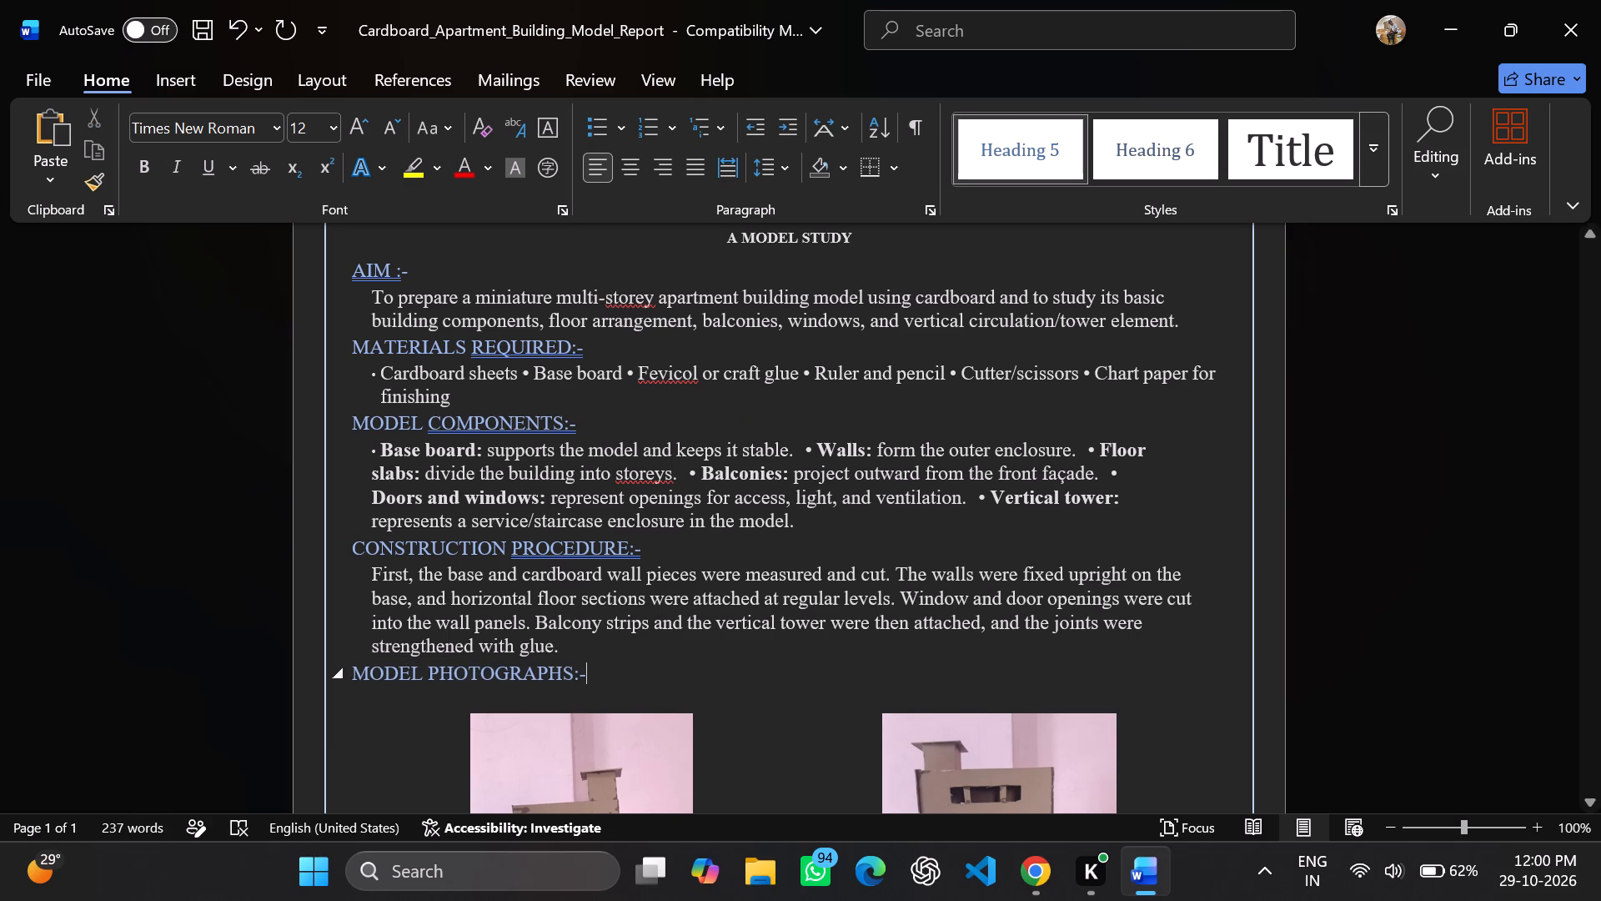
# Delete the duplicate MODEL PHOTOGRAPHS heading below the photographs and the empty line directly above the photographs.
pyautogui.scroll(-1, 600, 677)
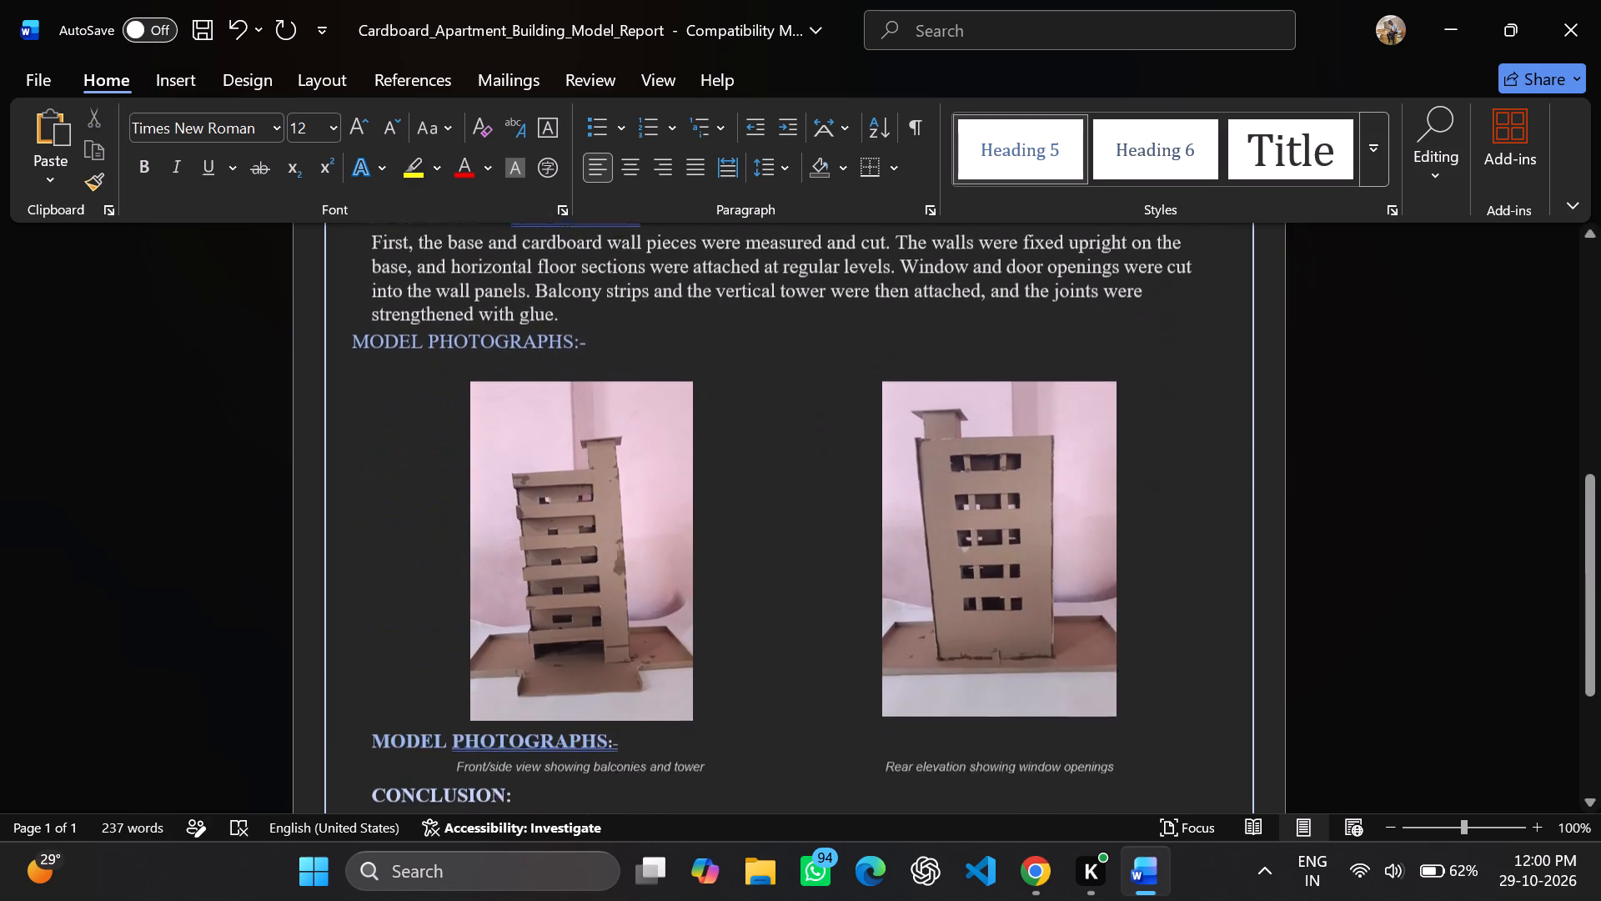
pyautogui.moveTo(621, 704); pyautogui.dragTo(379, 711)
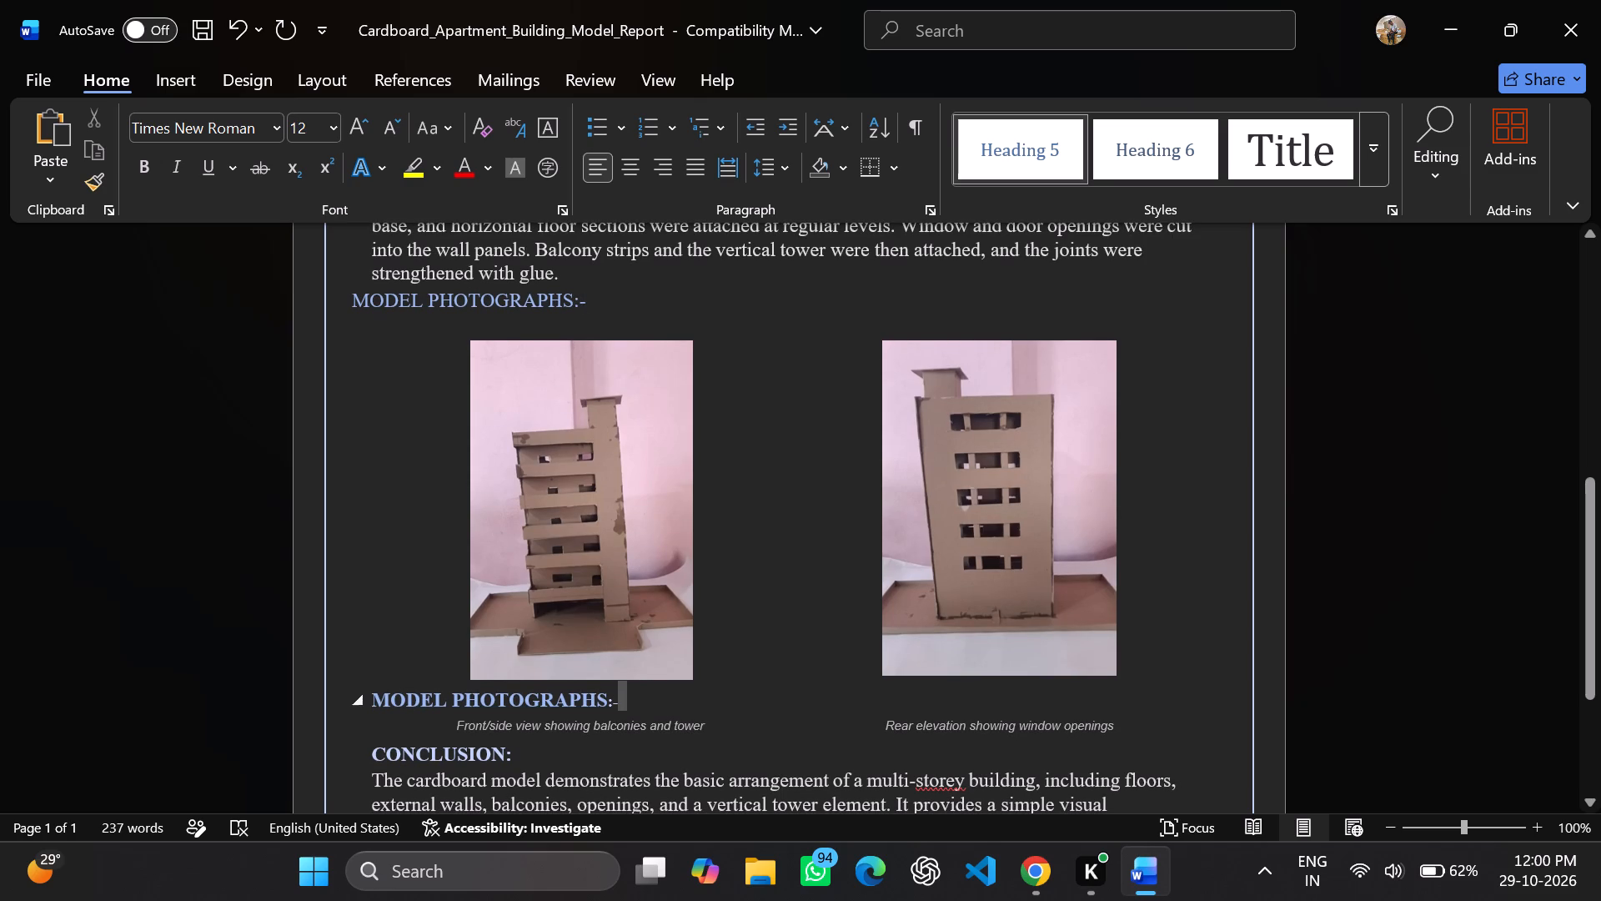
pyautogui.moveTo(379, 711); pyautogui.dragTo(386, 709)
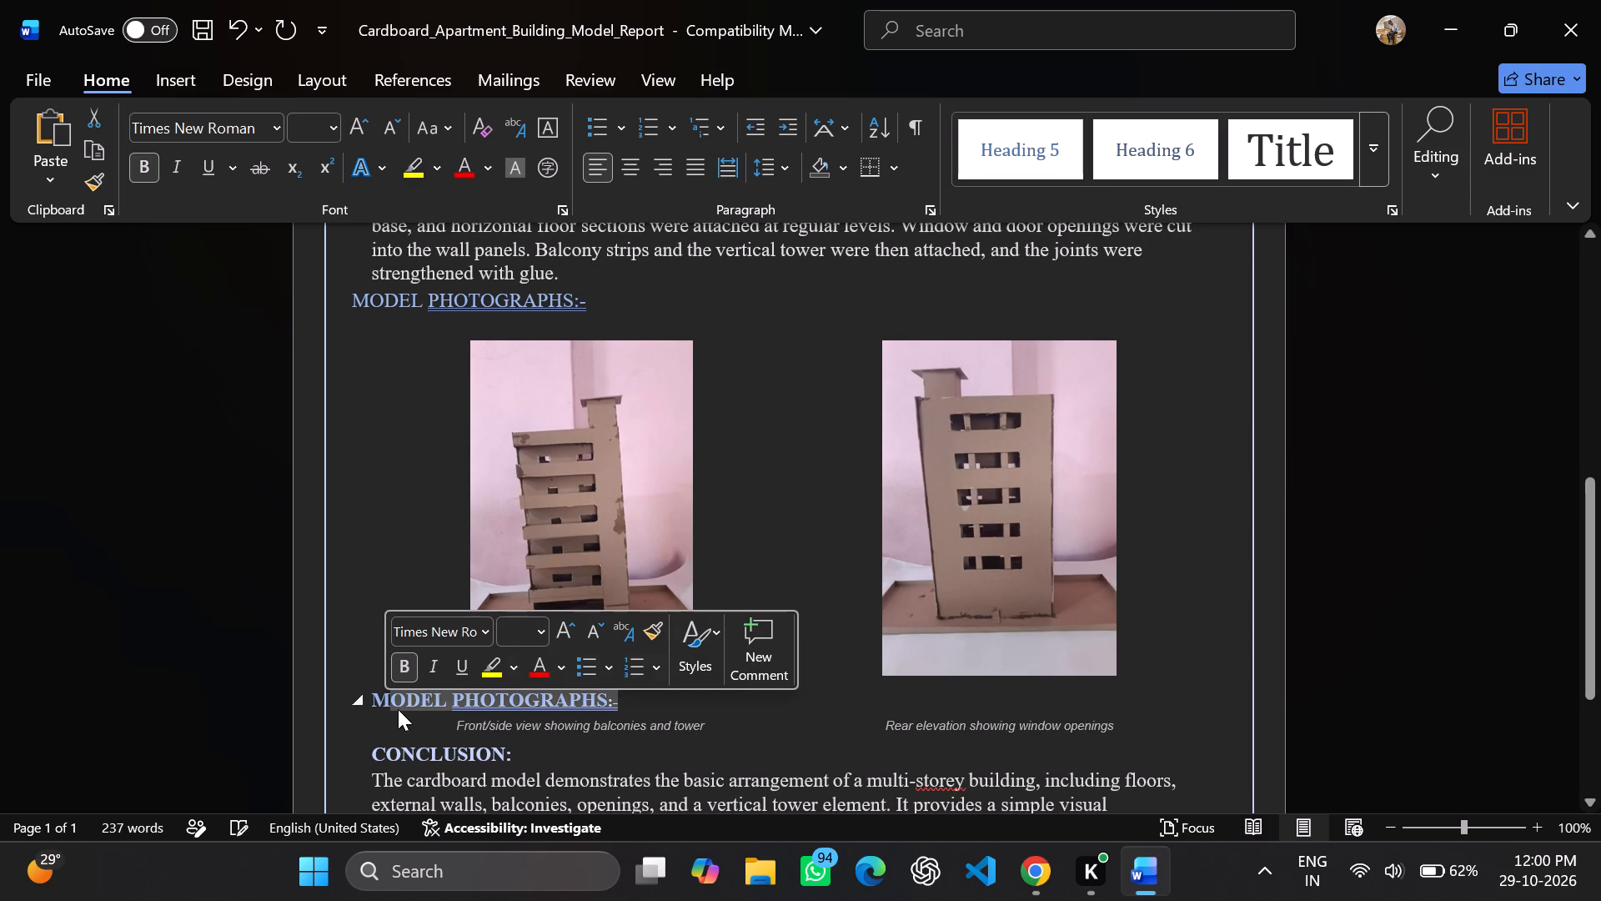
pyautogui.press('BackSpace')
pyautogui.press('BackSpace')
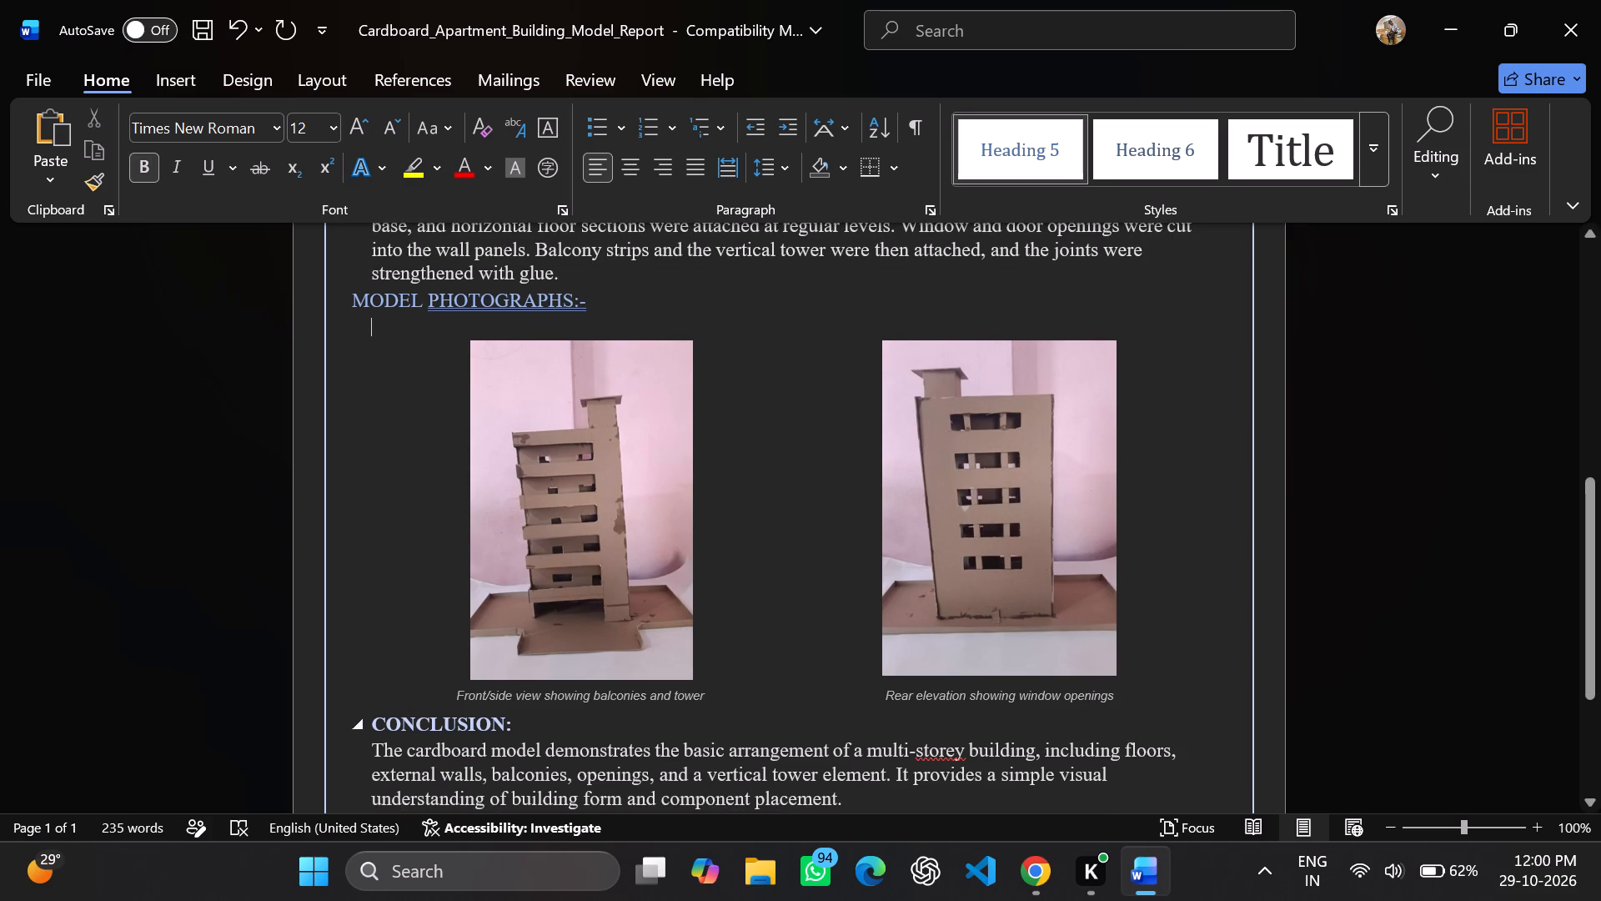
pyautogui.press('BackSpace')
pyautogui.press('BackSpace')
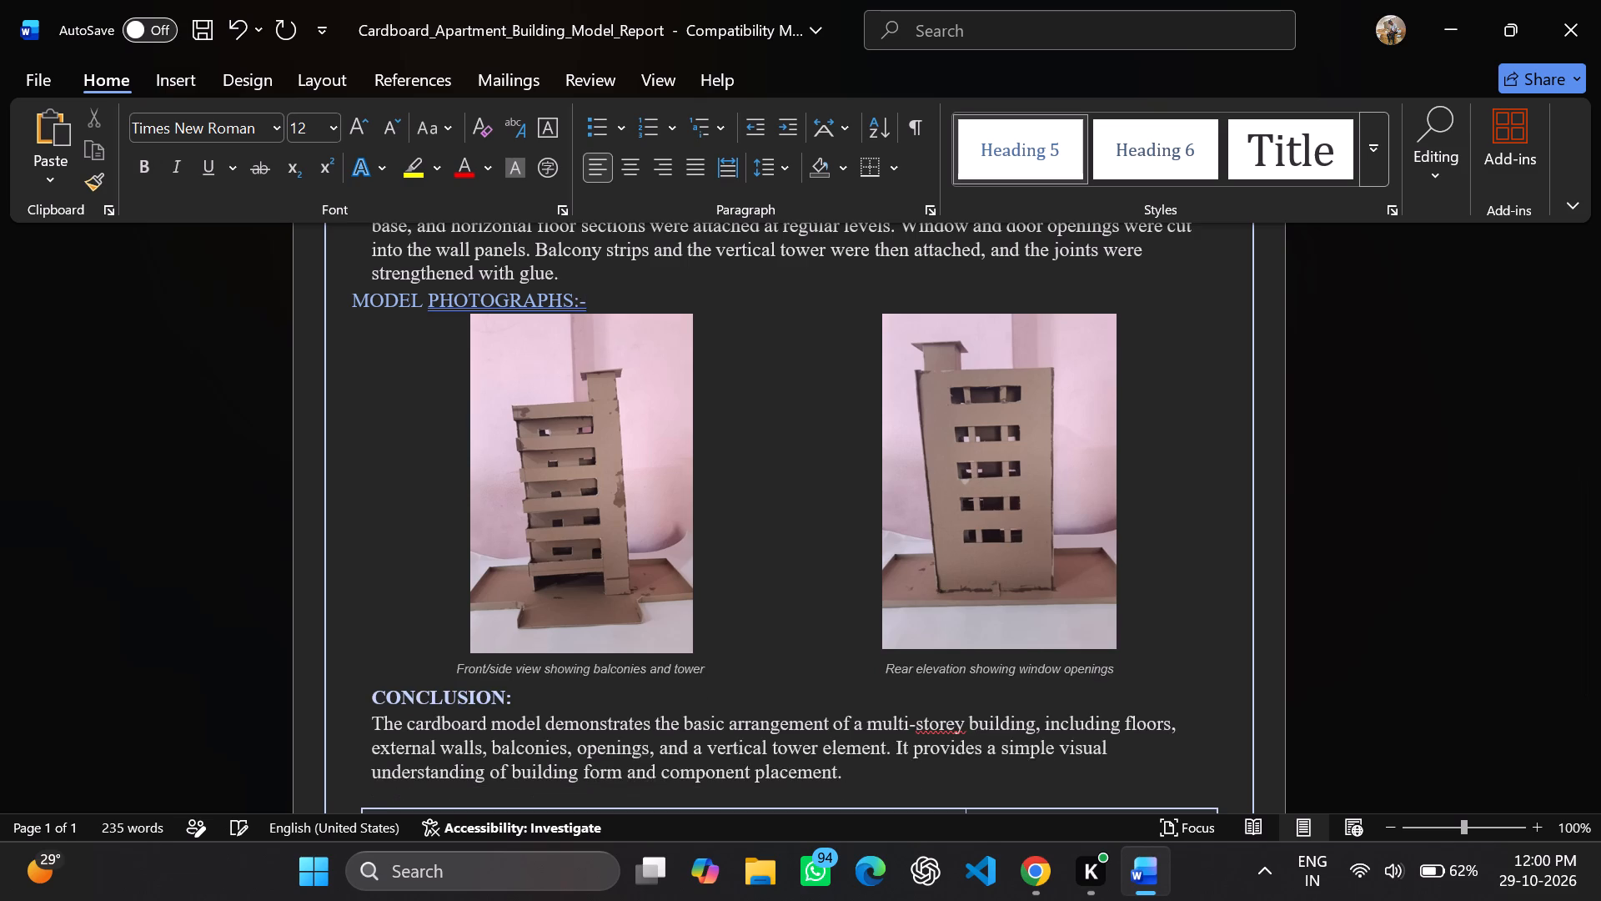
# Remove bold from the CONCLUSION heading and apply the Heading 5 style to it.
pyautogui.scroll(-1, 404, 731)
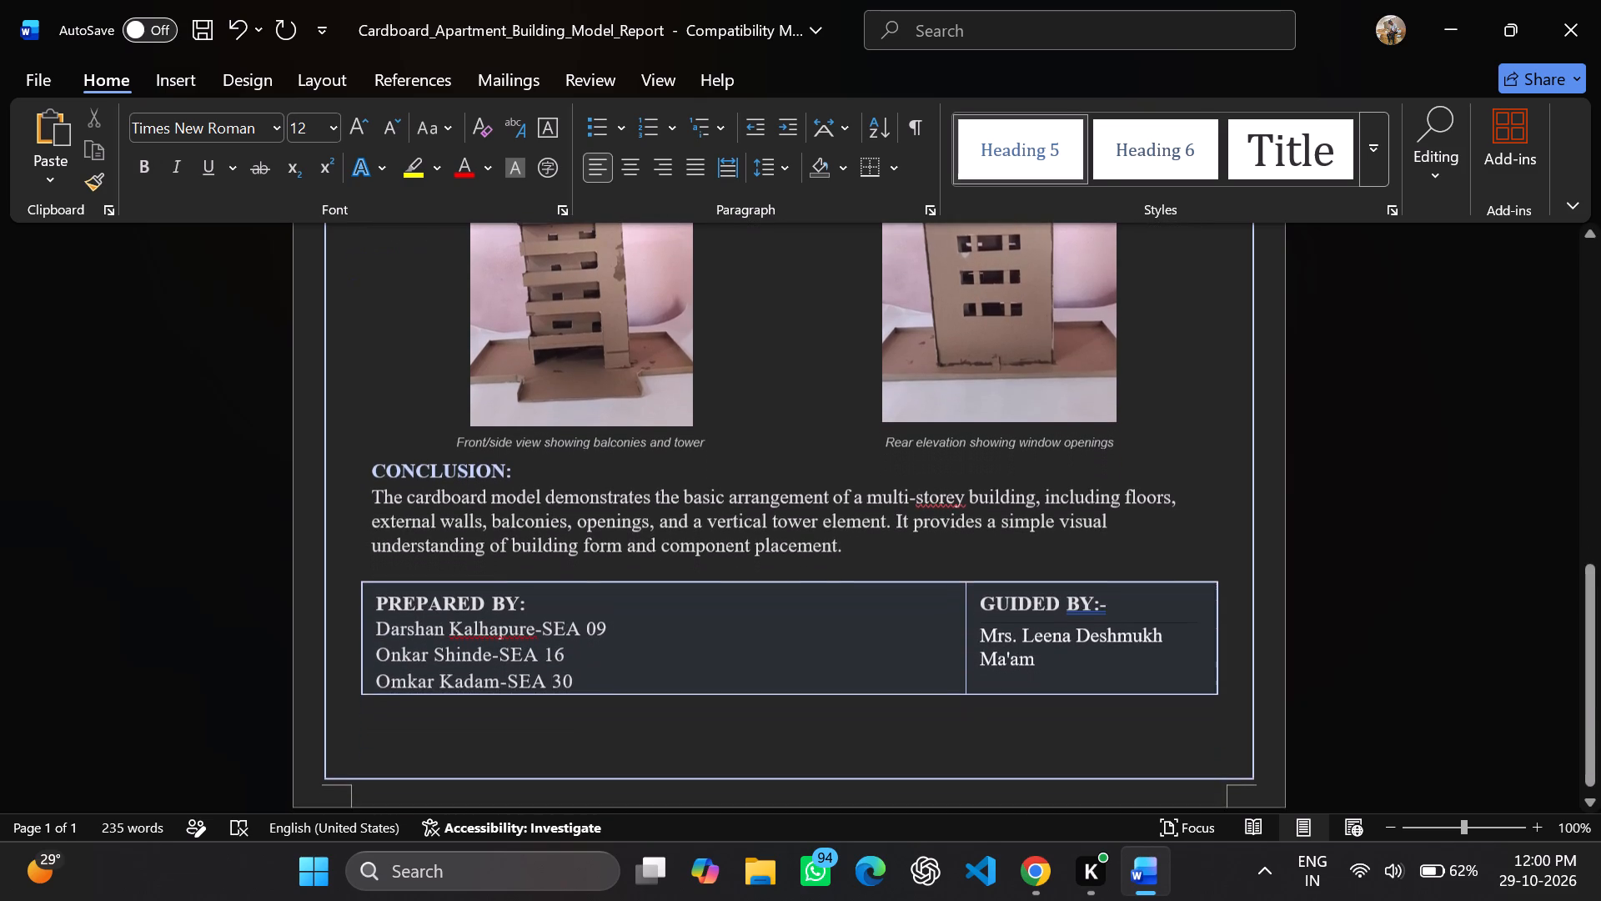
pyautogui.click(513, 470)
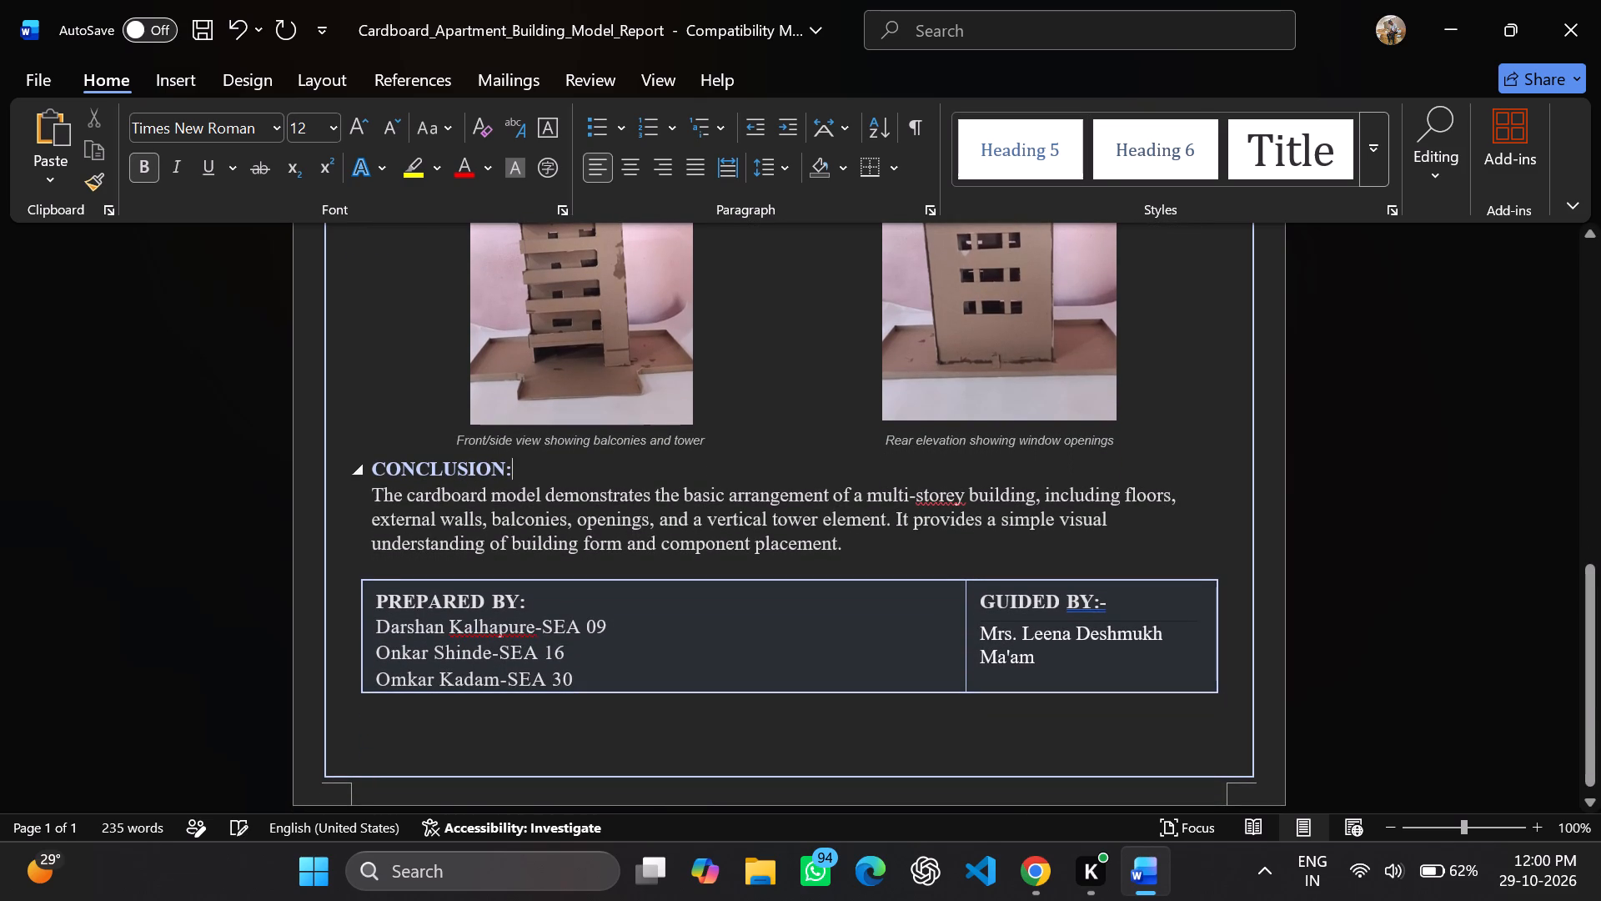
pyautogui.moveTo(513, 470); pyautogui.dragTo(409, 469)
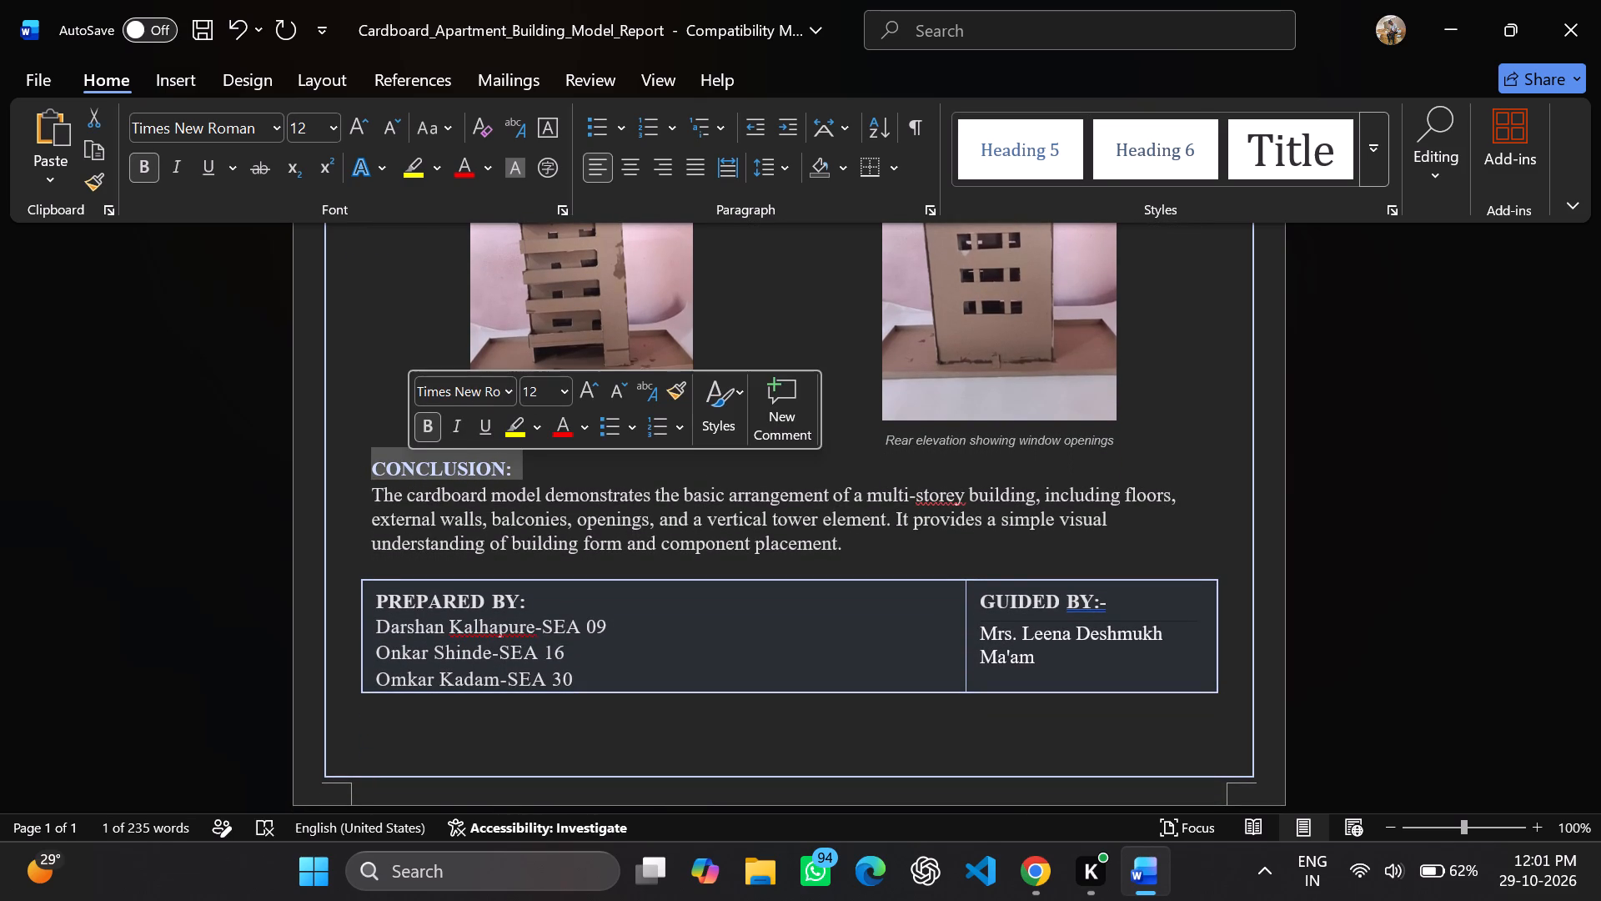
pyautogui.click(432, 429)
pyautogui.click(1011, 150)
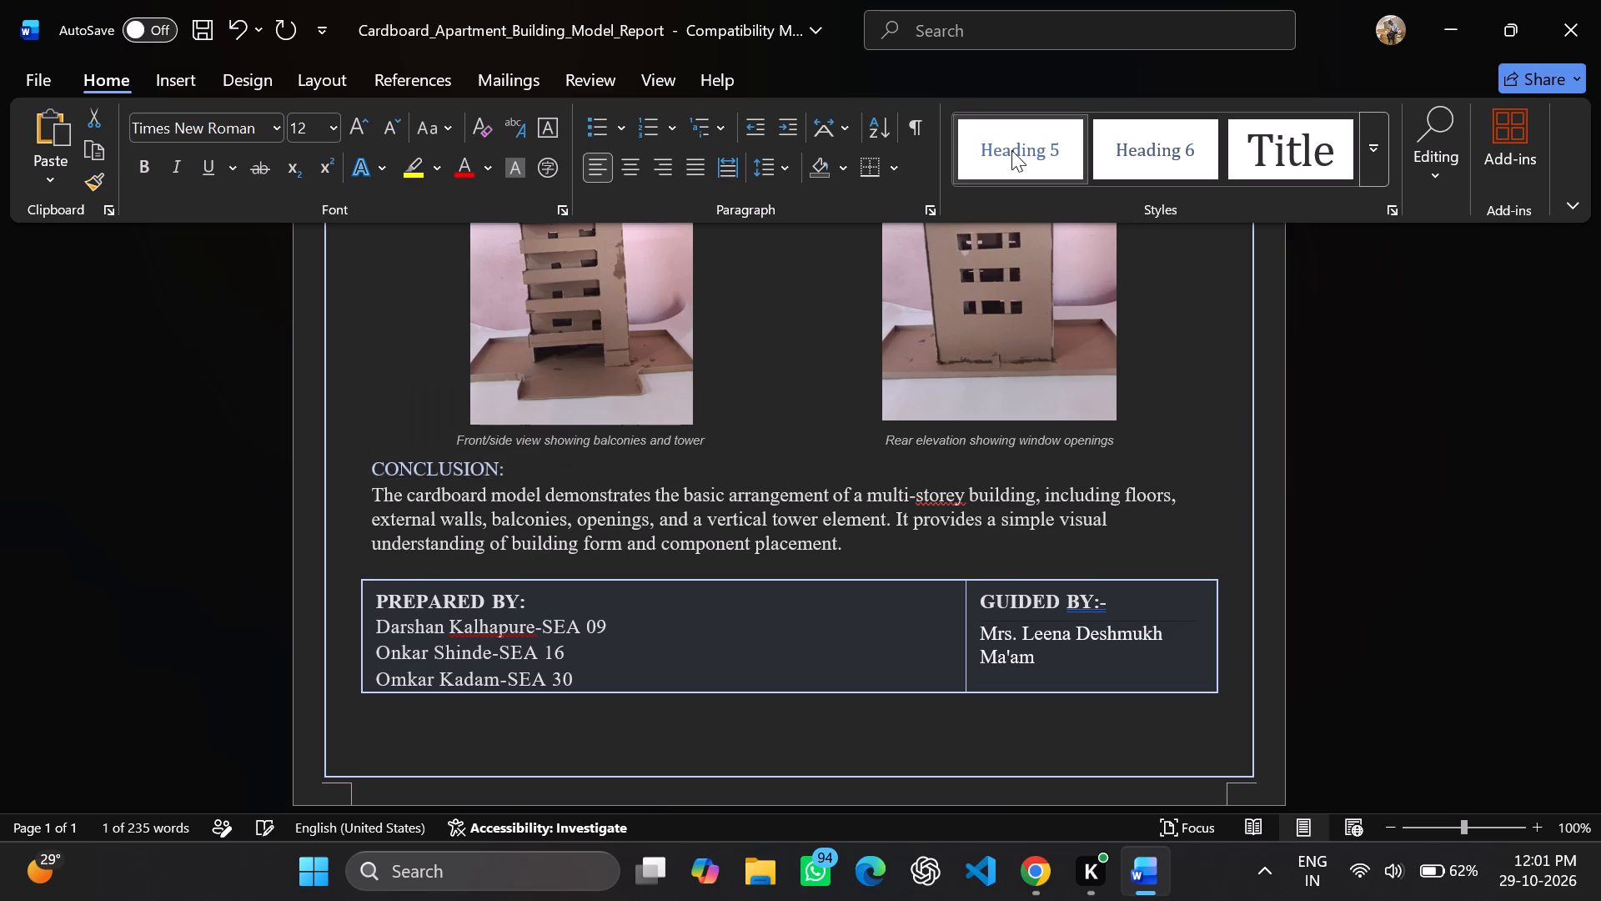
pyautogui.click(698, 476)
# Compare the CONCLUSION heading with the MODEL PHOTOGRAPHS heading and add a hyphen after the colon in CONCLUSION.
pyautogui.scroll(1, 698, 476)
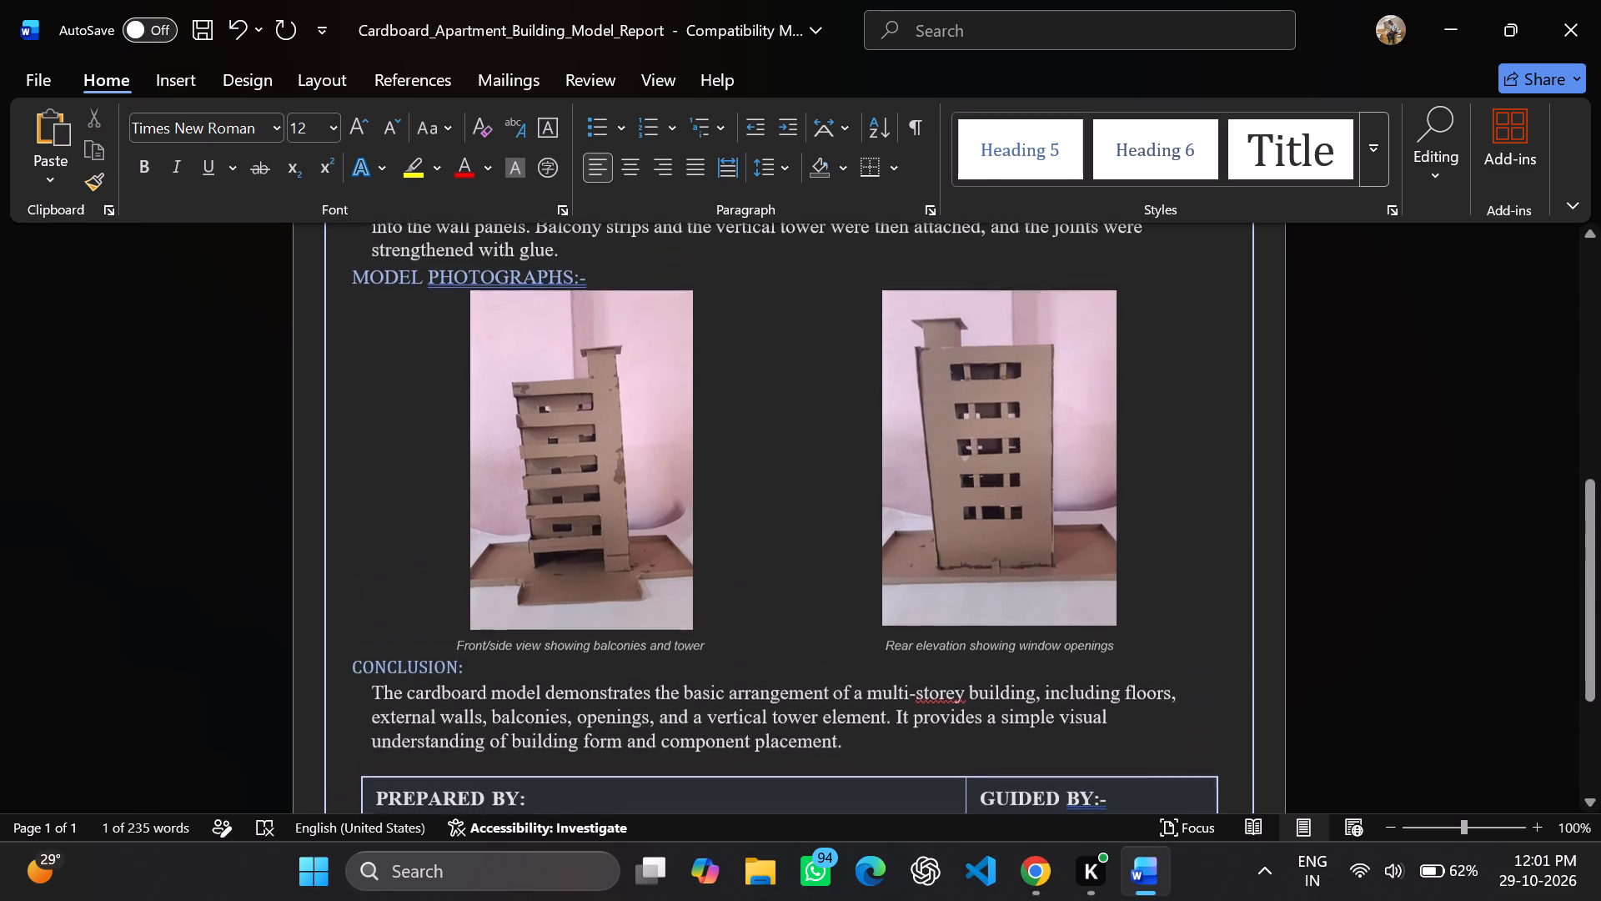
pyautogui.scroll(1, 698, 476)
pyautogui.click(540, 429)
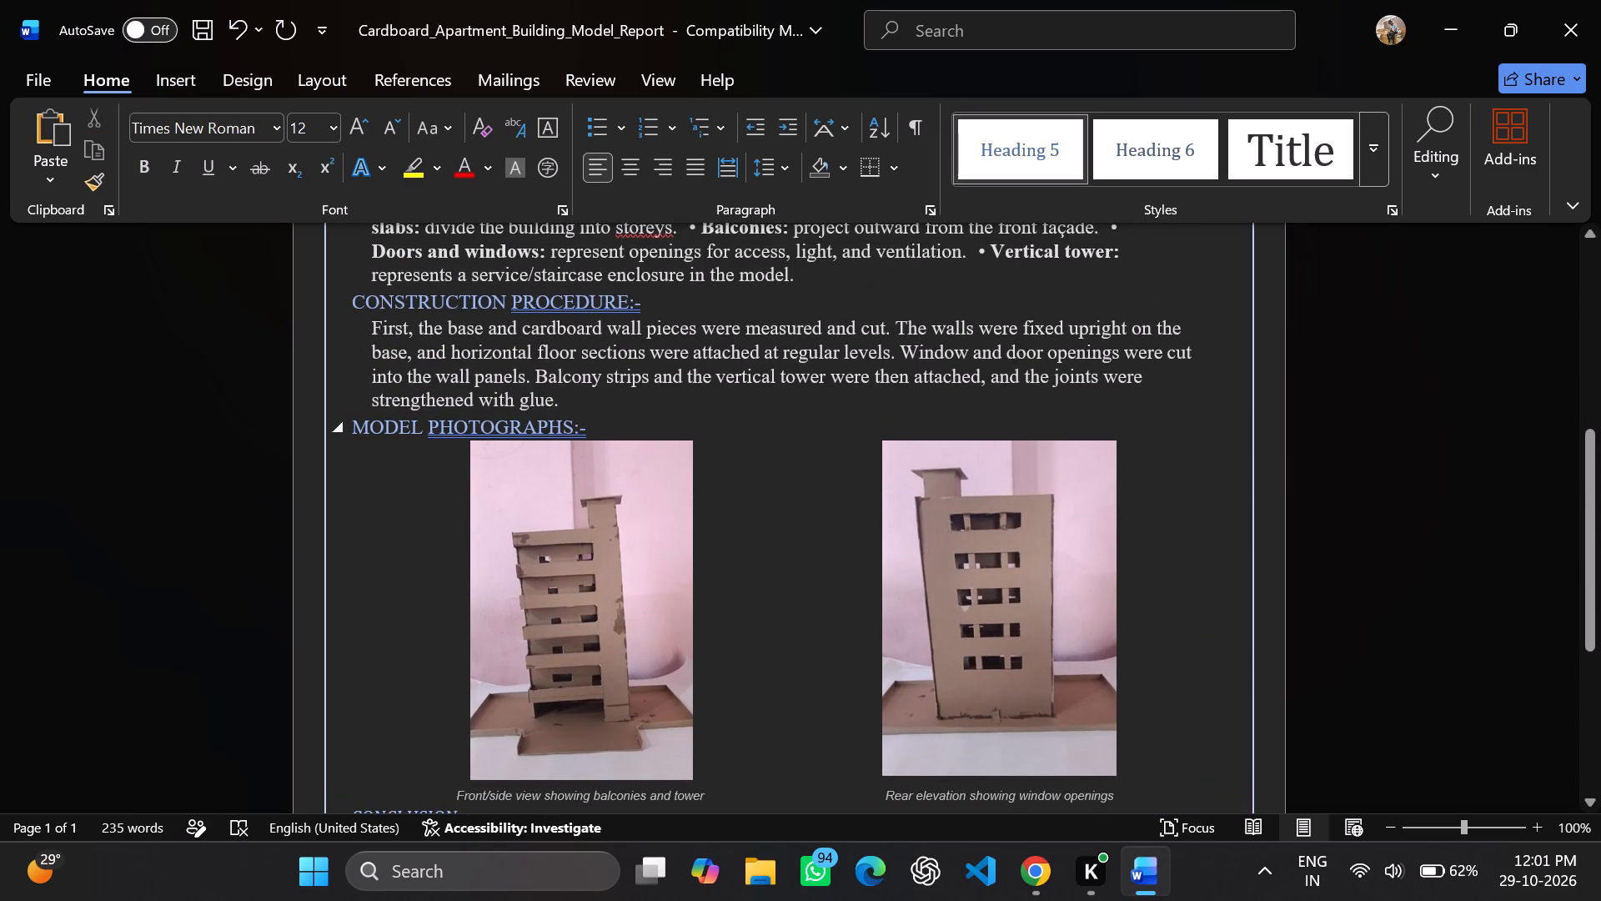
pyautogui.scroll(-1, 540, 429)
pyautogui.click(423, 589)
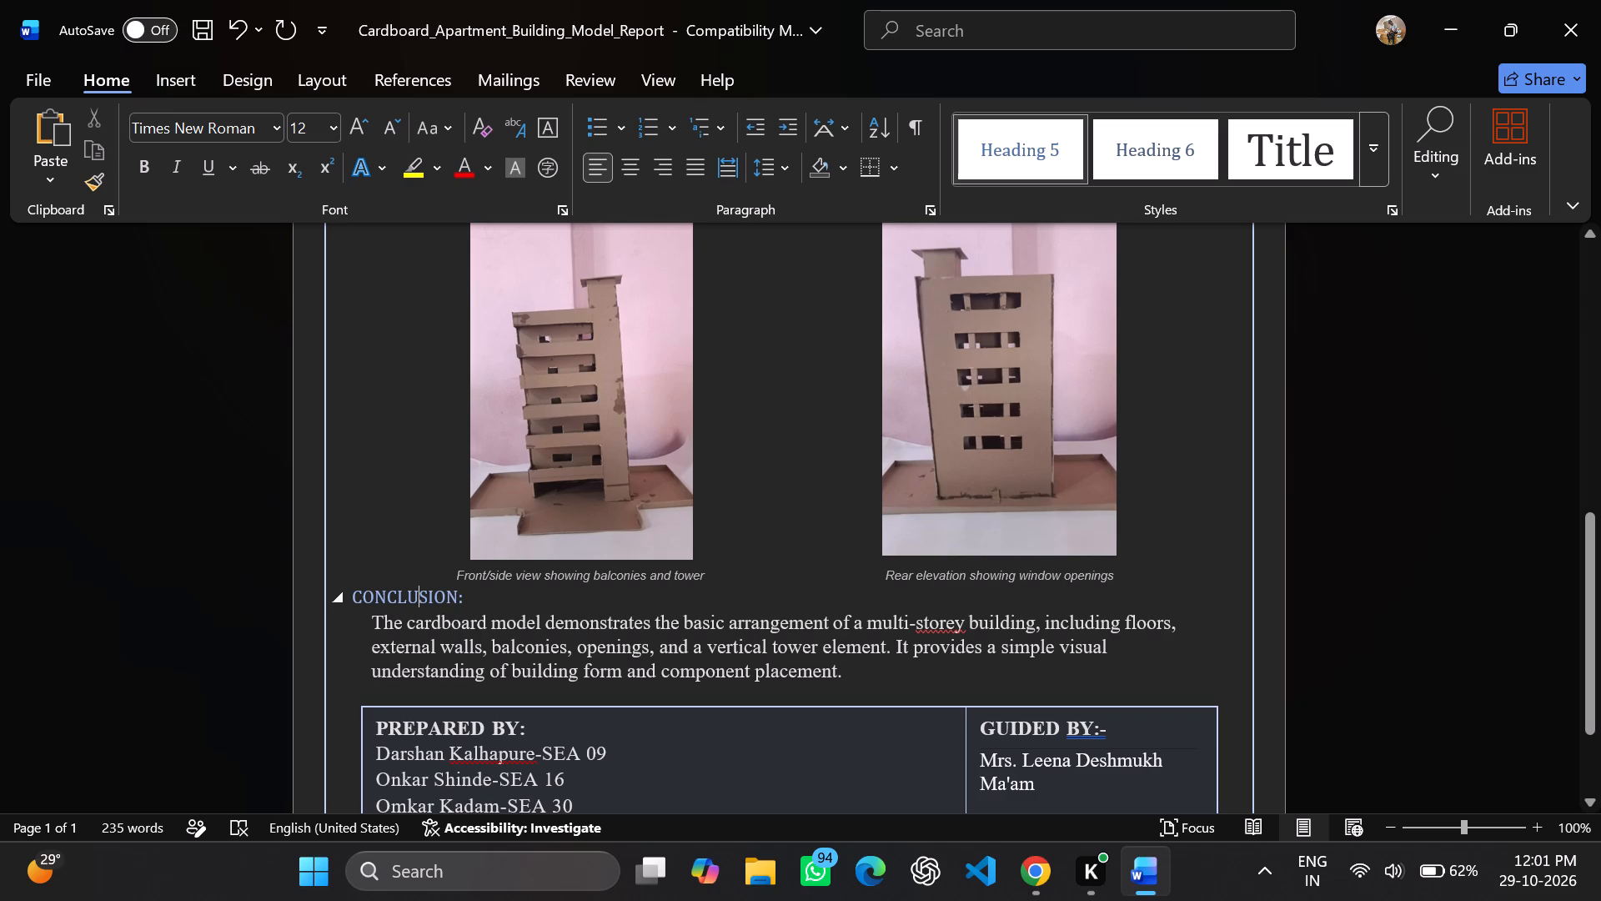
pyautogui.click(483, 599)
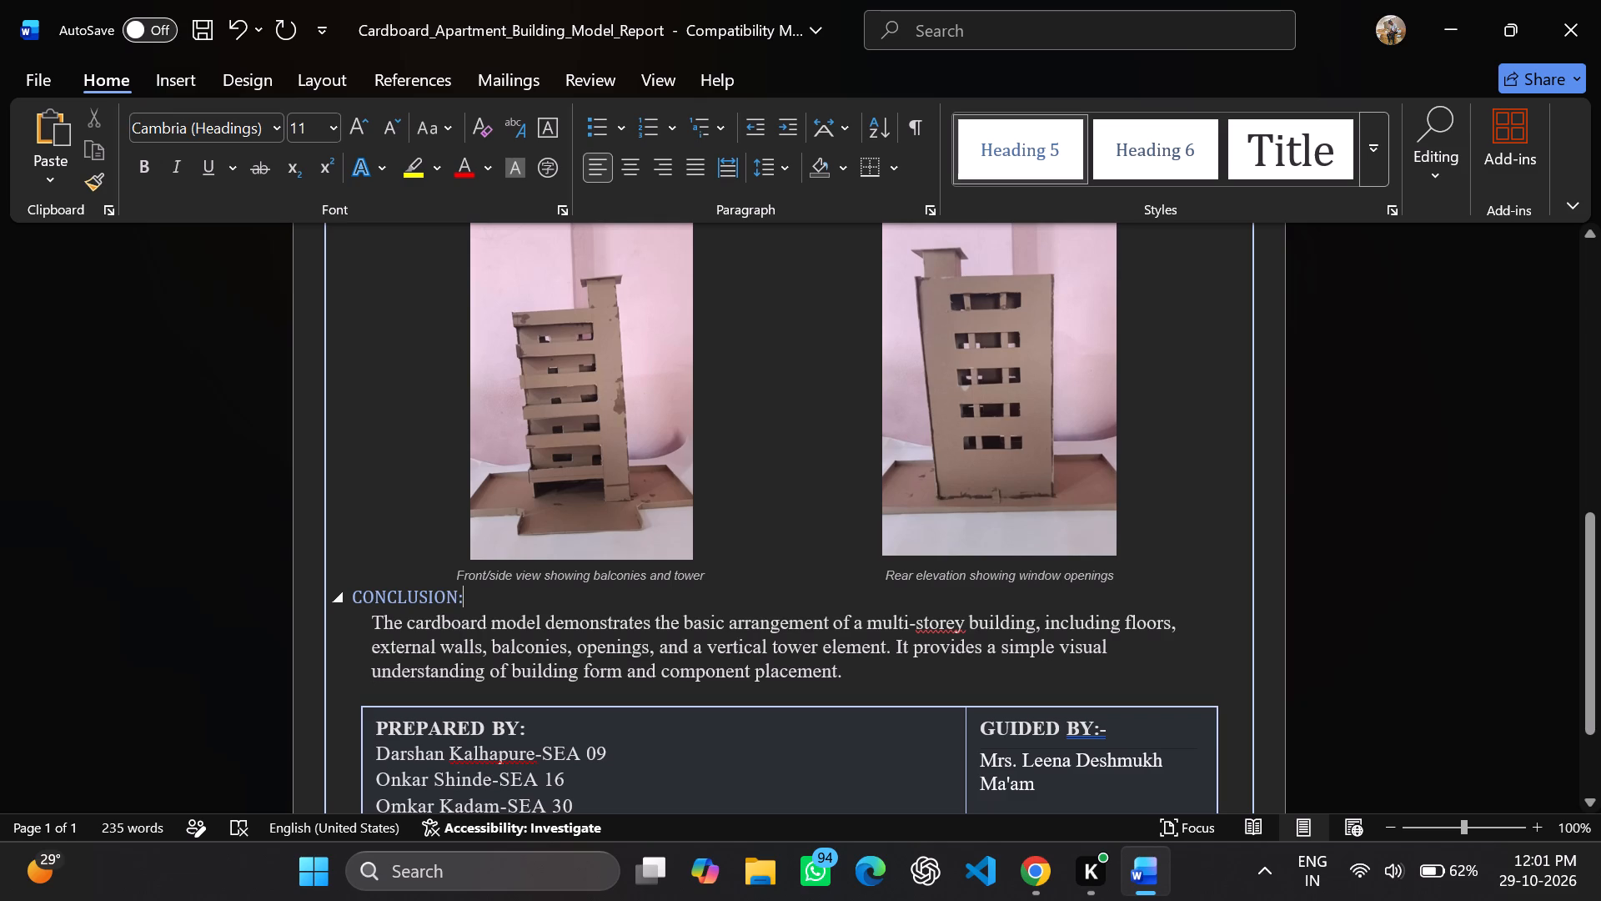
pyautogui.press('-')
# Set the CONCLUSION heading font size to 12 pt.
pyautogui.moveTo(356, 592); pyautogui.dragTo(467, 595)
pyautogui.click(624, 518)
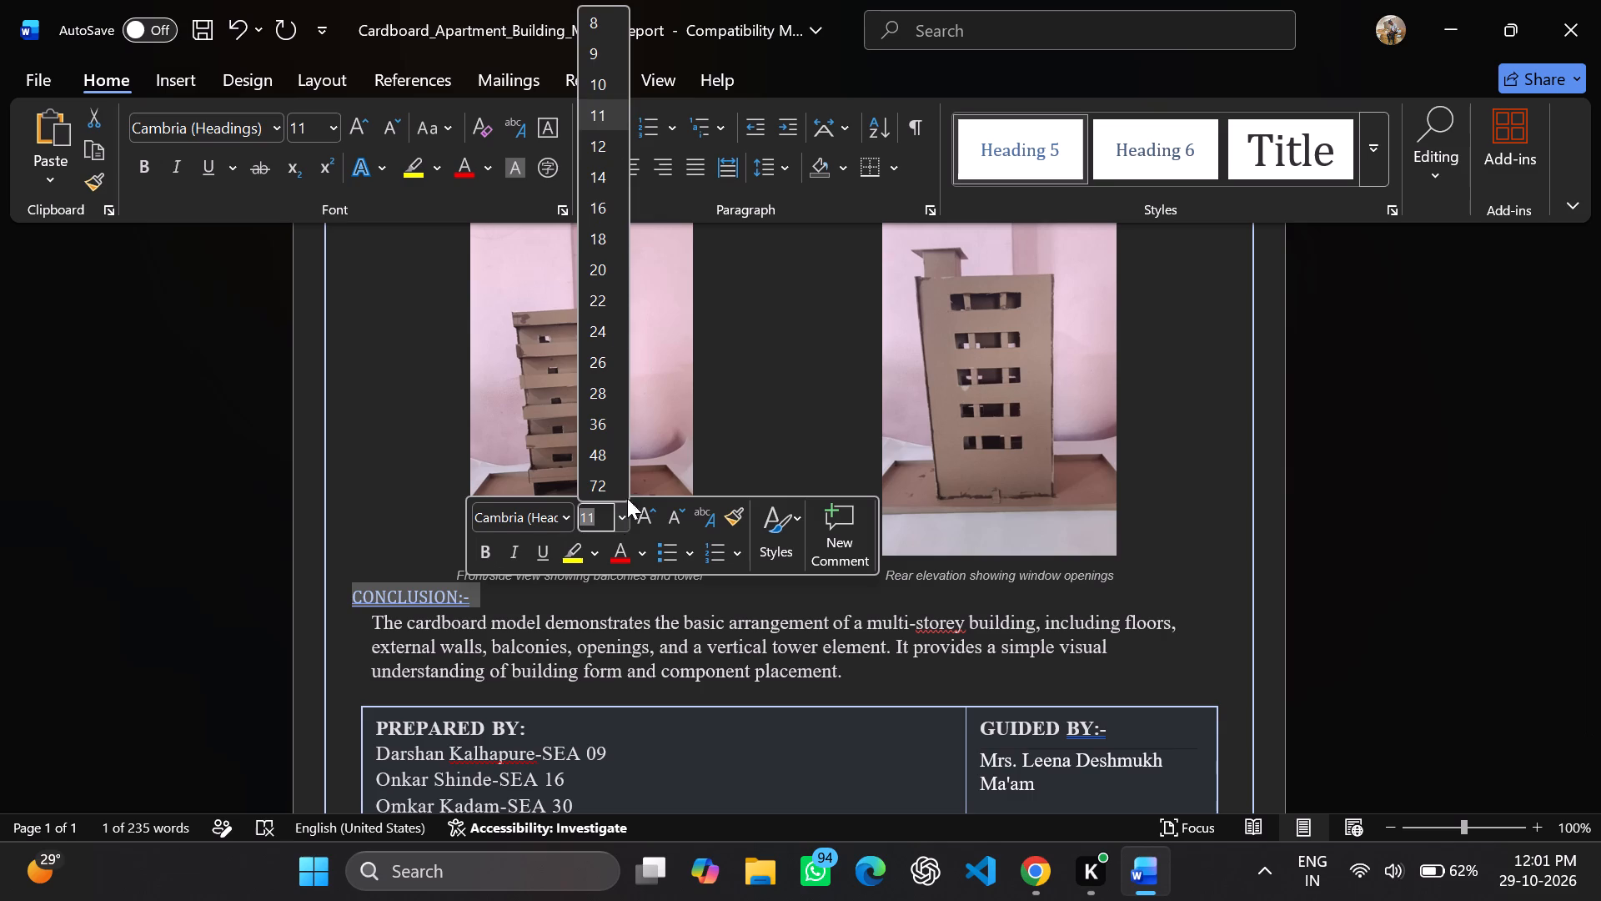
pyautogui.click(600, 156)
pyautogui.click(541, 655)
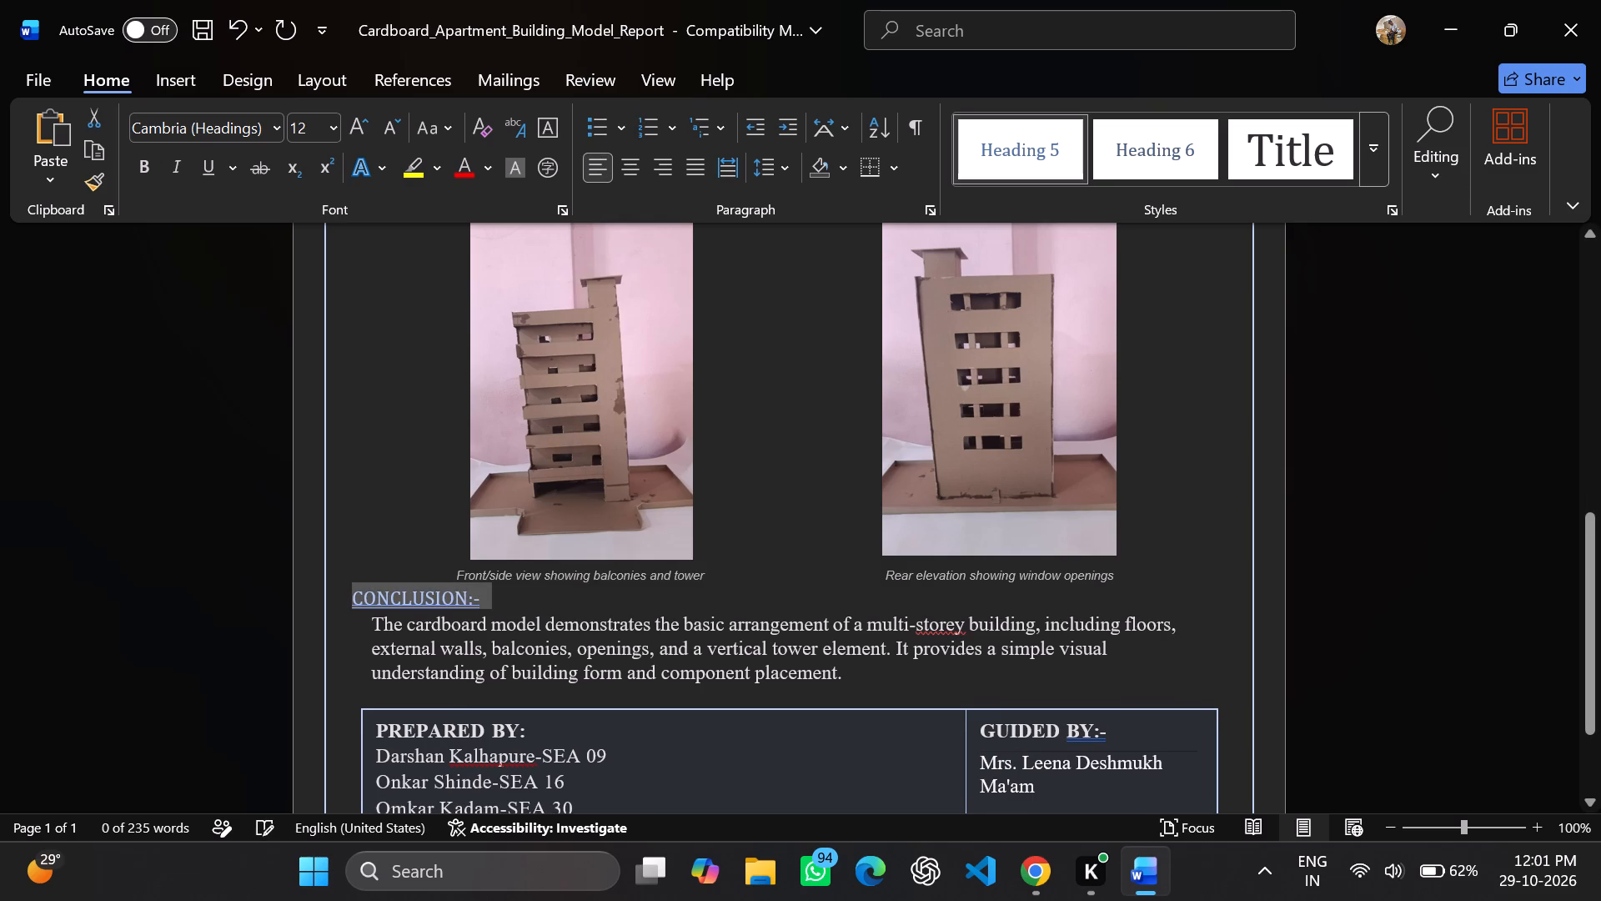
# Review the MODEL PHOTOGRAPHS and CONCLUSION headings and the PREPARED BY table for consistent formatting.
pyautogui.scroll(1, 541, 655)
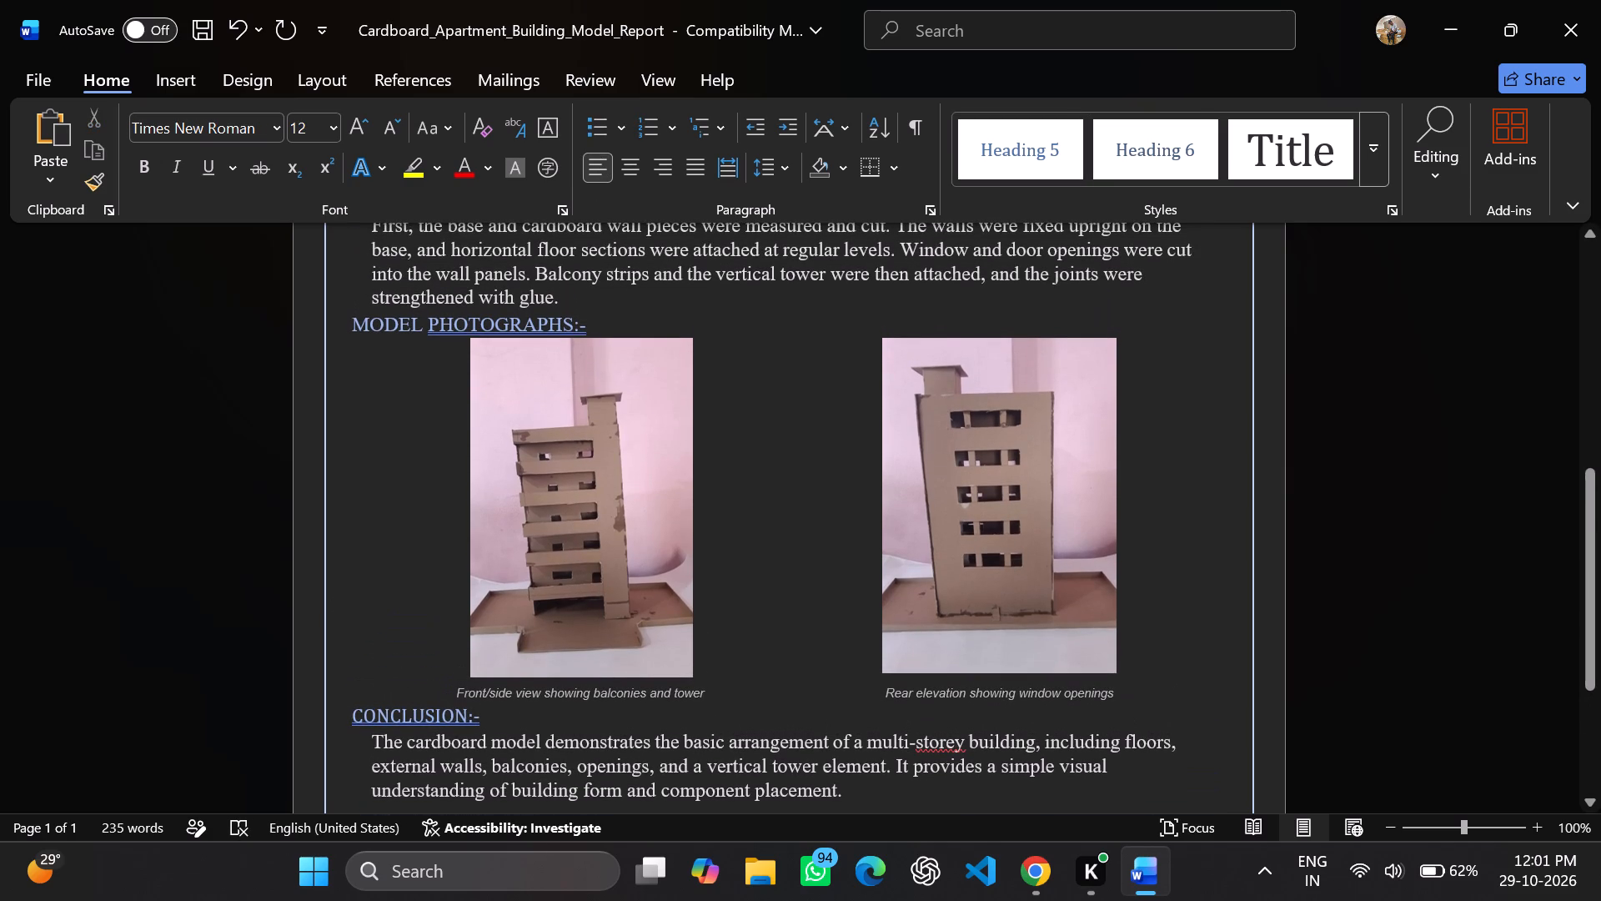
pyautogui.scroll(-1, 438, 734)
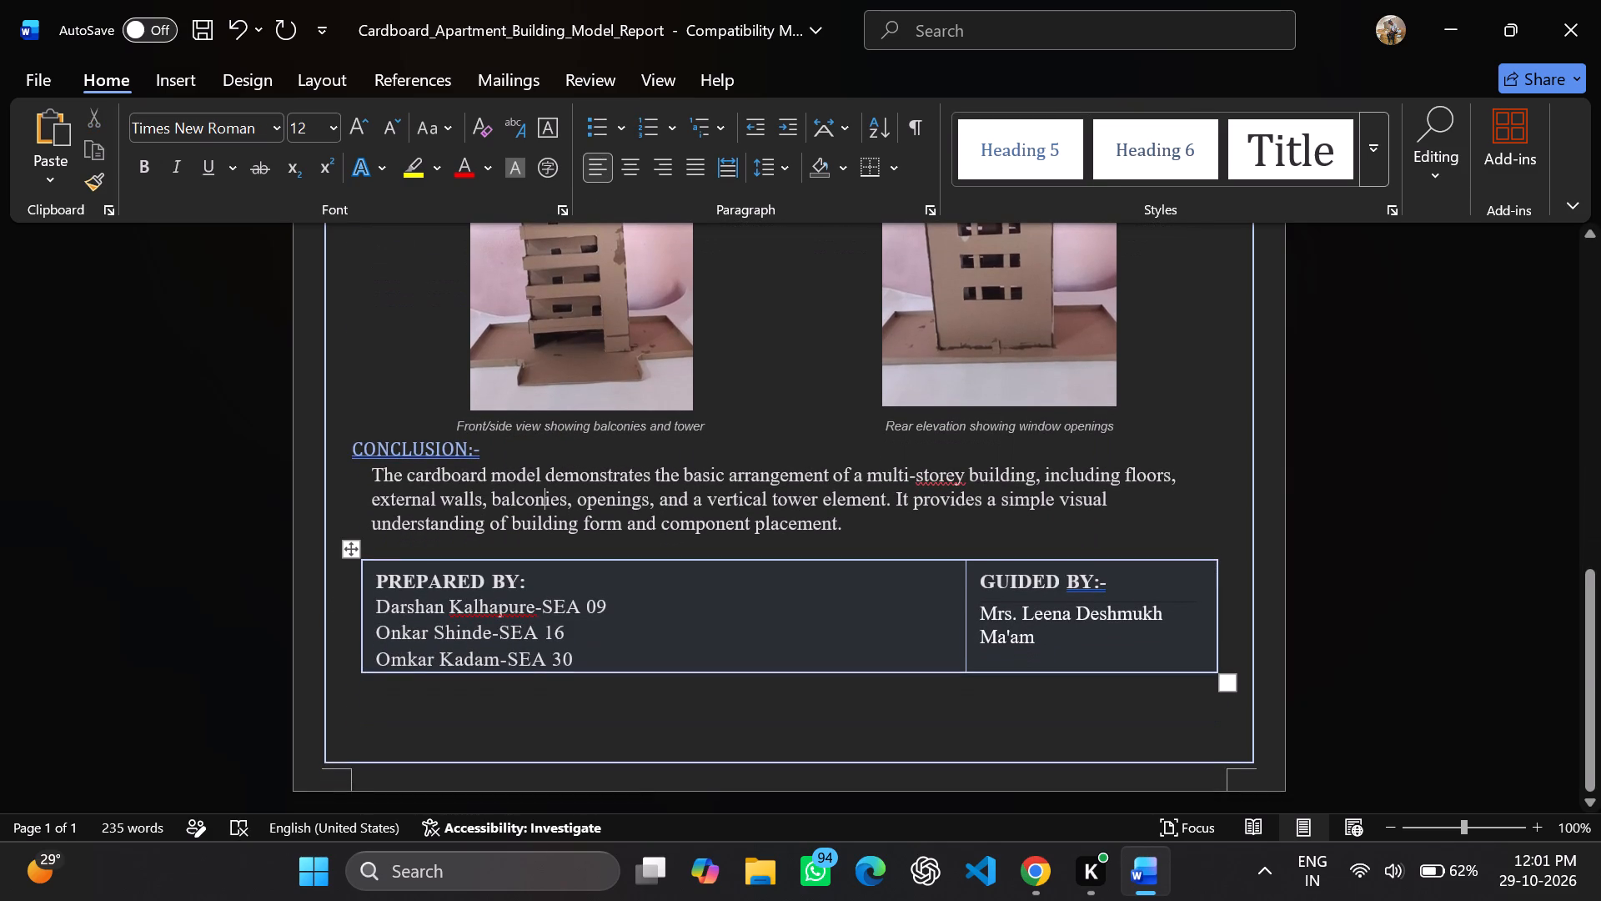
pyautogui.click(510, 581)
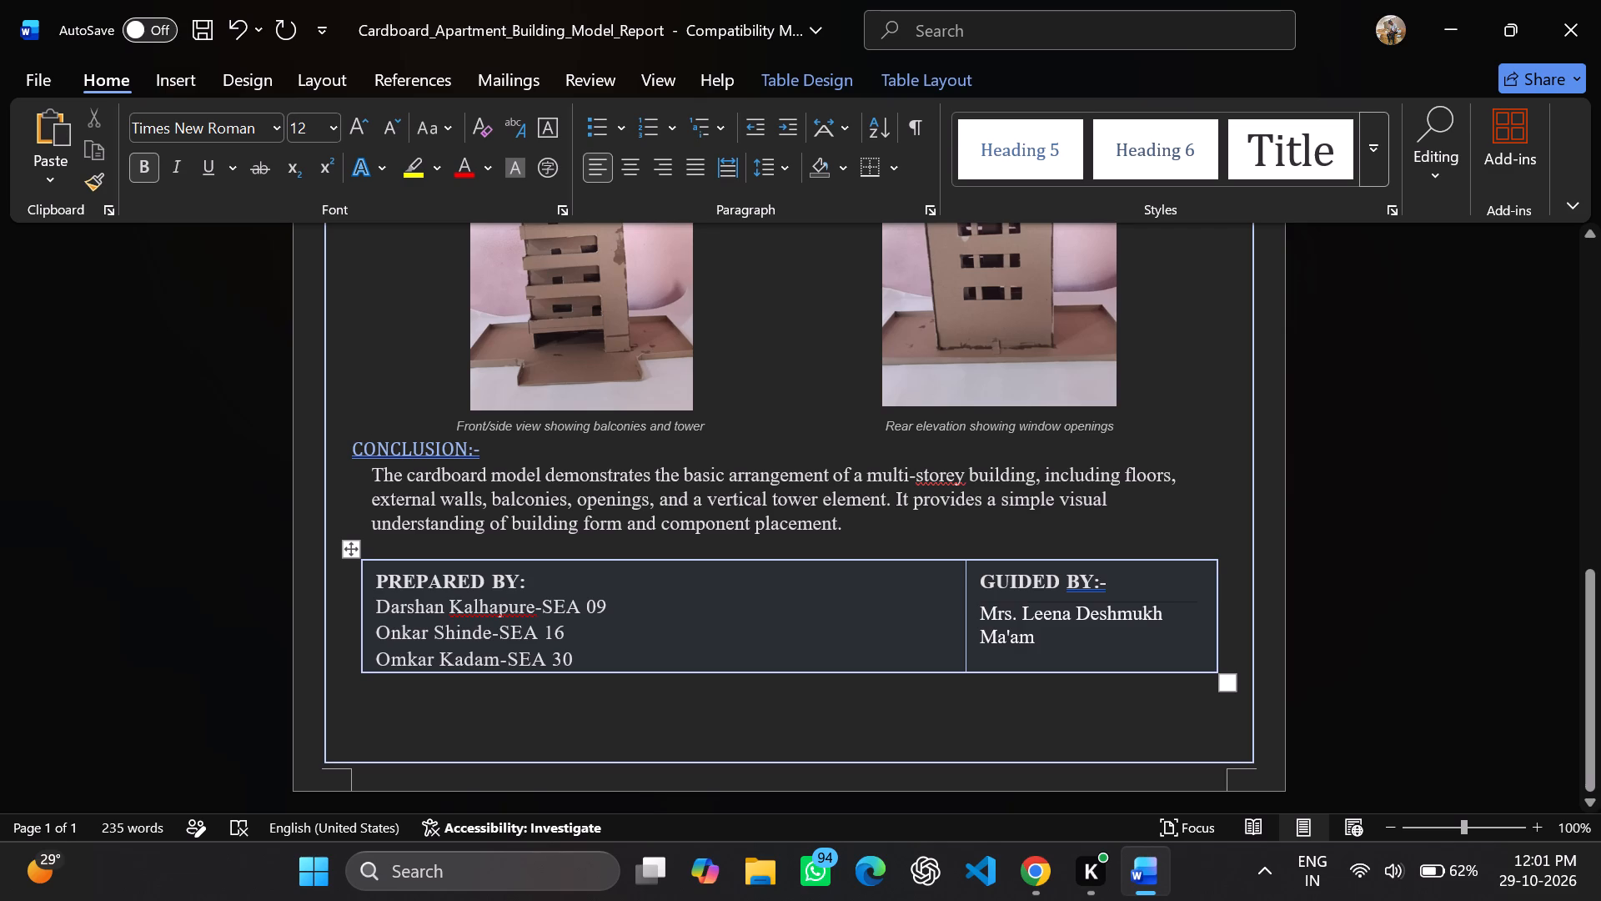
pyautogui.scroll(1, 454, 430)
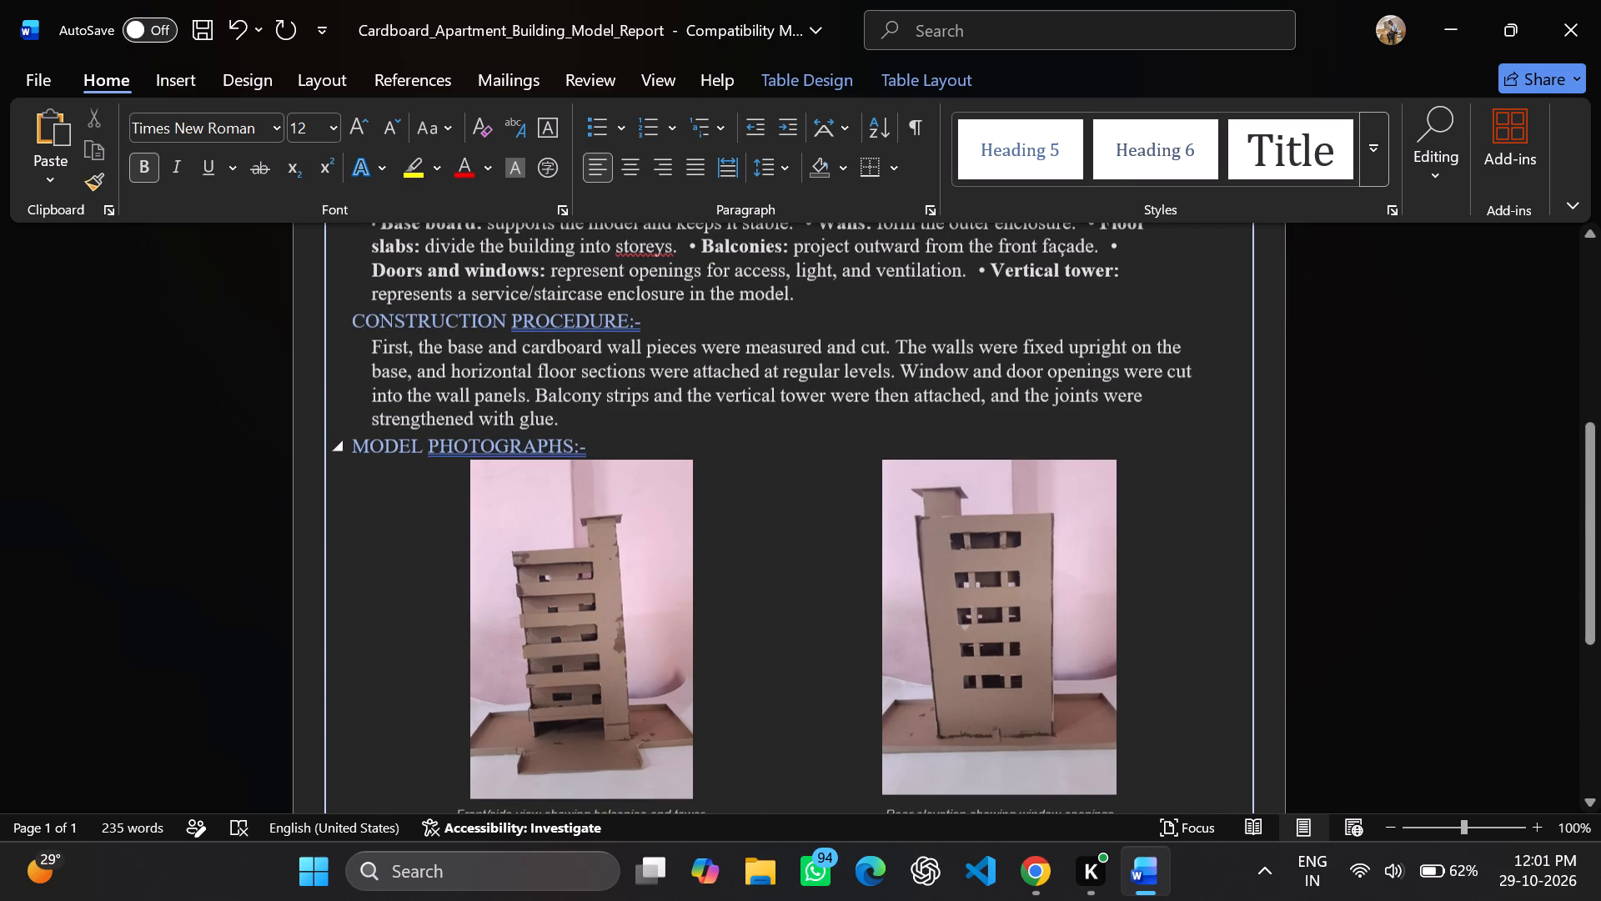
pyautogui.click(428, 441)
pyautogui.click(444, 443)
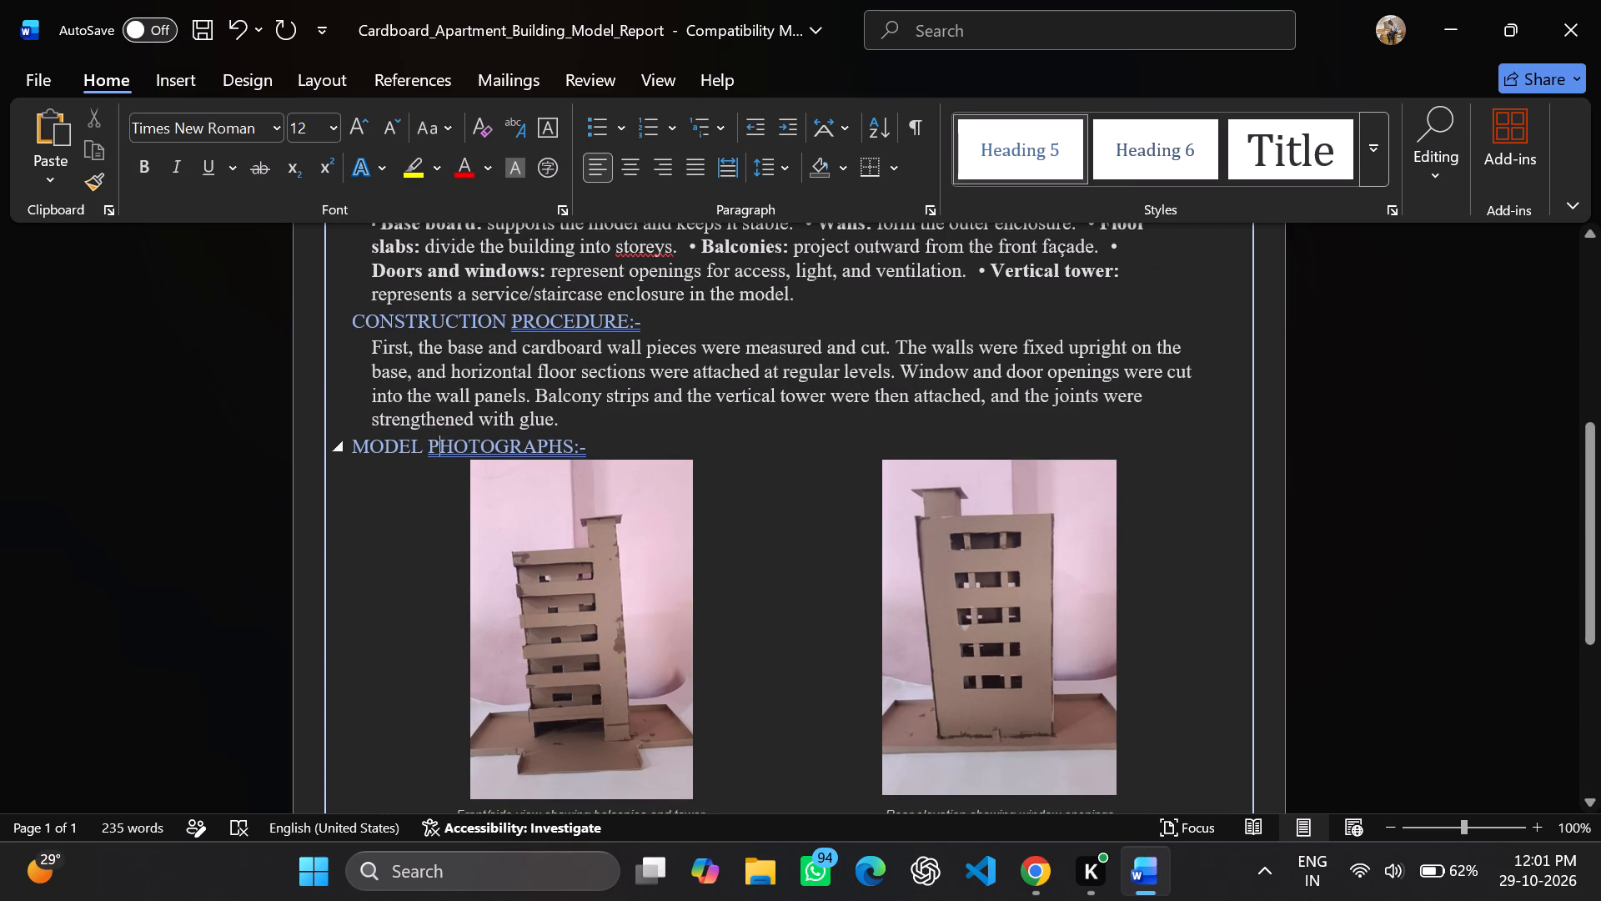
pyautogui.scroll(-1, 600, 530)
# Save the cardboard apartment model report.
pyautogui.hotkey('ctrl', 's')
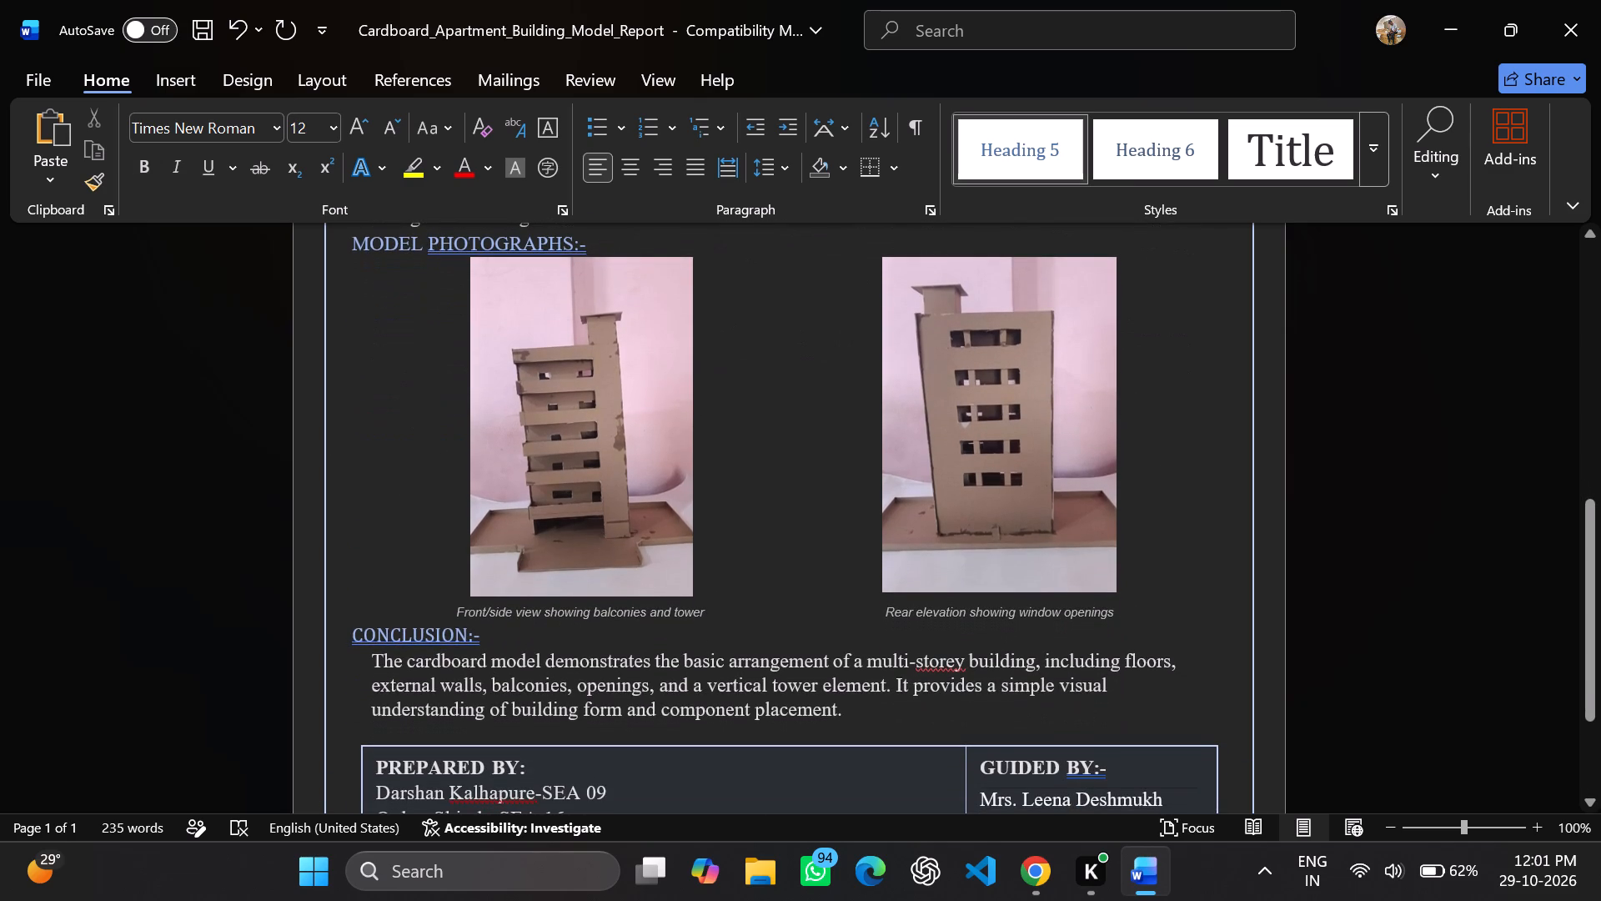
pyautogui.click(394, 367)
pyautogui.scroll(1, 394, 367)
pyautogui.click(491, 330)
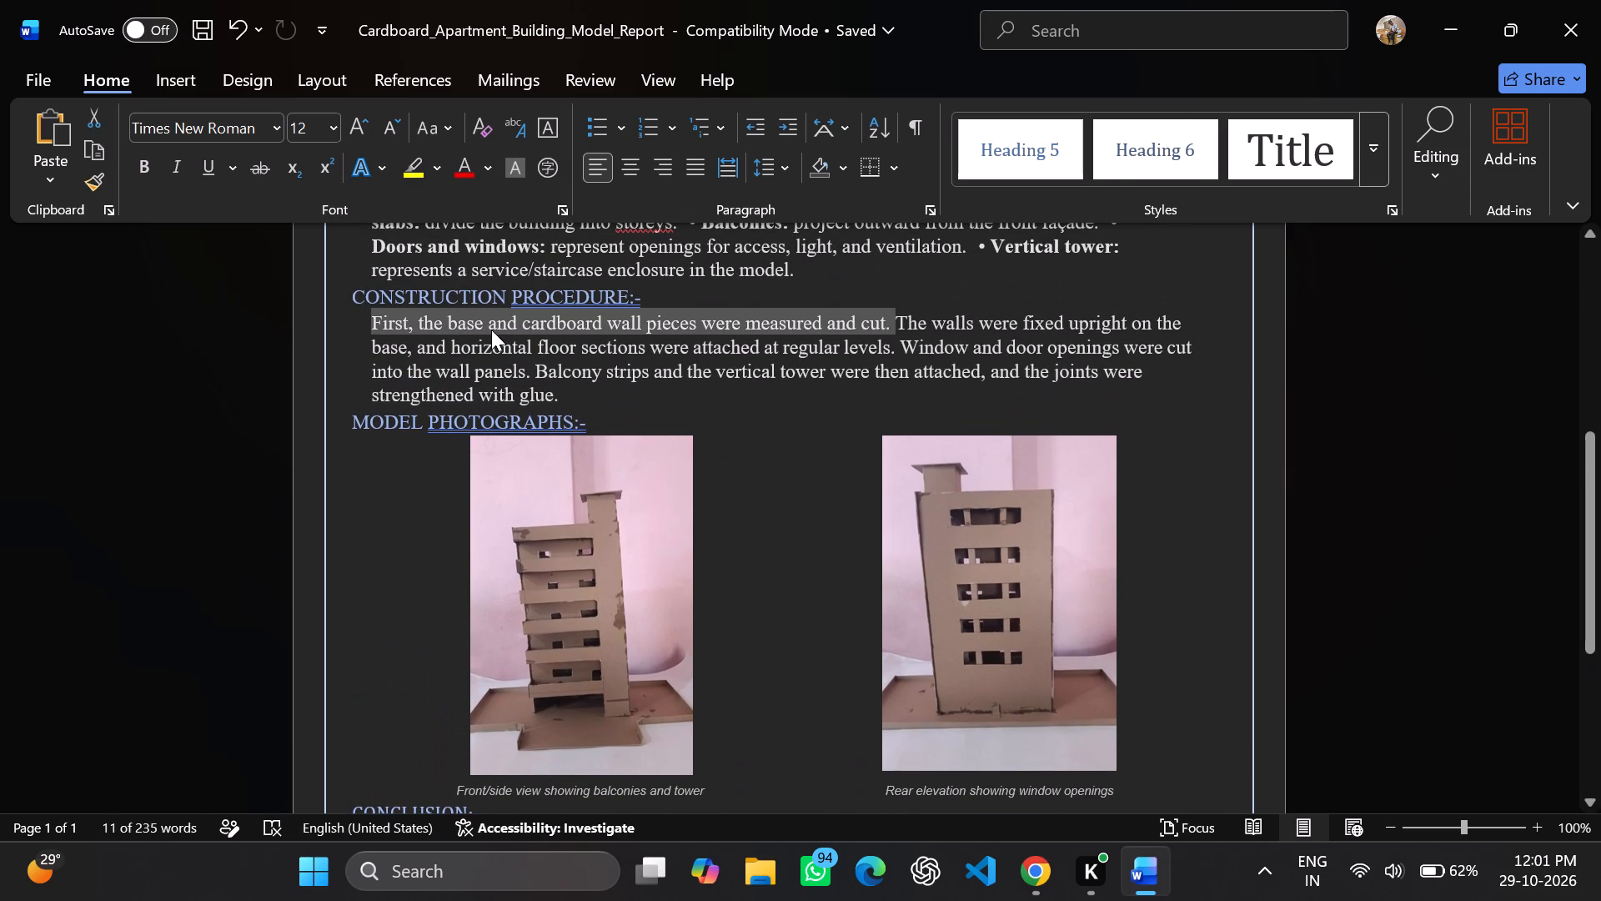
pyautogui.hotkey('ctrl', 's')
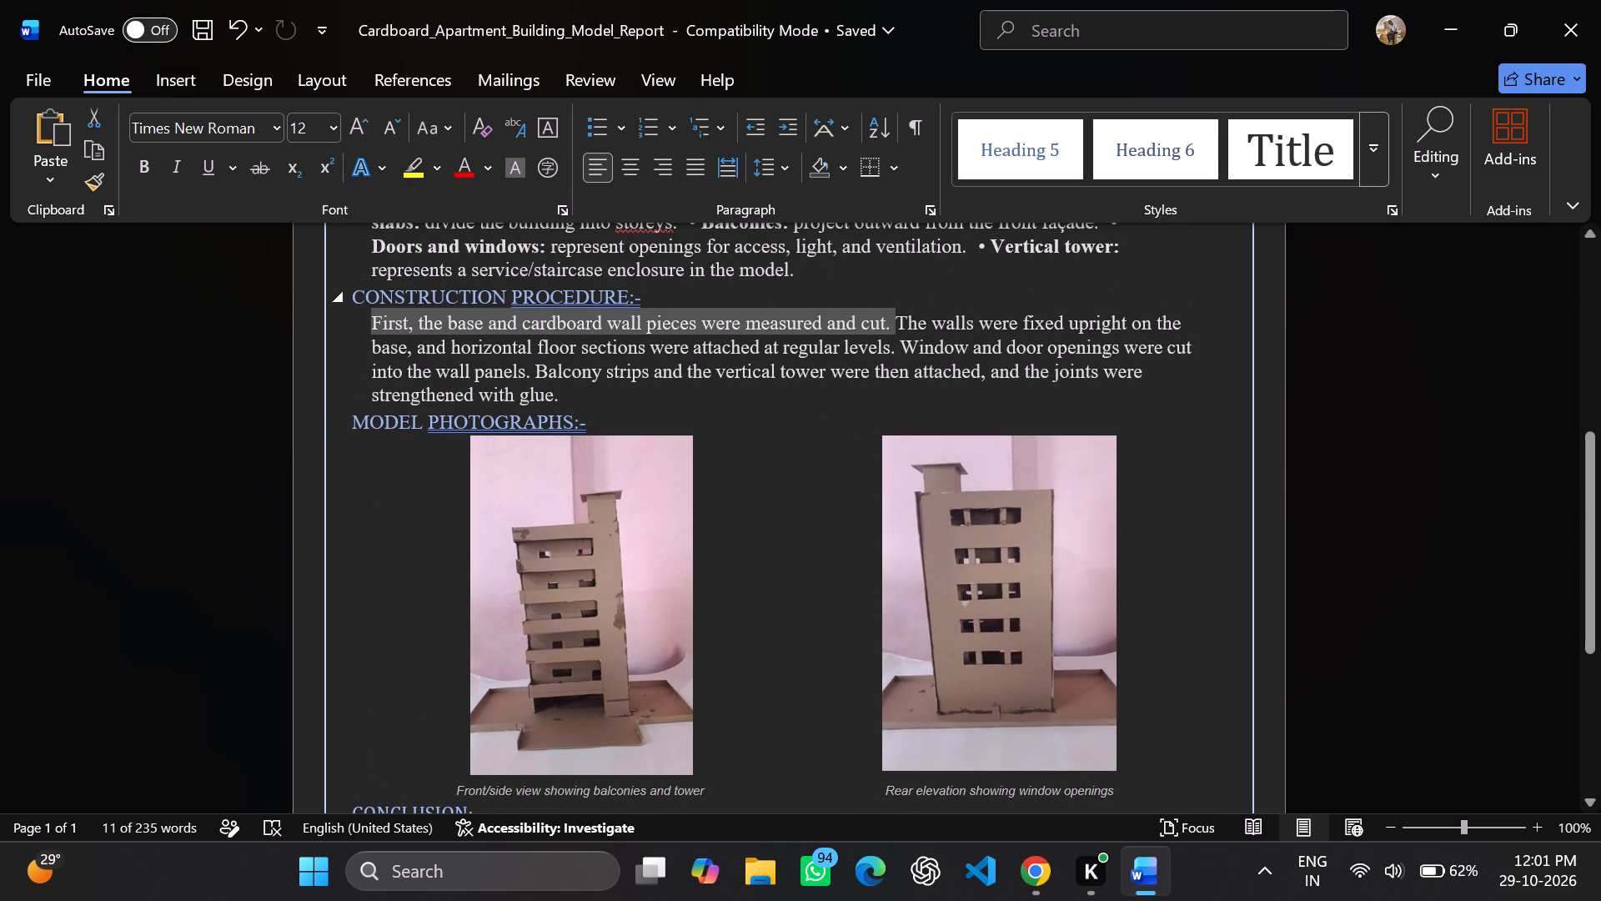
pyautogui.click(1017, 294)
pyautogui.hotkey('ctrl', 's')
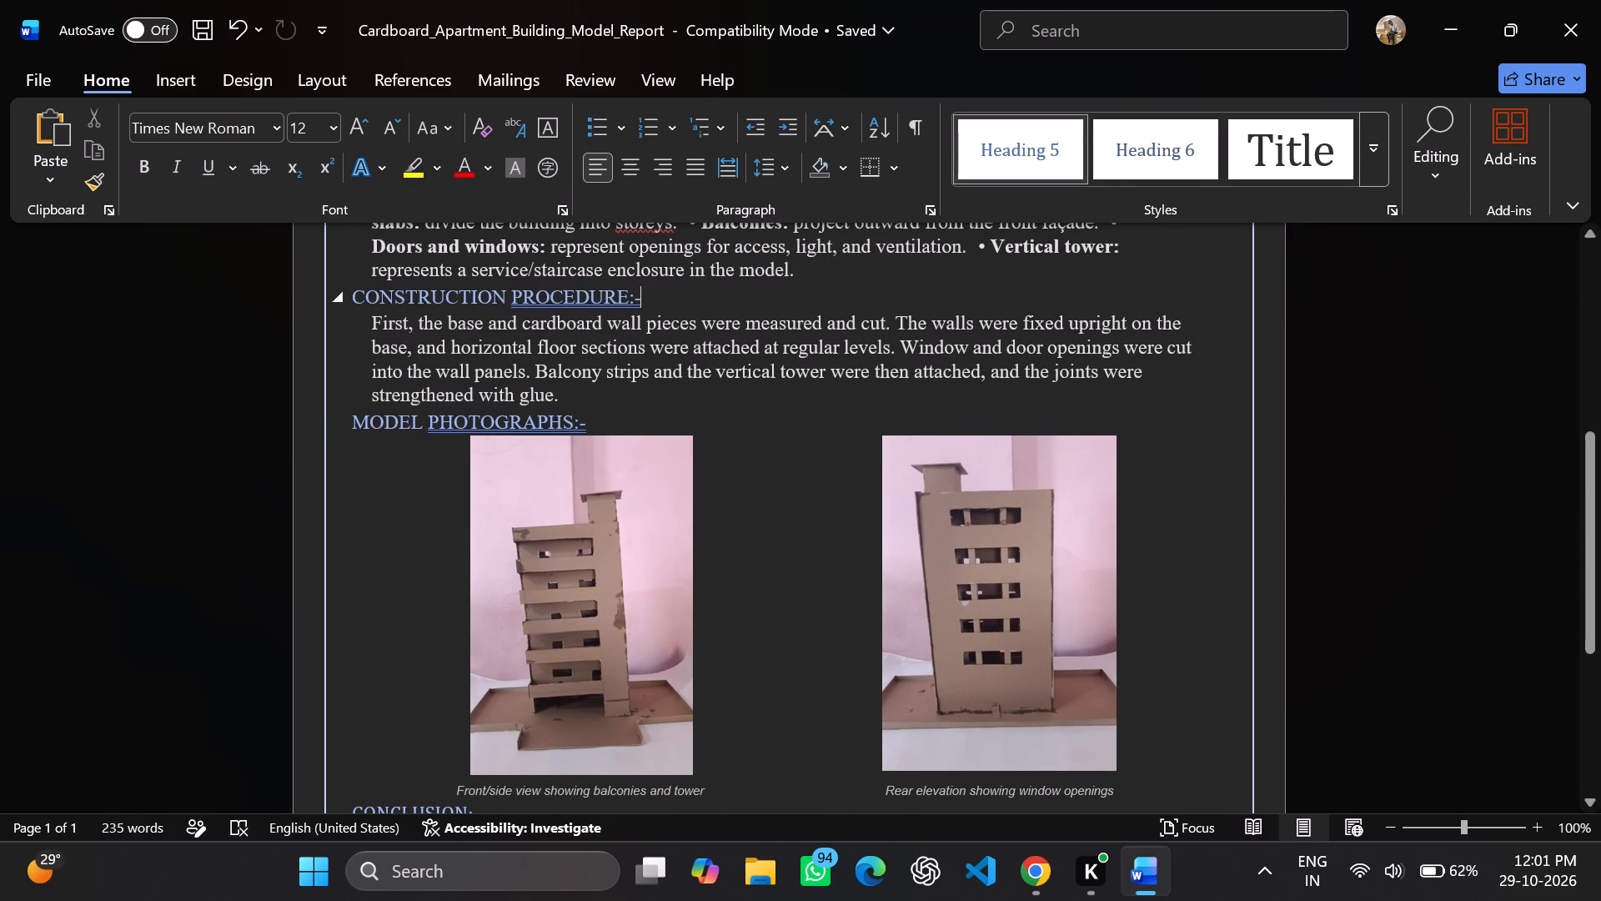
# Switch to File Explorer and permanently delete the three Cardboard_Apartment_Building_Model_Report files from Downloads, cancelling the deletion for the Word document.
pyautogui.click(756, 886)
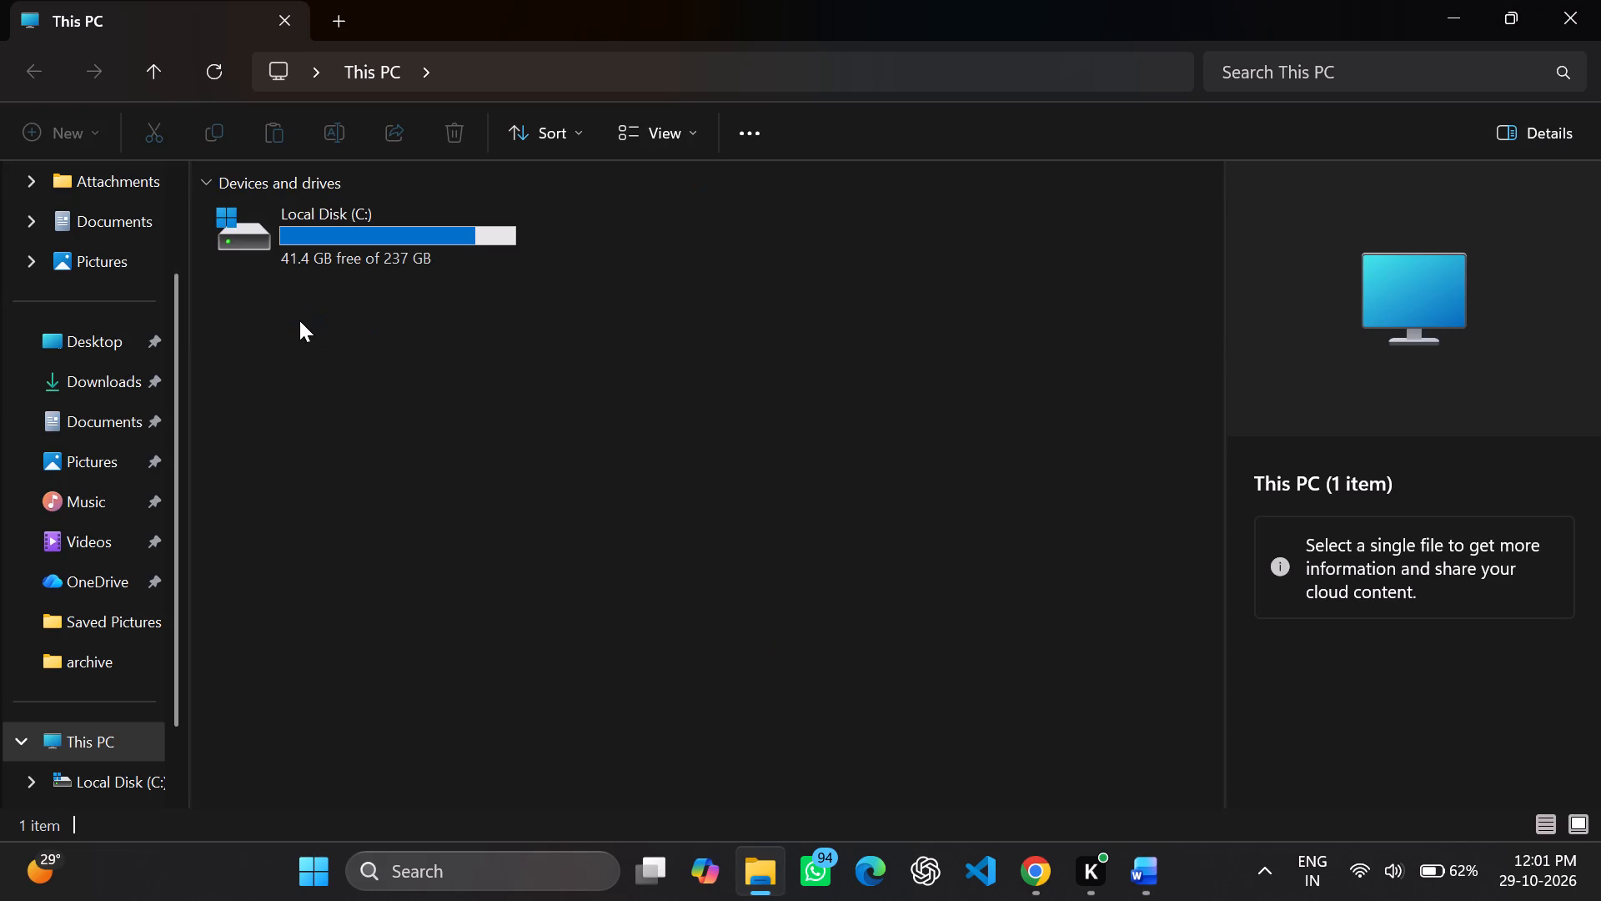
pyautogui.click(110, 391)
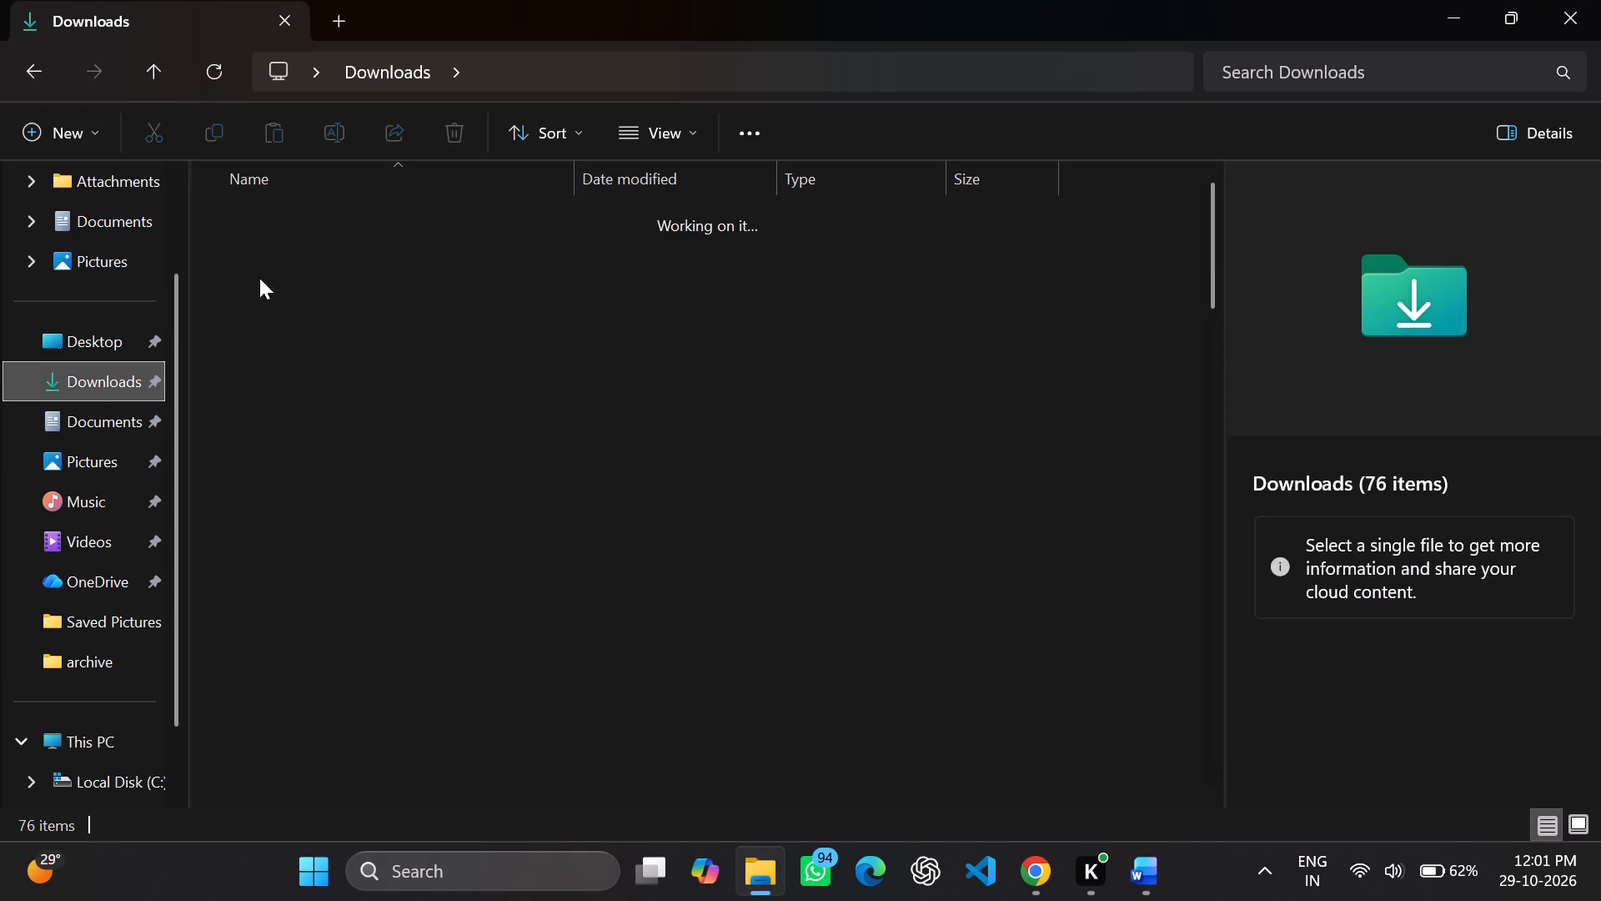
pyautogui.moveTo(206, 249); pyautogui.dragTo(261, 228)
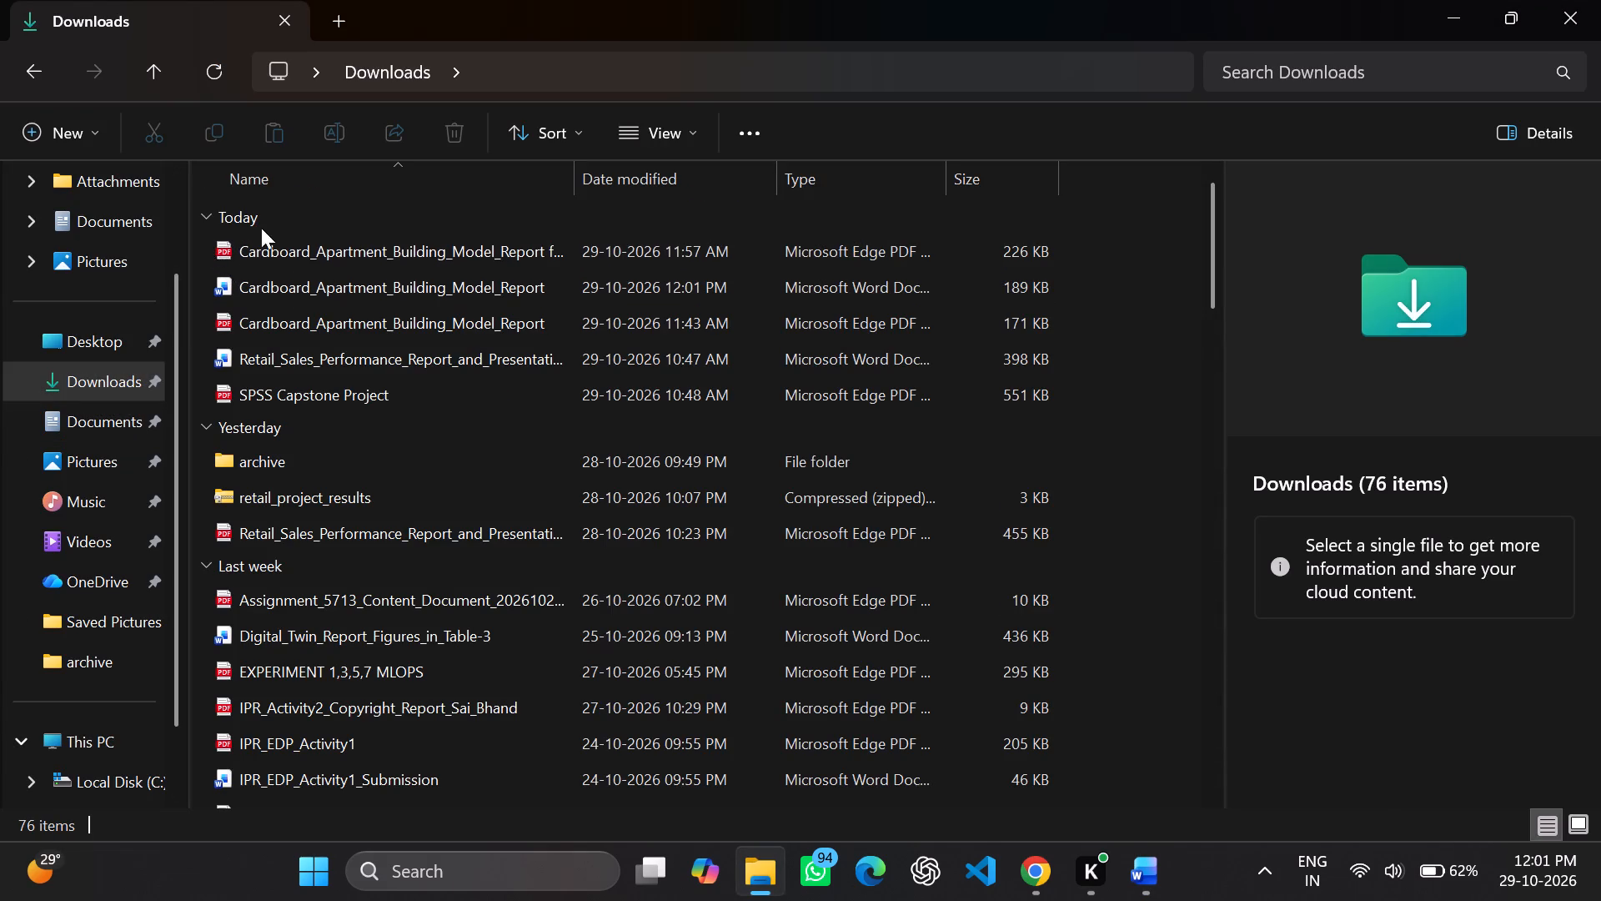
pyautogui.moveTo(261, 228); pyautogui.dragTo(317, 341)
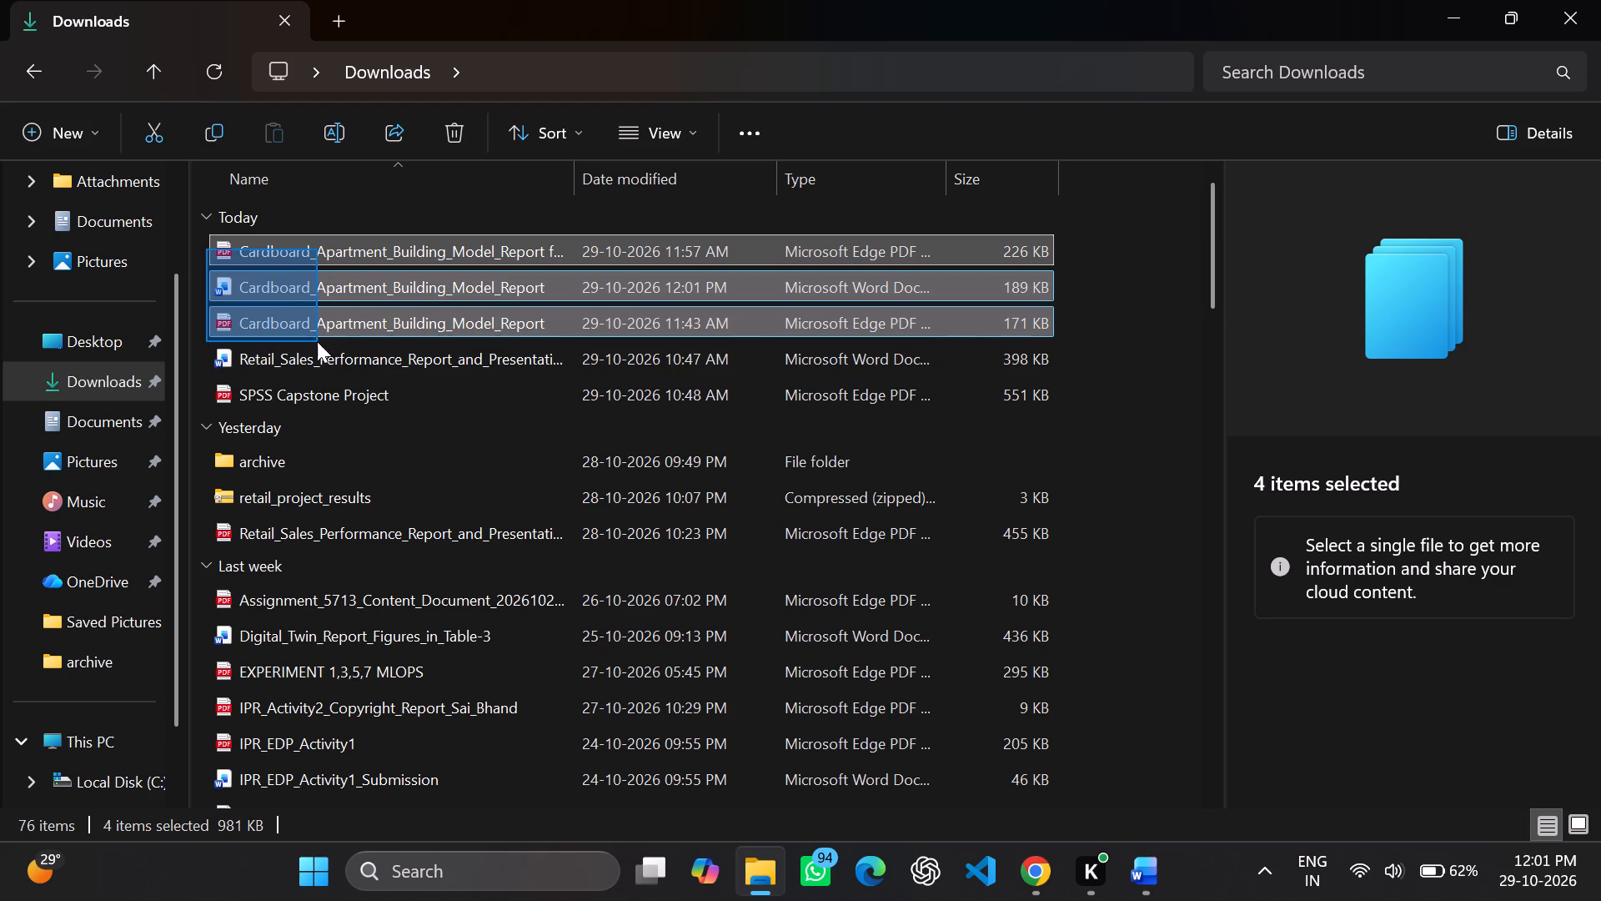
pyautogui.moveTo(317, 341); pyautogui.dragTo(317, 330)
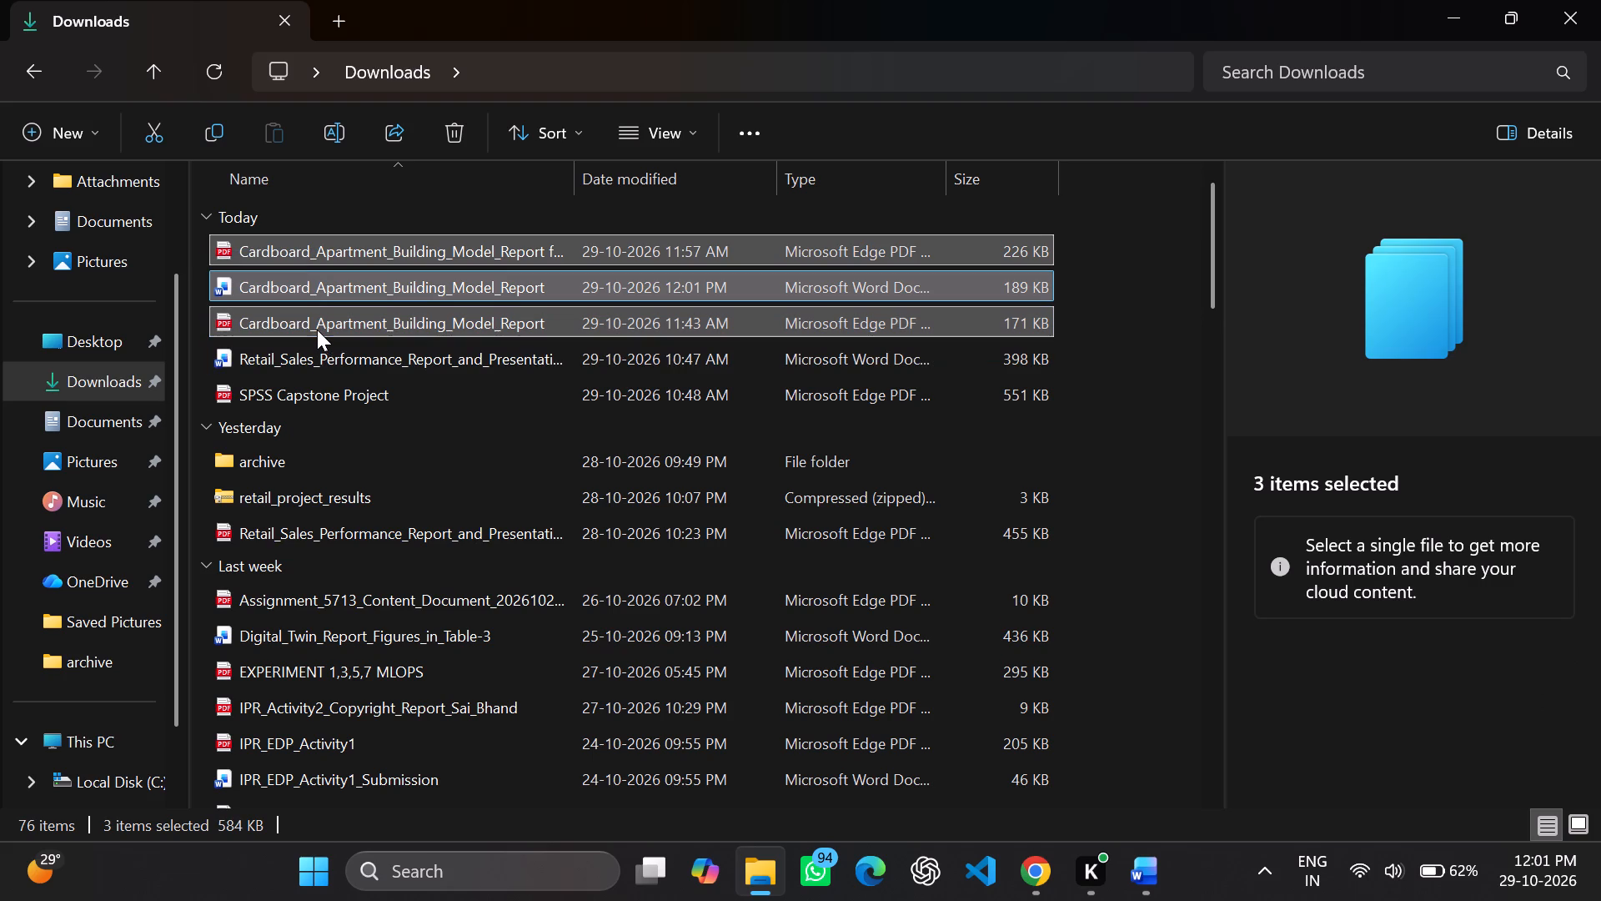
pyautogui.hotkey('shift', 'Delete')
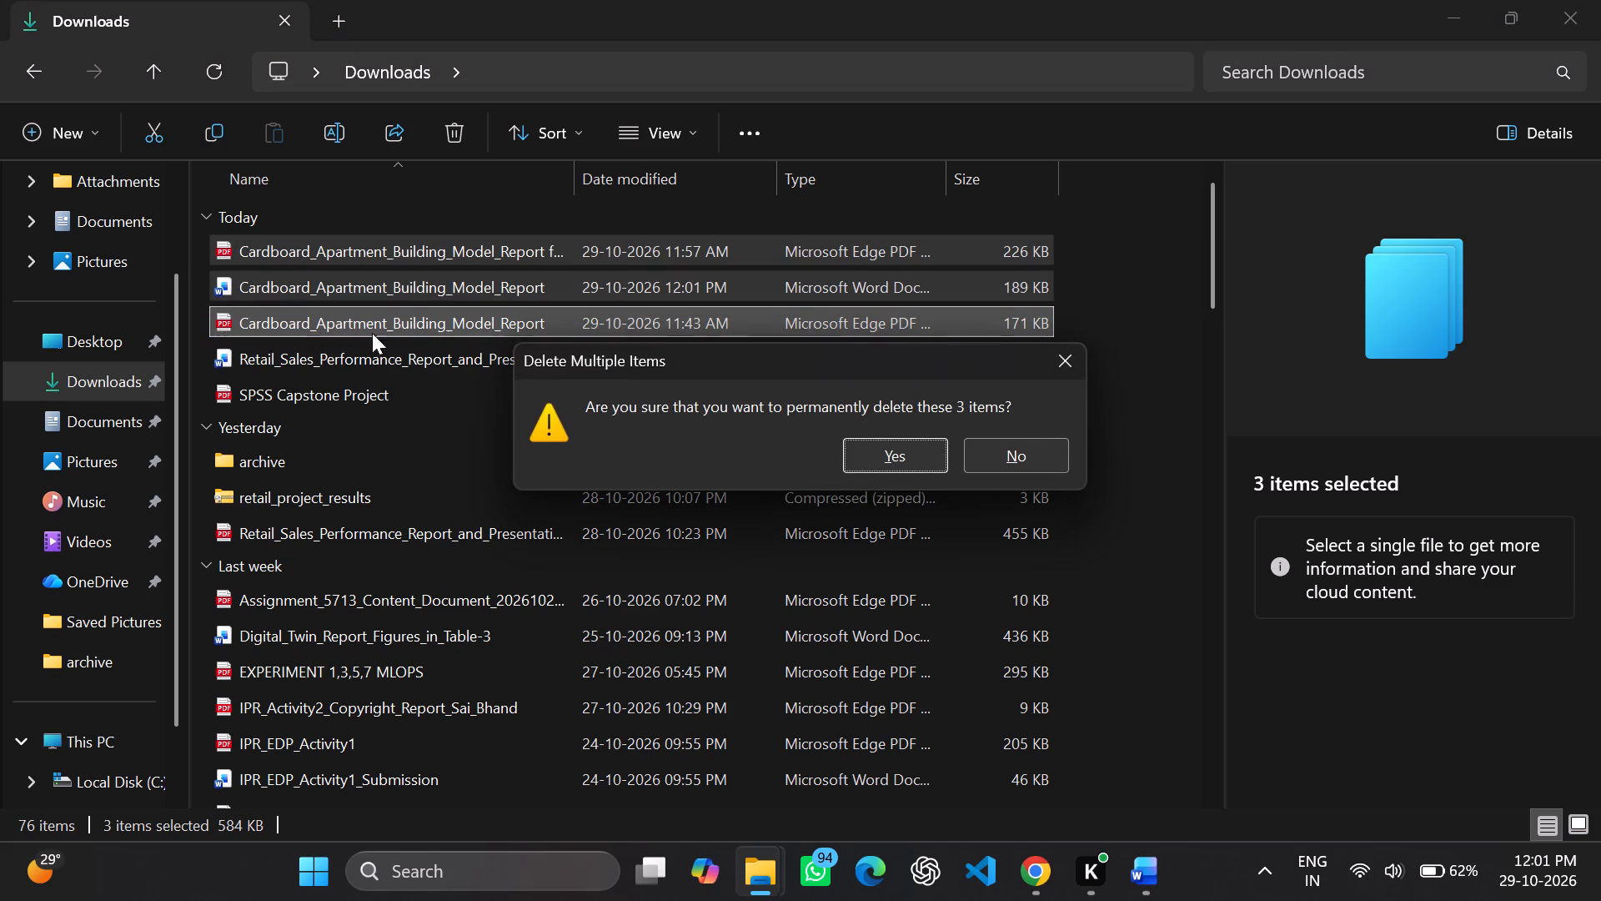
pyautogui.click(874, 444)
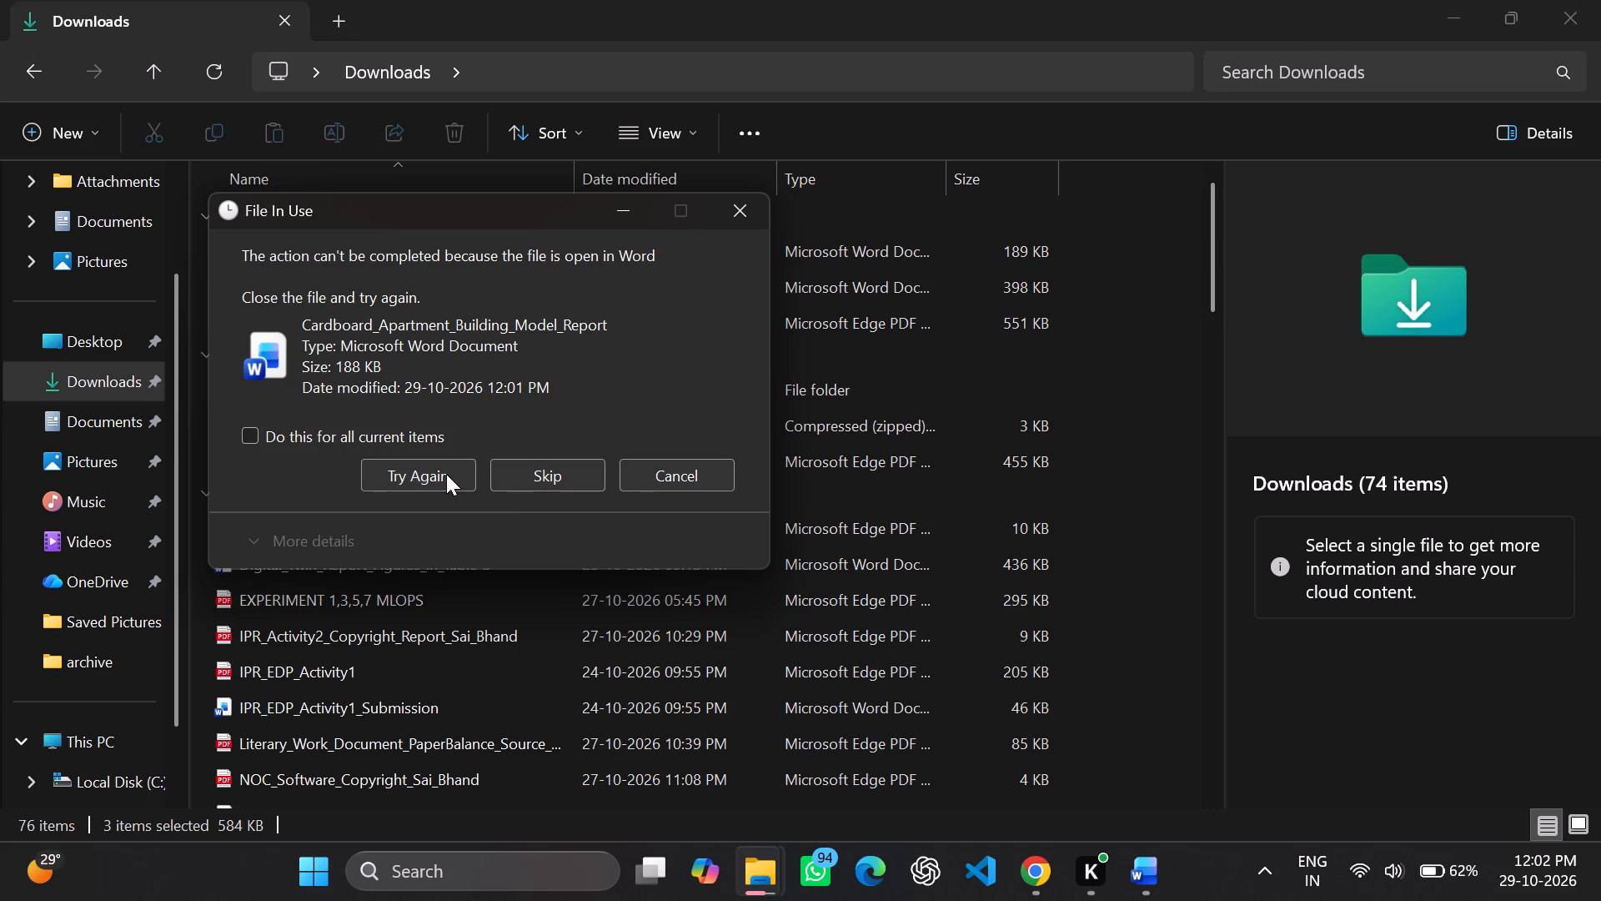
pyautogui.click(446, 474)
pyautogui.click(735, 199)
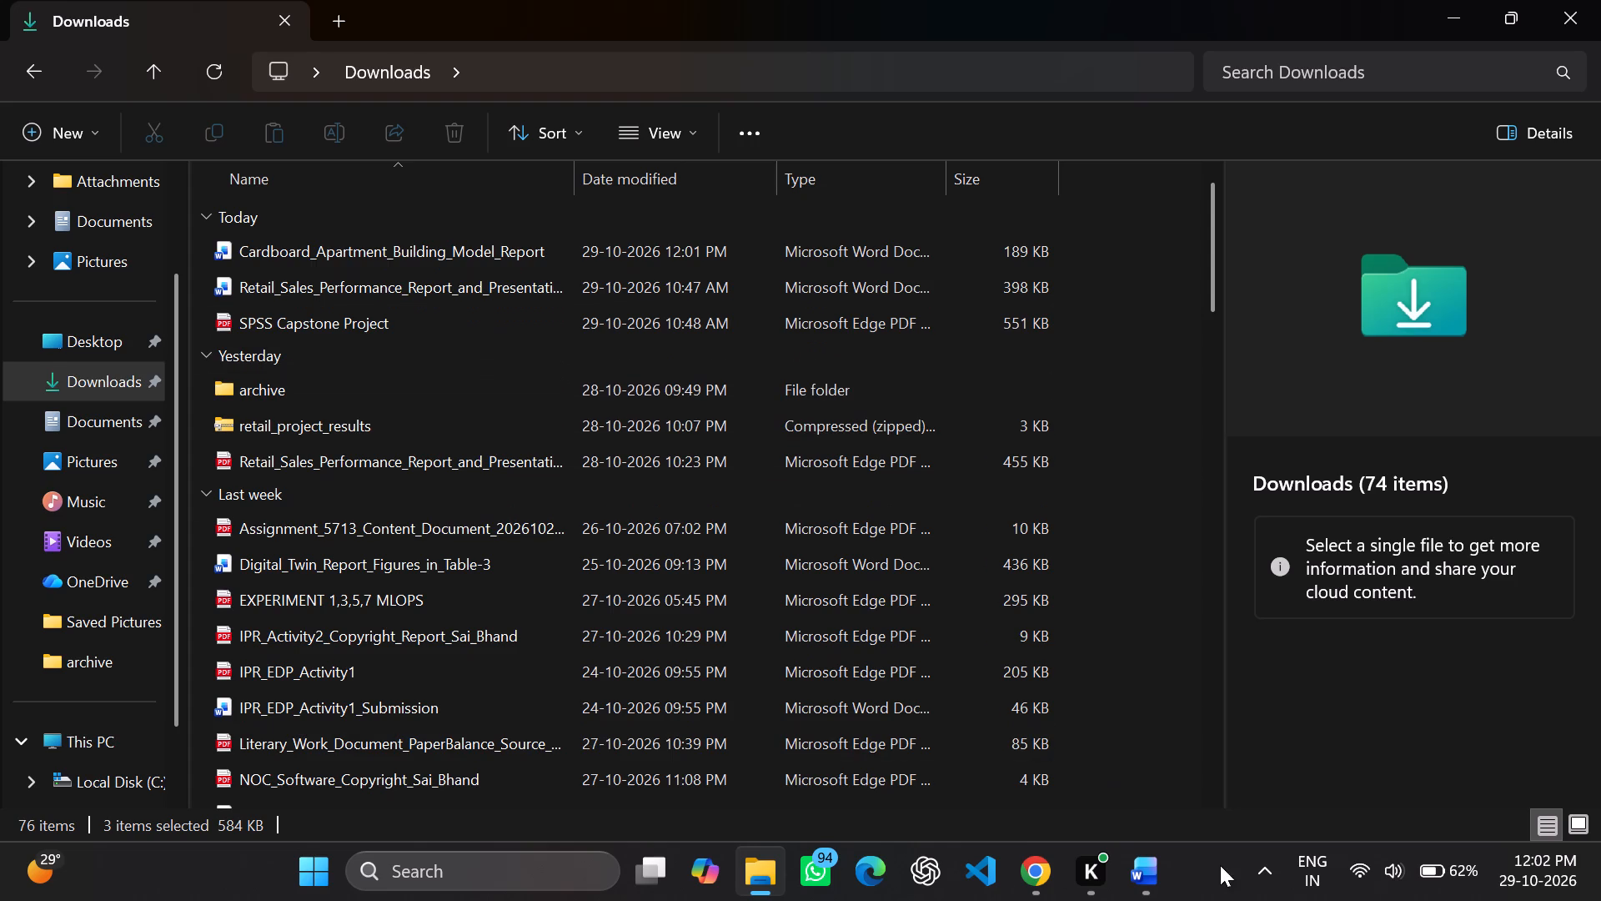
# Switch back to Word and export the report to Downloads as a PDF named Cardboard_Apartment_Building_Model_Report.
pyautogui.click(1162, 873)
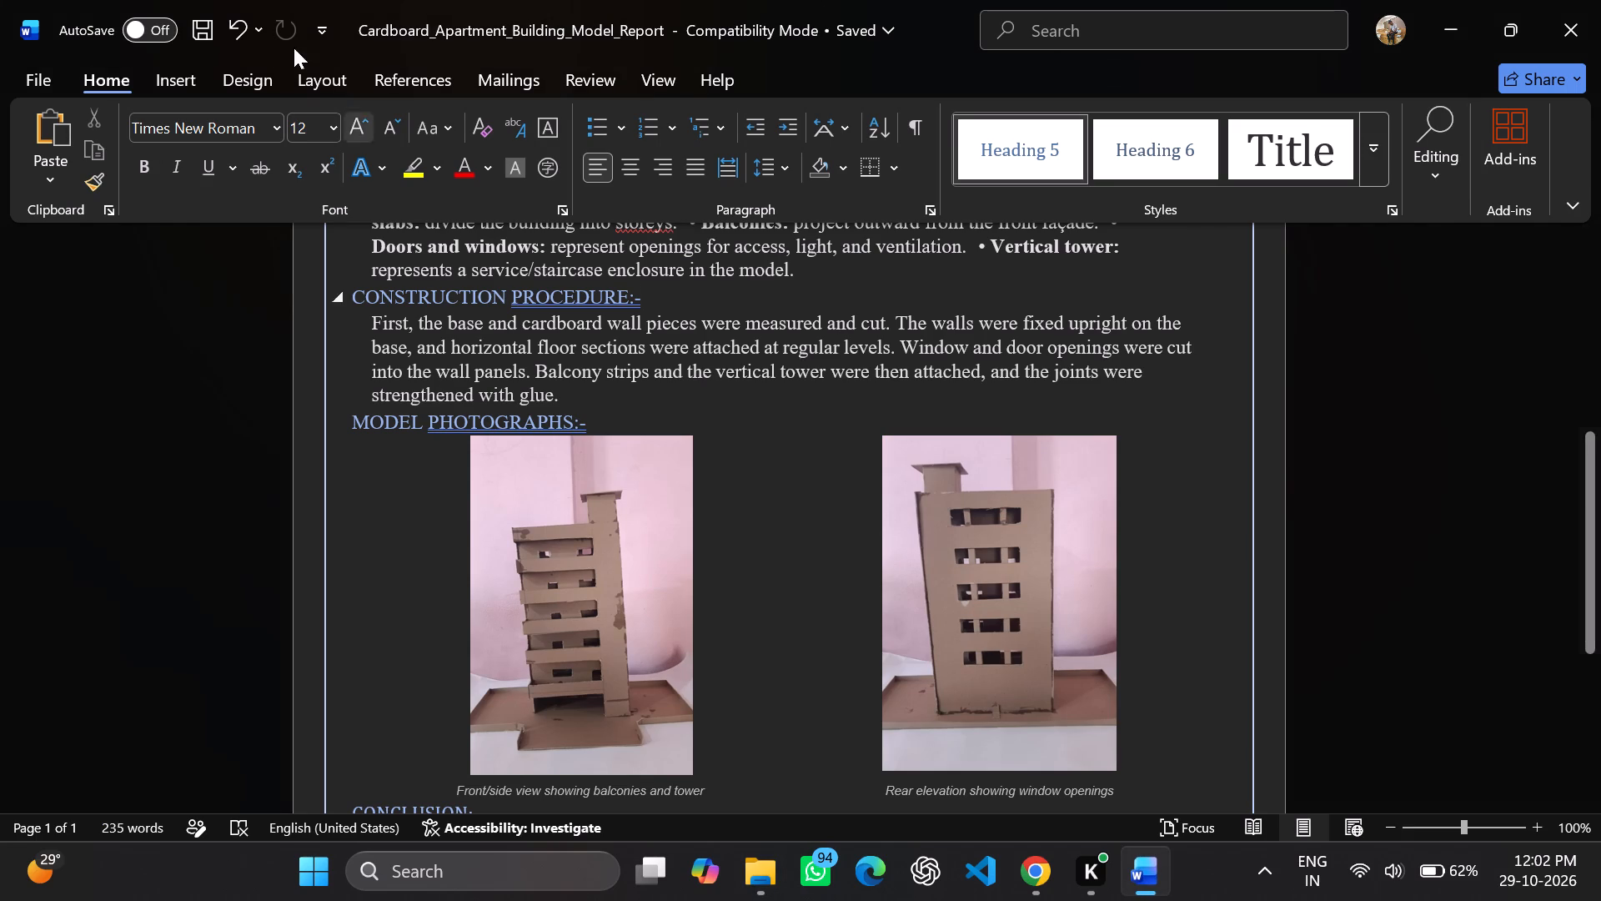
pyautogui.click(40, 73)
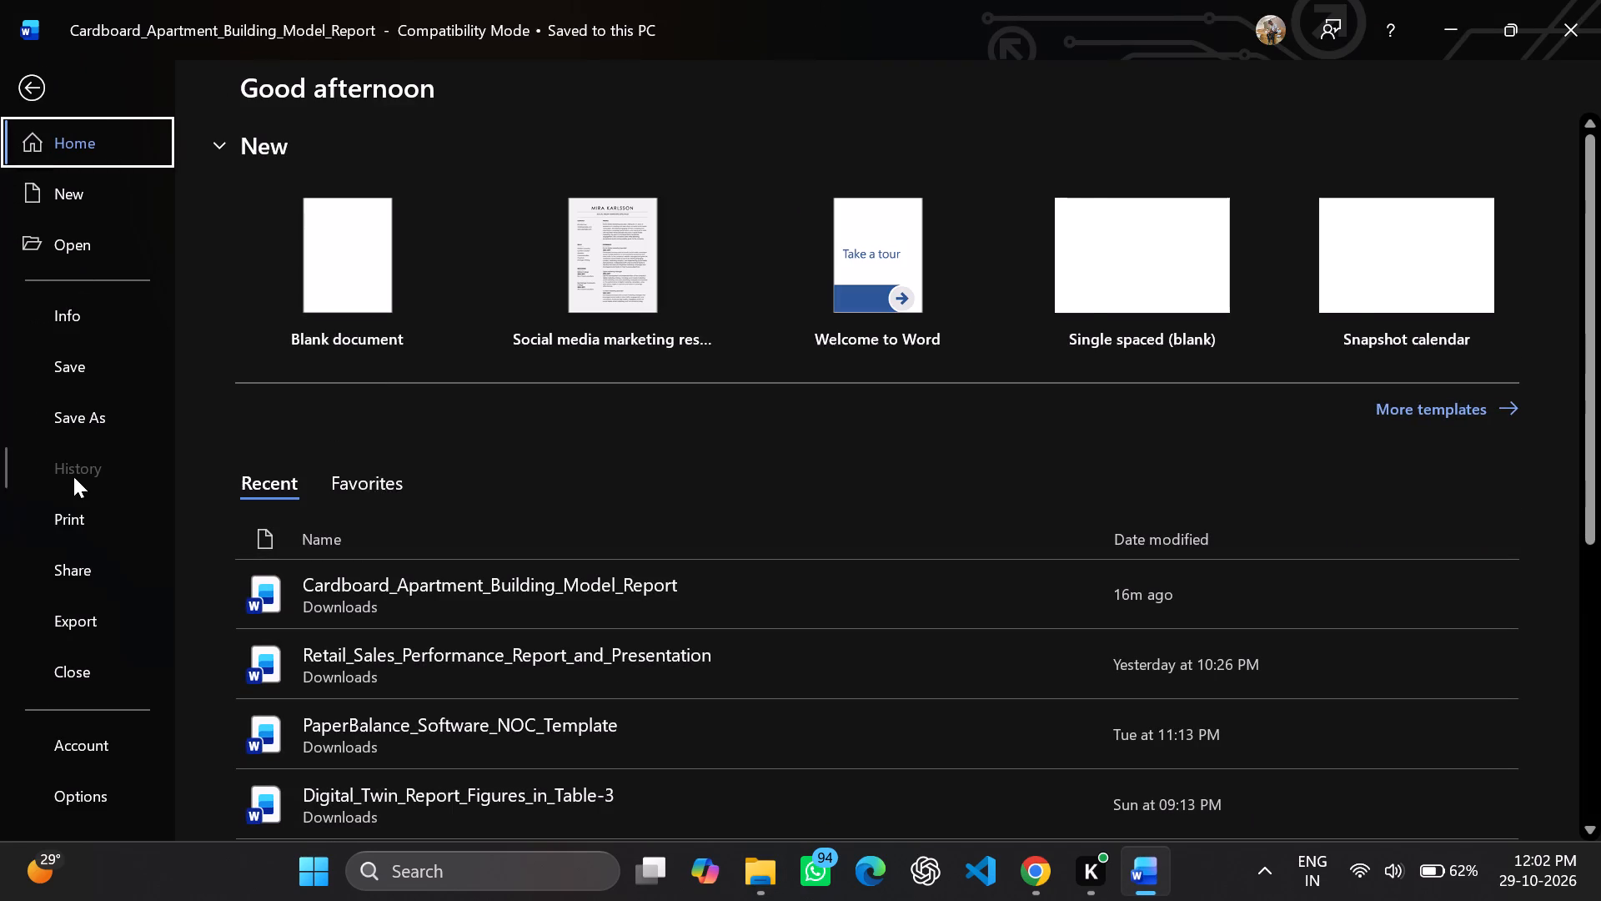
pyautogui.click(76, 628)
pyautogui.click(738, 344)
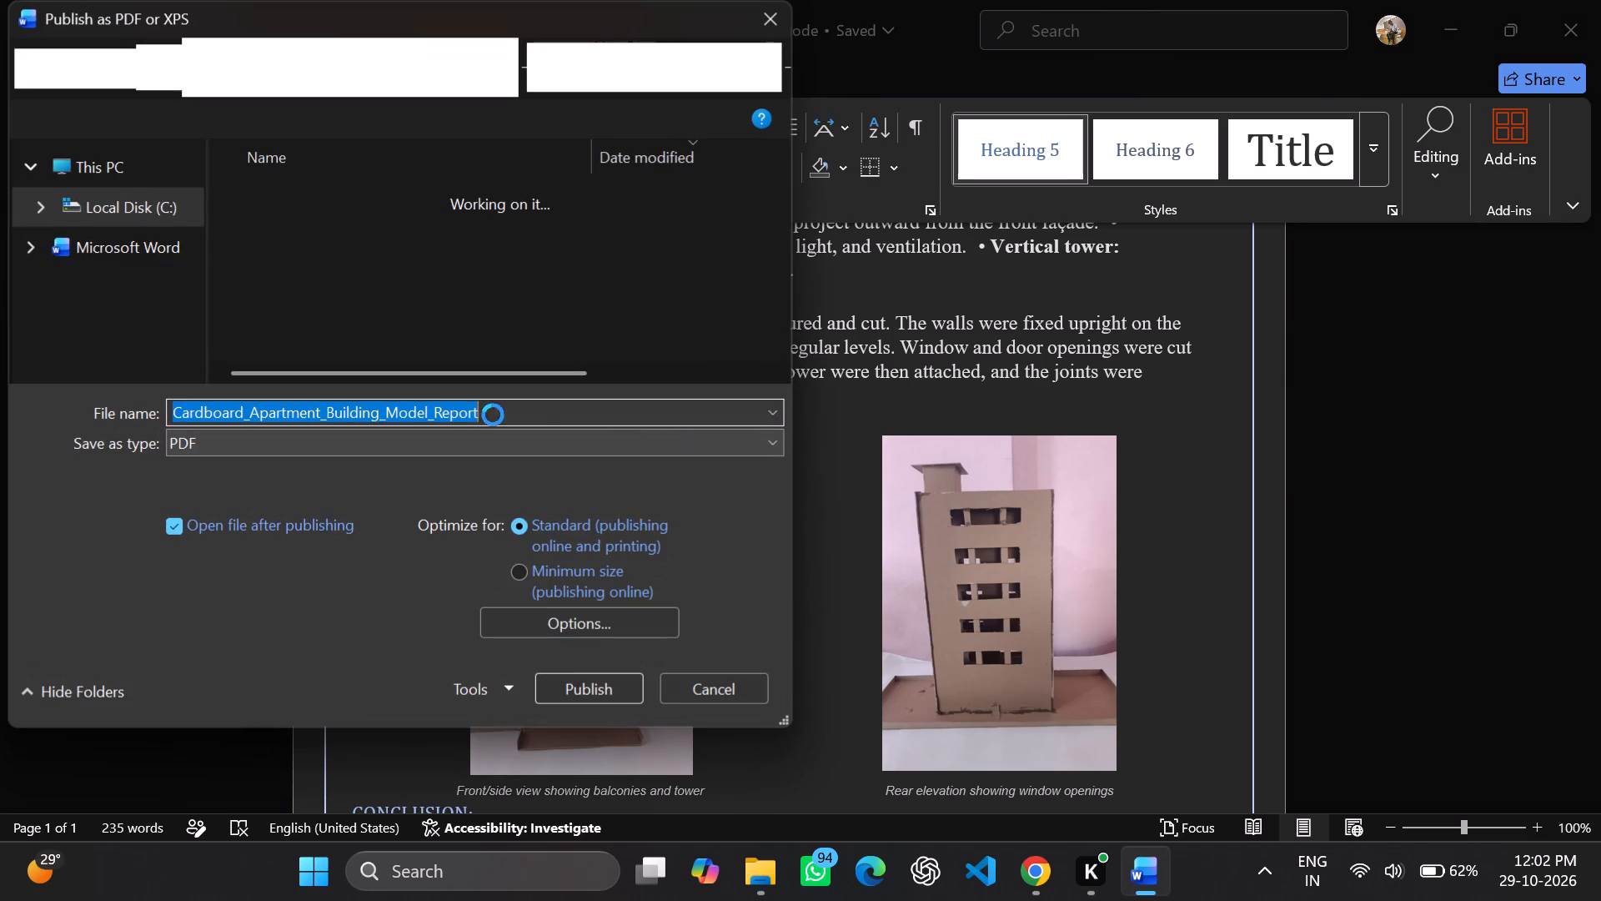
pyautogui.click(499, 412)
pyautogui.press('space')
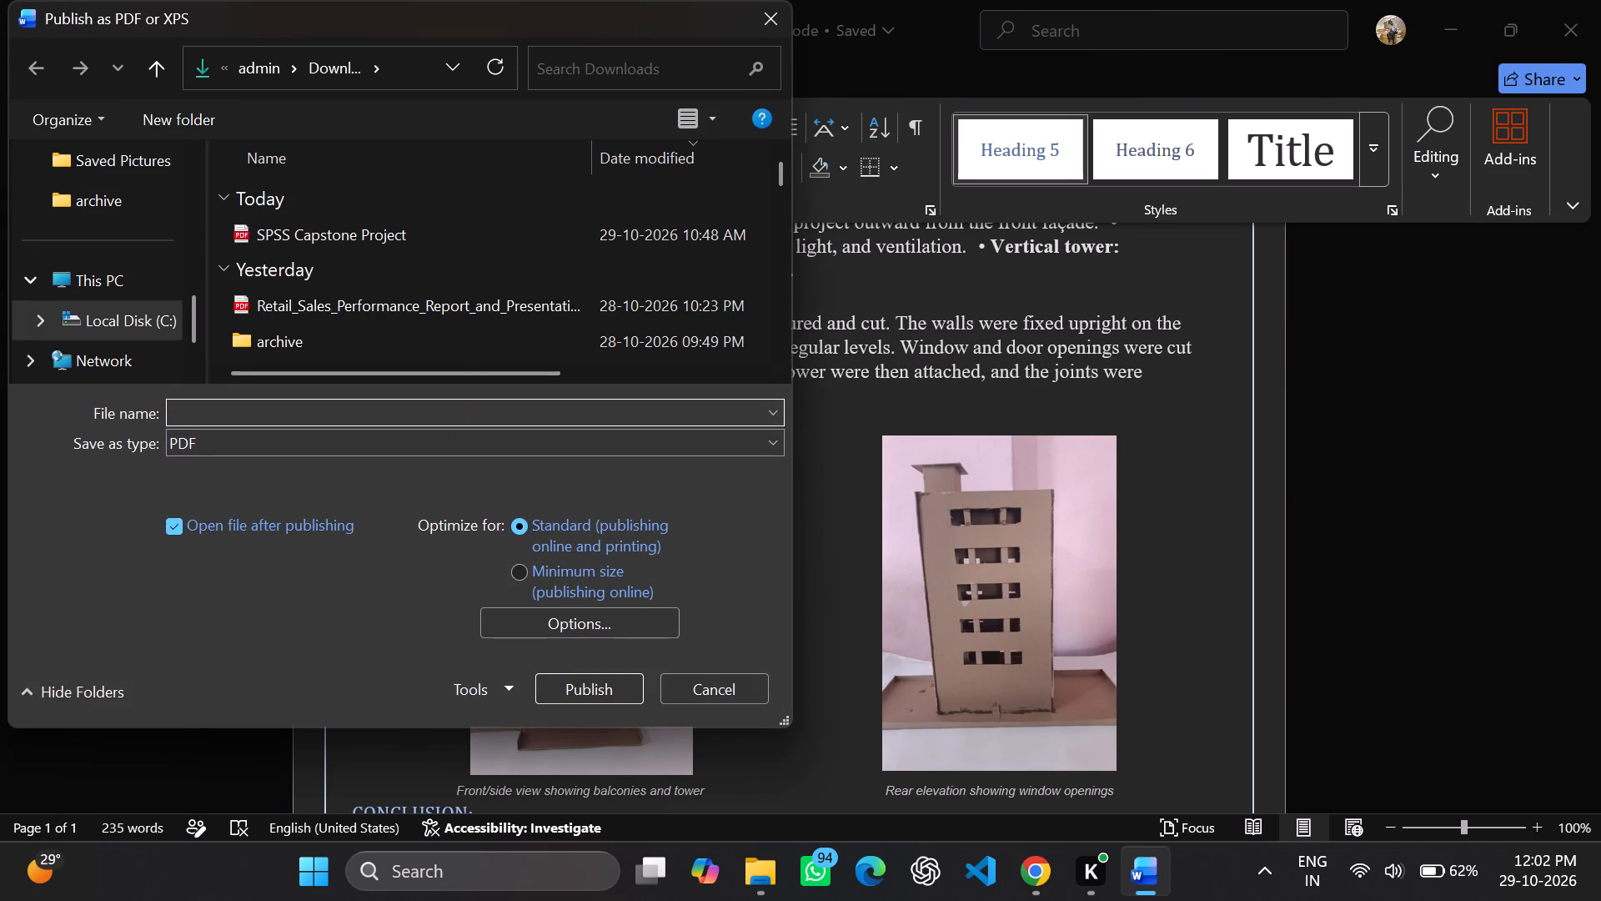
pyautogui.click(564, 679)
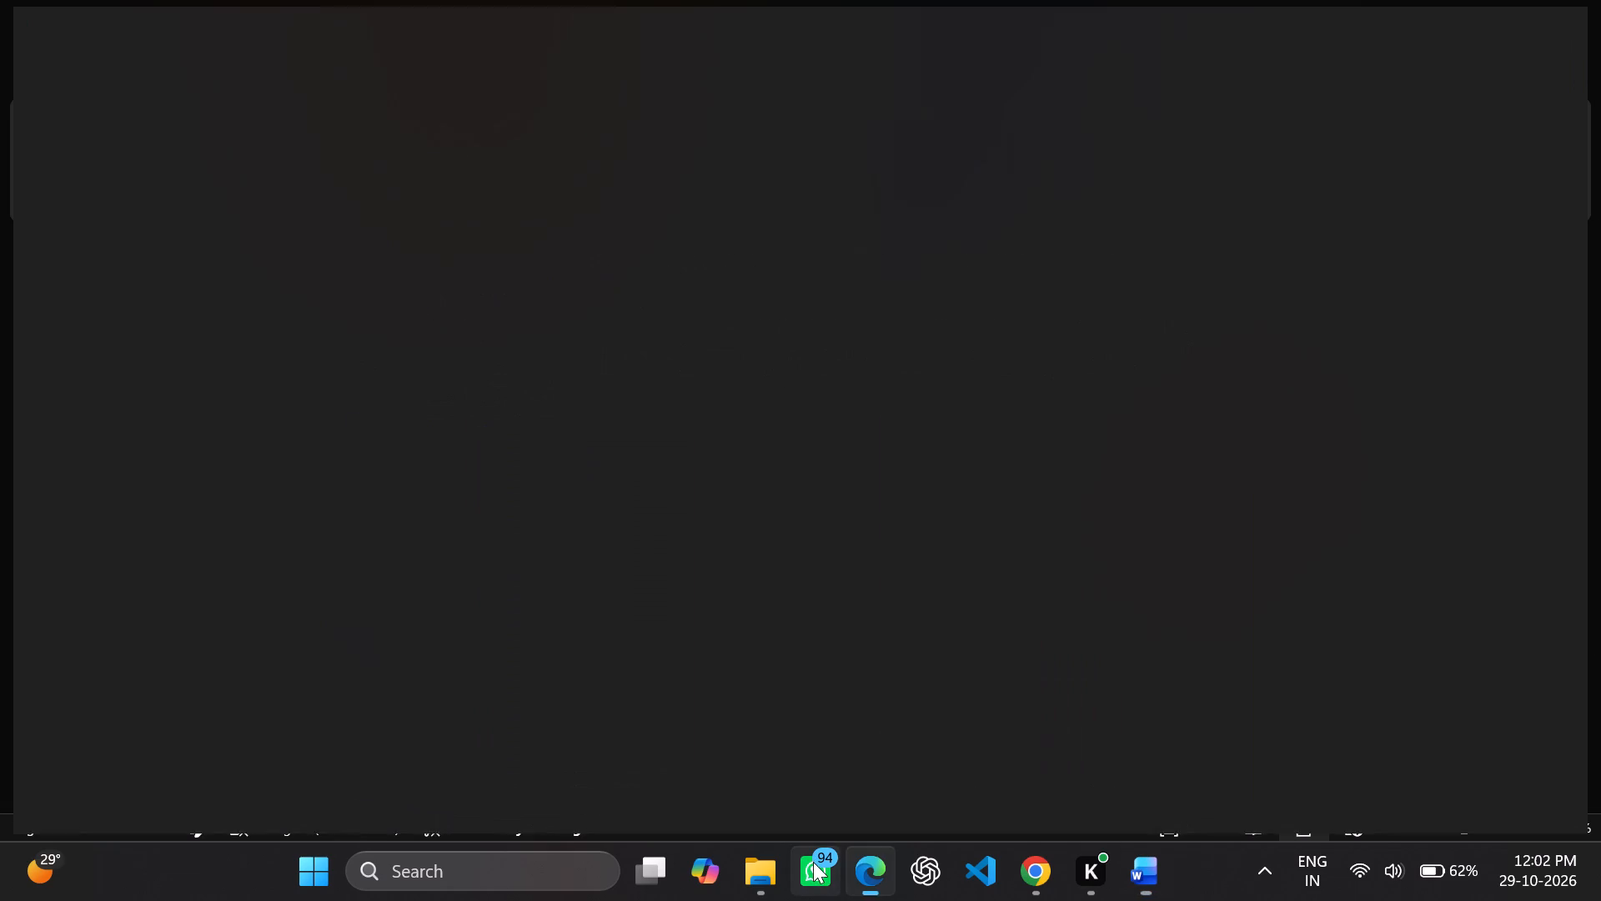
# Switch to WhatsApp.
pyautogui.click(813, 862)
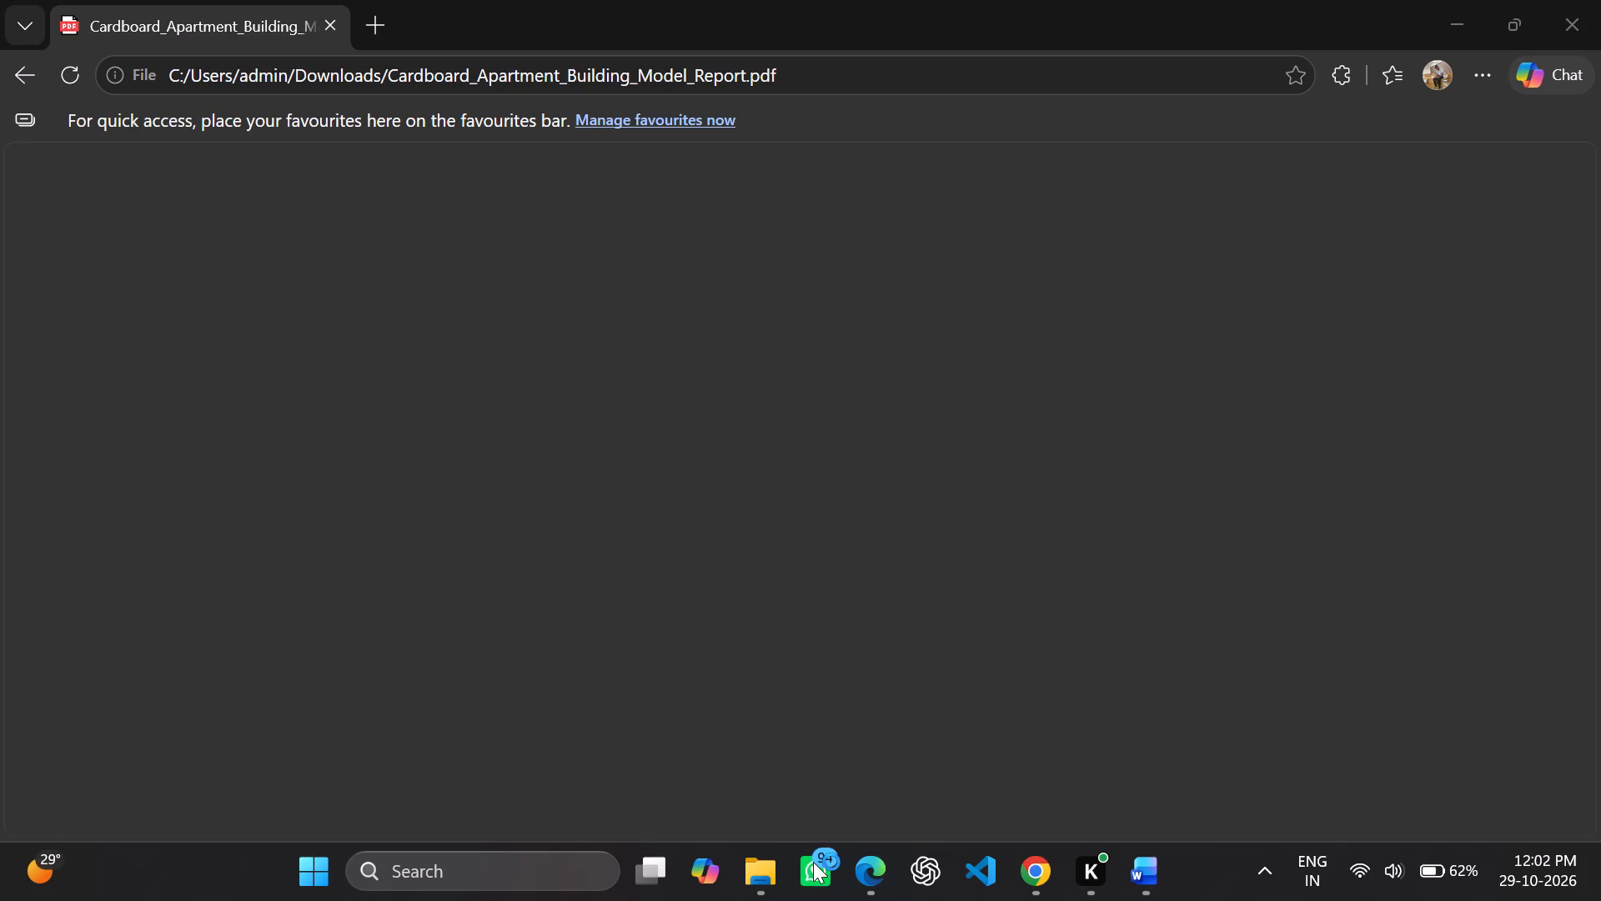
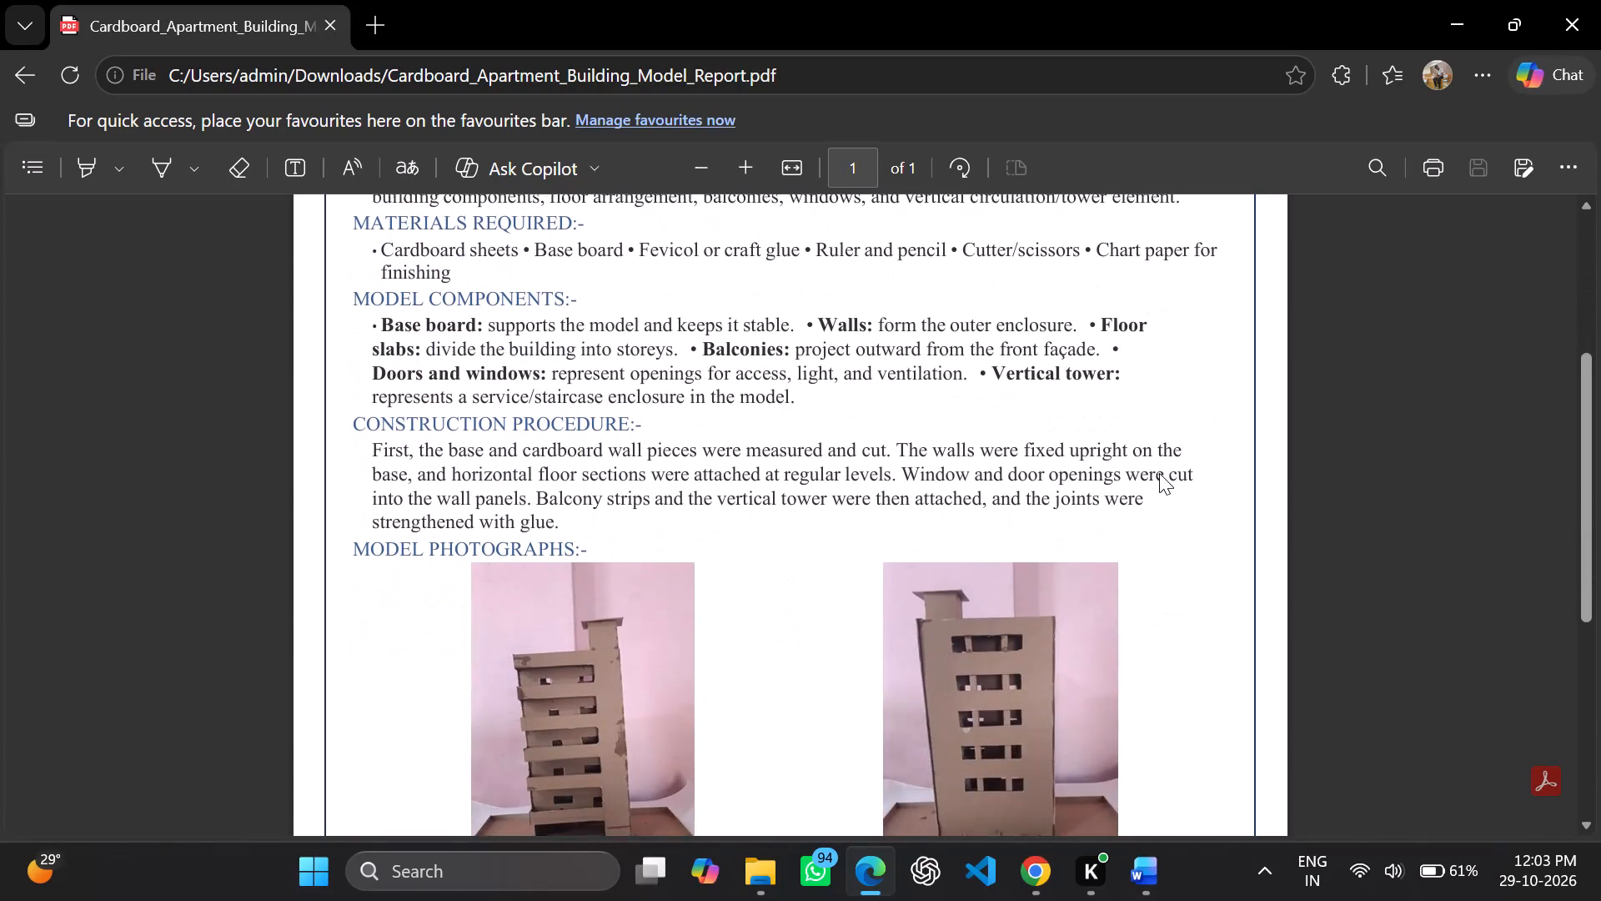
# Review the exported cardboard apartment report PDF from its heading block through the photographs, conclusion and credits table.
pyautogui.scroll(-2, 1159, 473)
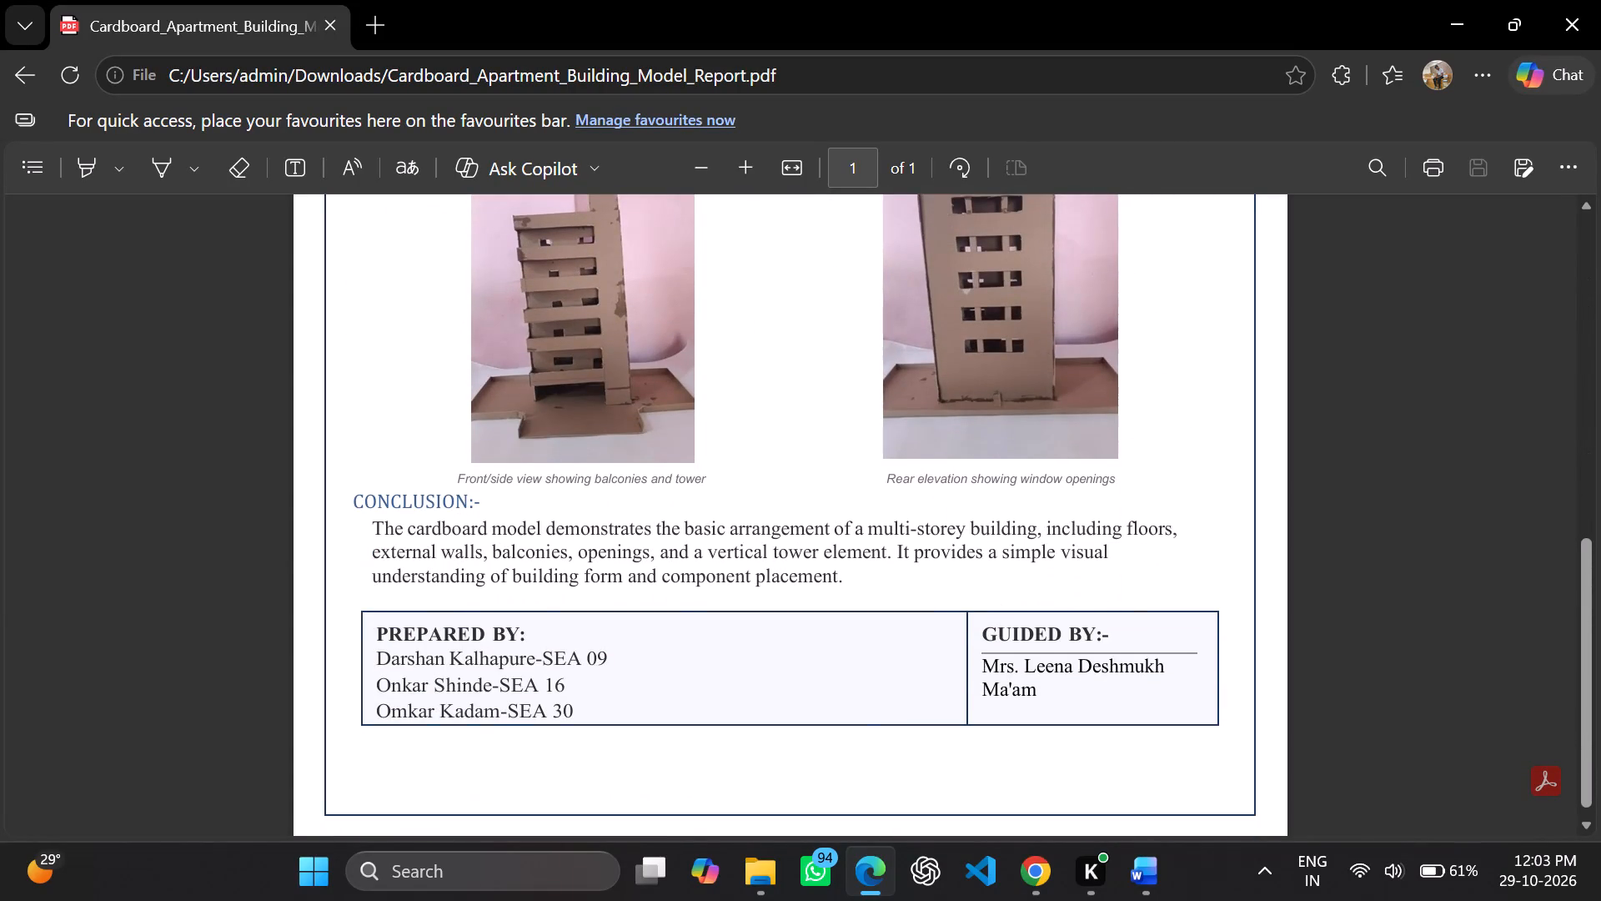
pyautogui.scroll(3, 977, 526)
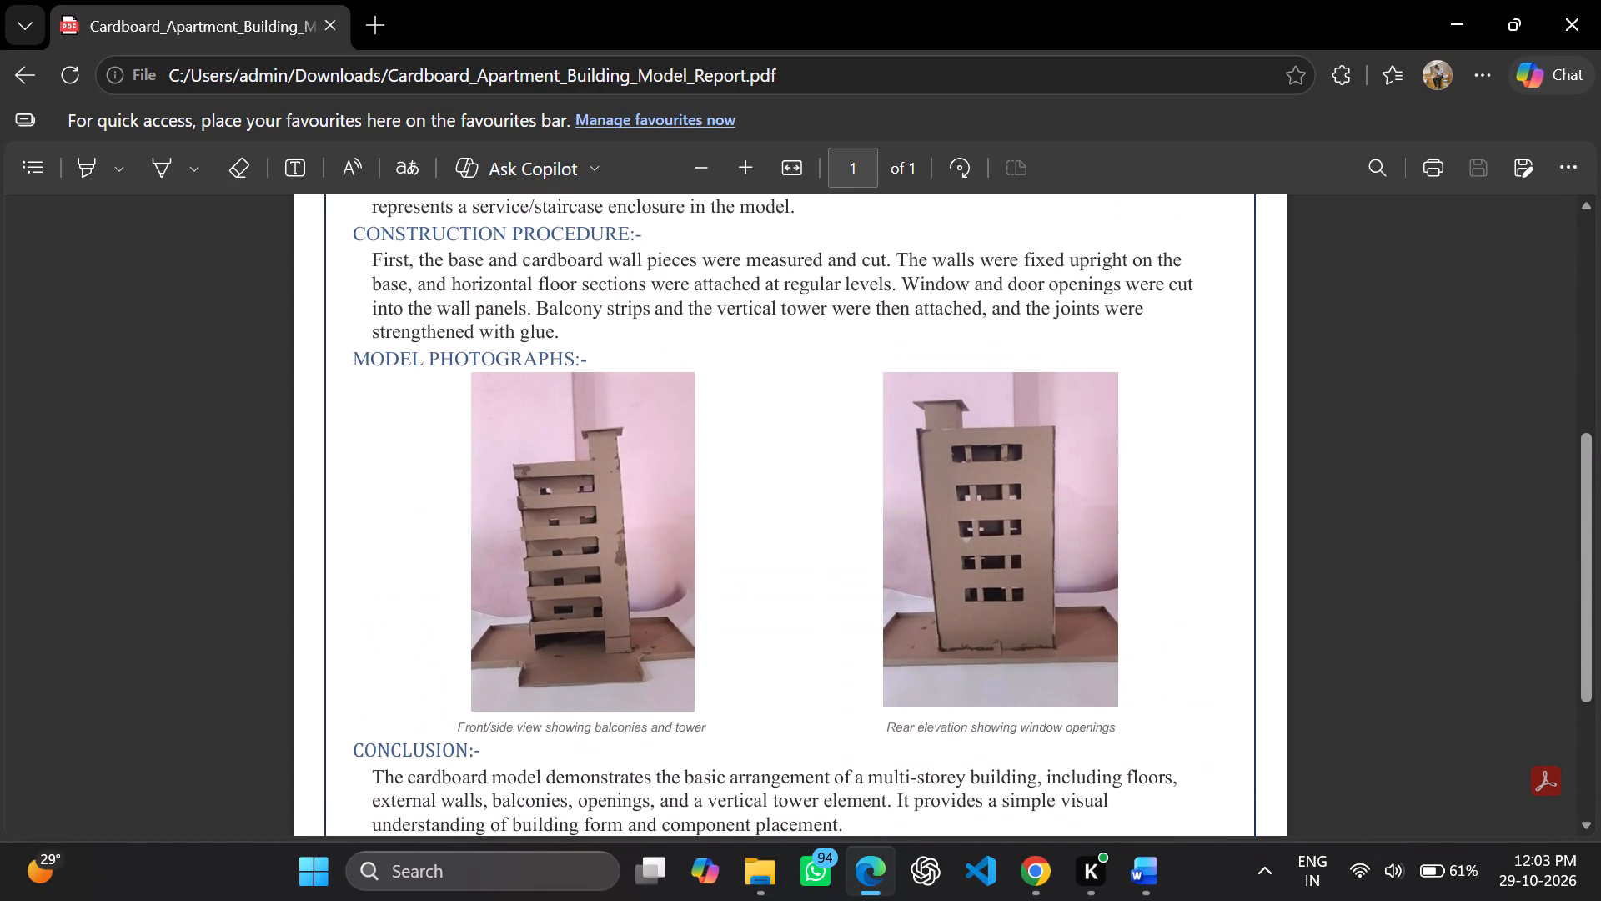
pyautogui.scroll(1, 977, 526)
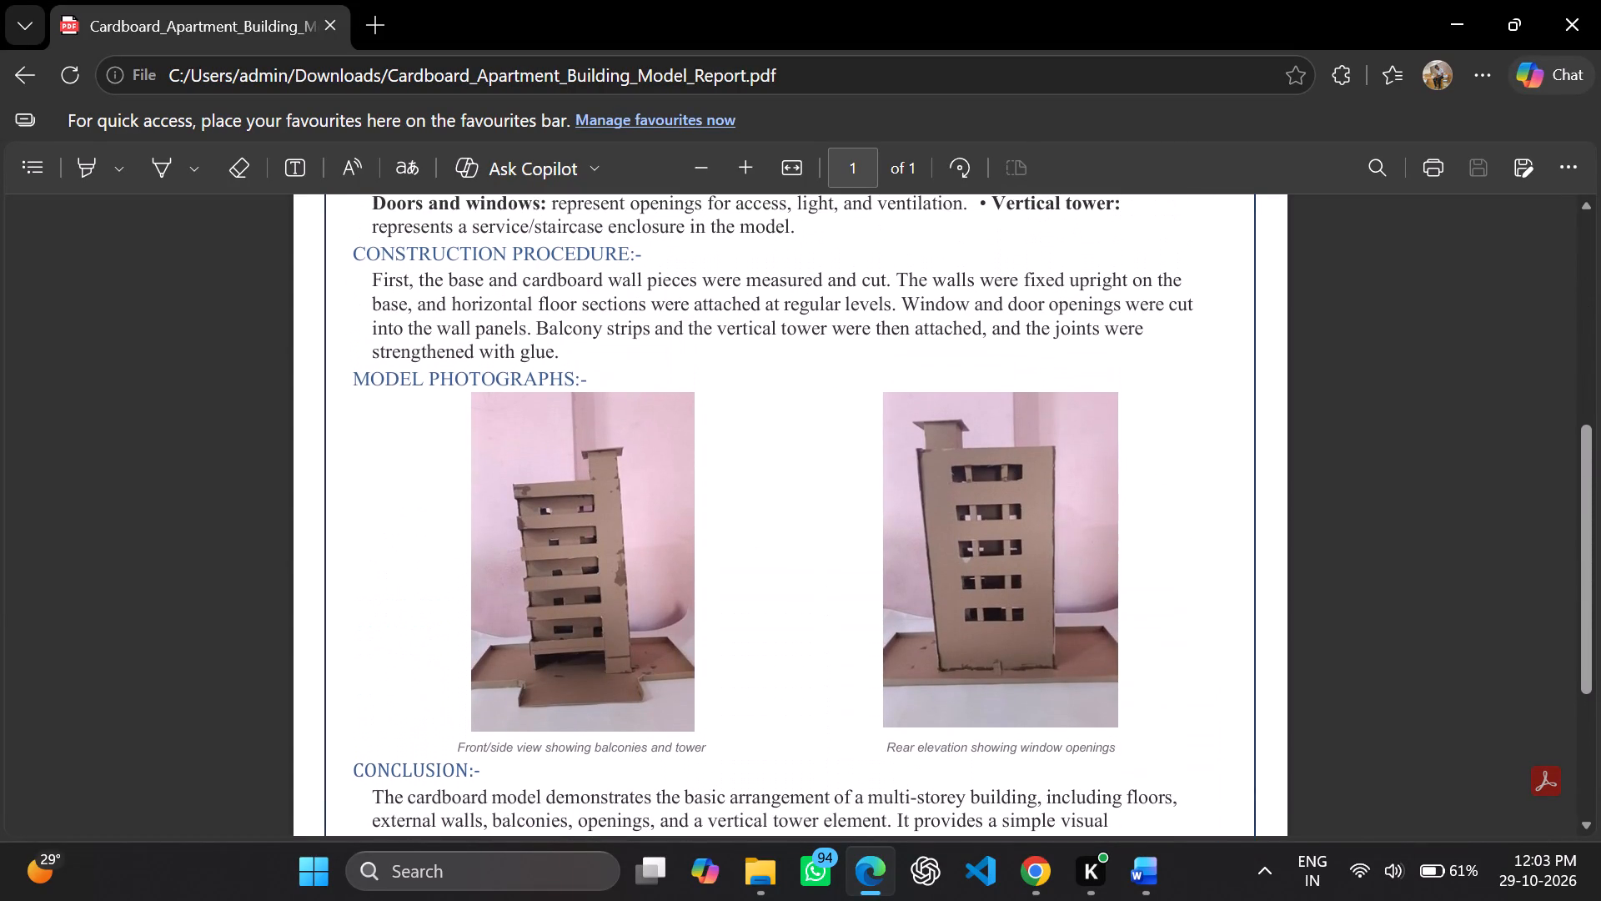
pyautogui.scroll(2, 977, 526)
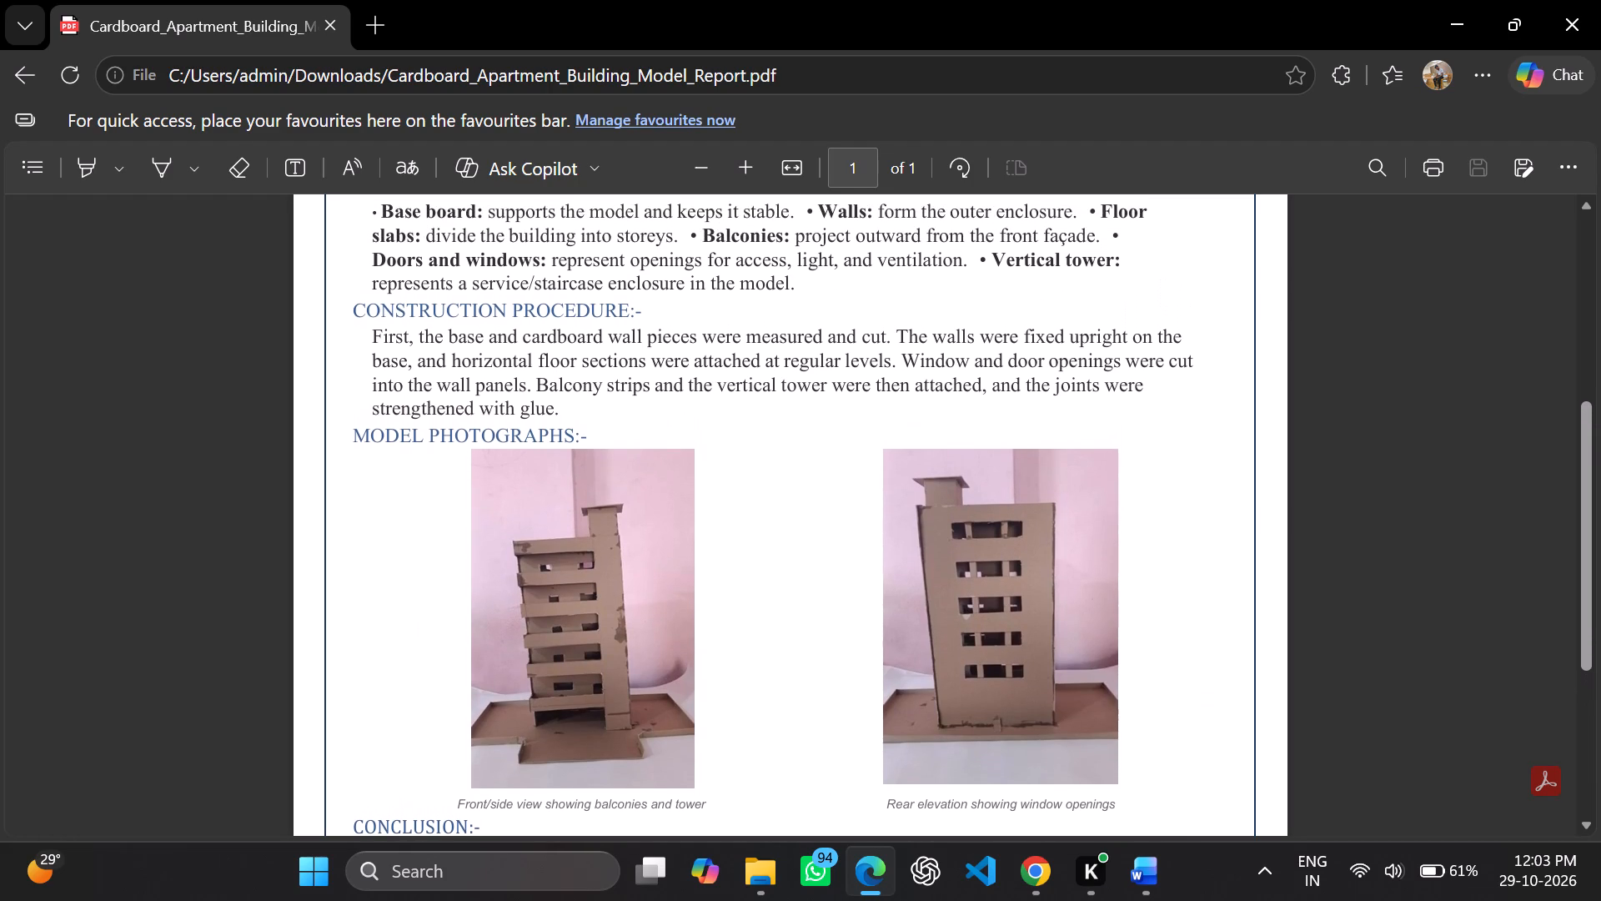
pyautogui.scroll(2, 977, 526)
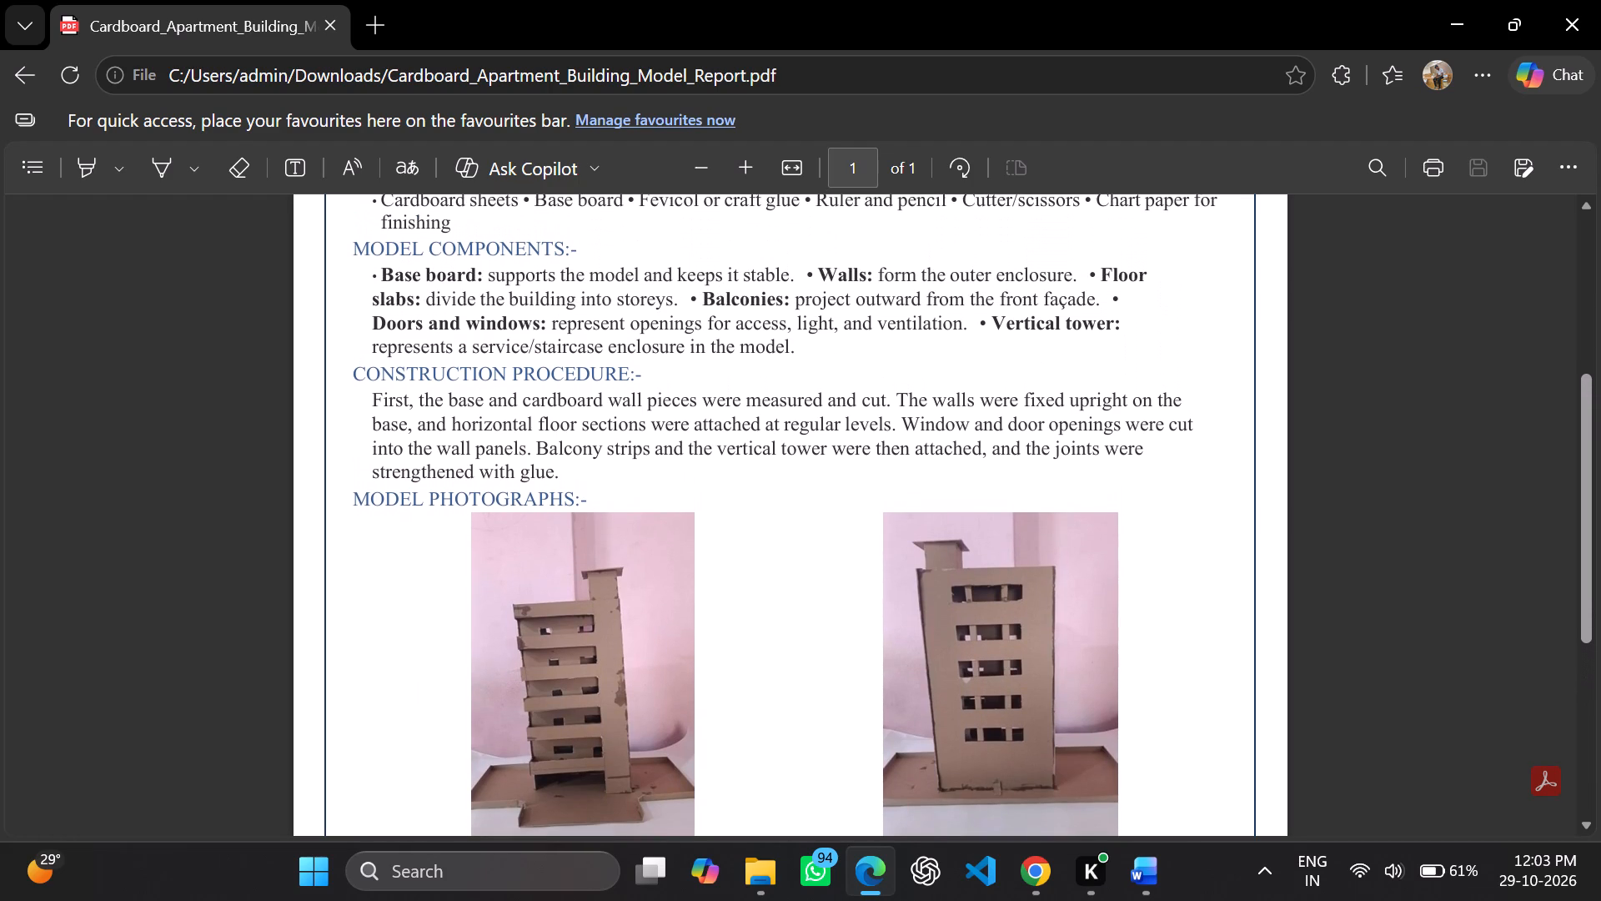
pyautogui.scroll(3, 977, 526)
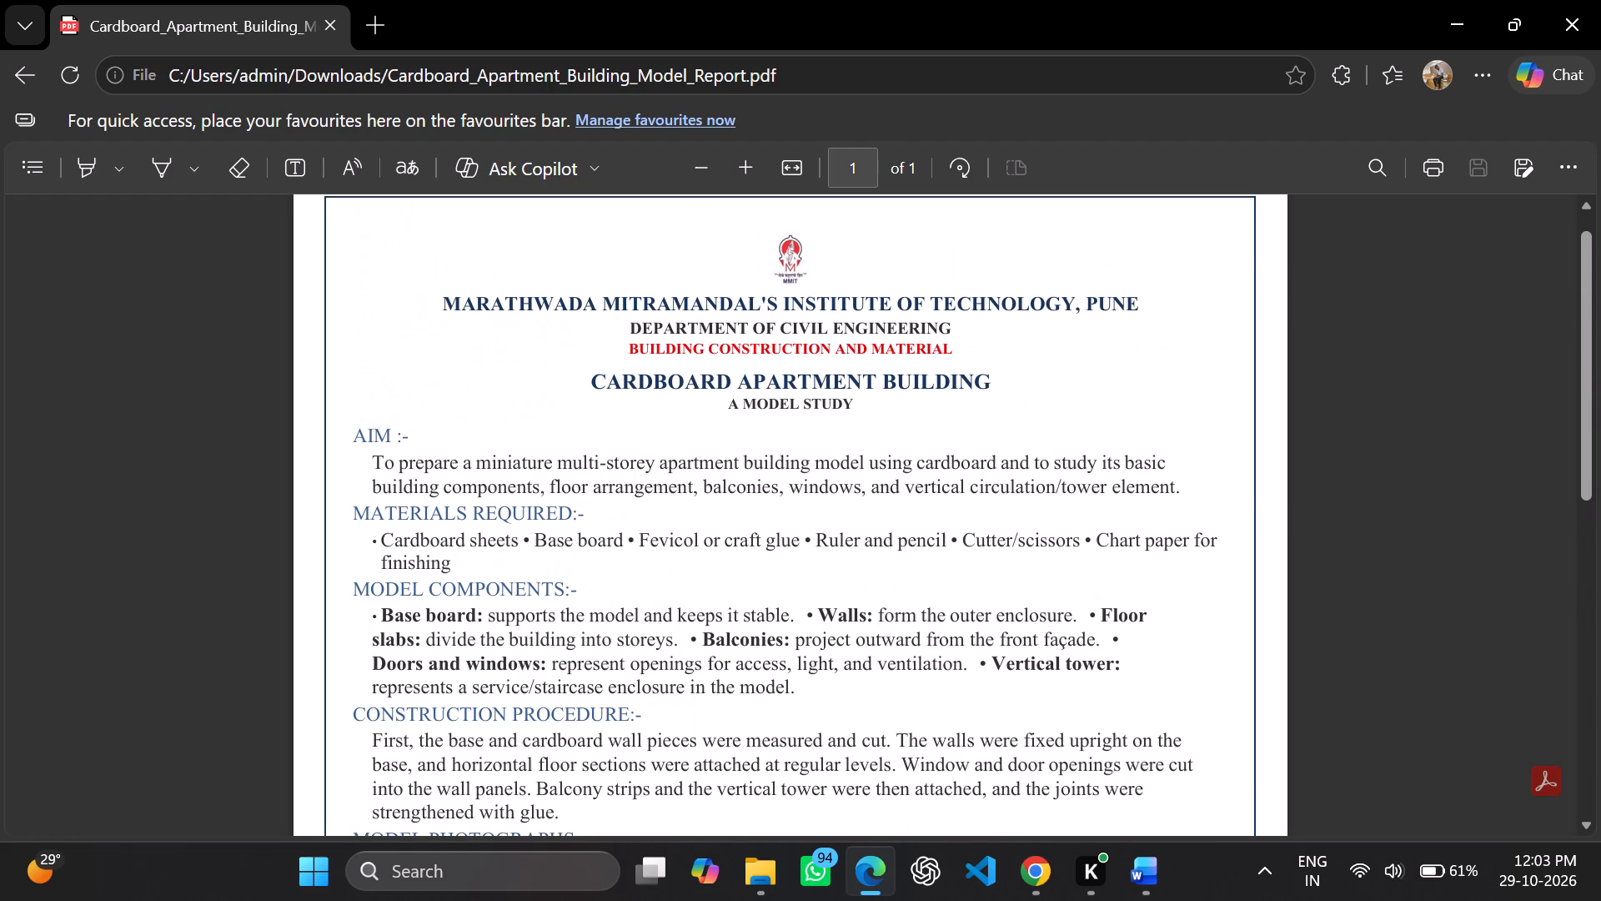
pyautogui.scroll(-2, 977, 526)
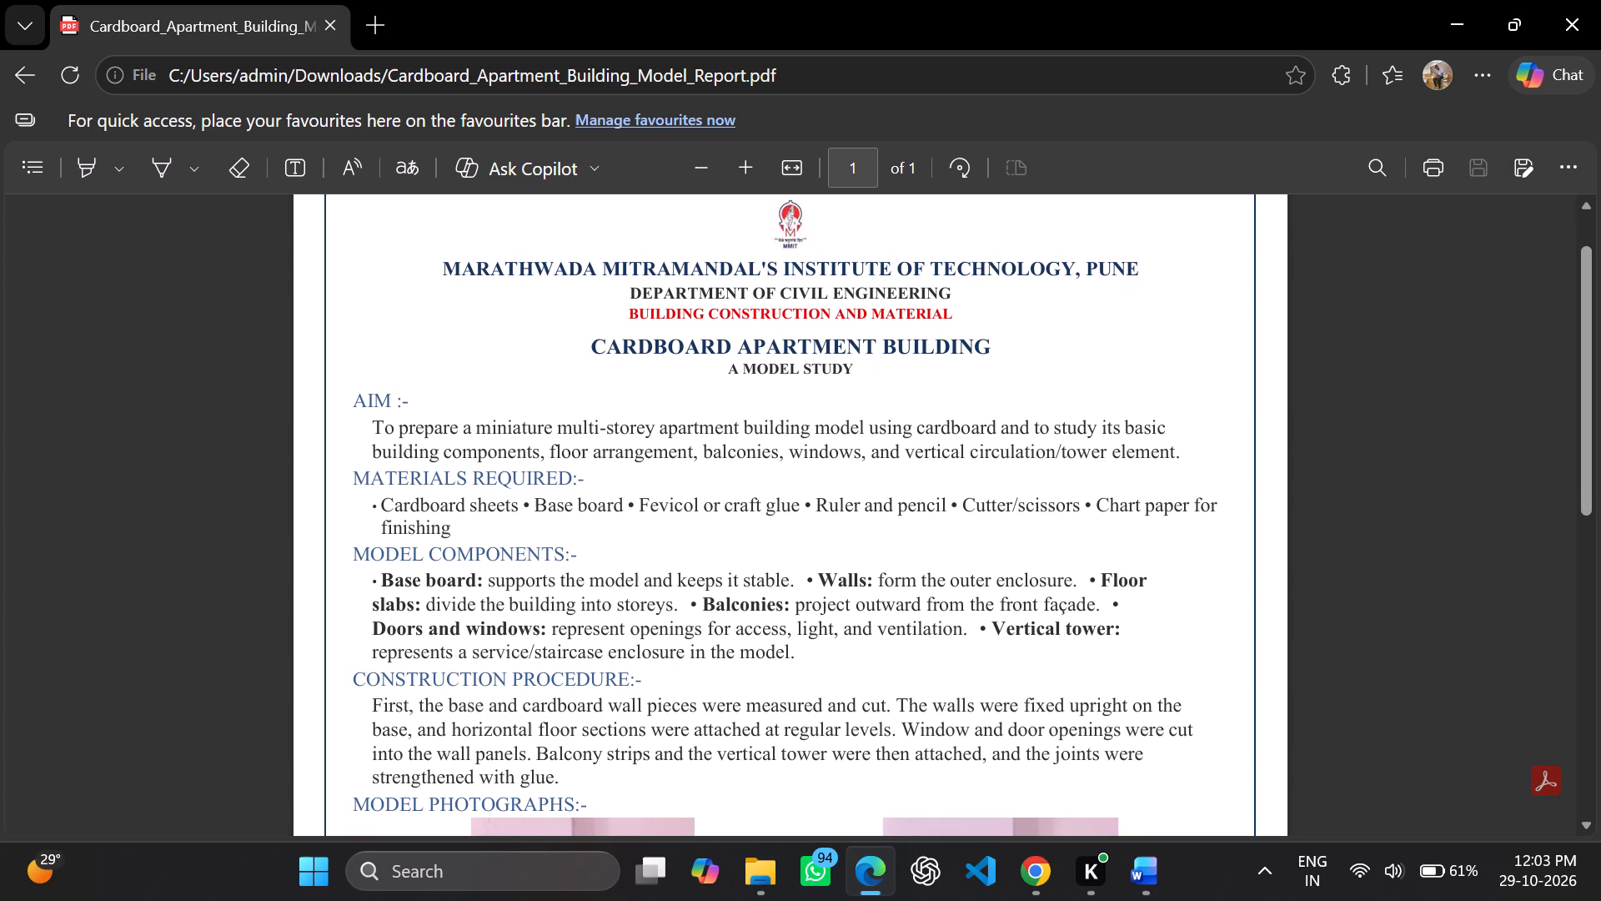
pyautogui.scroll(-2, 977, 526)
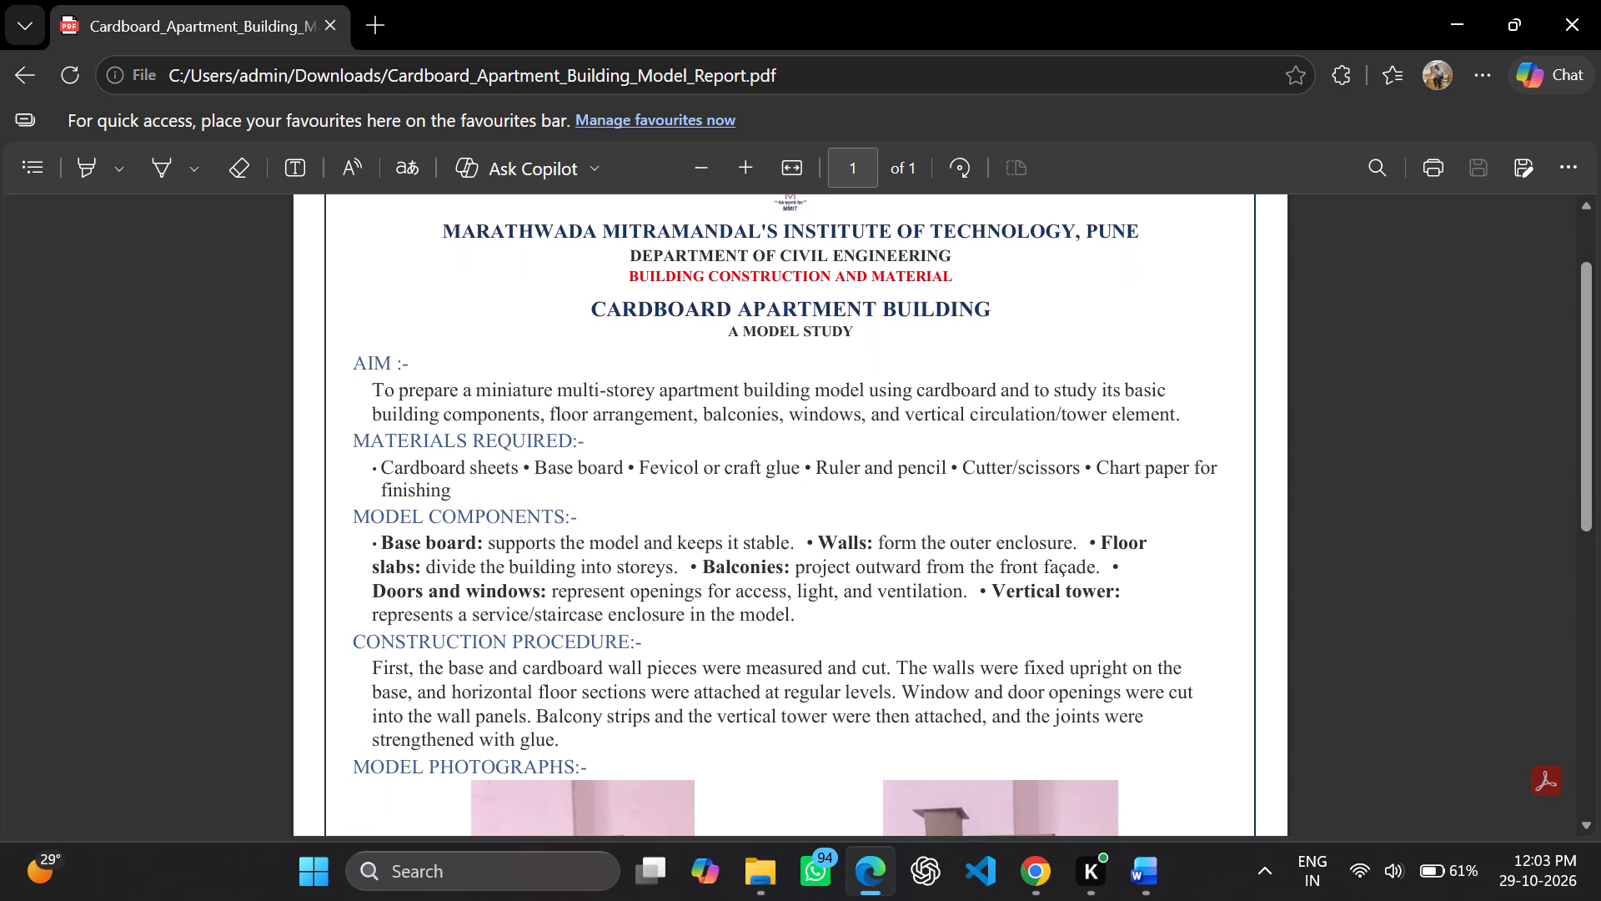
pyautogui.click(1577, 0)
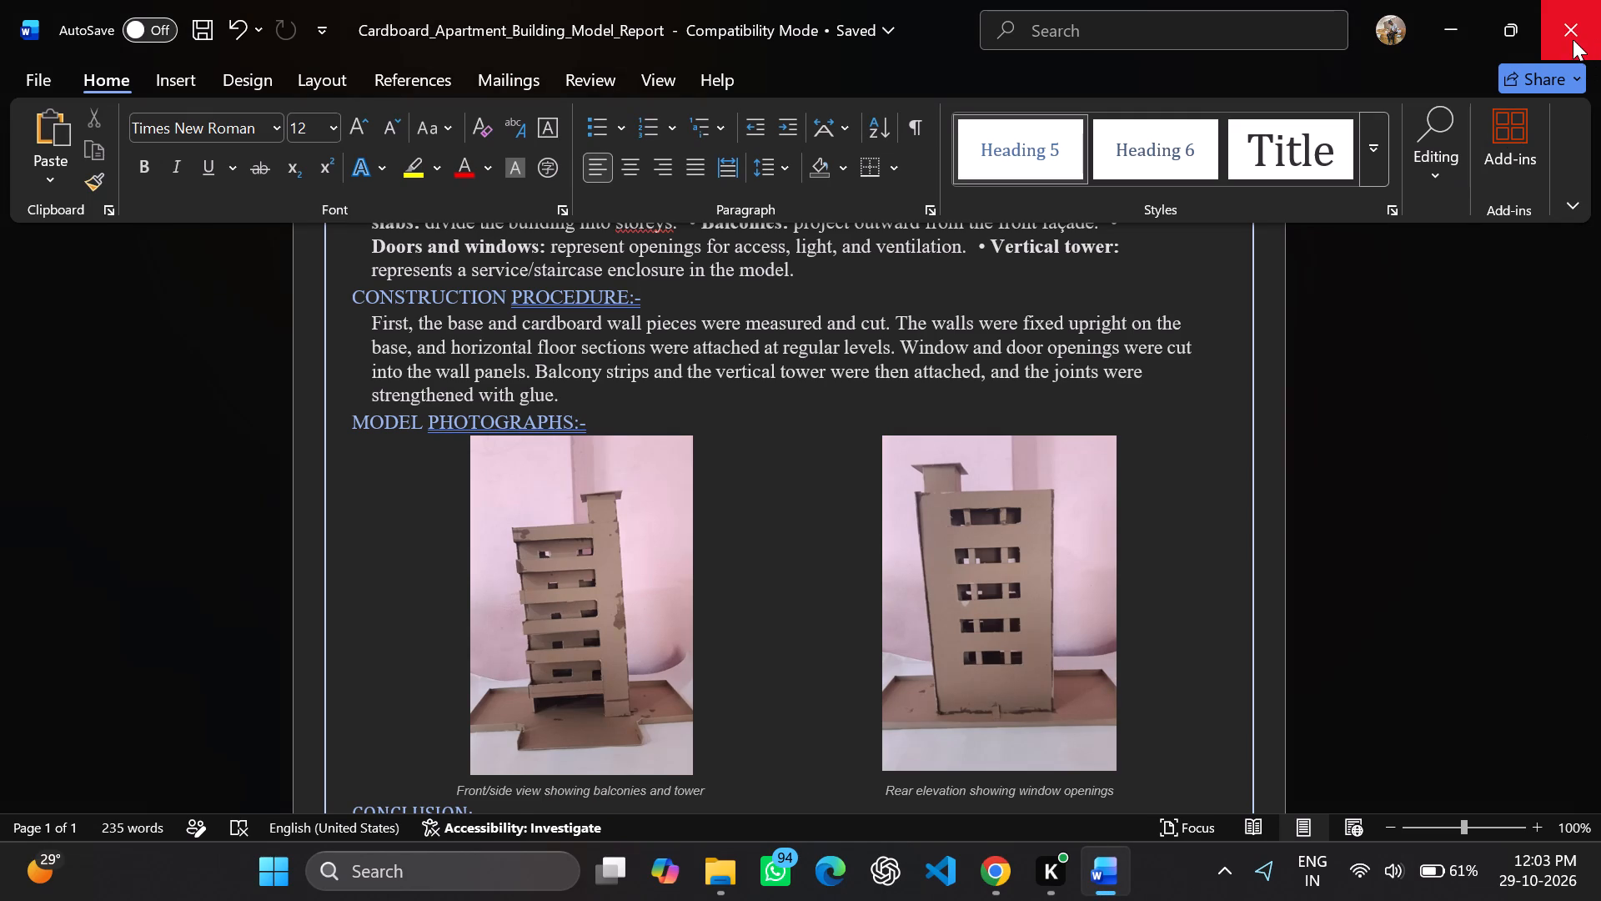
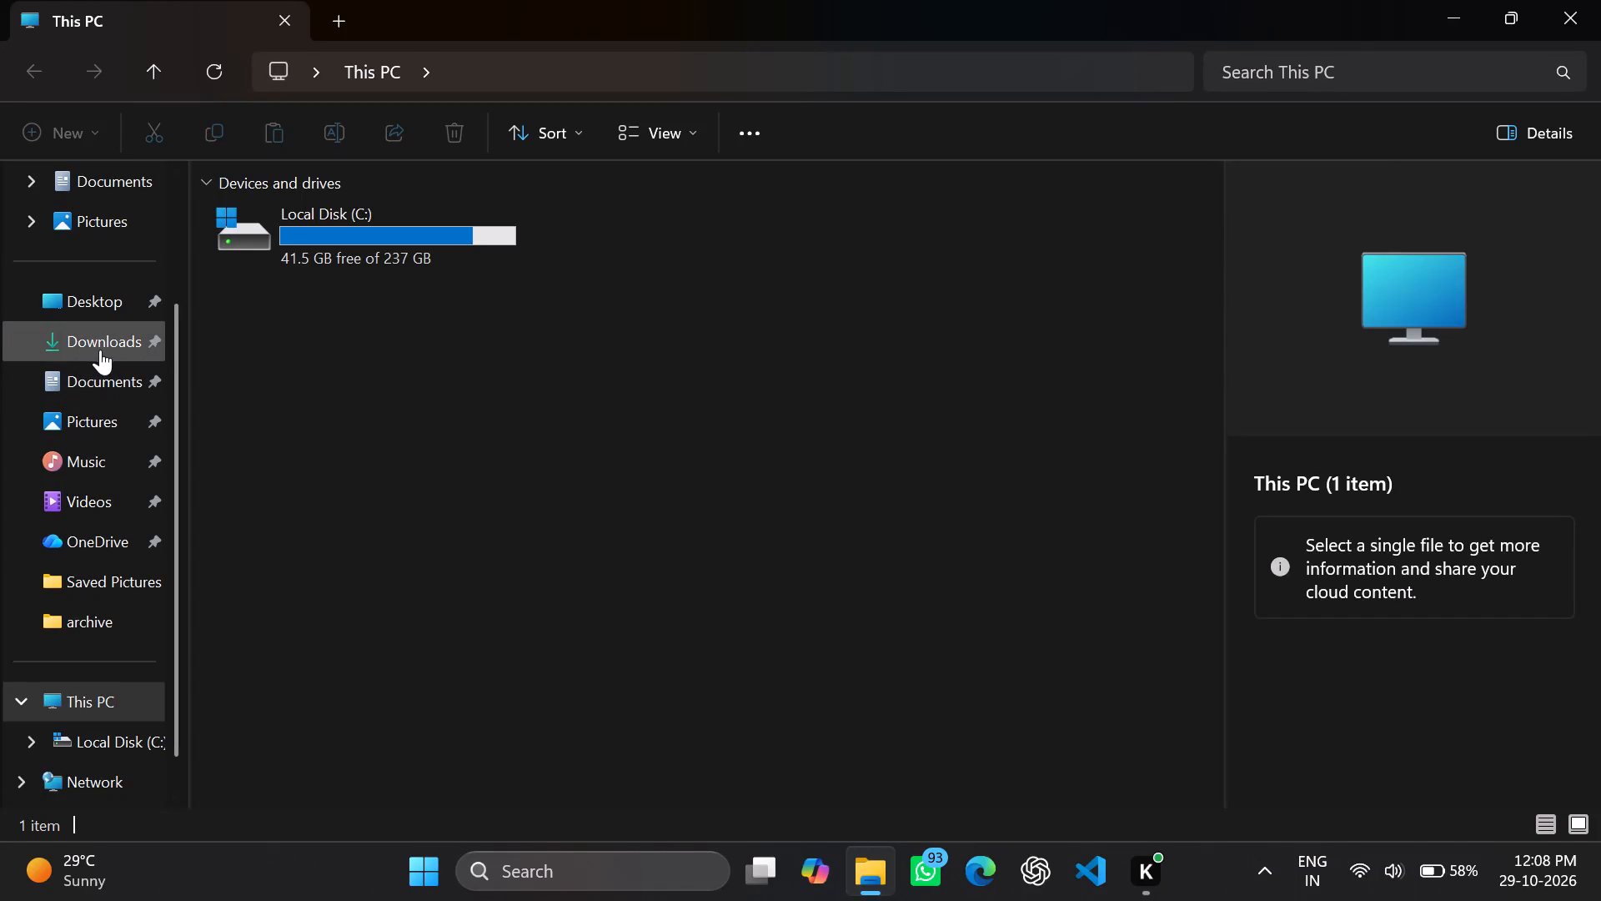
# Delete the two Cardboard_Apartment_Building_Model_Report files and the Cardboard_Building_Model_Detailed_Dimensions PDF from the Downloads folder.
pyautogui.click(98, 348)
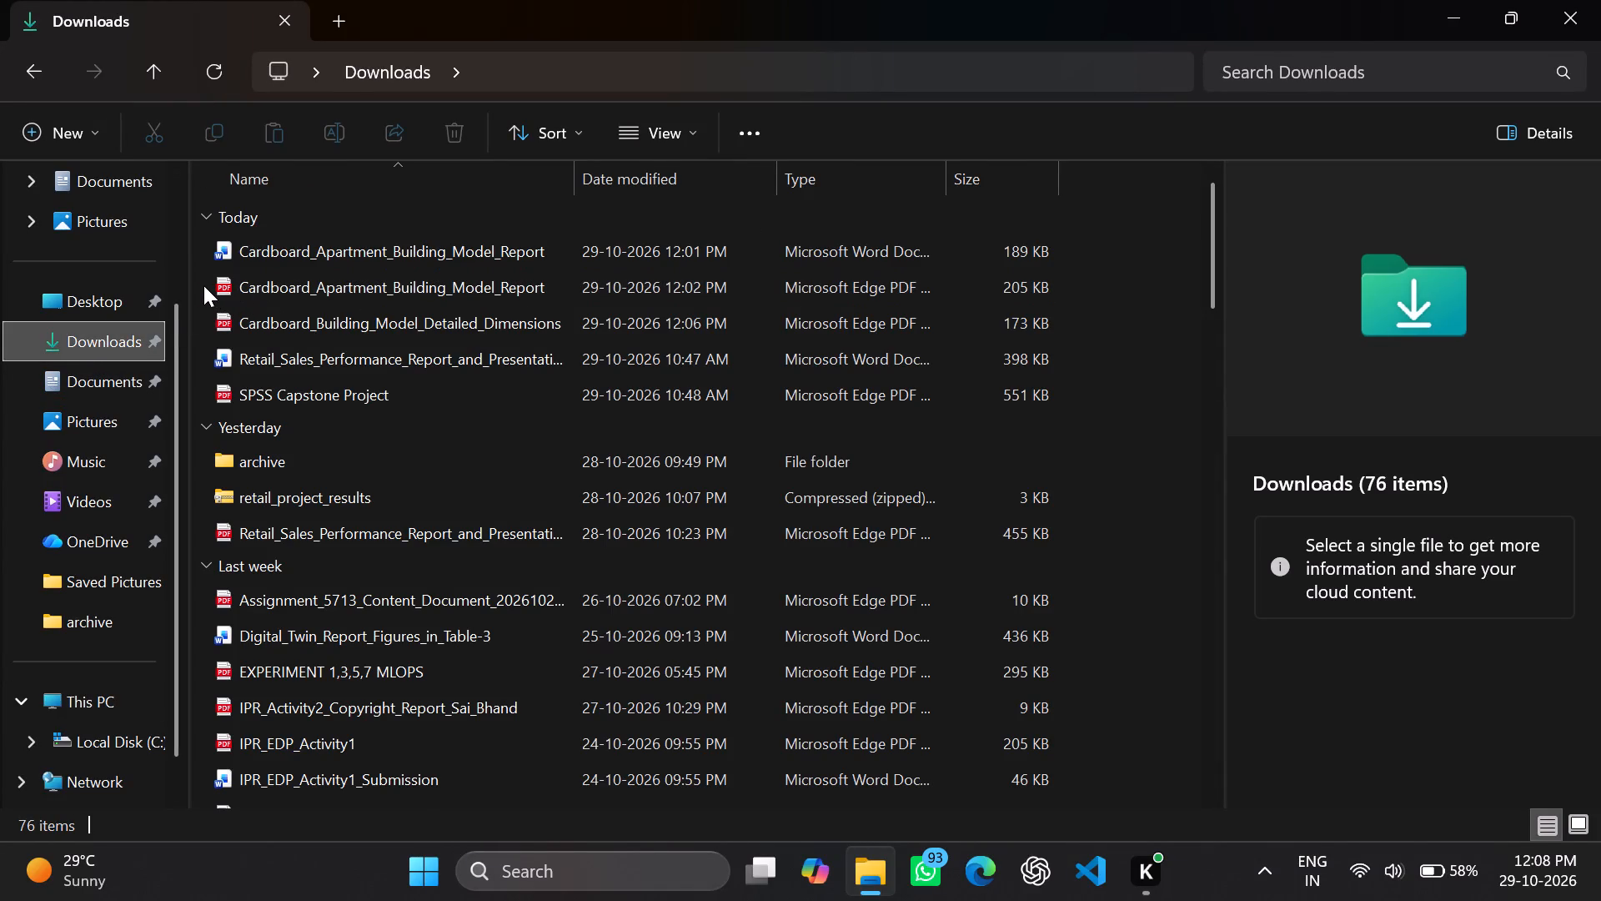
pyautogui.moveTo(203, 285); pyautogui.dragTo(214, 278)
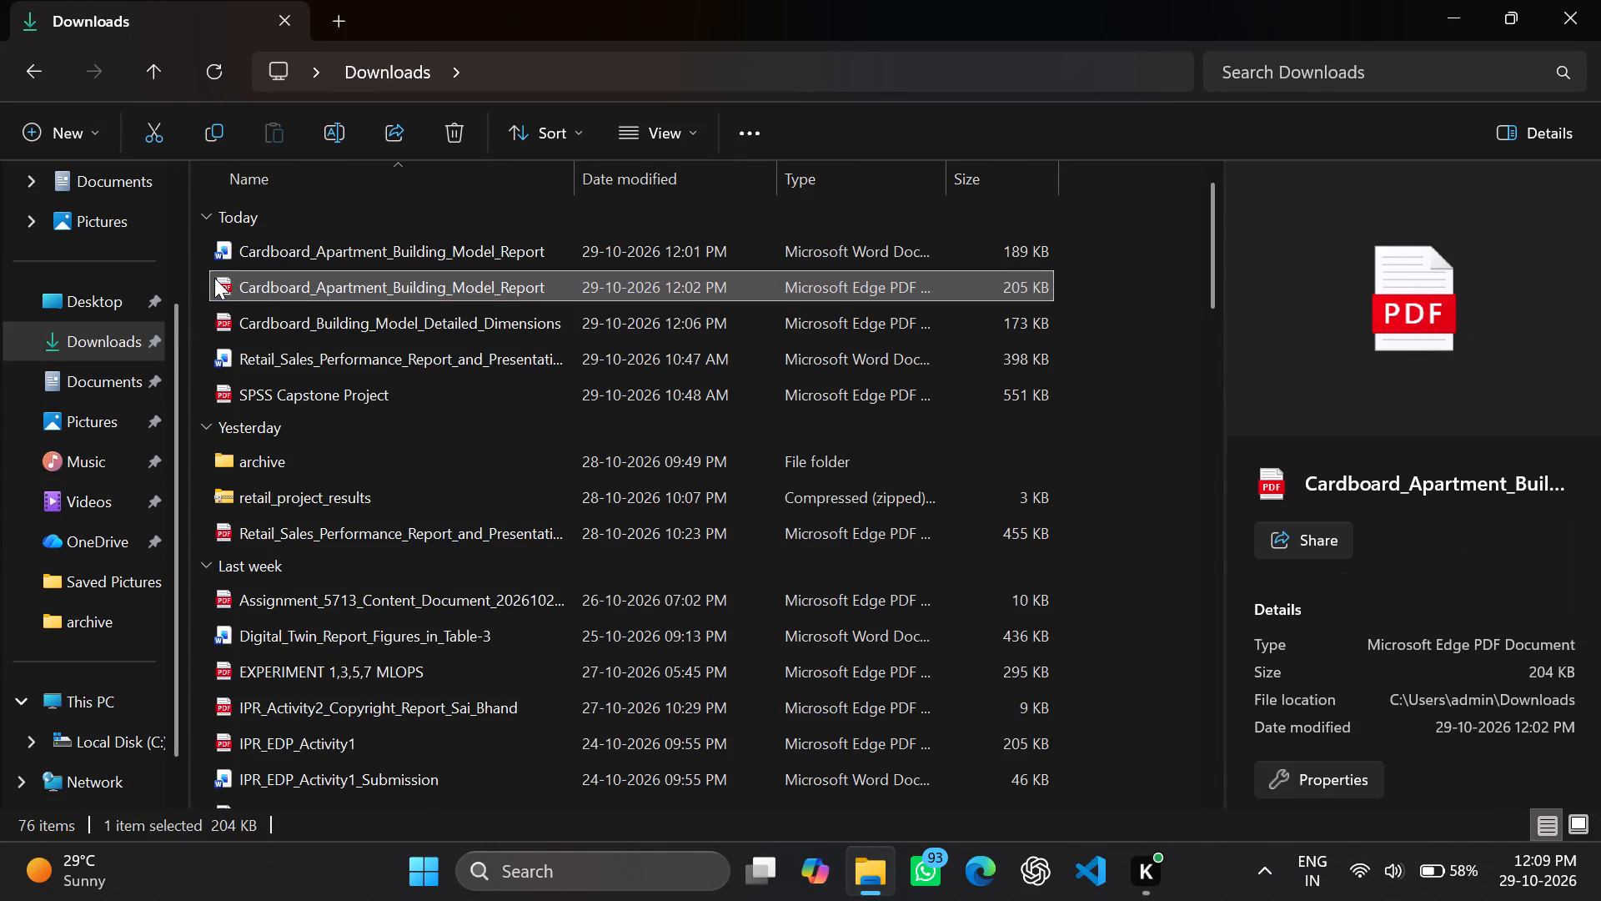
pyautogui.click(204, 250)
pyautogui.moveTo(204, 250); pyautogui.dragTo(299, 332)
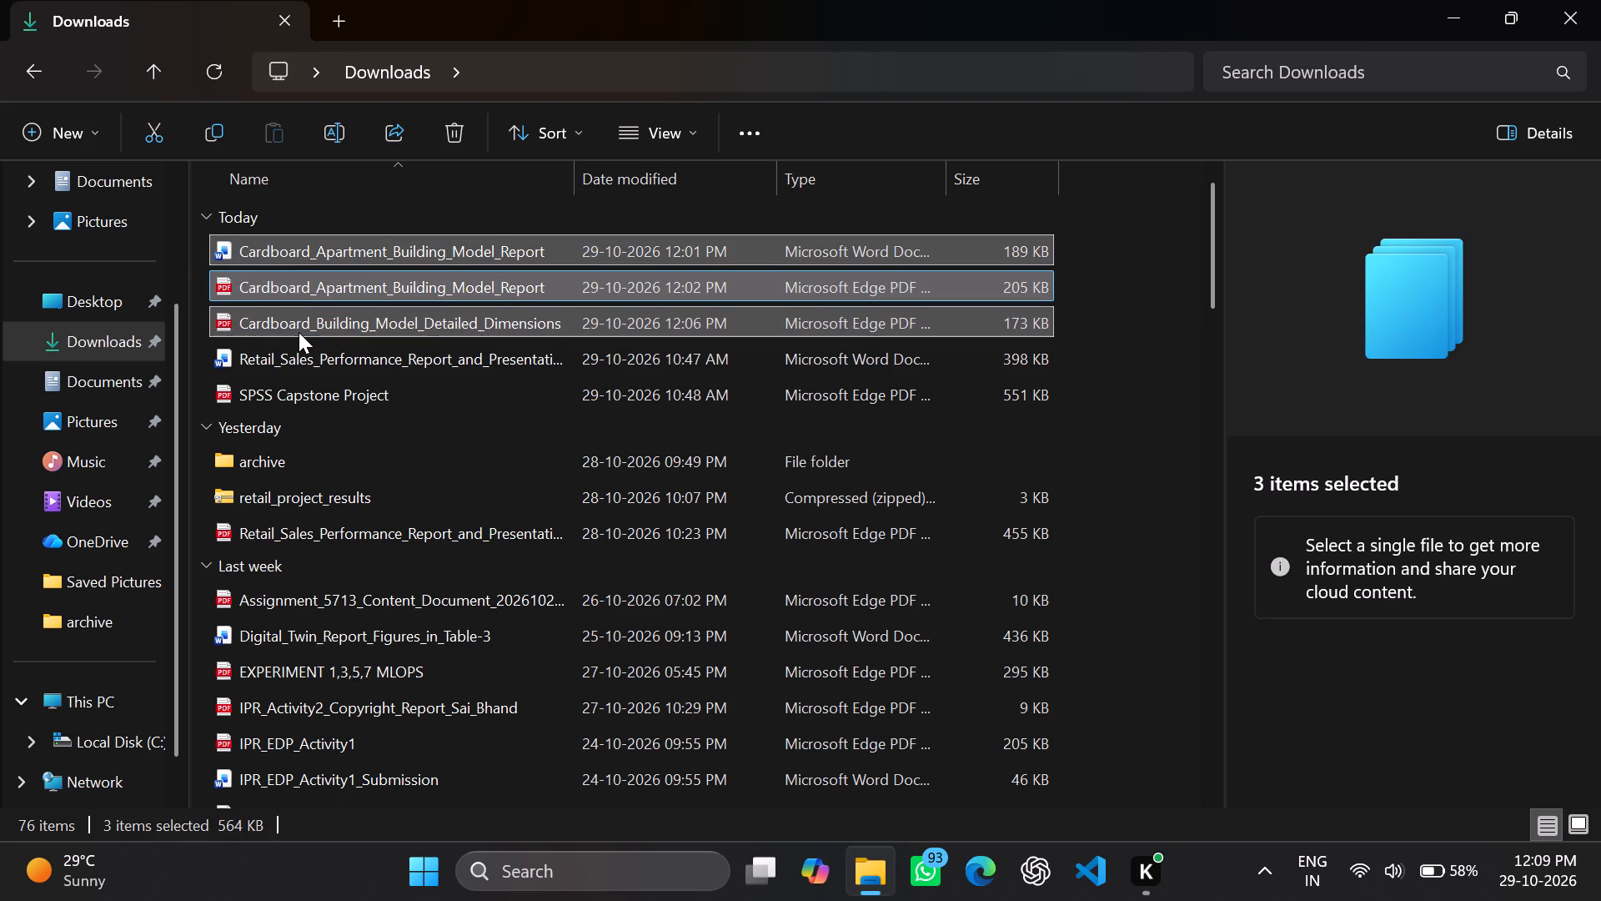
pyautogui.press('Delete')
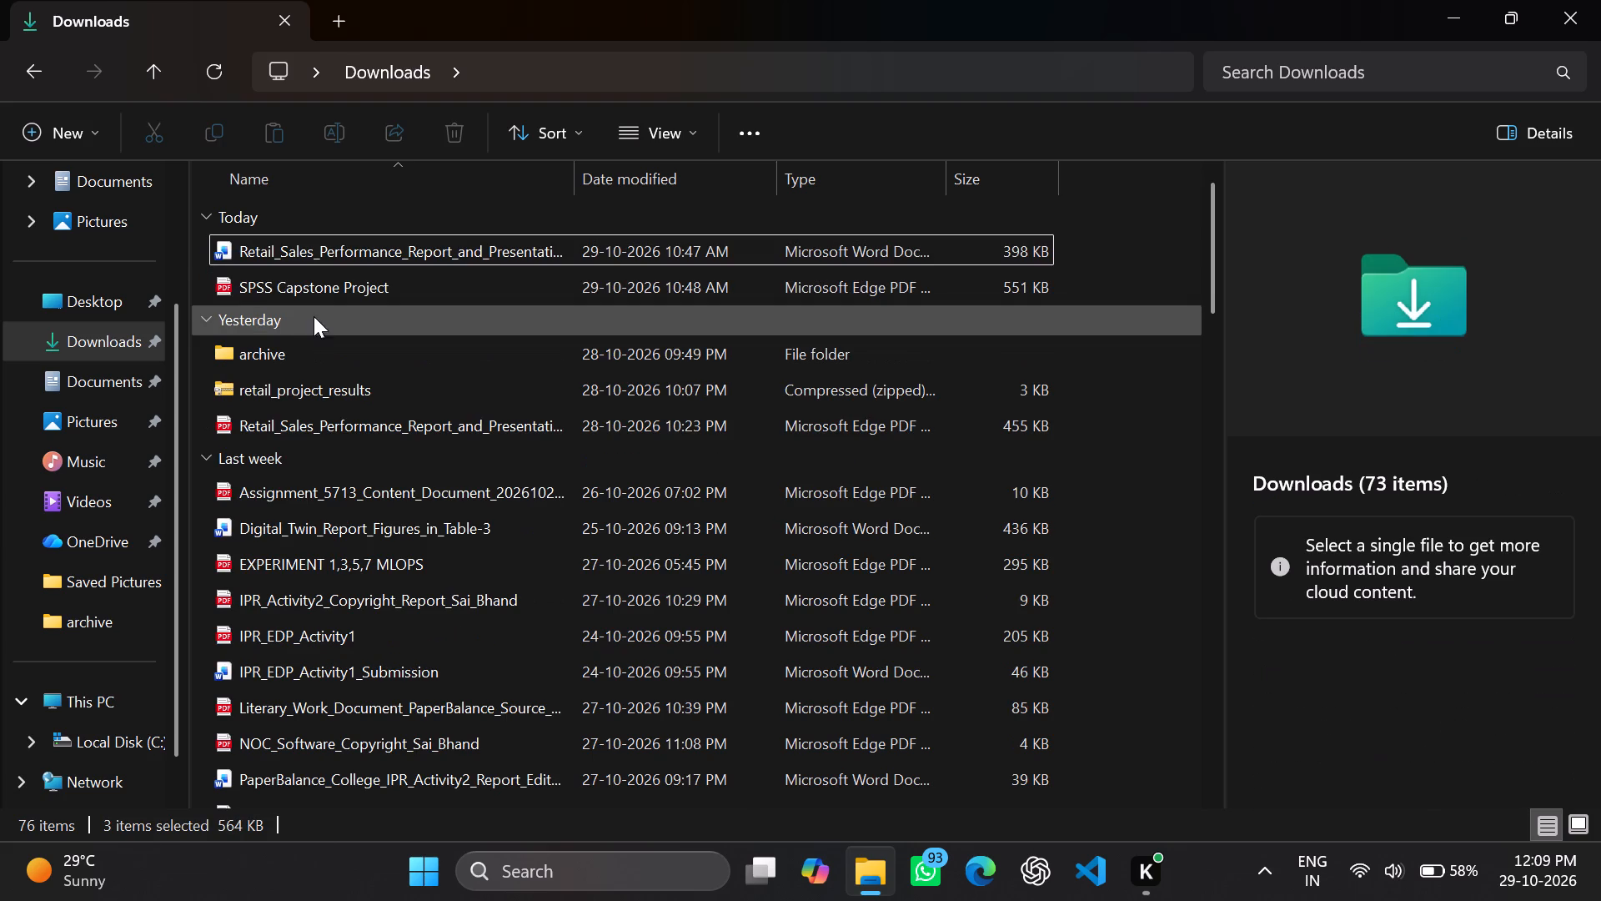
# Open the SPSS Capstone Project PDF from Downloads, review its cover, executive summary, contents and objectives pages, and close it.
pyautogui.doubleClick(312, 295)
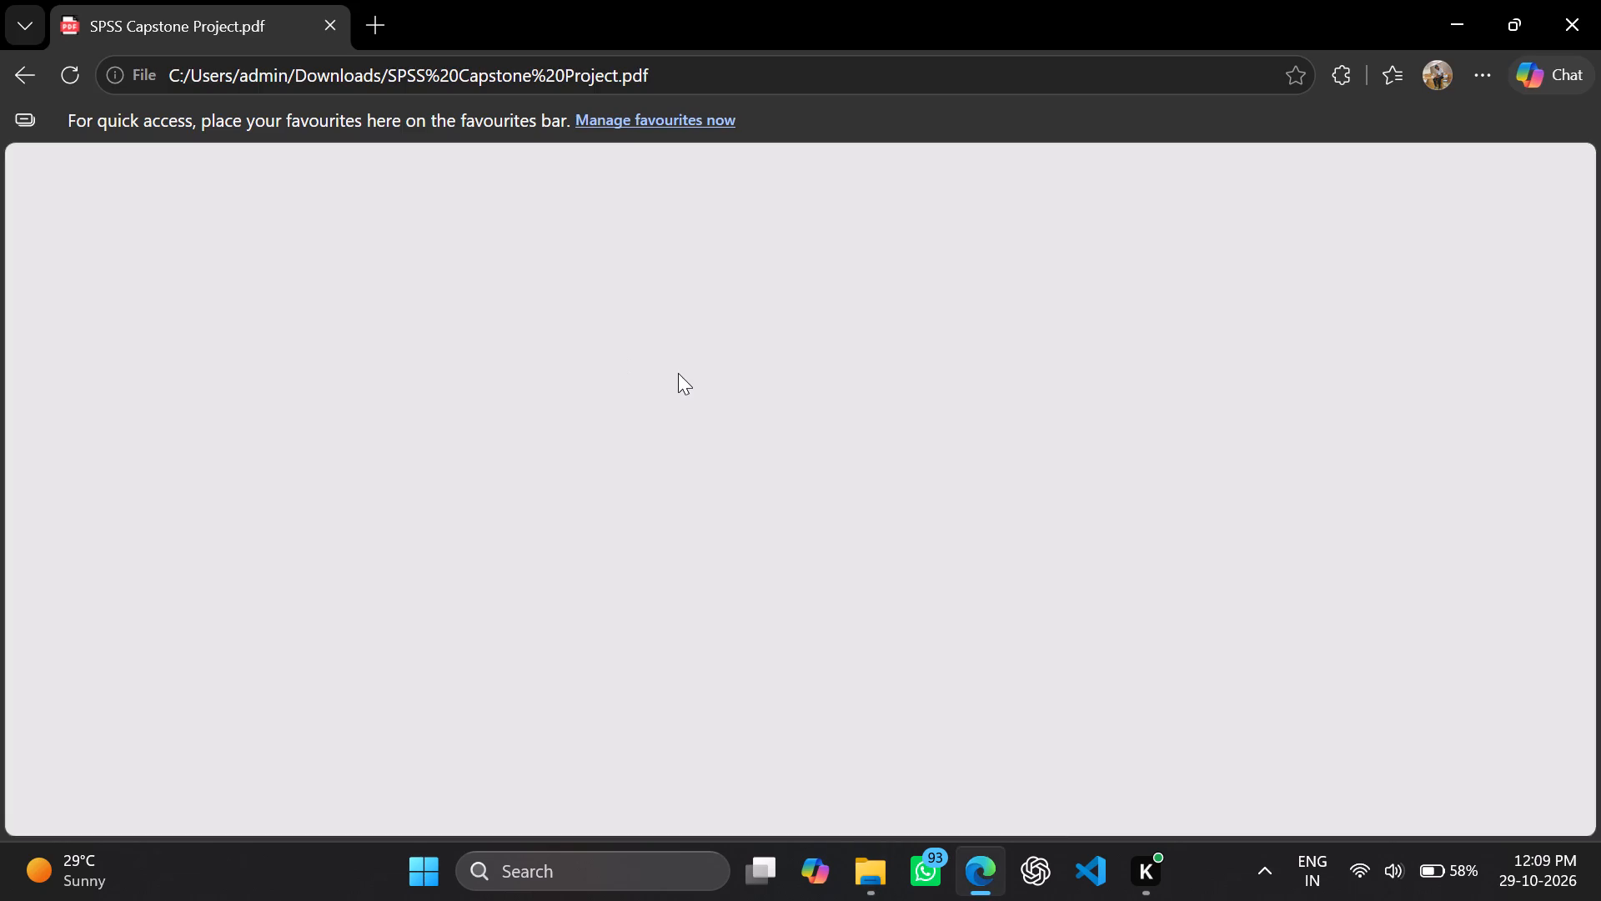
pyautogui.scroll(-1, 655, 545)
pyautogui.scroll(9, 655, 545)
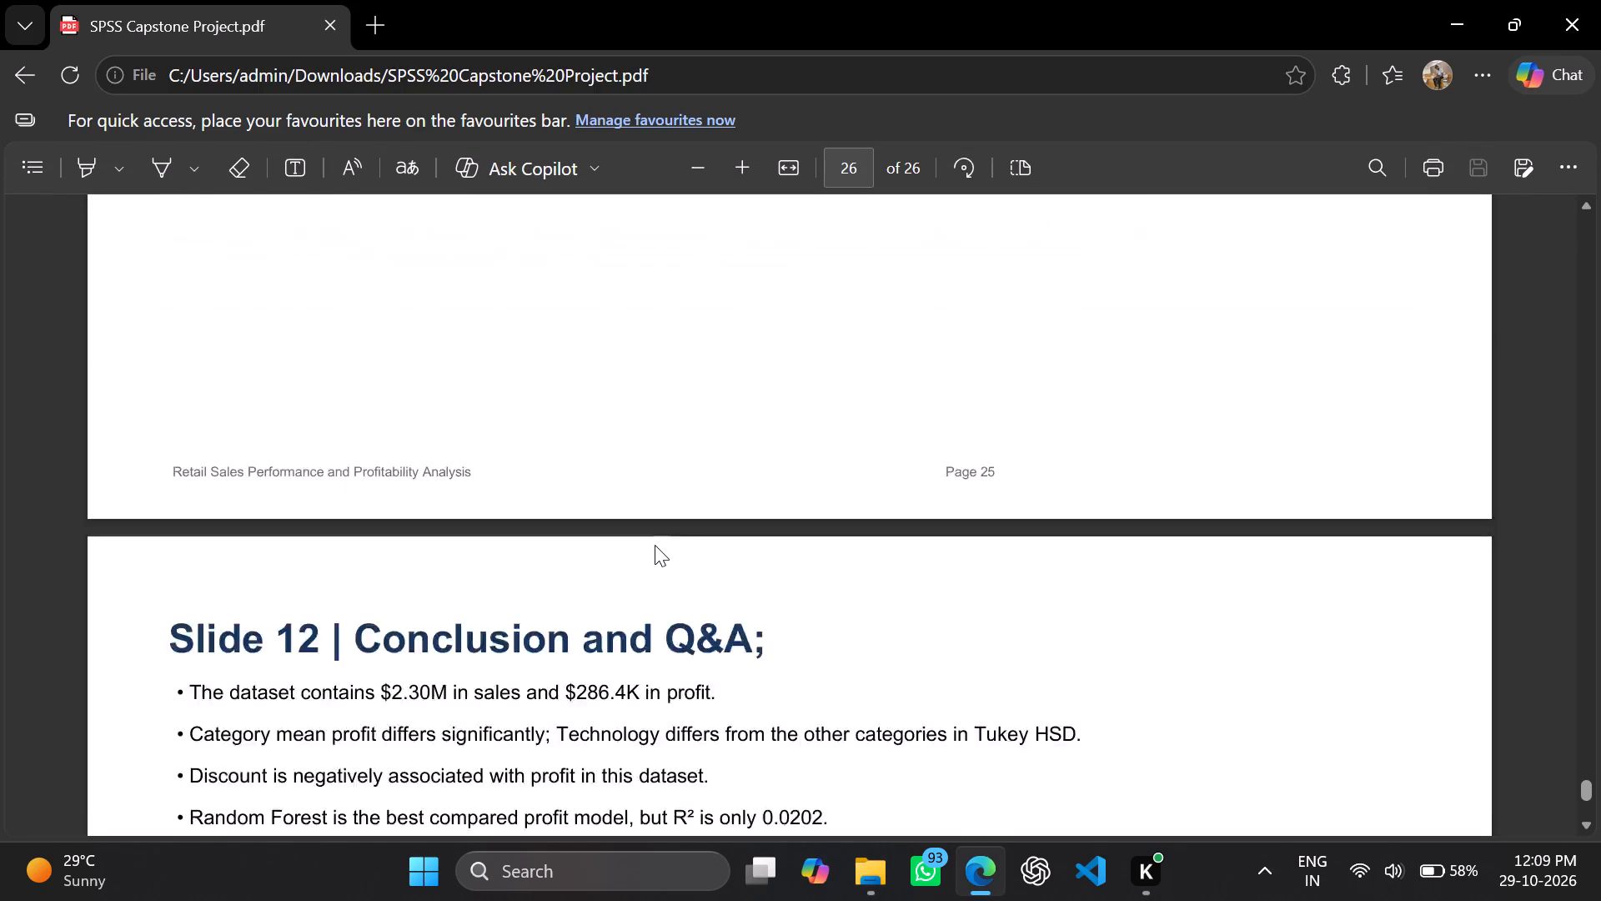
pyautogui.scroll(20, 655, 545)
pyautogui.scroll(9, 655, 545)
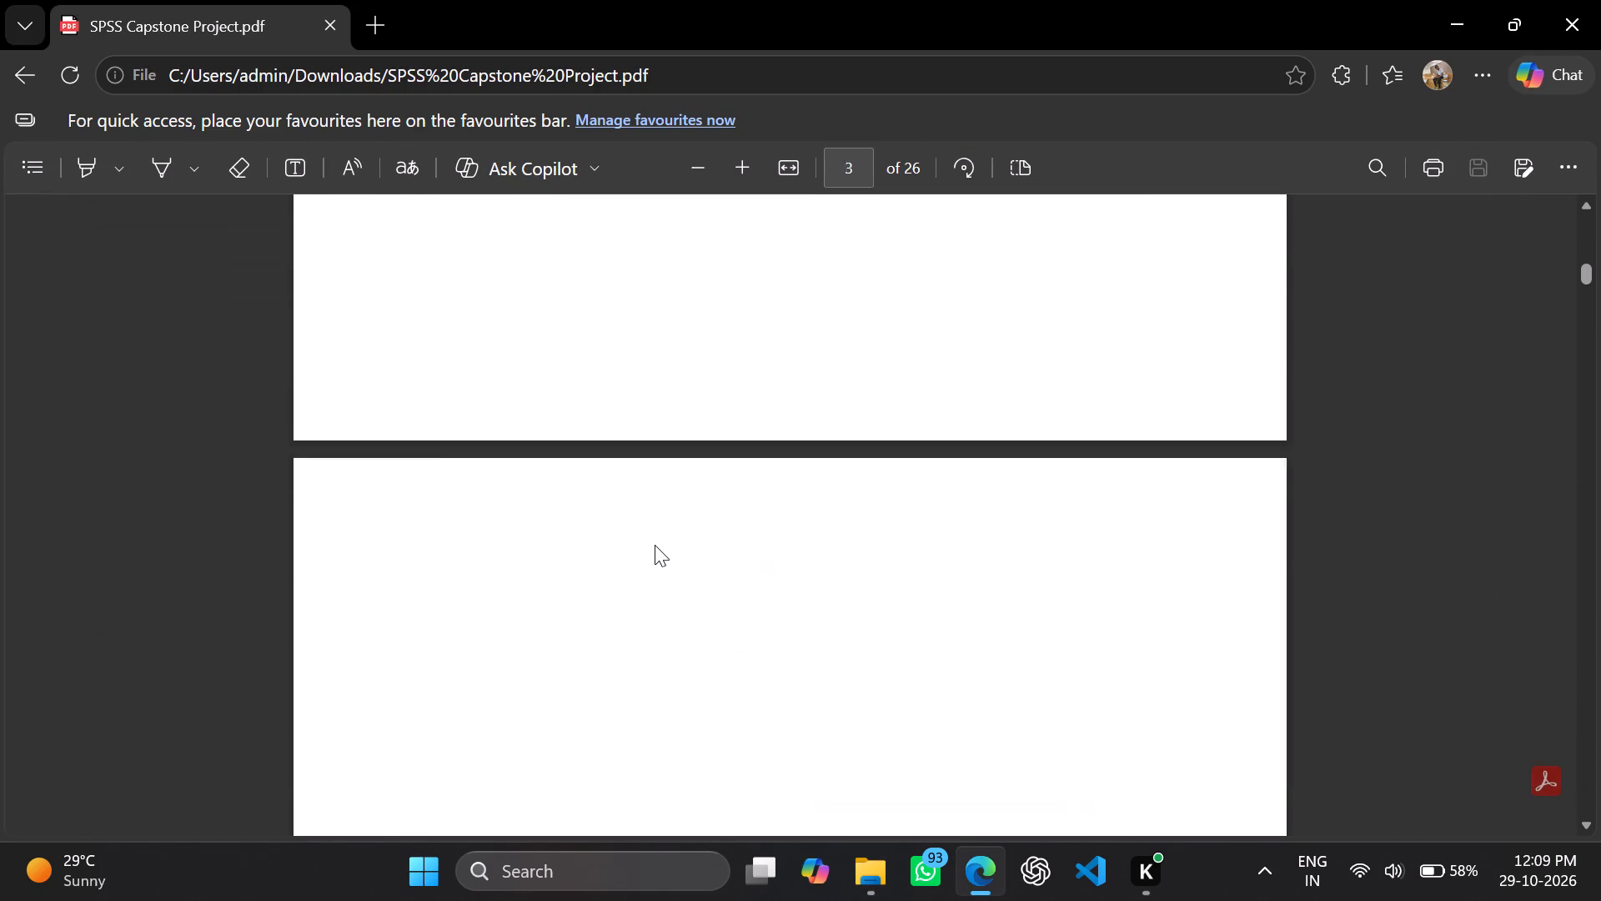
pyautogui.scroll(14, 655, 545)
pyautogui.scroll(-3, 655, 545)
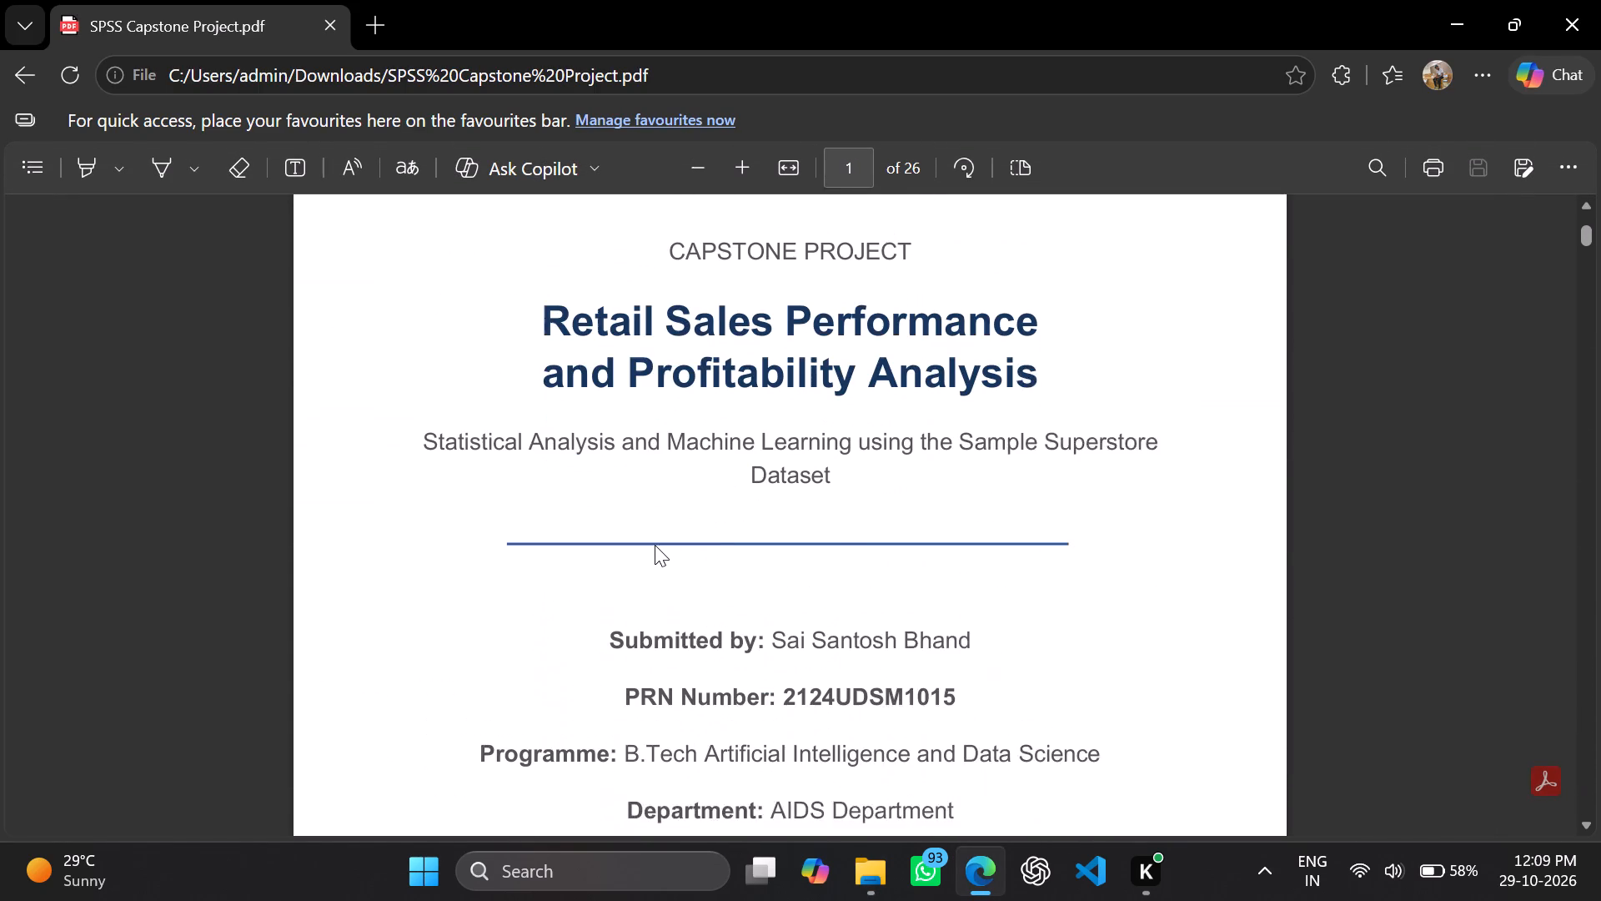
pyautogui.scroll(-5, 655, 545)
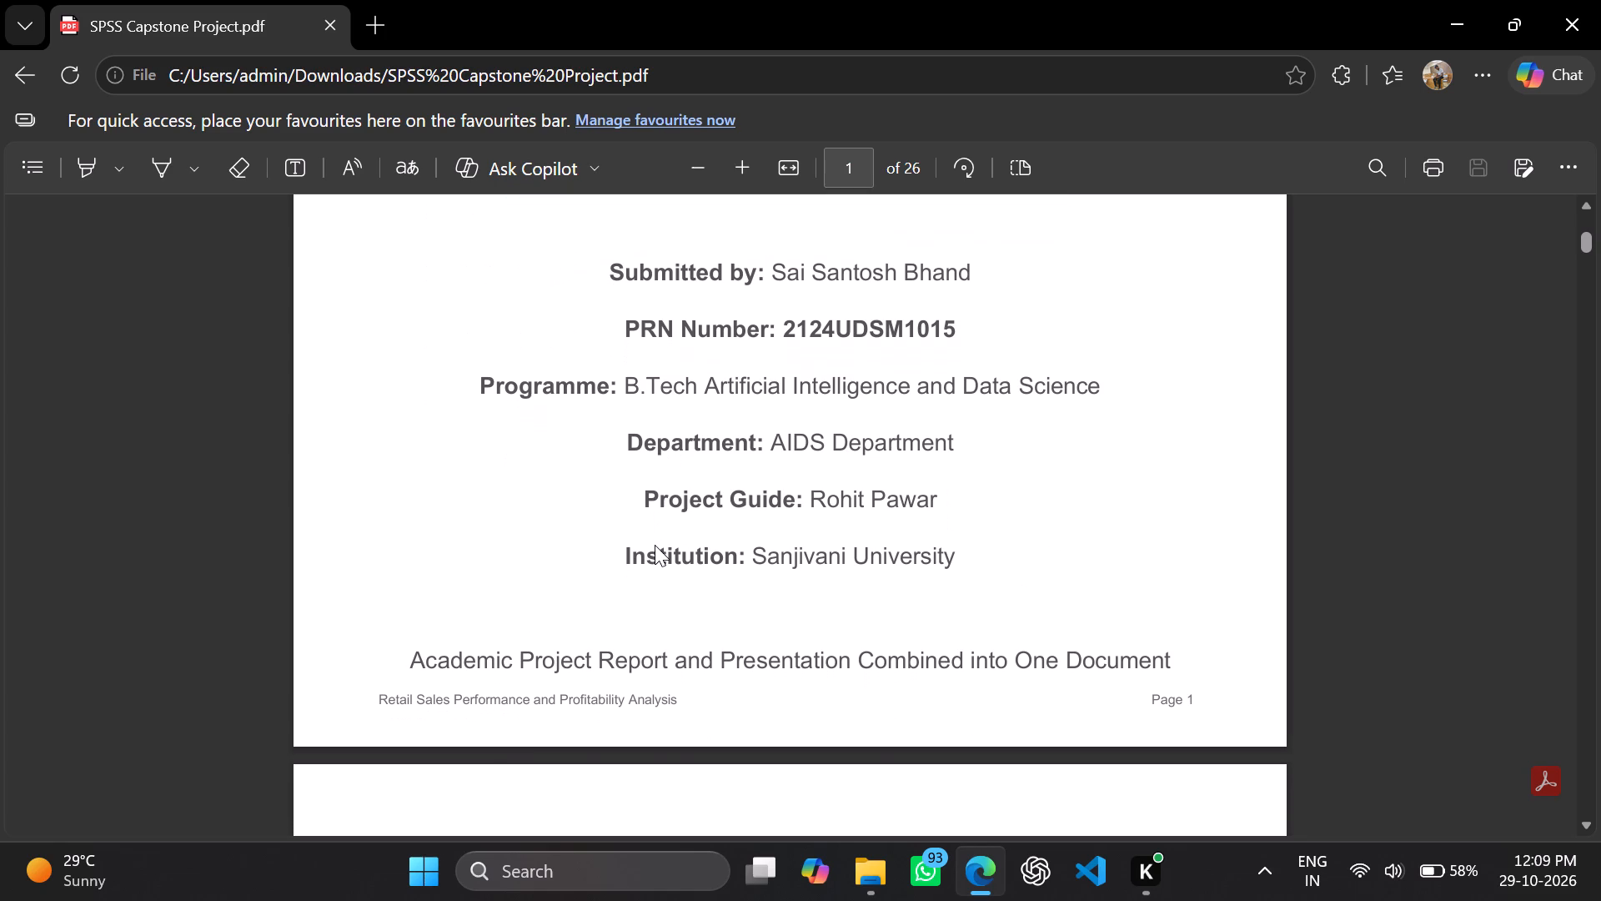
pyautogui.scroll(-3, 655, 545)
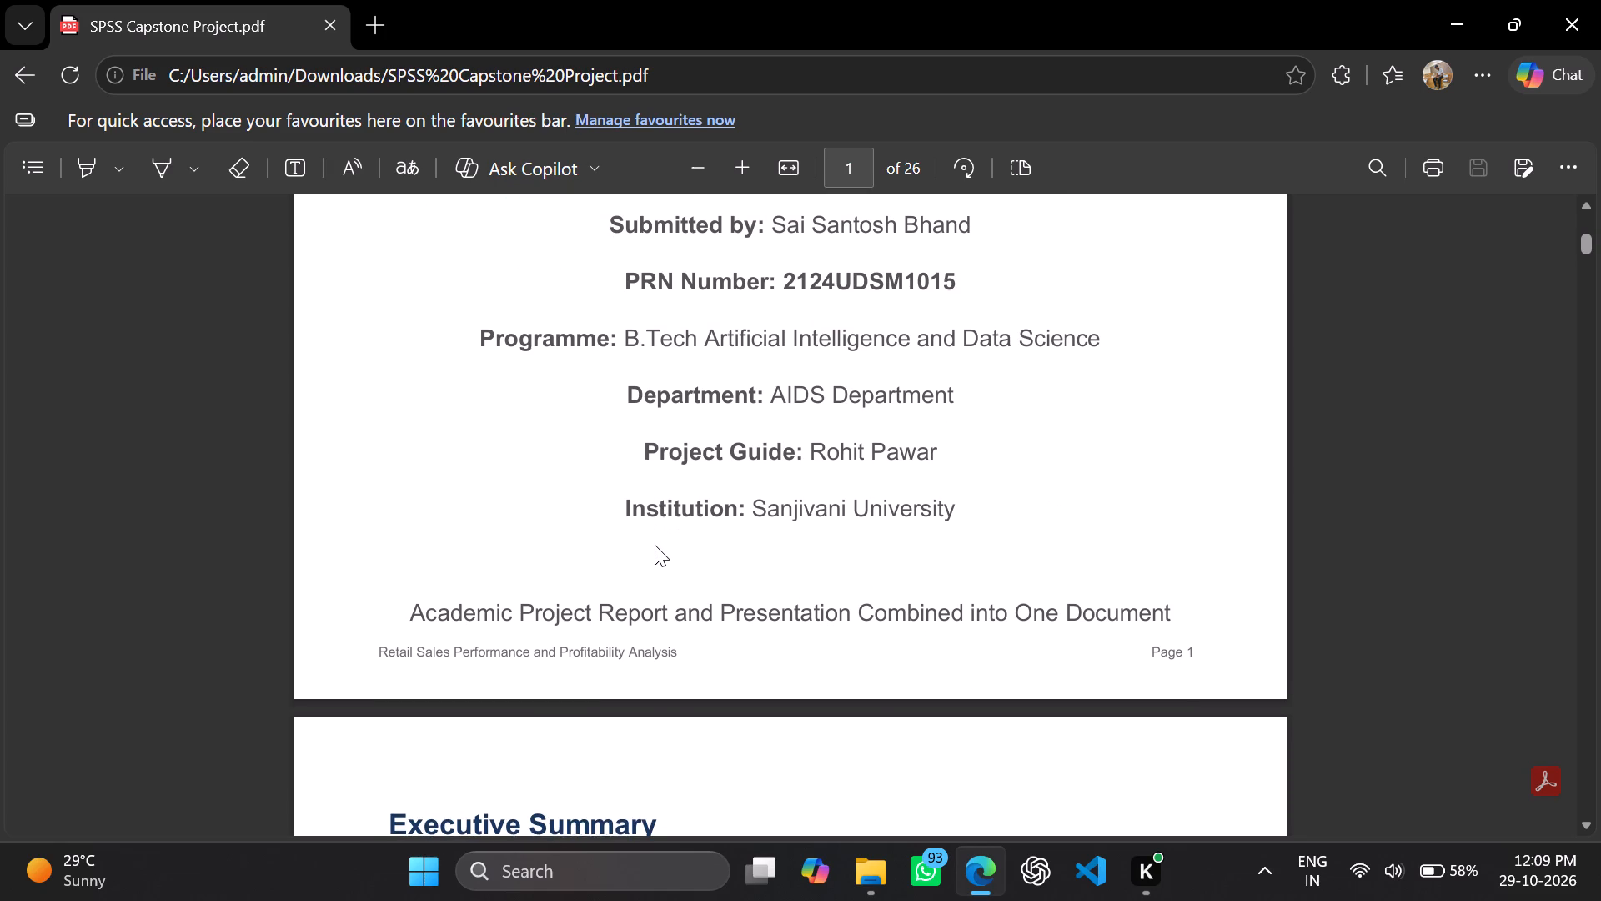
pyautogui.scroll(-3, 655, 545)
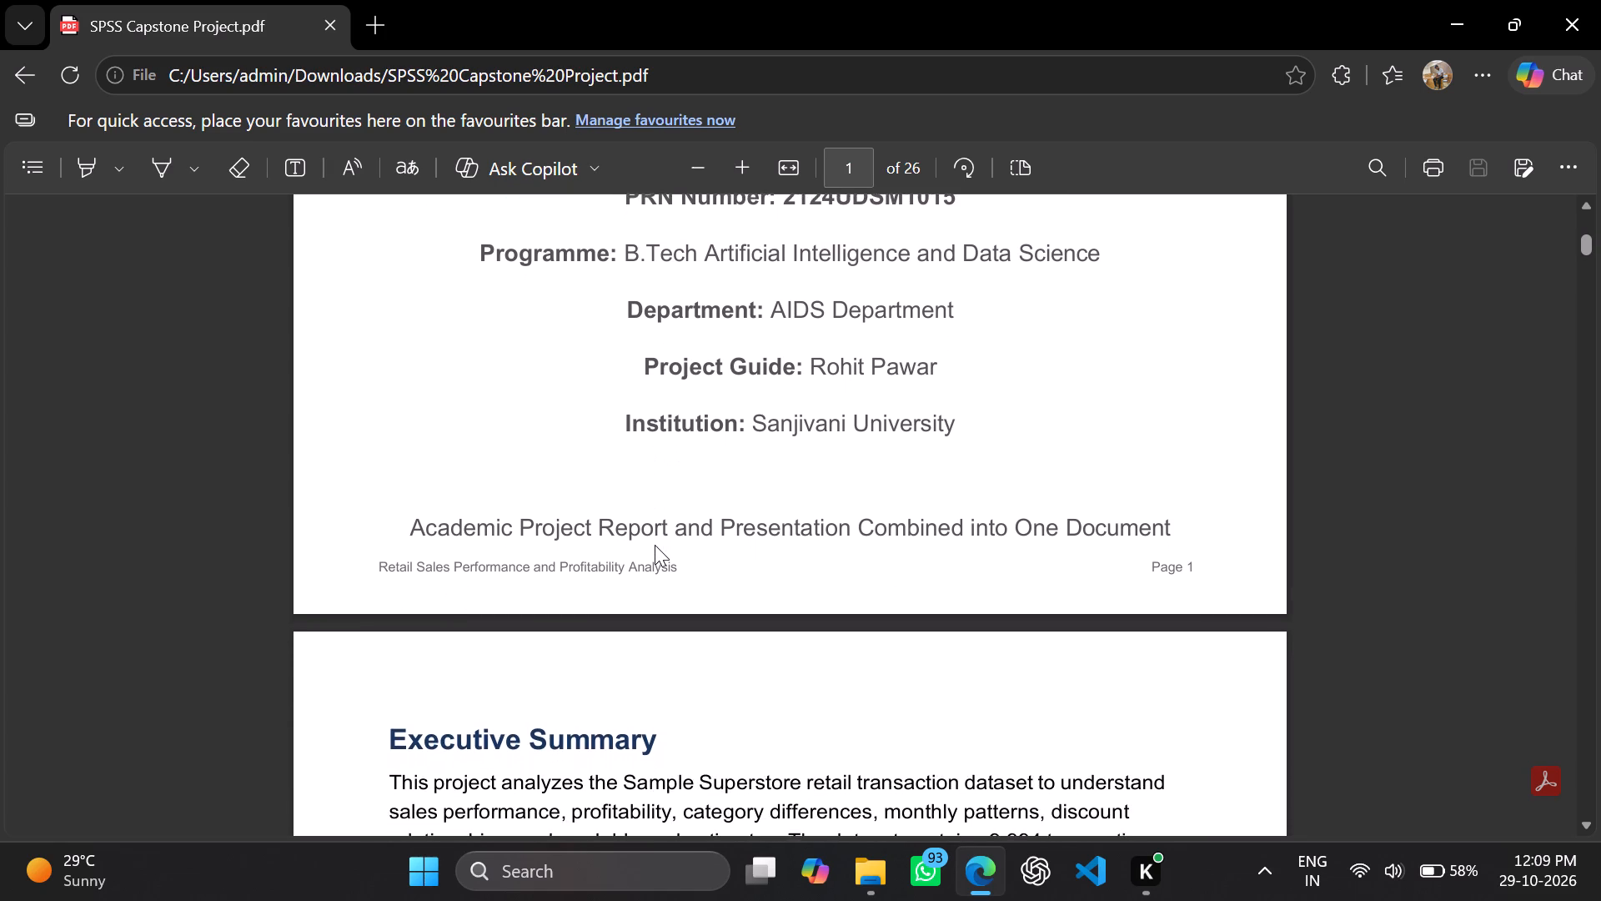
pyautogui.scroll(-4, 655, 545)
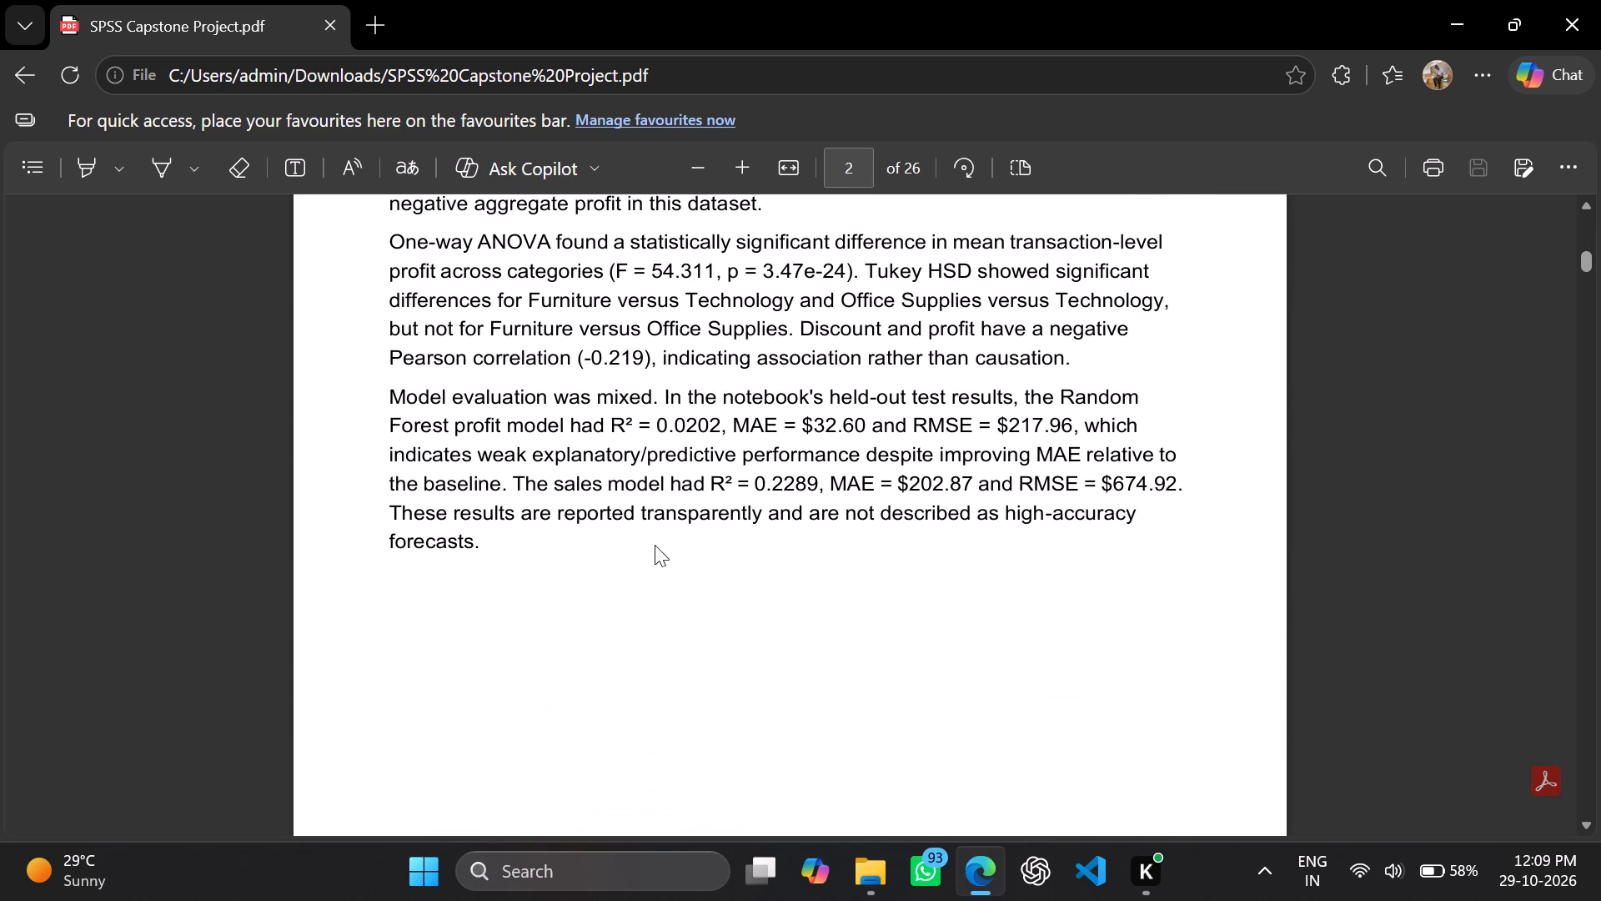
pyautogui.scroll(-7, 655, 545)
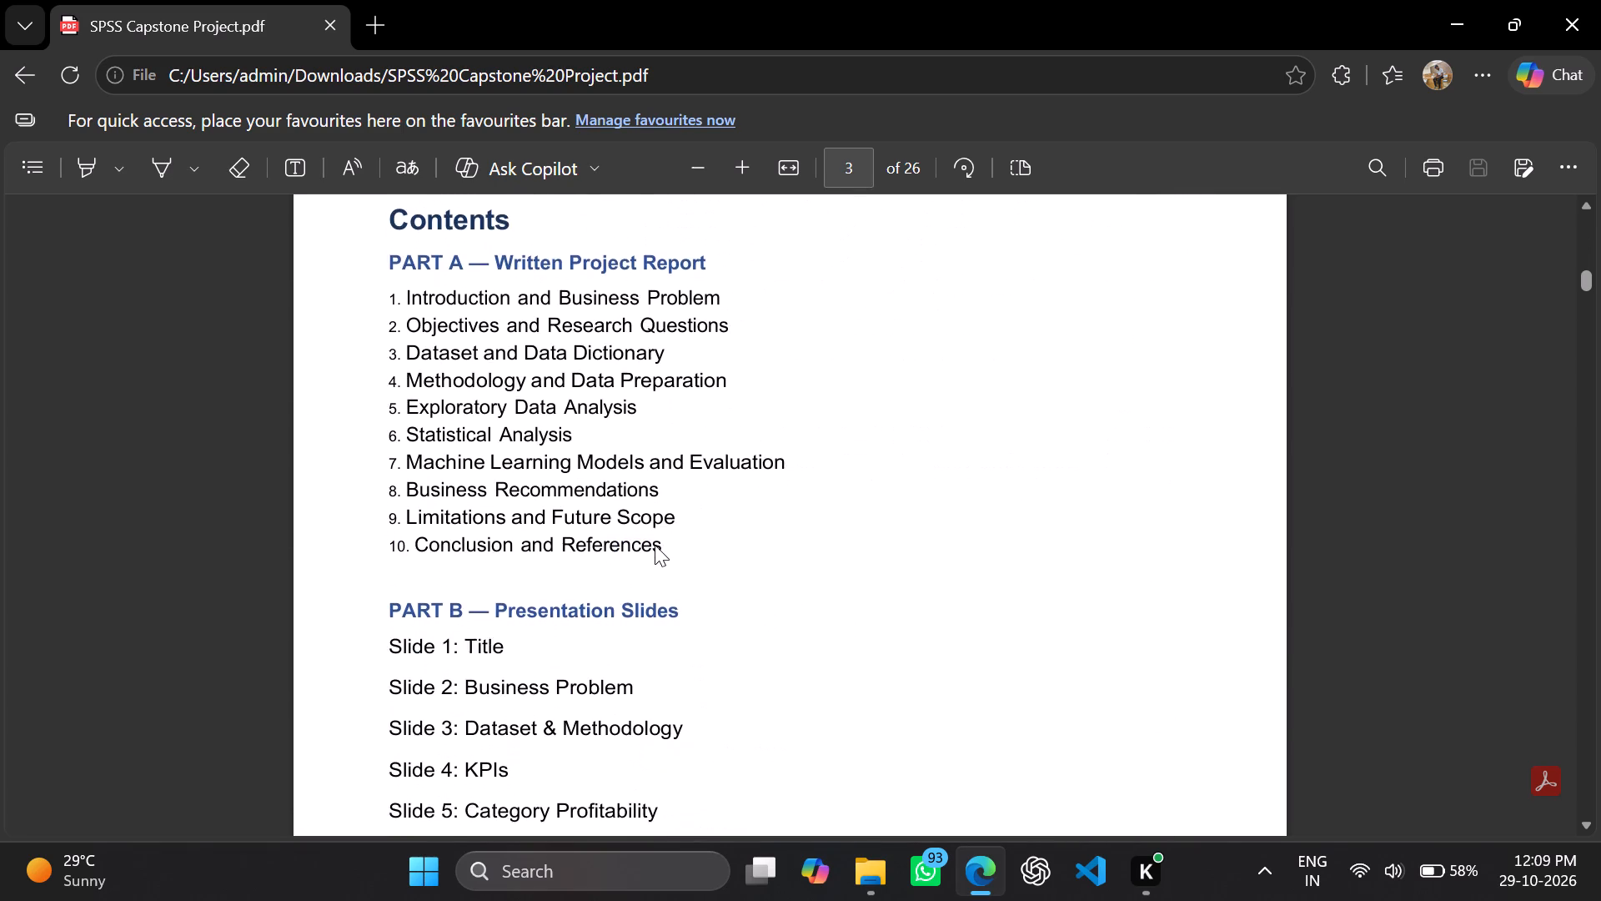
pyautogui.scroll(-6, 655, 545)
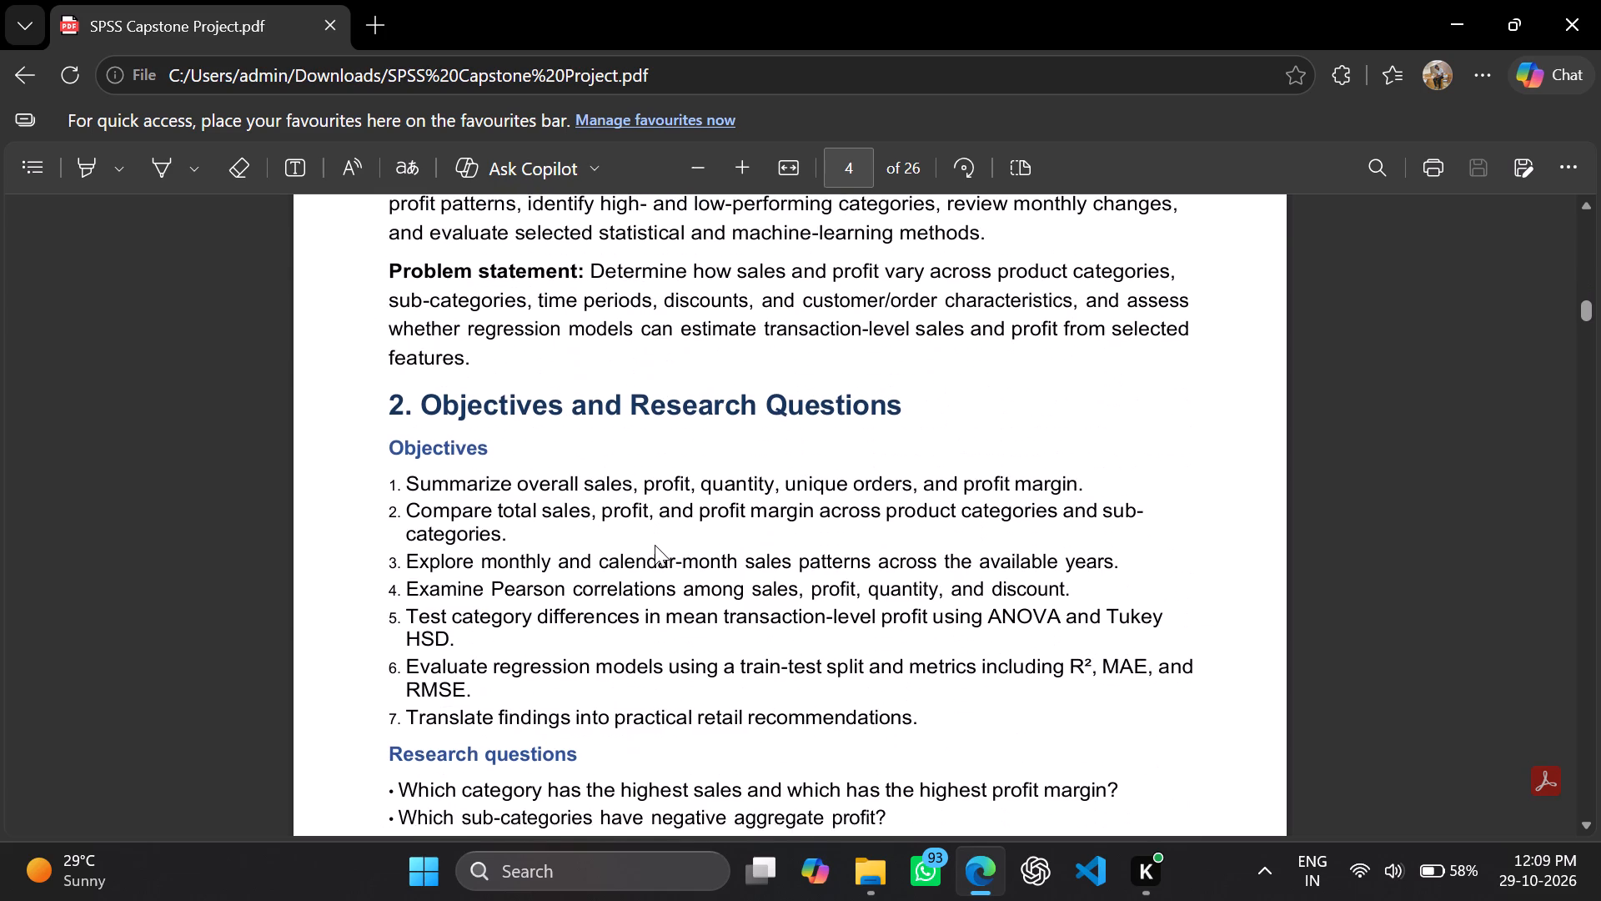
pyautogui.click(1597, 16)
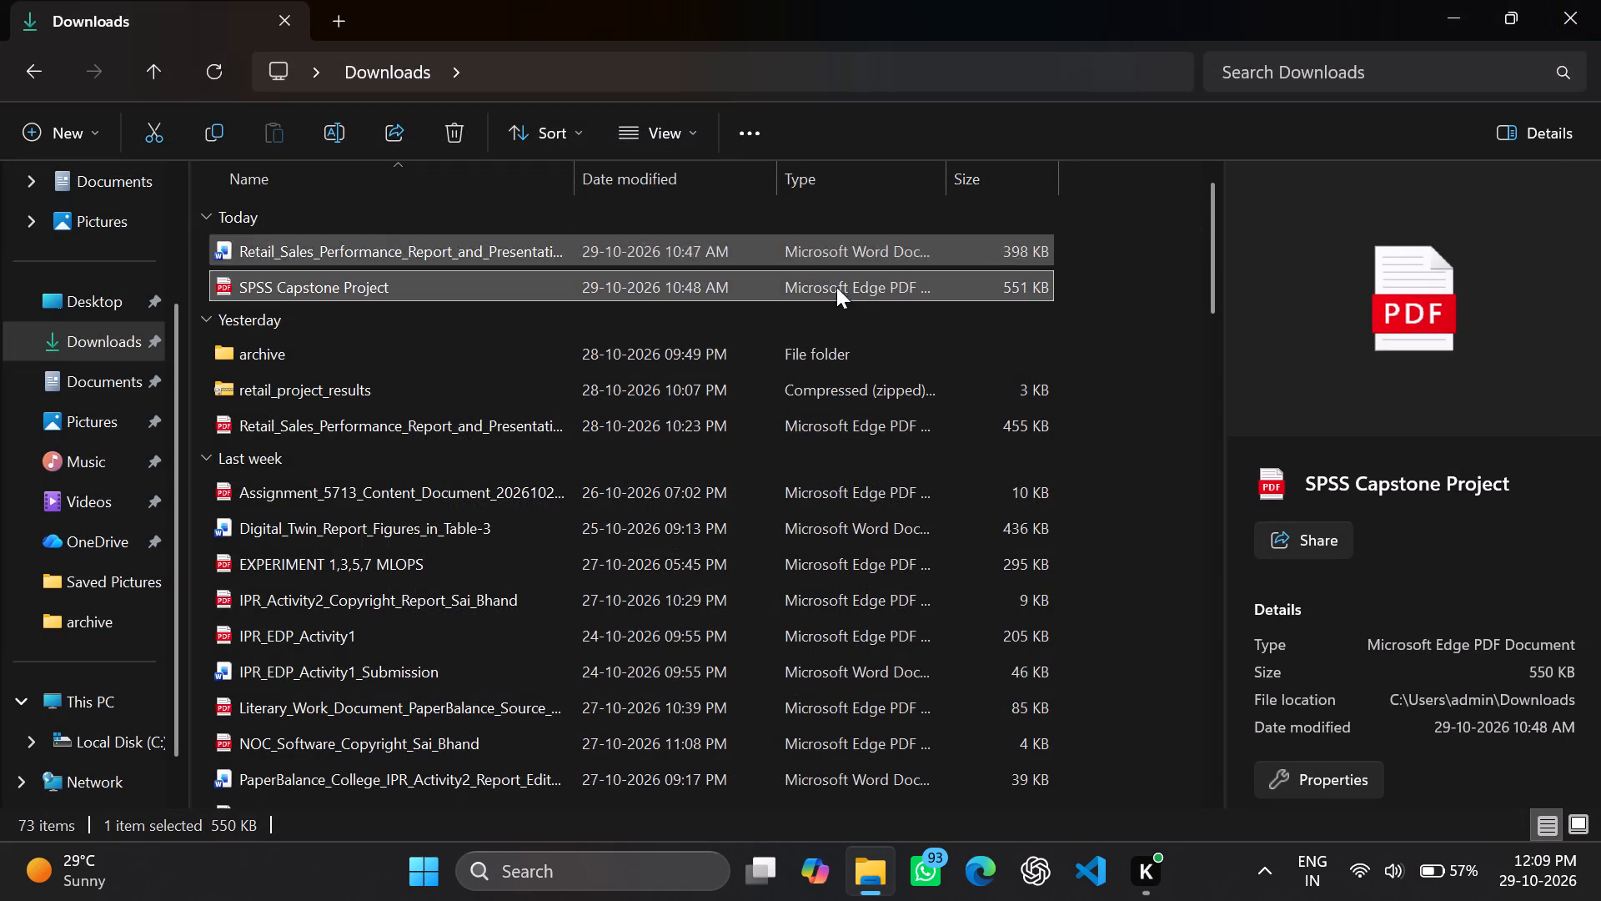
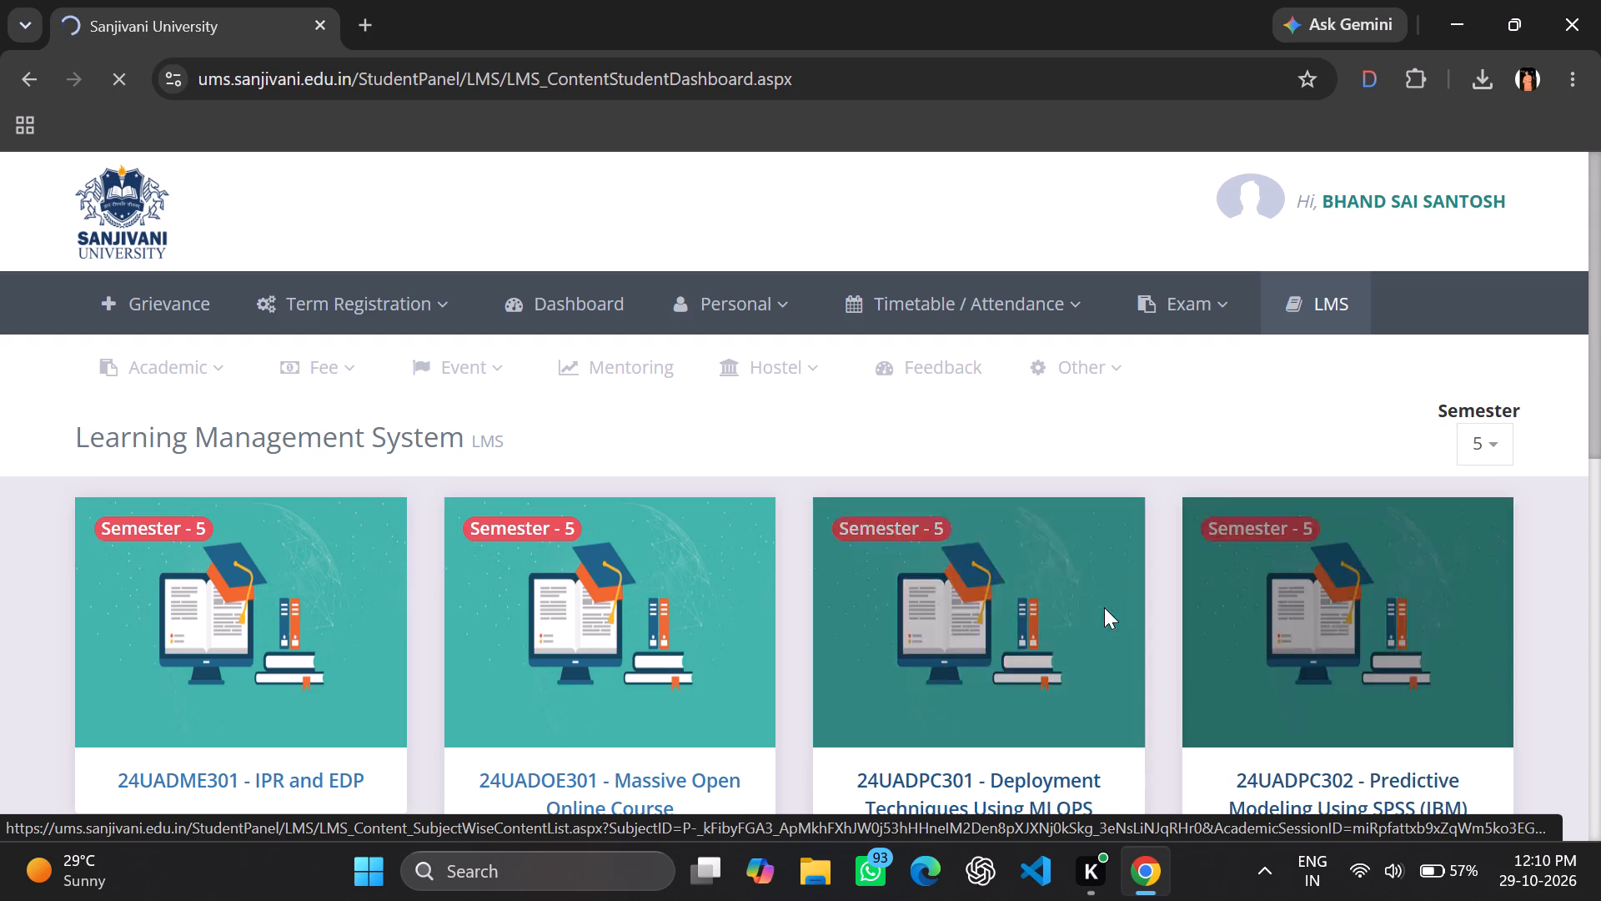
# Open the capstone_project submission page from the assignments of the Predictive Modeling Using SPSS (IBM) course.
pyautogui.scroll(-1, 1262, 763)
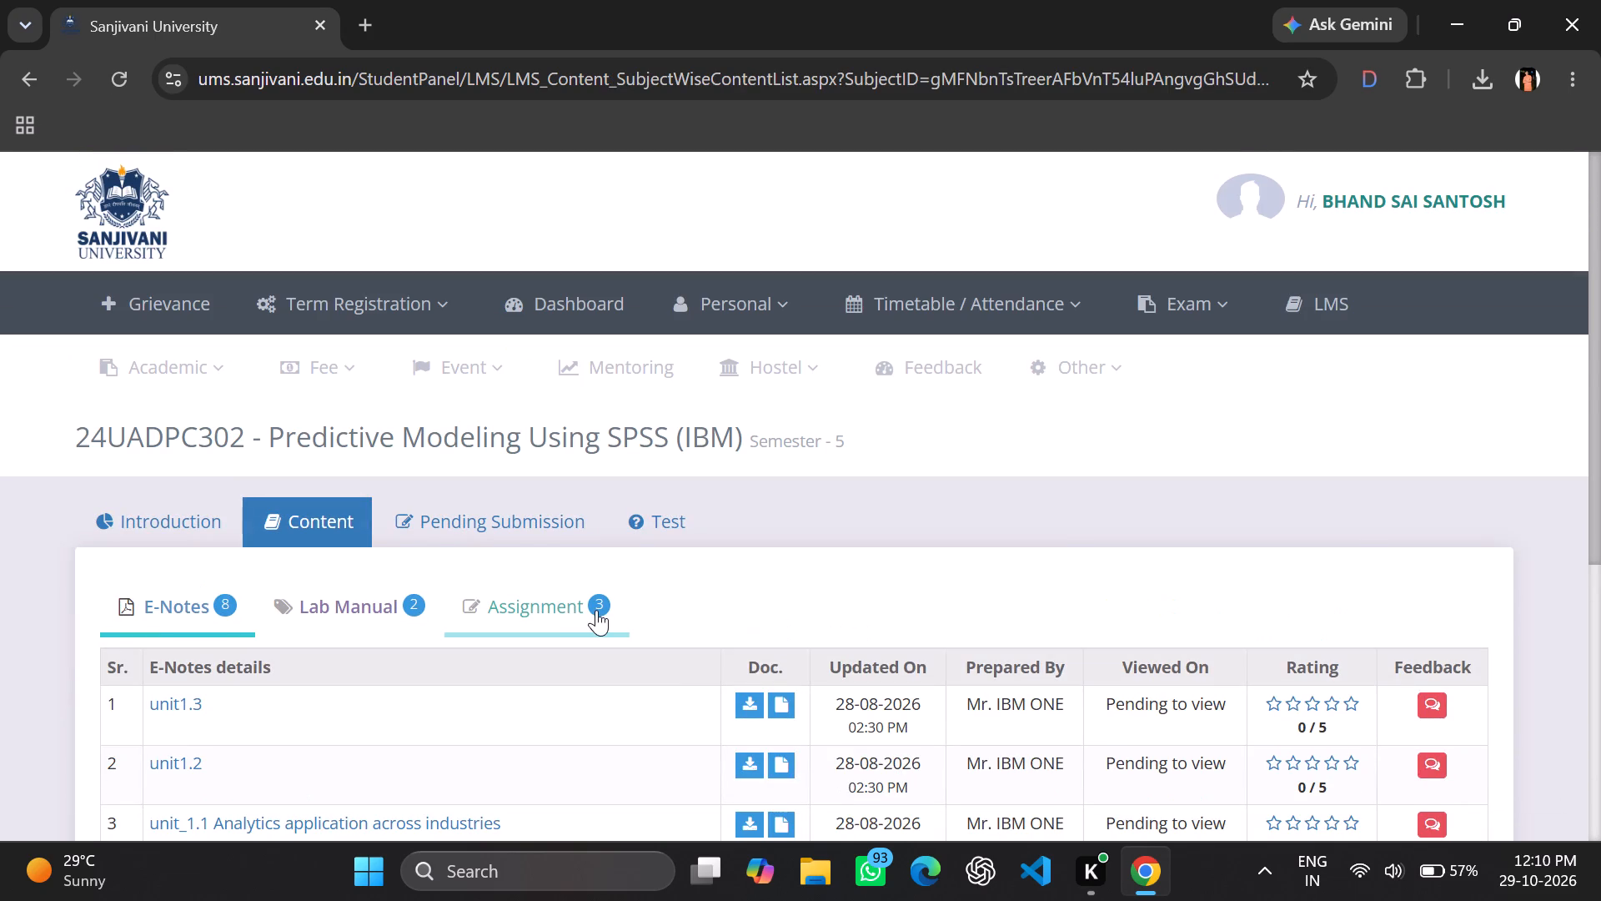
pyautogui.click(583, 611)
pyautogui.scroll(-1, 718, 703)
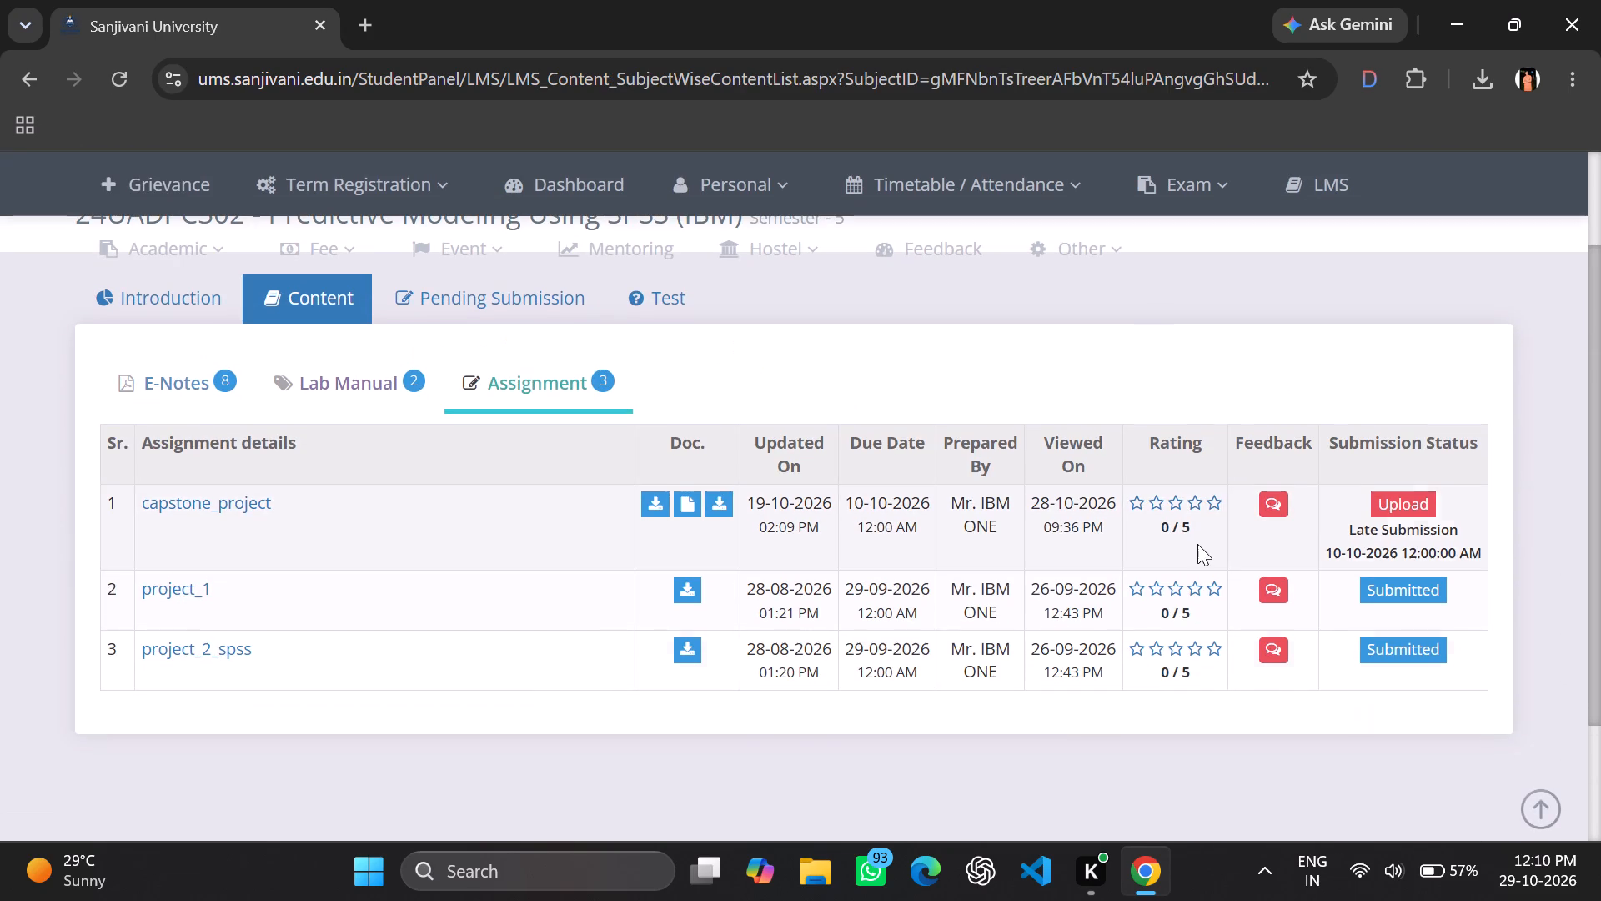
pyautogui.click(1405, 497)
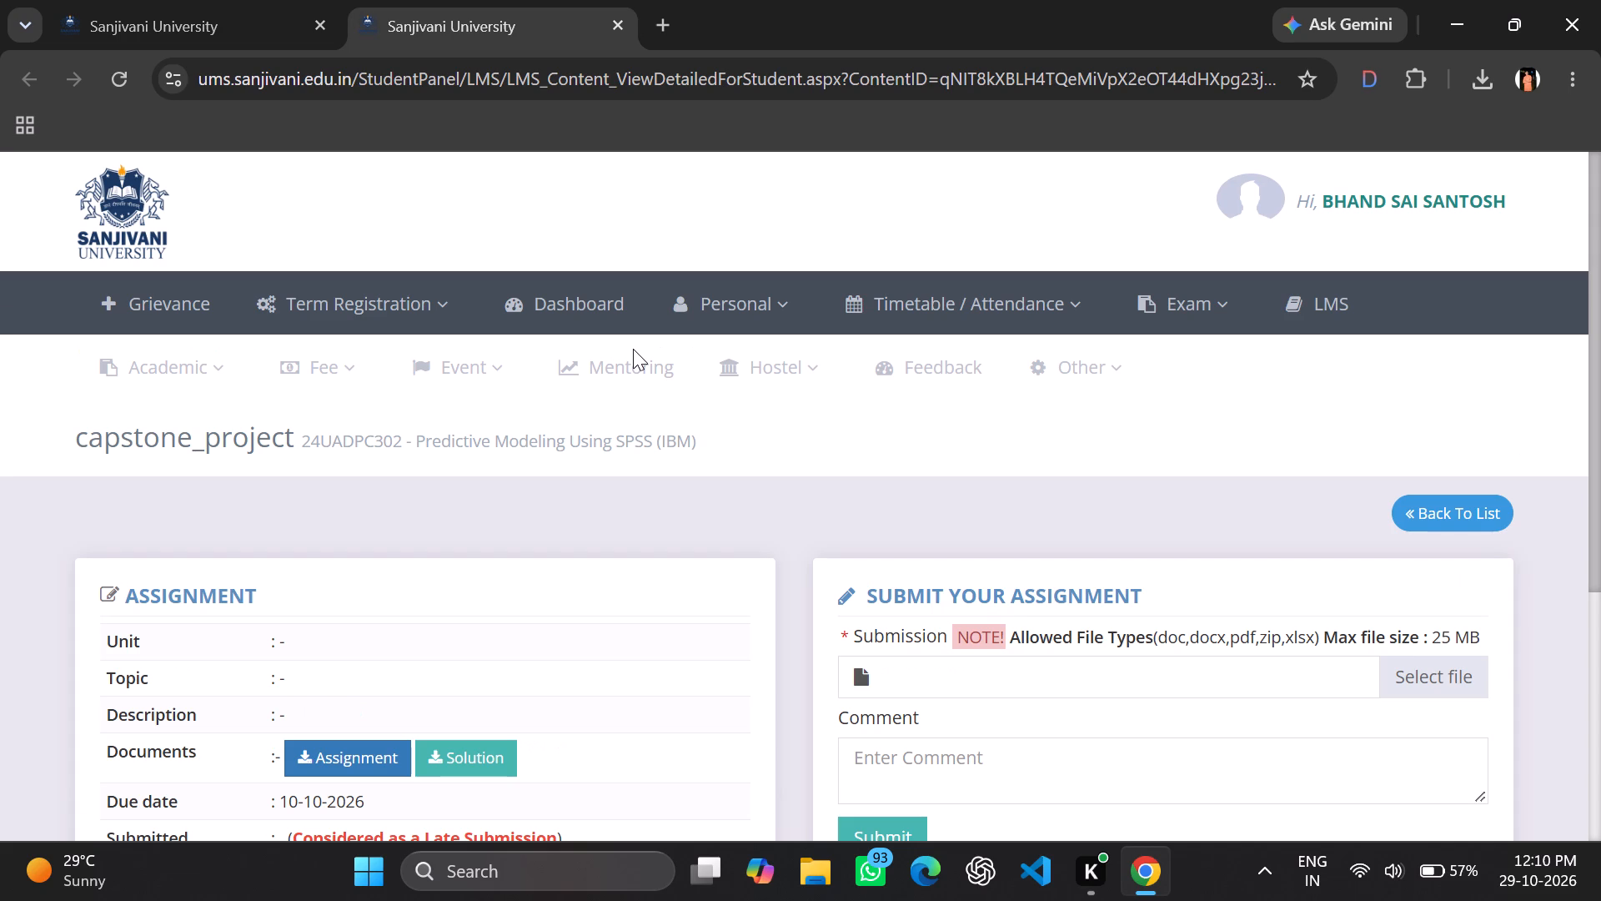
# Submit the SPSS Capstone Project PDF from Downloads as the capstone_project assignment, and close the submission page.
pyautogui.click(913, 678)
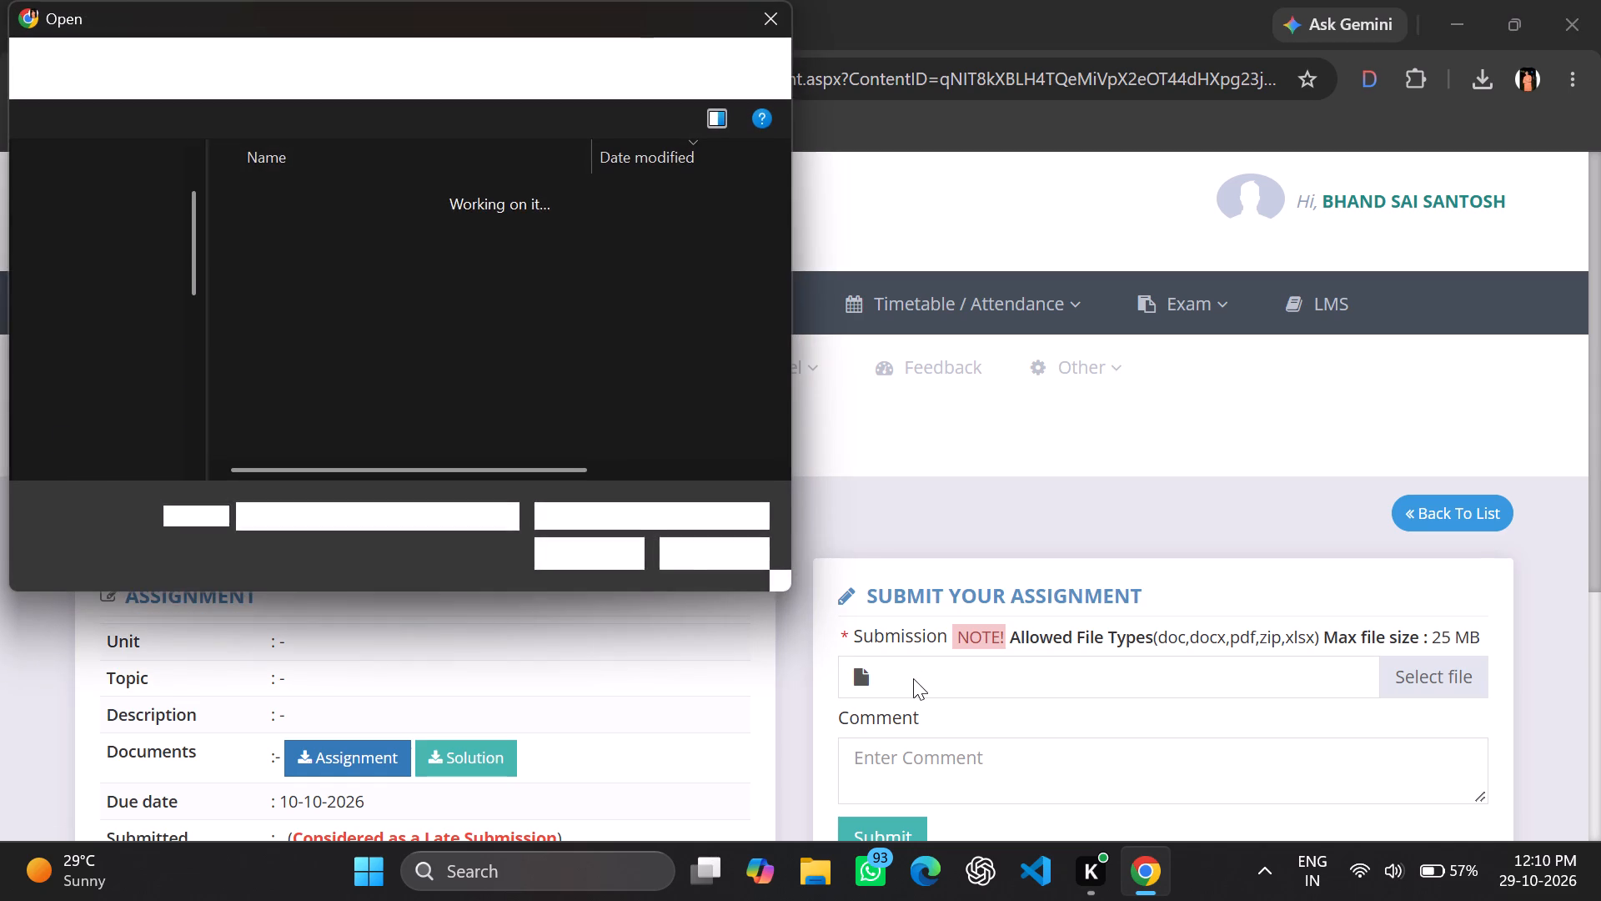
pyautogui.click(361, 217)
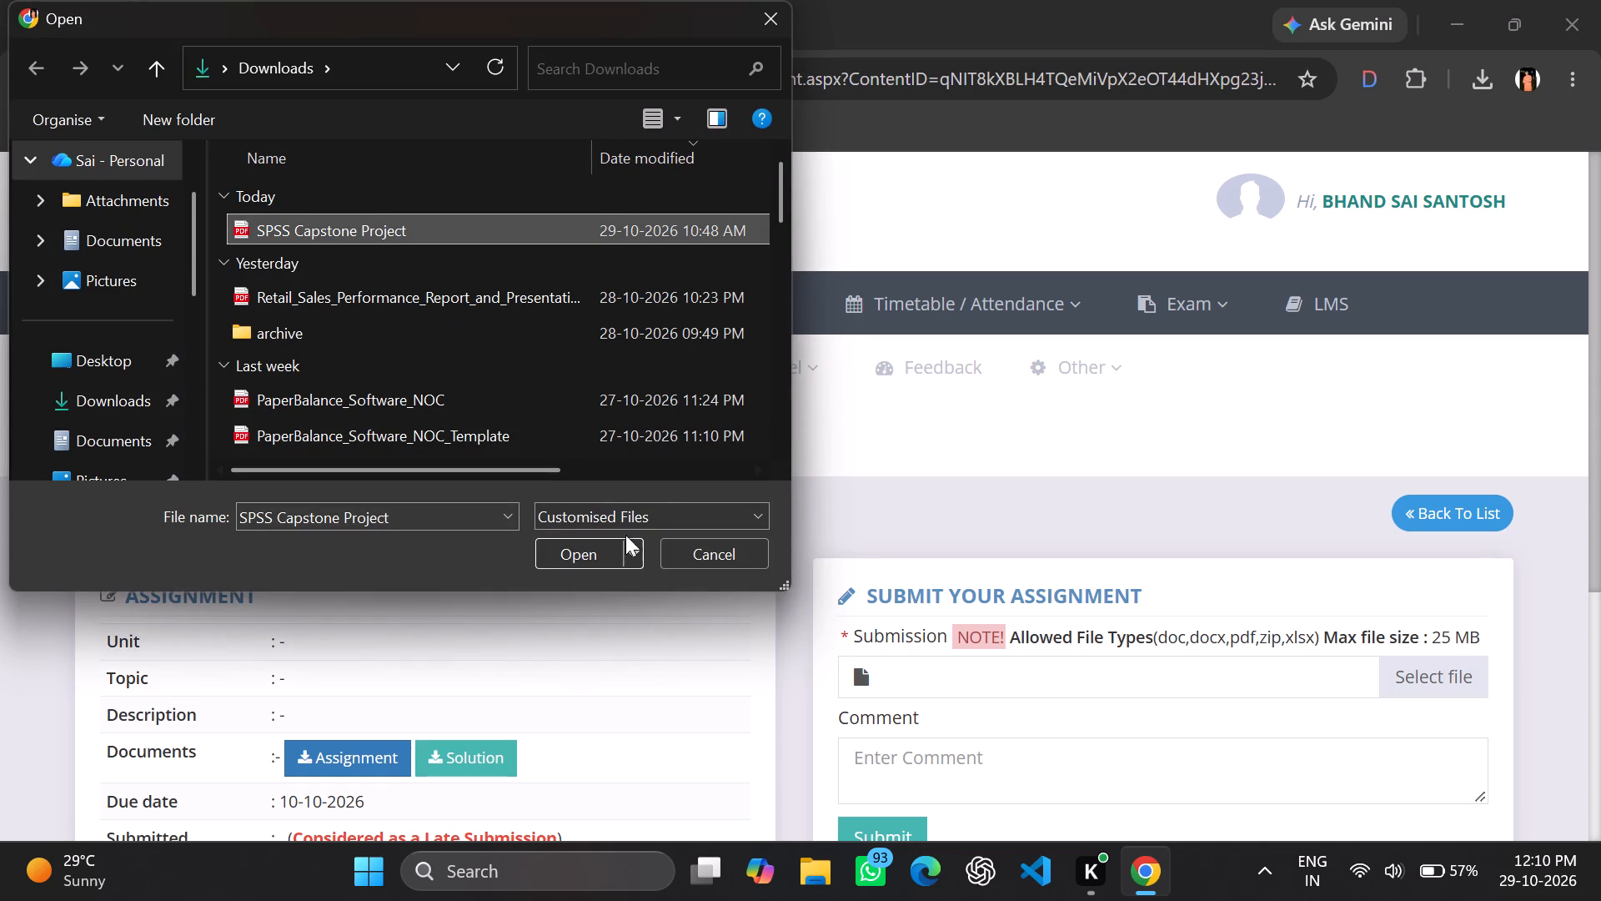
pyautogui.click(585, 553)
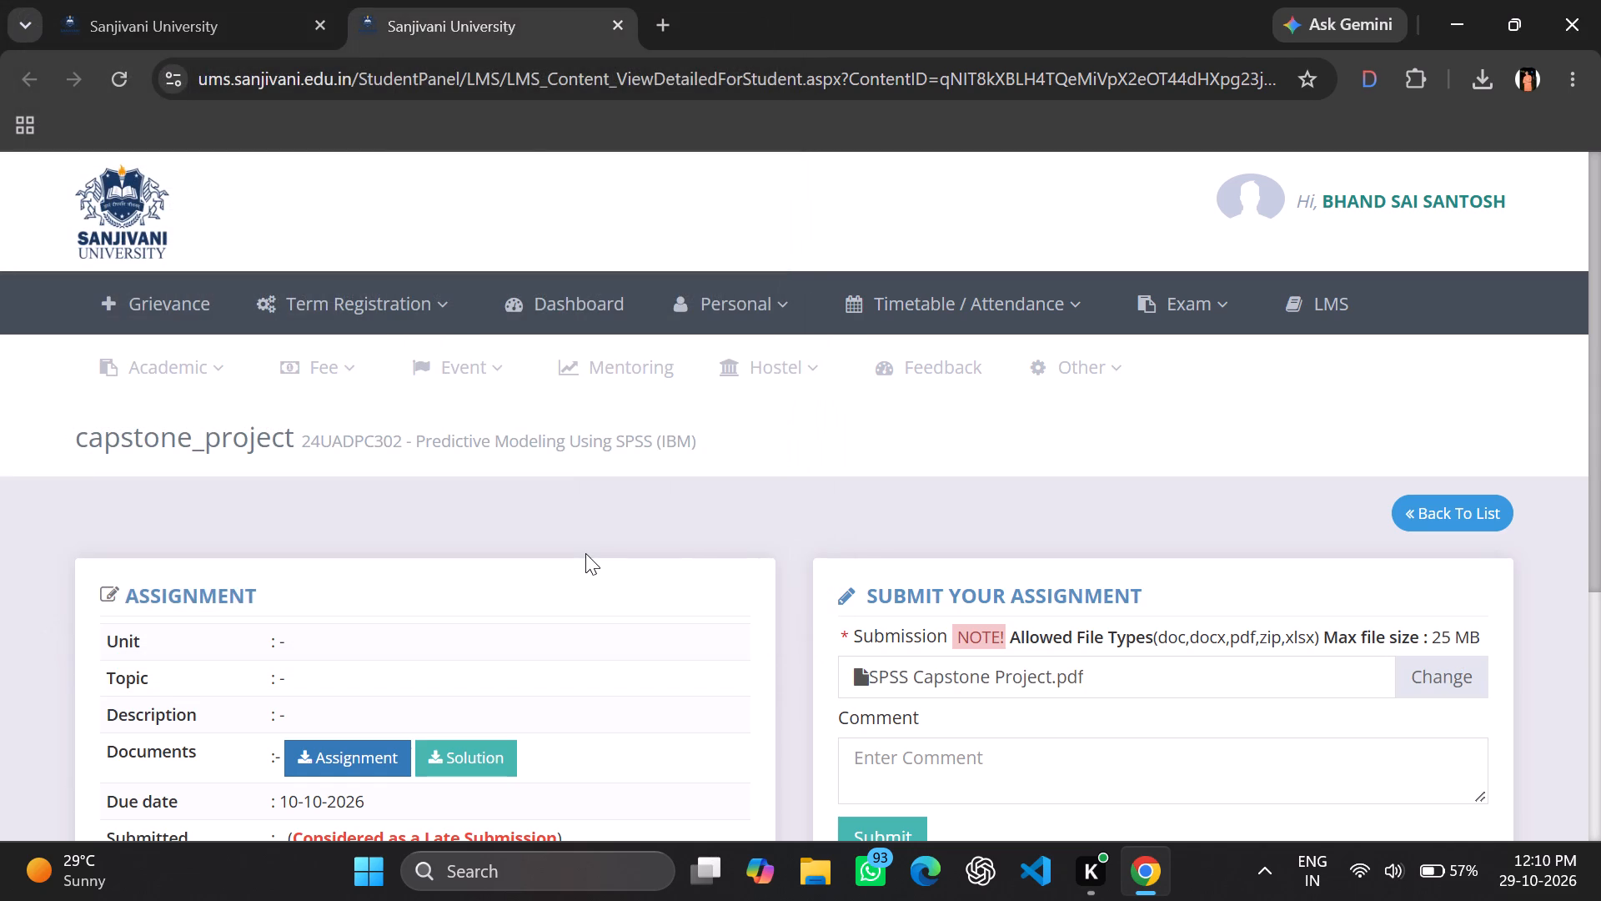
pyautogui.scroll(-1, 1117, 622)
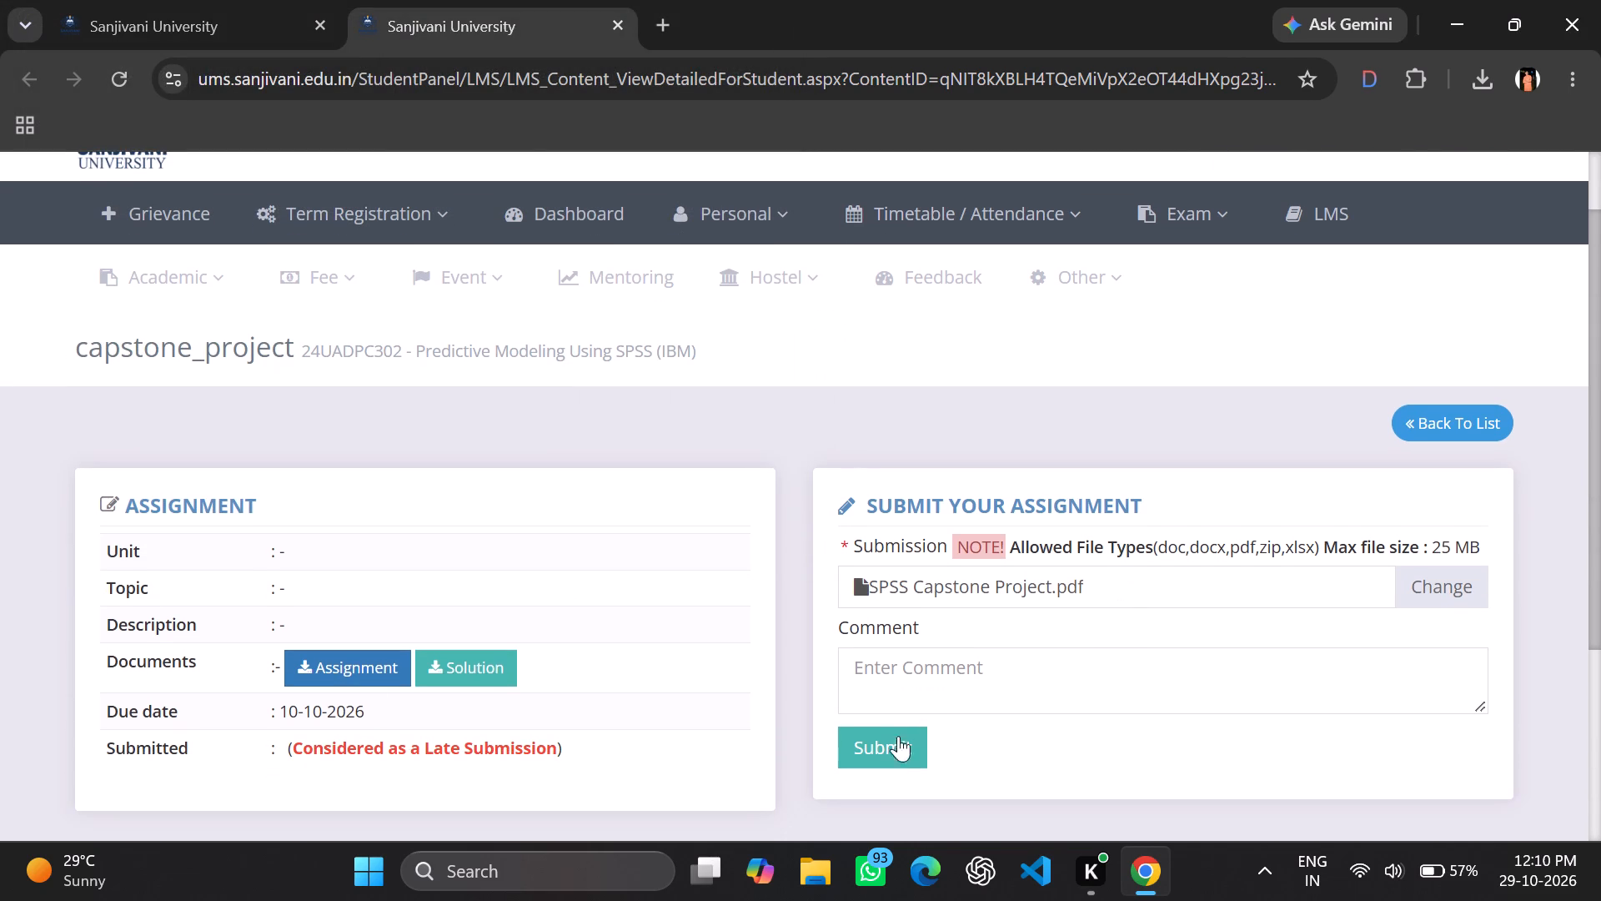
pyautogui.click(887, 752)
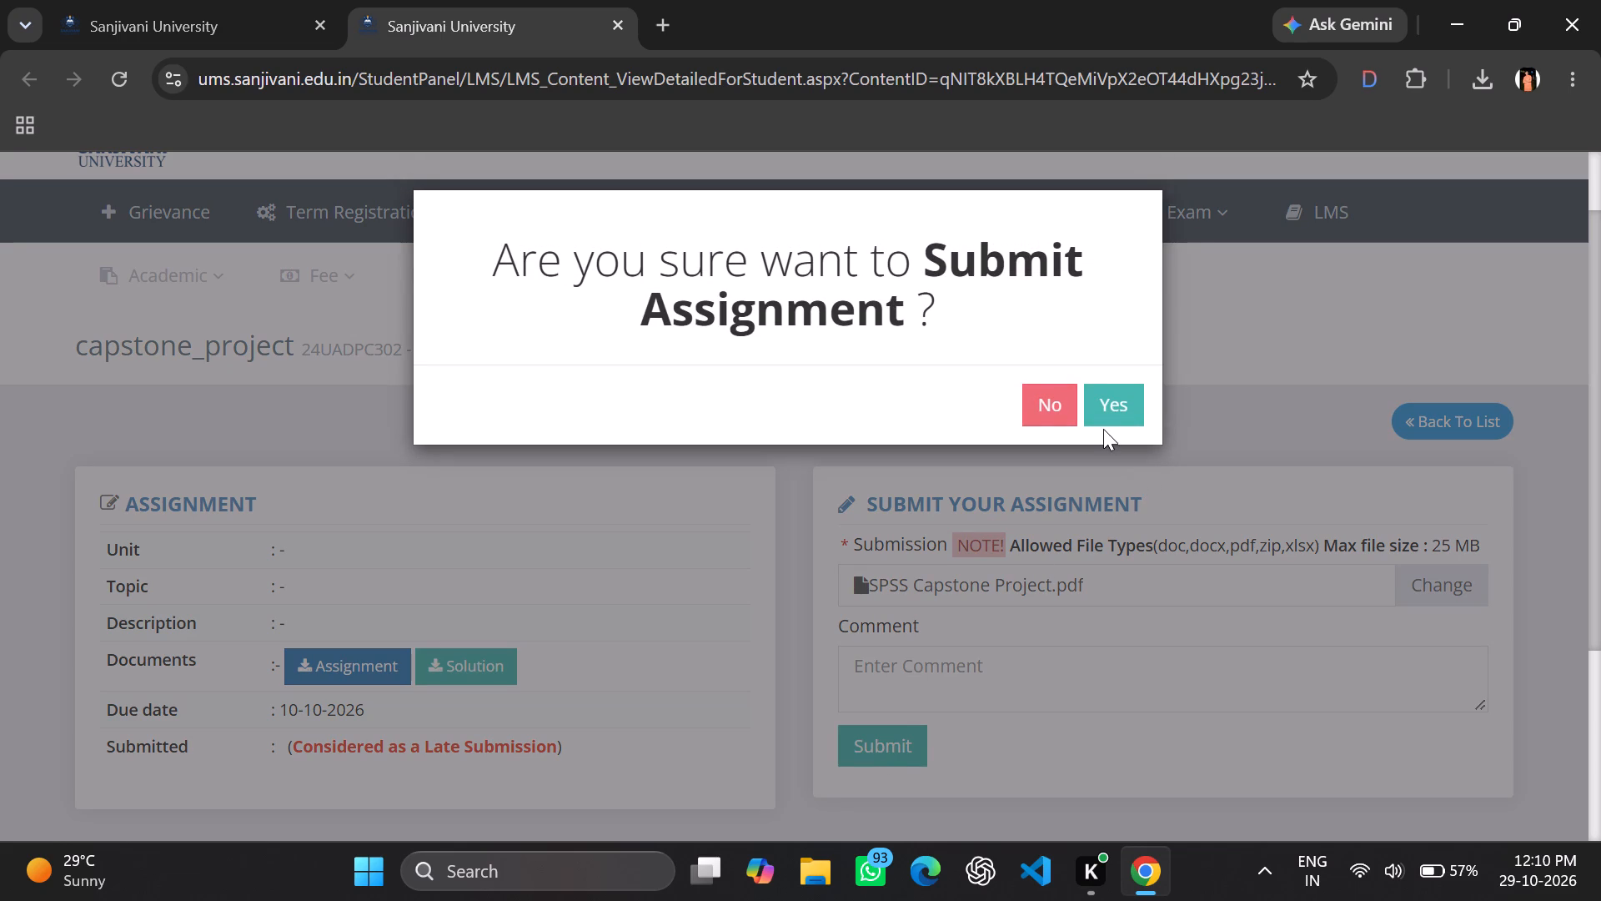
pyautogui.click(1109, 401)
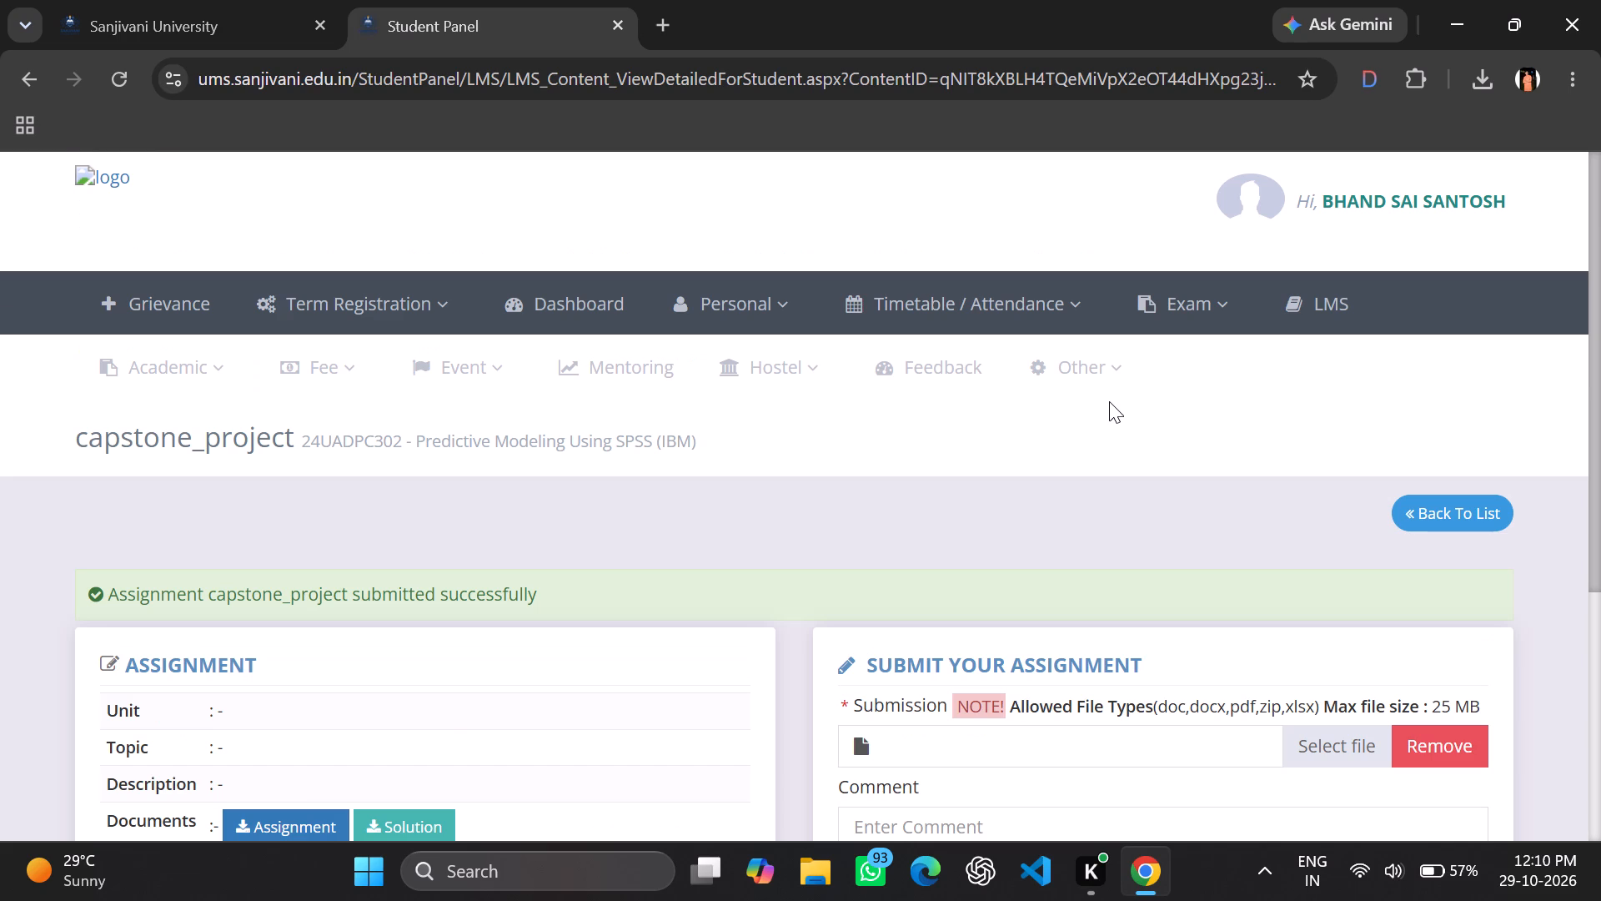
pyautogui.scroll(-1, 1109, 401)
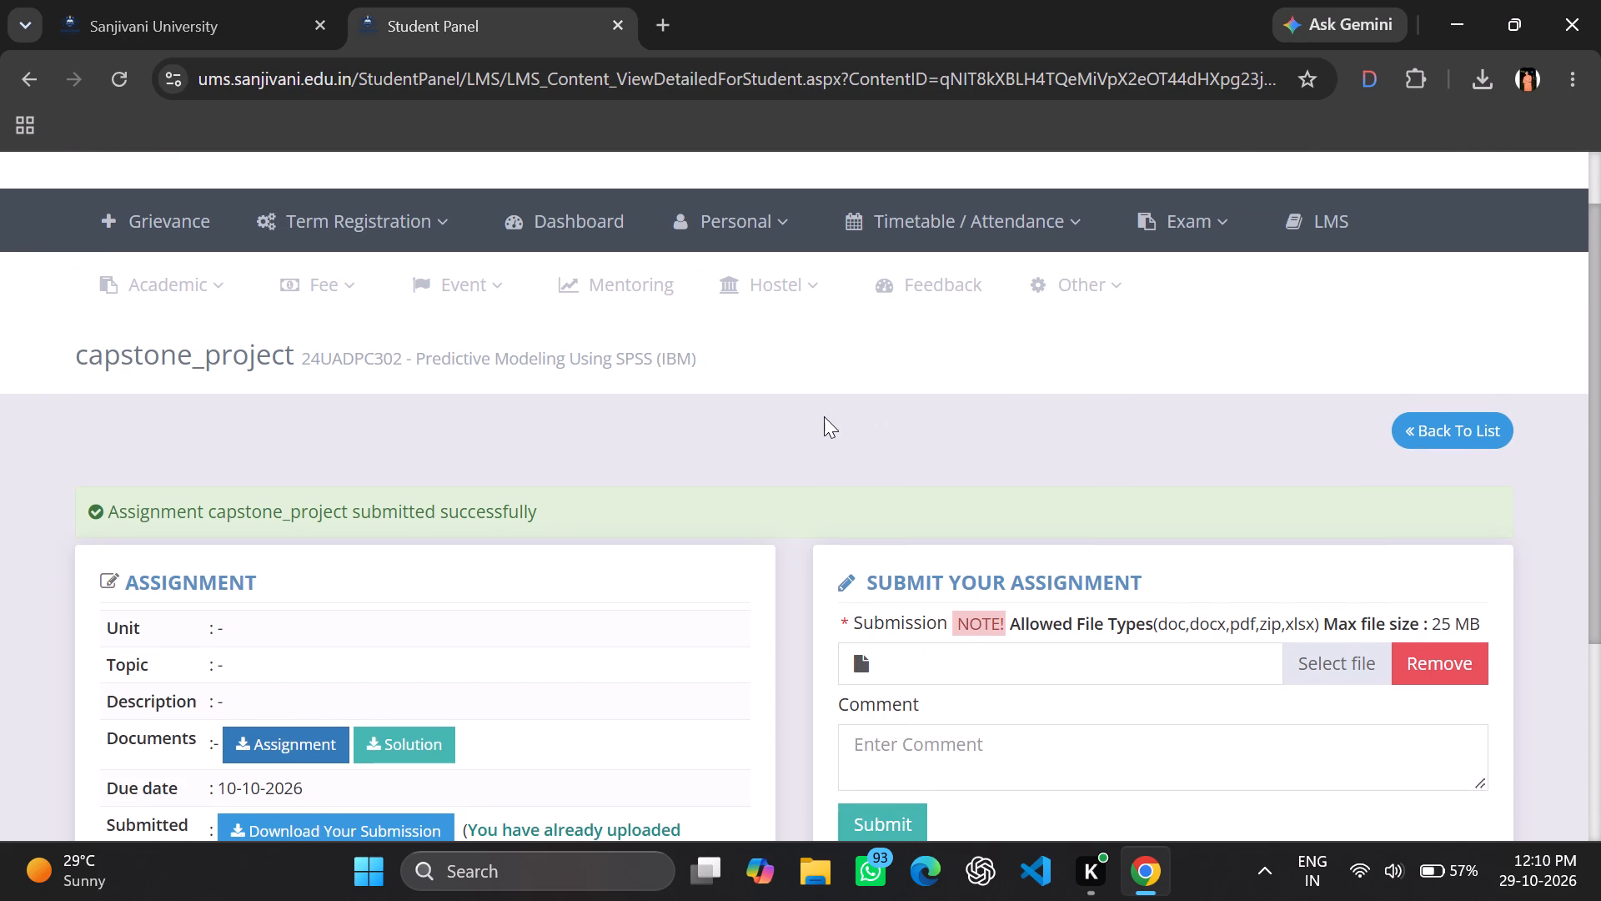
pyautogui.click(824, 416)
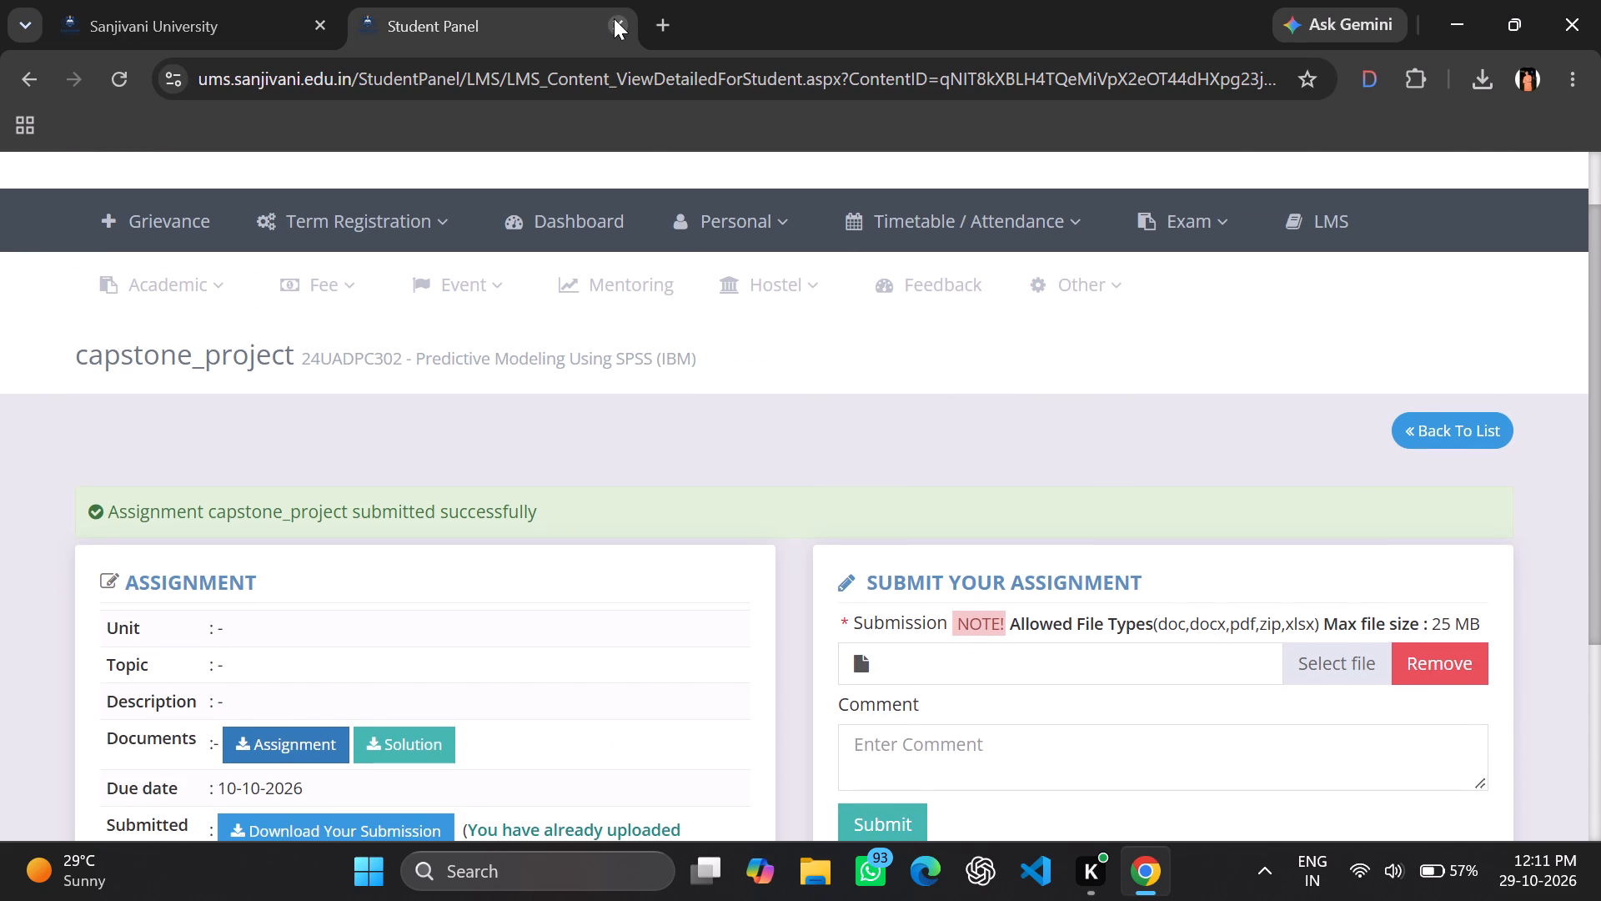
pyautogui.click(614, 18)
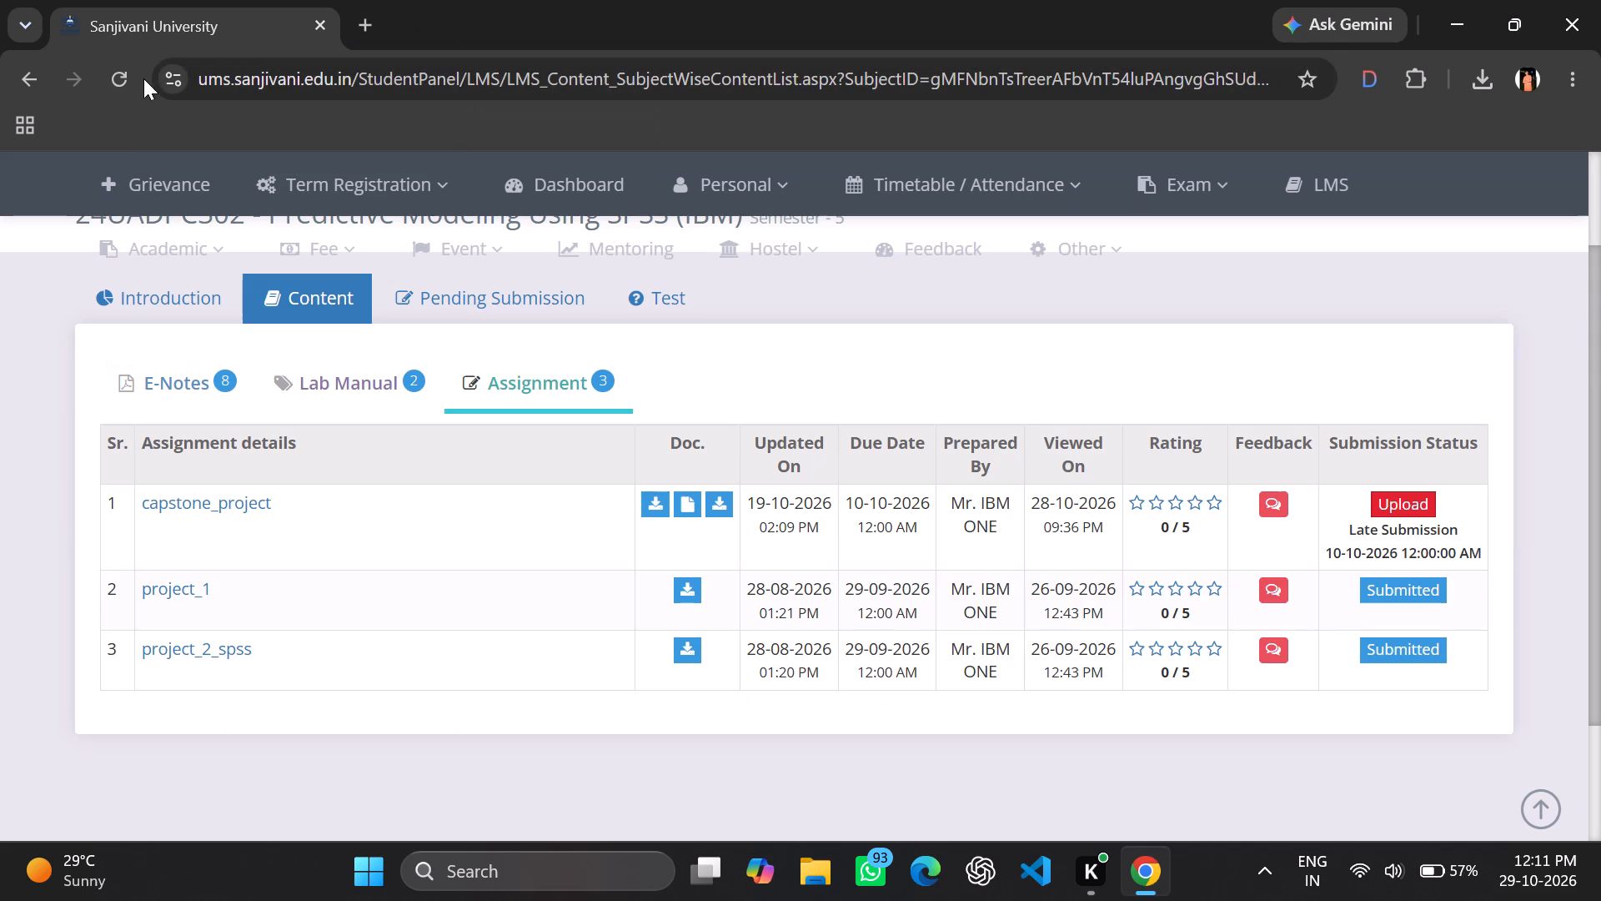
# Reload the course page and check the submission status of capstone_project in the assignment list.
pyautogui.click(106, 74)
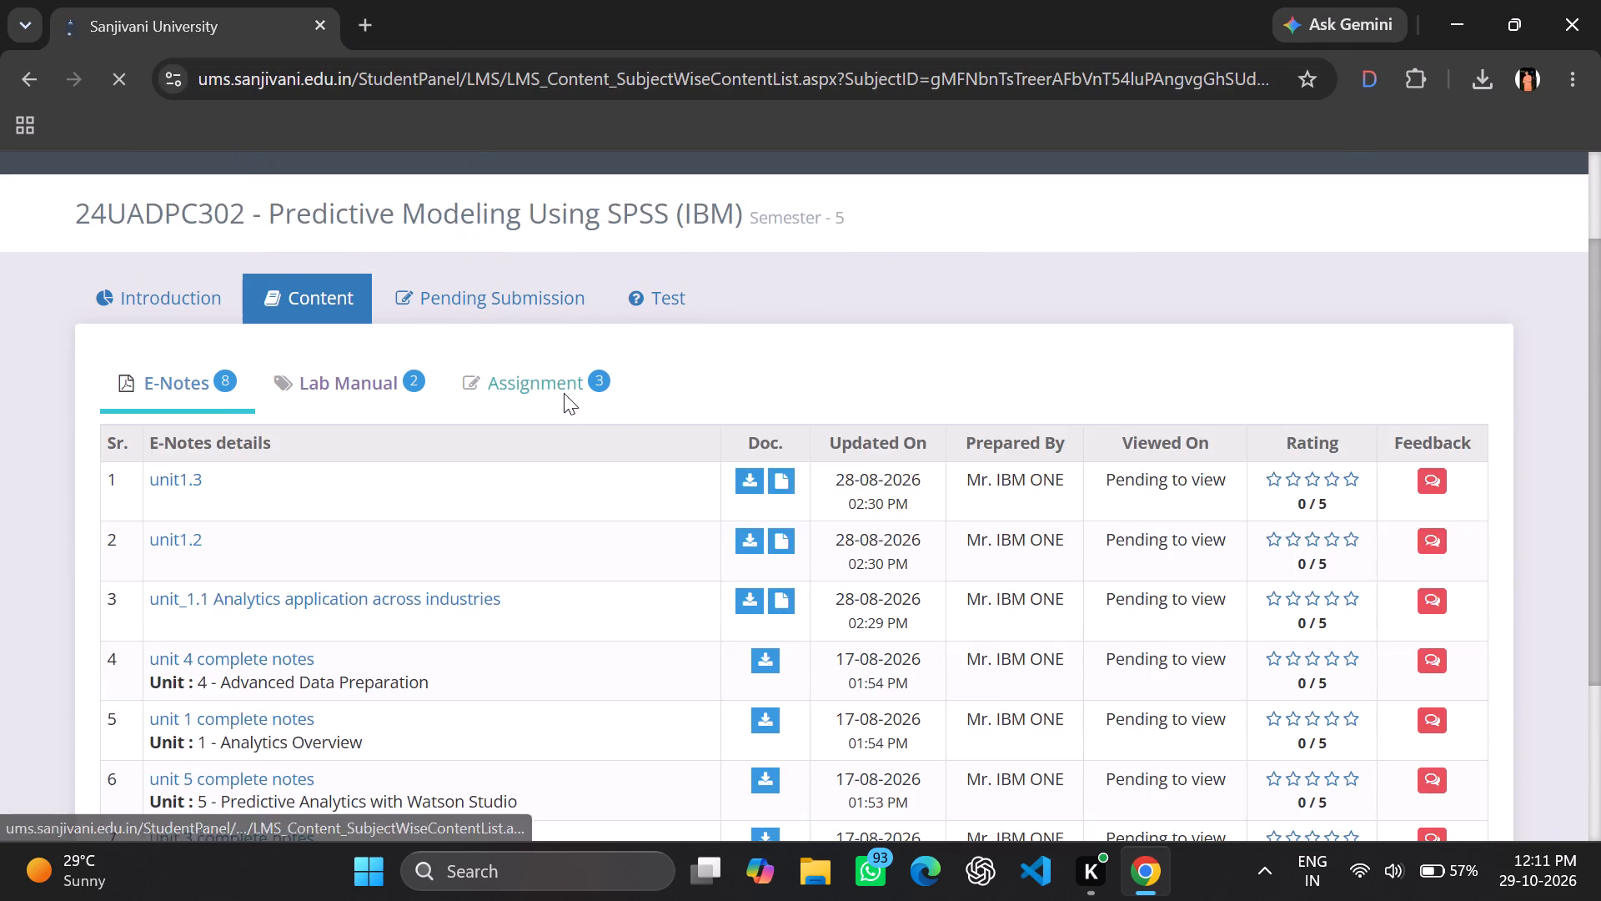
pyautogui.click(548, 455)
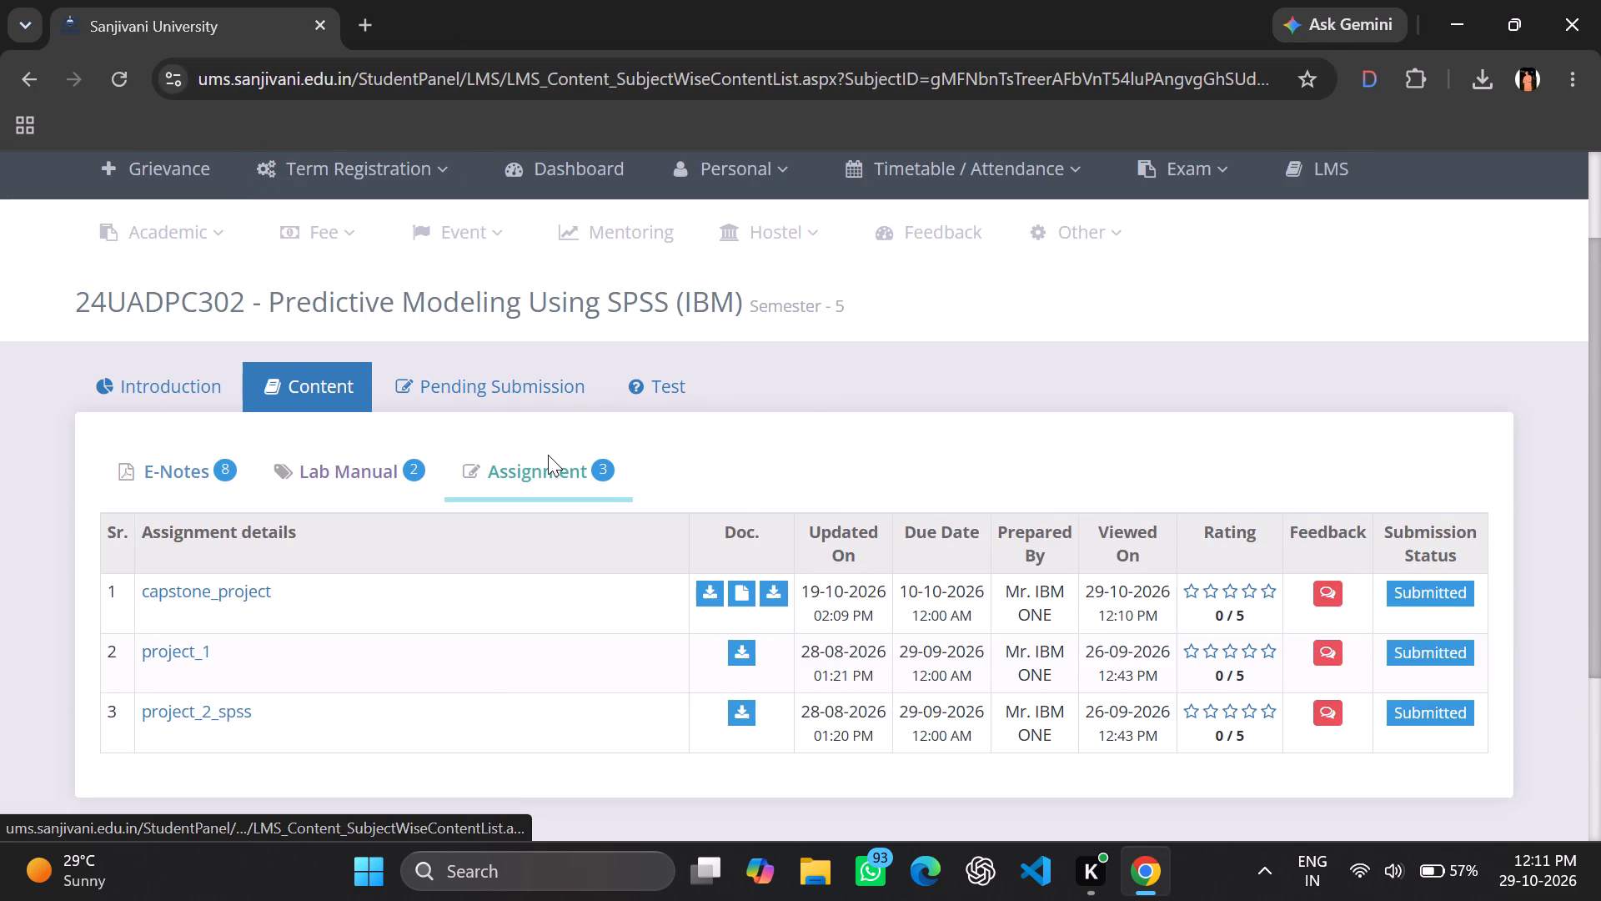
pyautogui.scroll(-2, 548, 455)
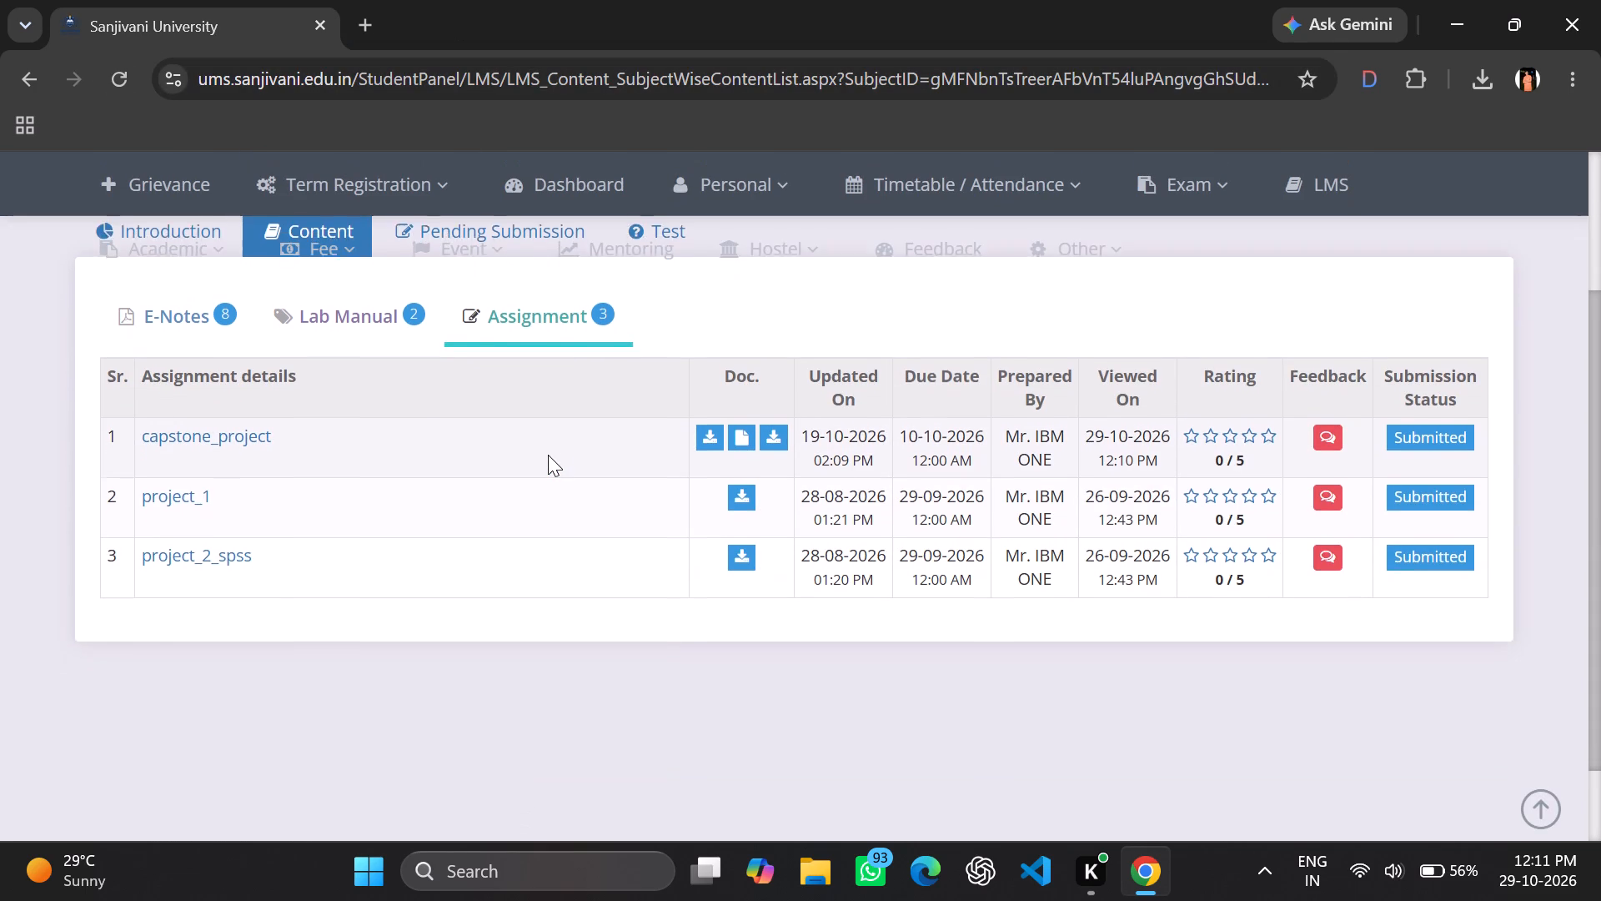
pyautogui.scroll(-2, 548, 455)
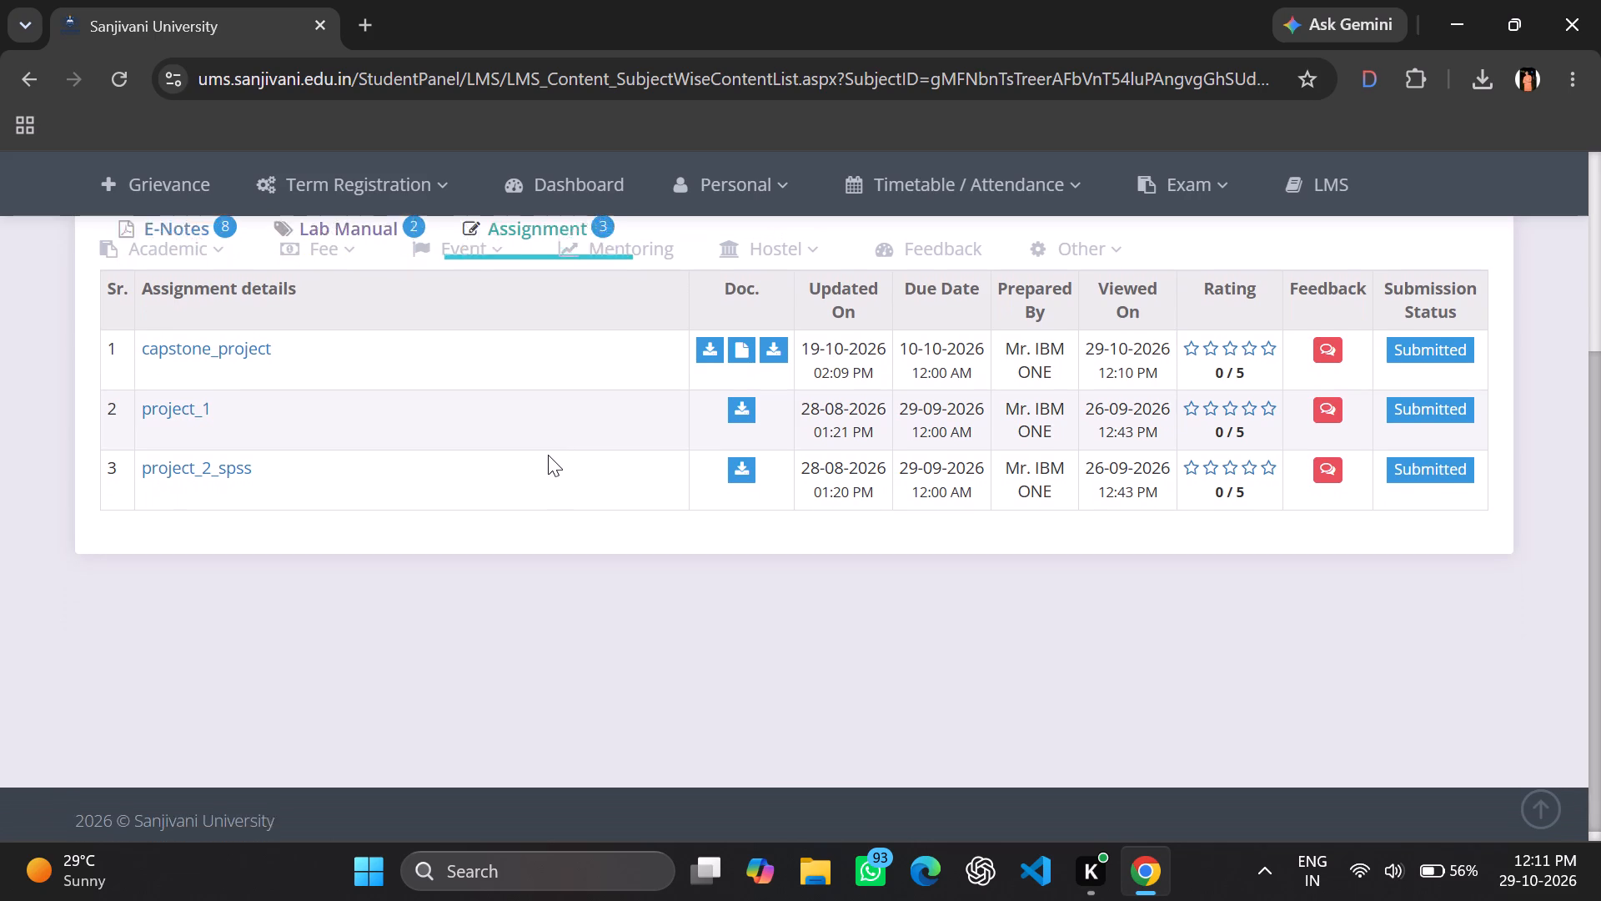
pyautogui.scroll(-1, 548, 455)
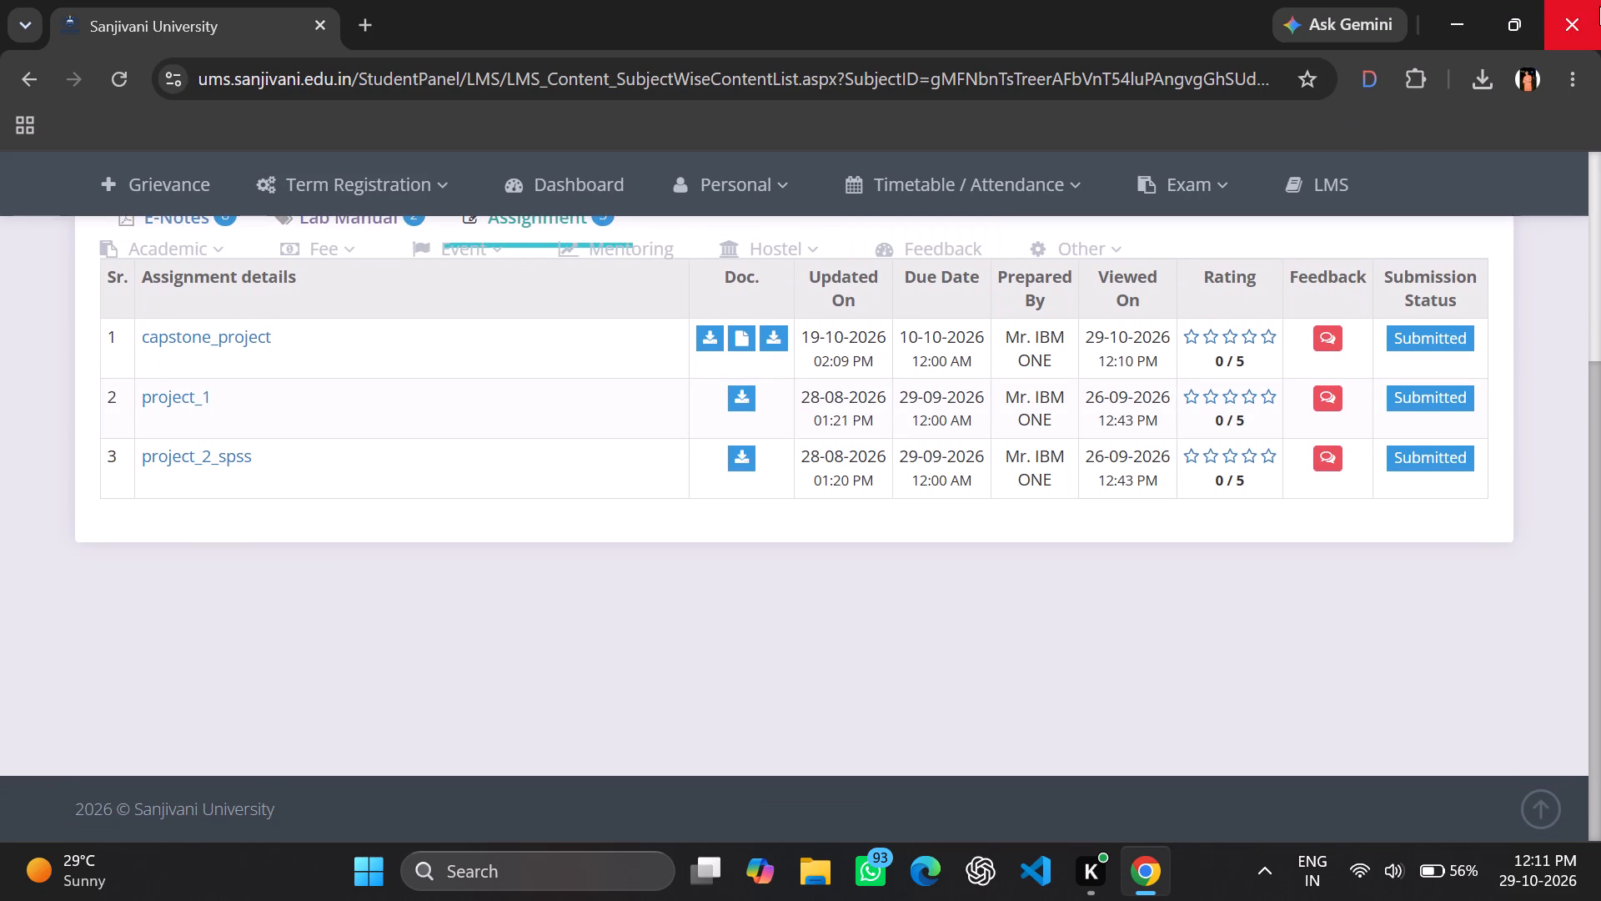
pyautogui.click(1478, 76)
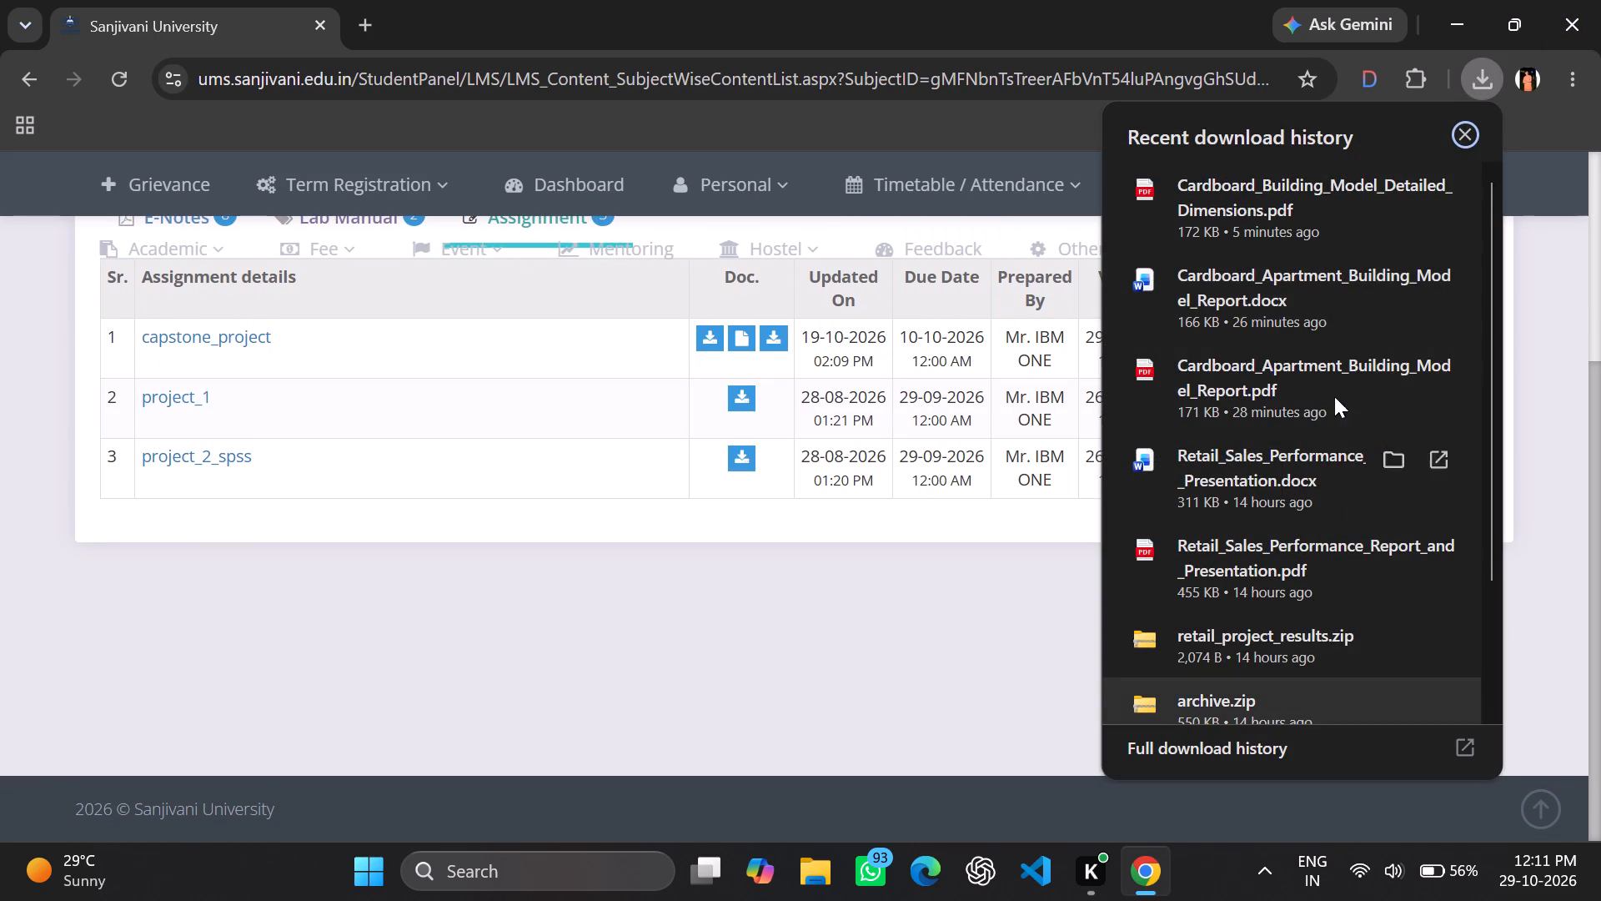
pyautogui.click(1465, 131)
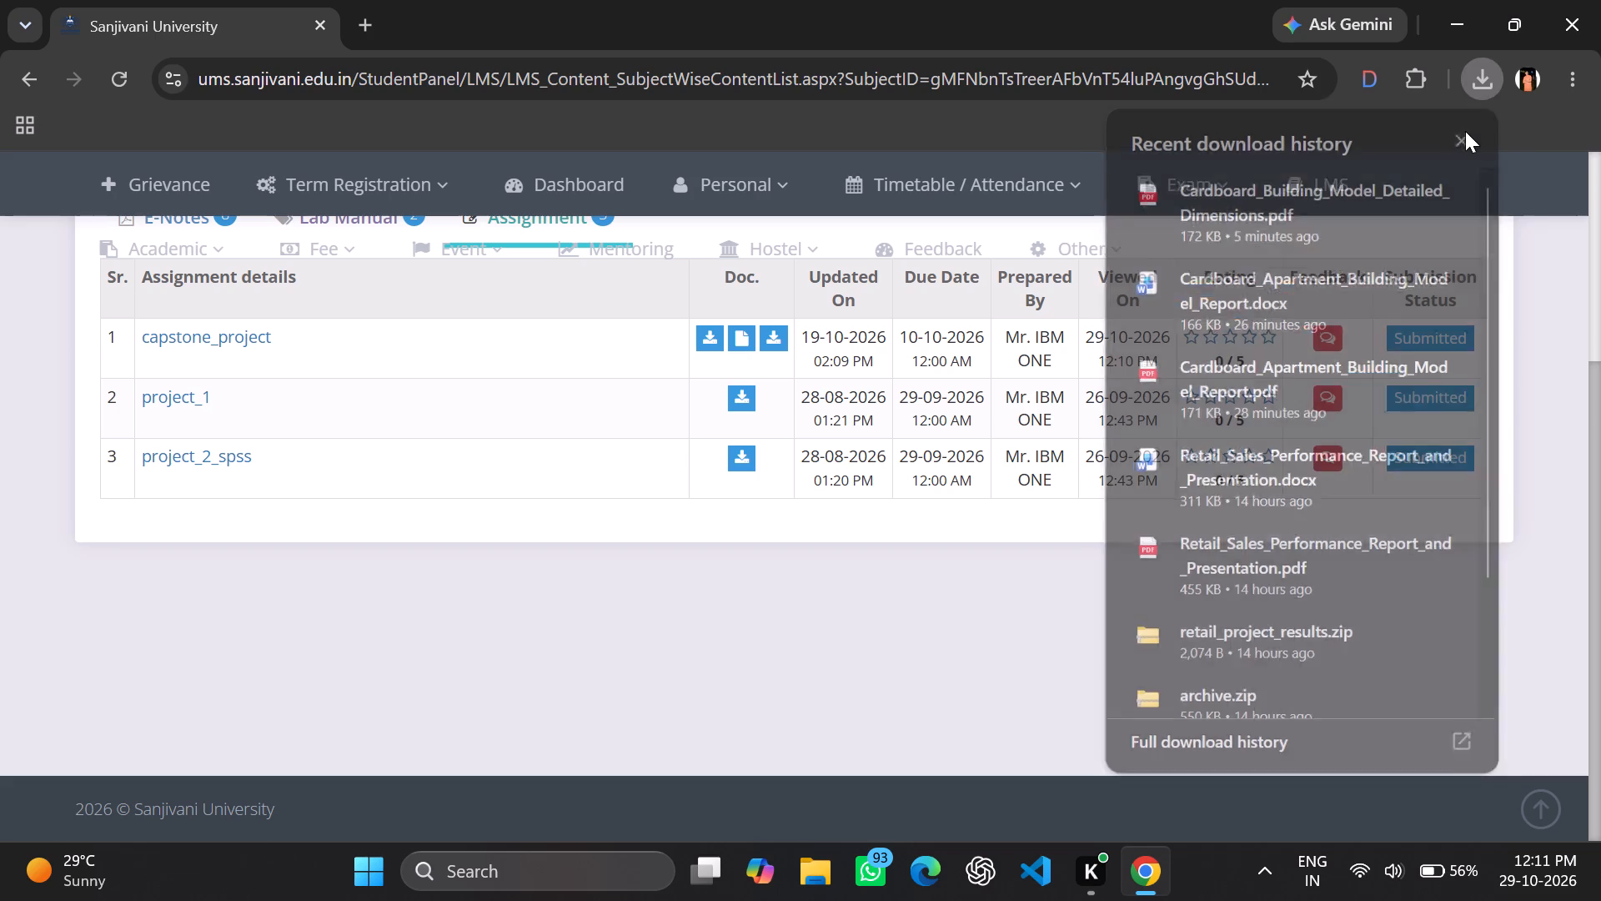